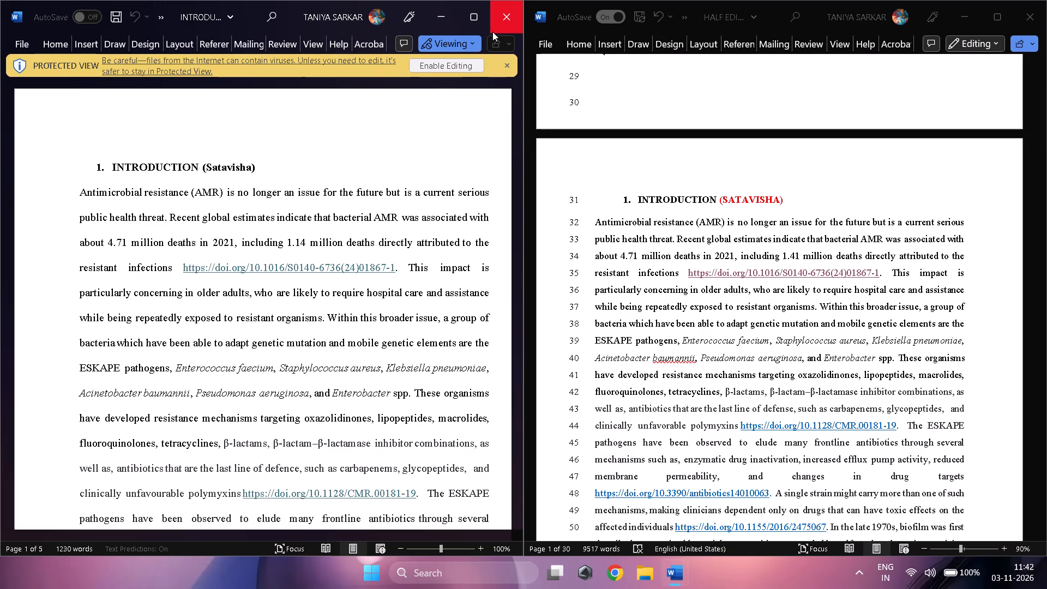
Enable editing of the protected INTRODUCTION document and snap its window side by side with the HALF EDITTED FILE document.
left_click(460, 62)
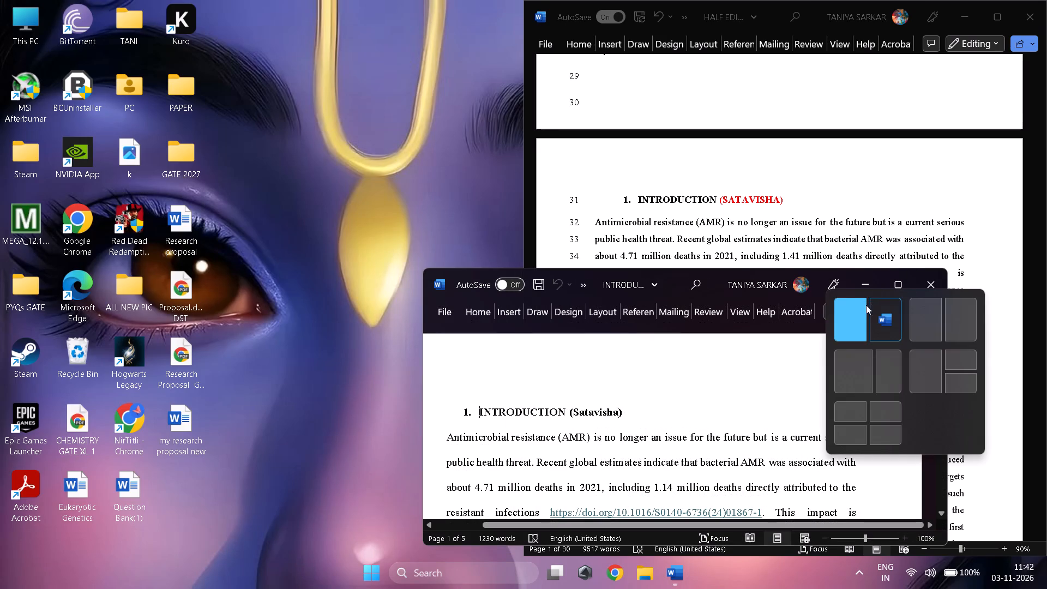
left_click(862, 309)
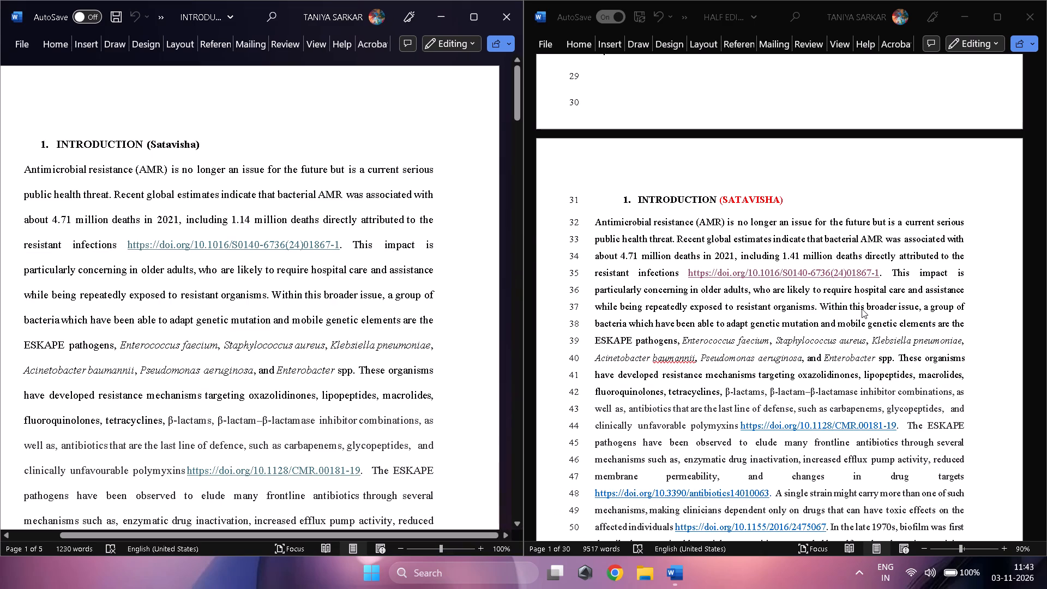
Colour the bracketed name "(Satavisha)" in the INTRODUCTION heading red.
left_click_drag(202, 142, 147, 147)
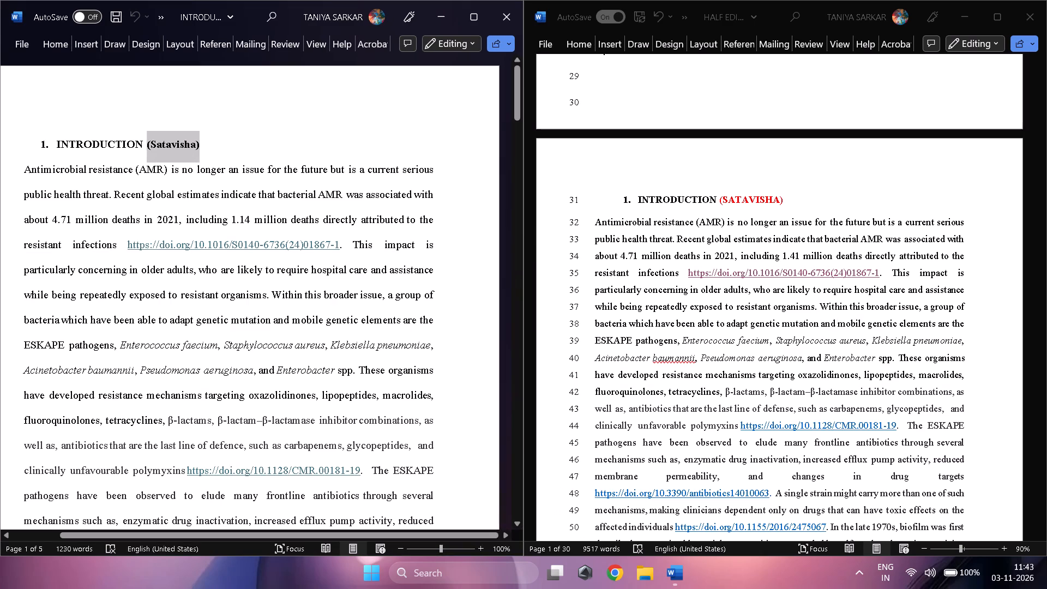
left_click_drag(147, 147, 145, 145)
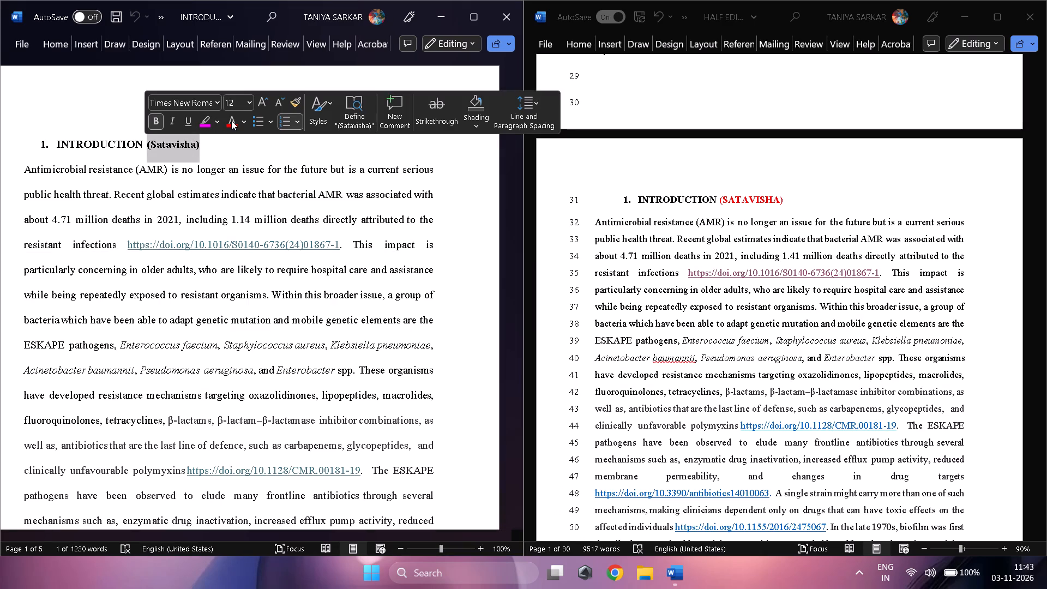
left_click(231, 121)
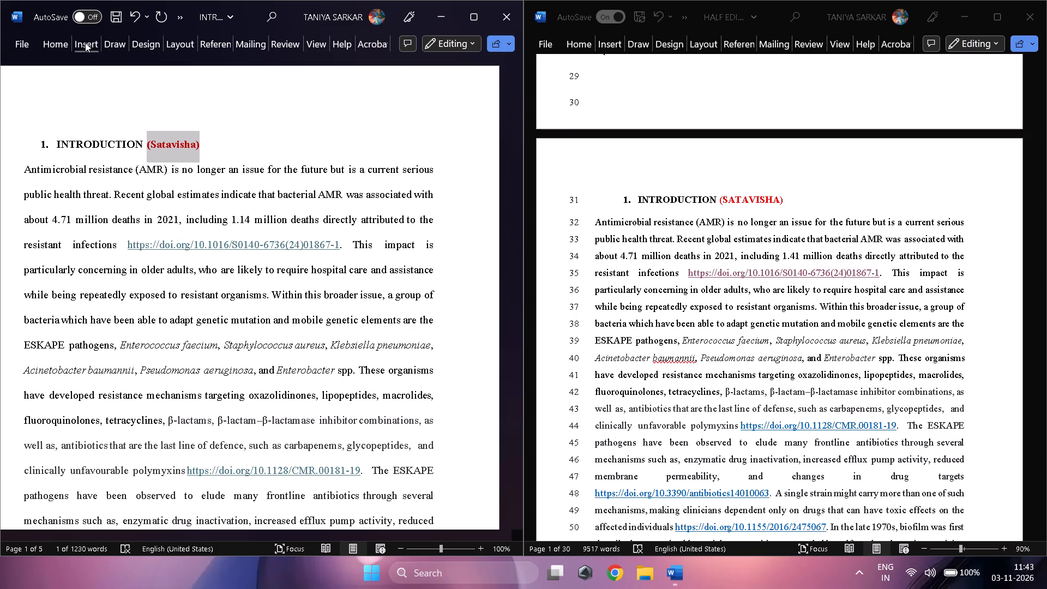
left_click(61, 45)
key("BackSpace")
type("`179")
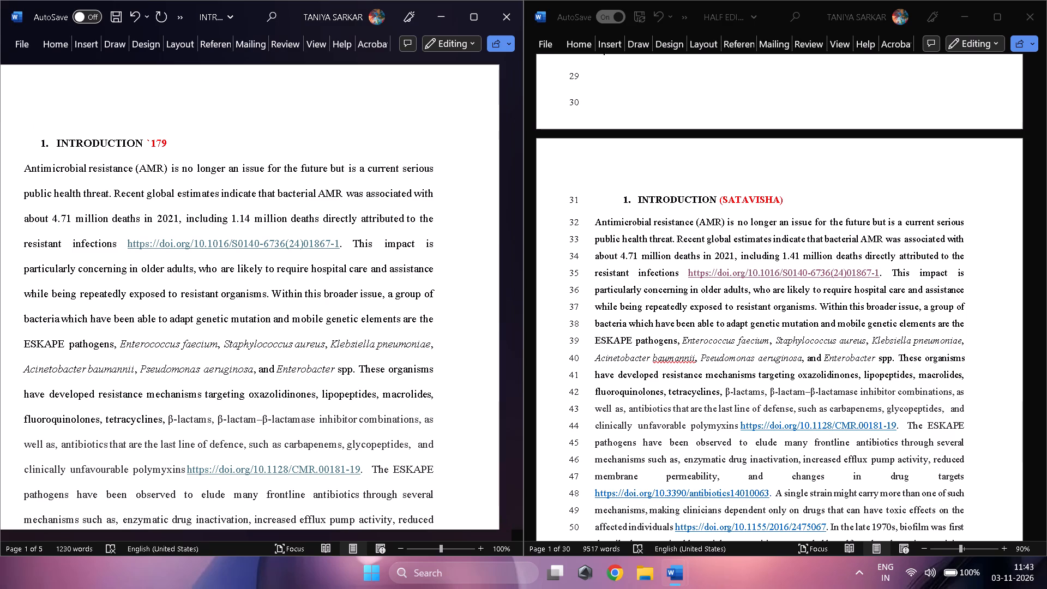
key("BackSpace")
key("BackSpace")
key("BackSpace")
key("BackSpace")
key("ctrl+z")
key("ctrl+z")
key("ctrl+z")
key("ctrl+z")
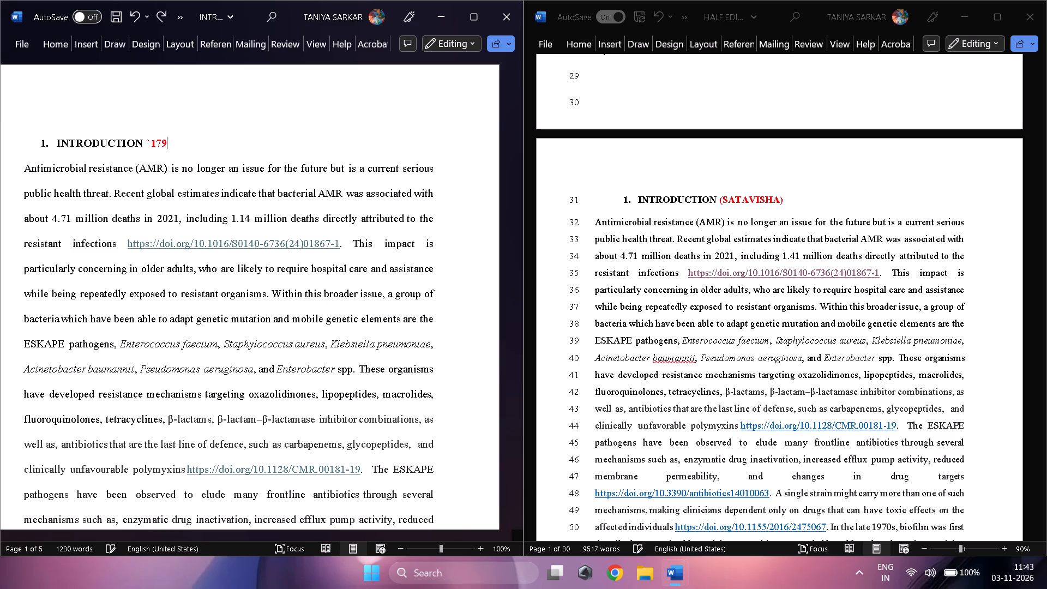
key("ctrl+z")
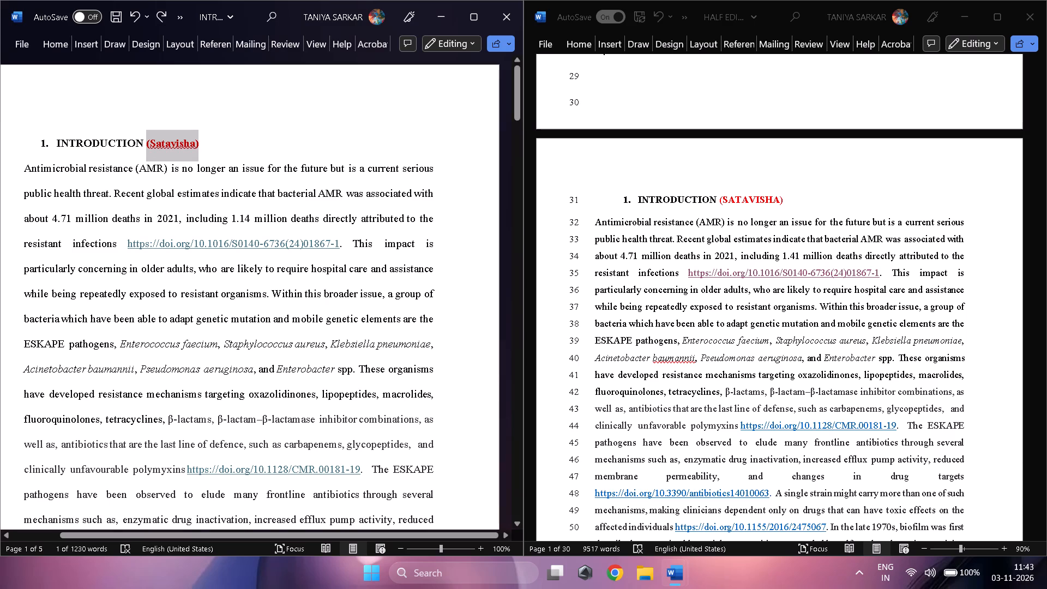
Change the bracketed name in the INTRODUCTION heading to uppercase.
left_click(60, 47)
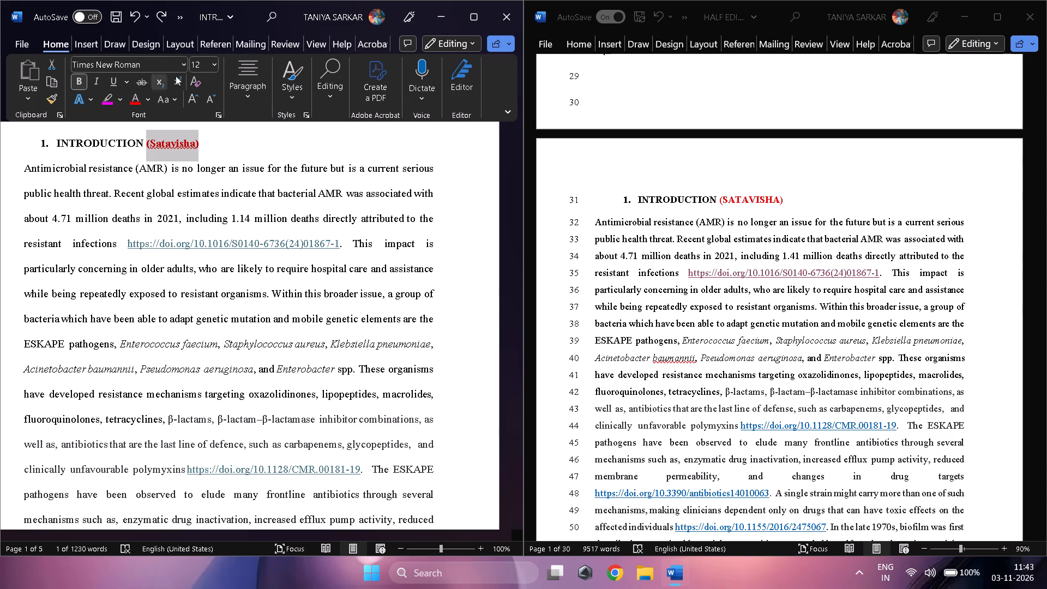
left_click(176, 99)
left_click(212, 162)
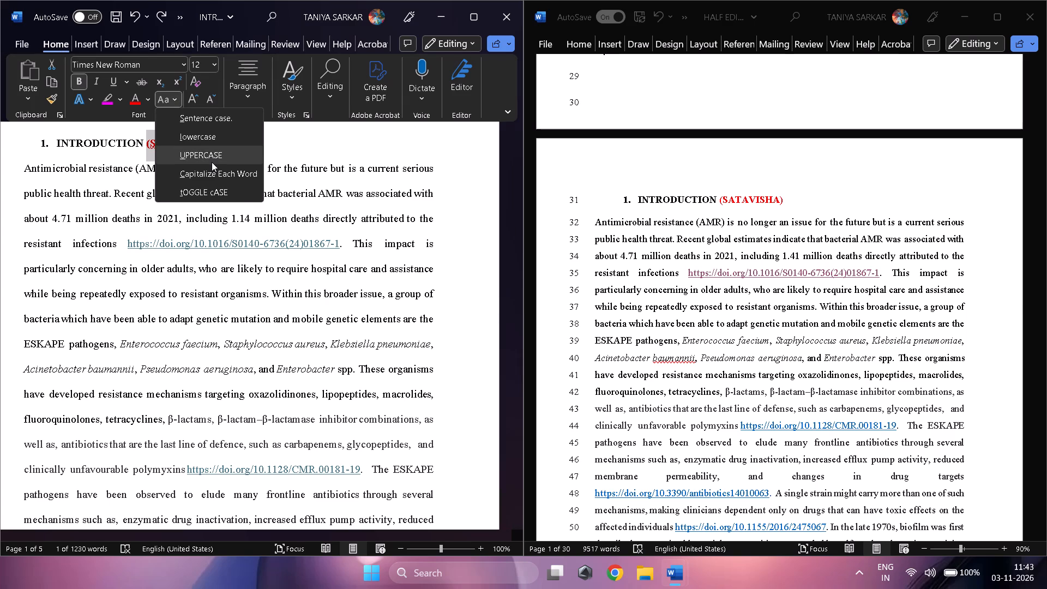
left_click(297, 140)
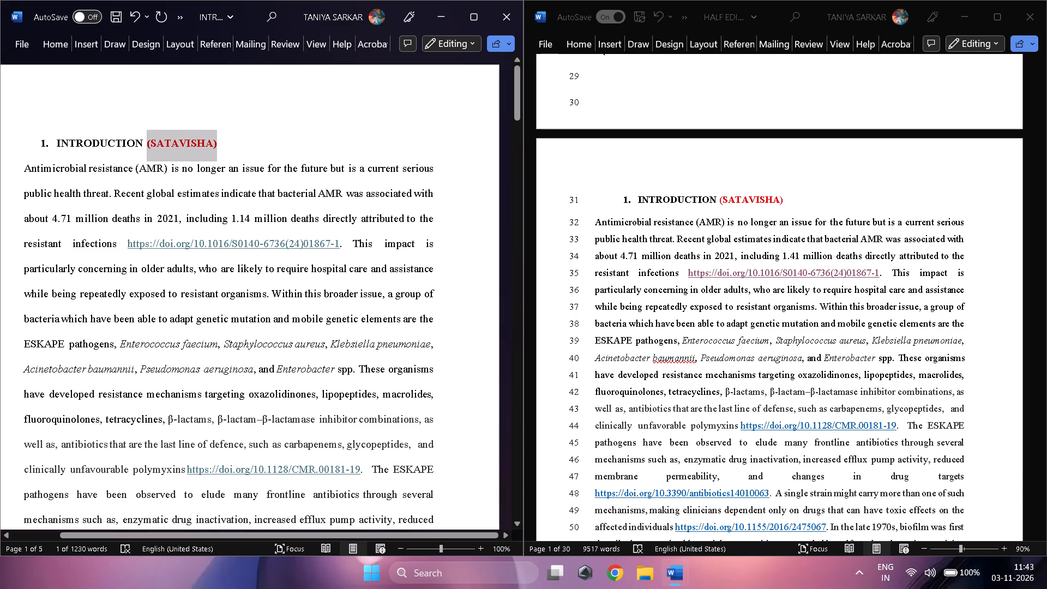
Copy the whole introduction body, from "Antimicrobial resistance (AMR)" through "overcoming MDR and ESKAPE biofilms.".
left_click_drag(17, 166, 444, 536)
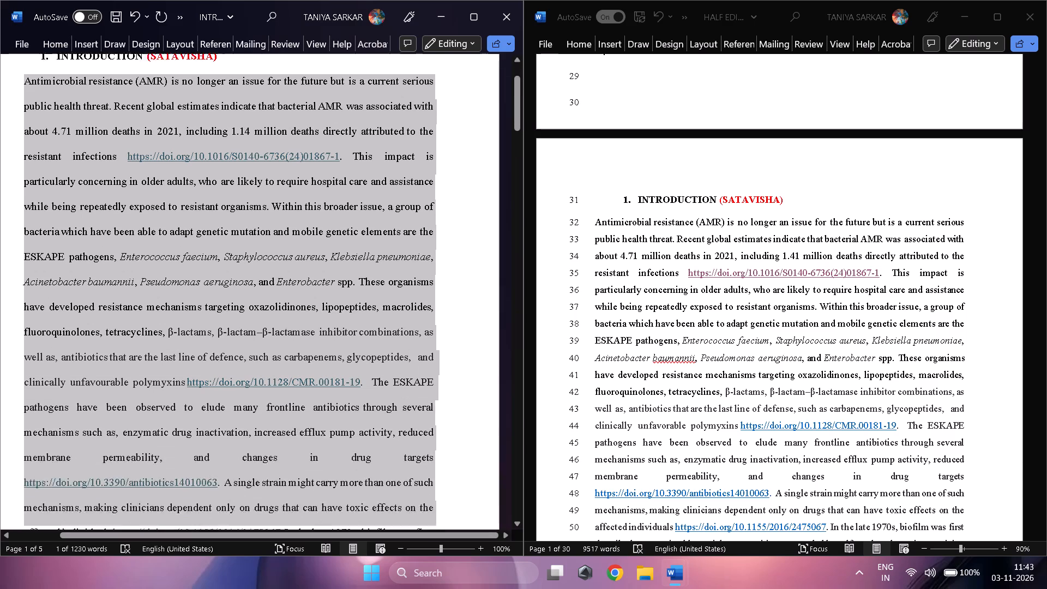
left_click_drag(444, 536, 456, 544)
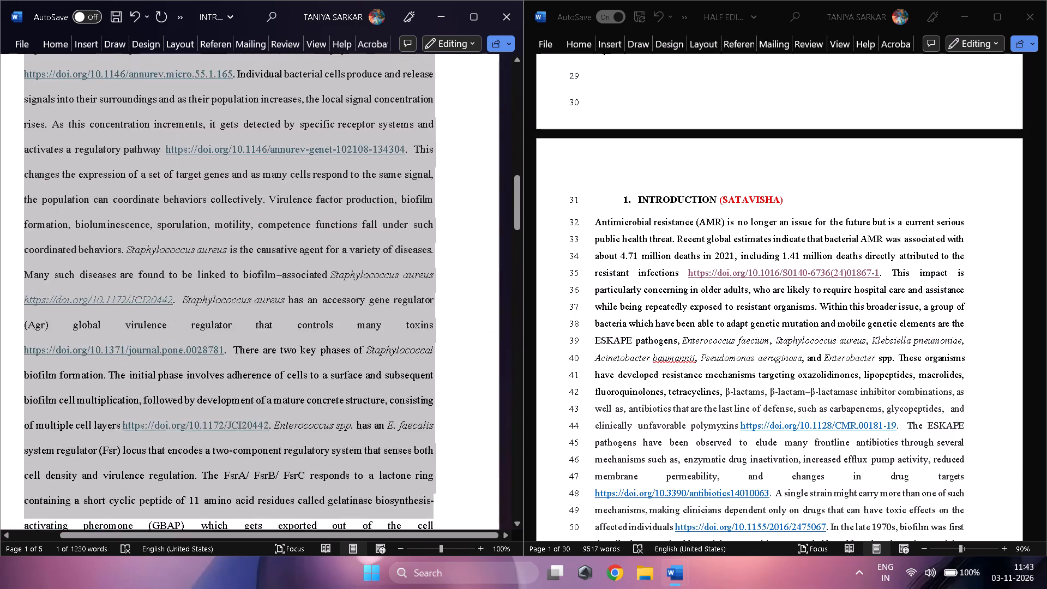
left_click_drag(456, 544, 455, 540)
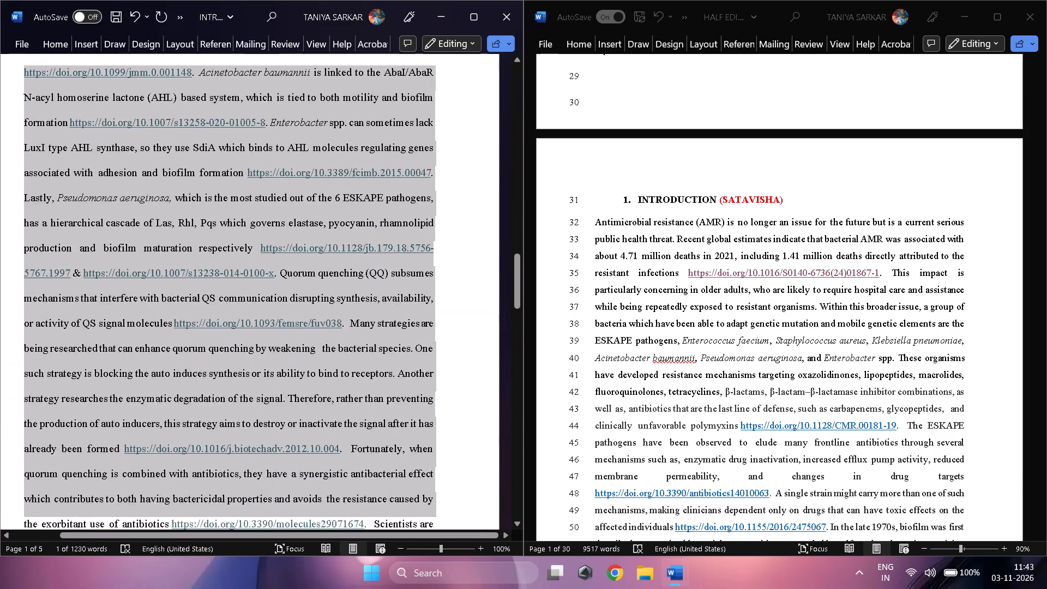
left_click_drag(455, 540, 457, 533)
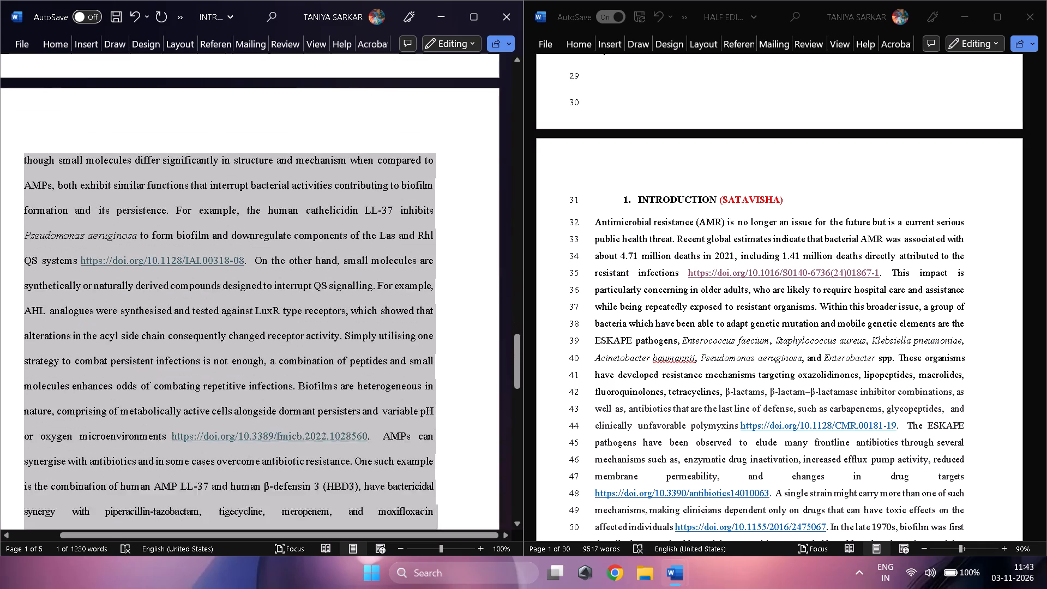
left_click_drag(457, 533, 464, 549)
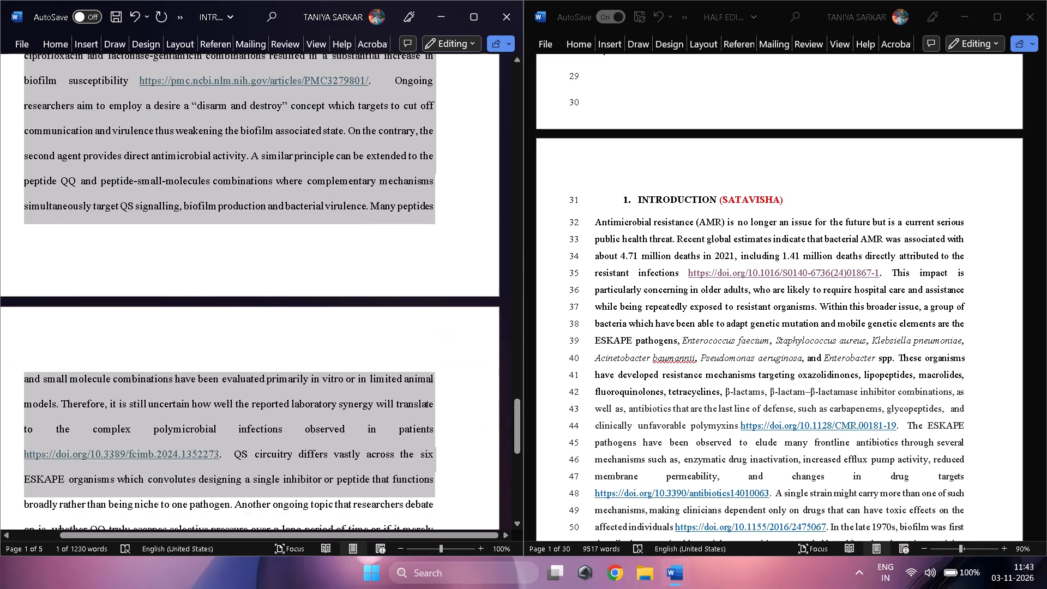
left_click_drag(464, 549, 461, 535)
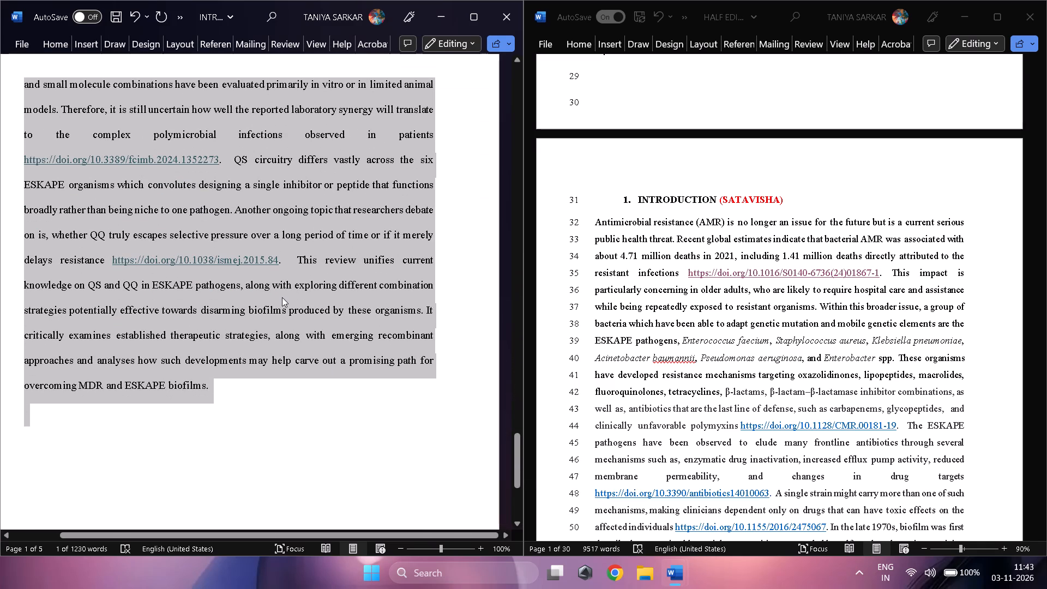
right_click(281, 299)
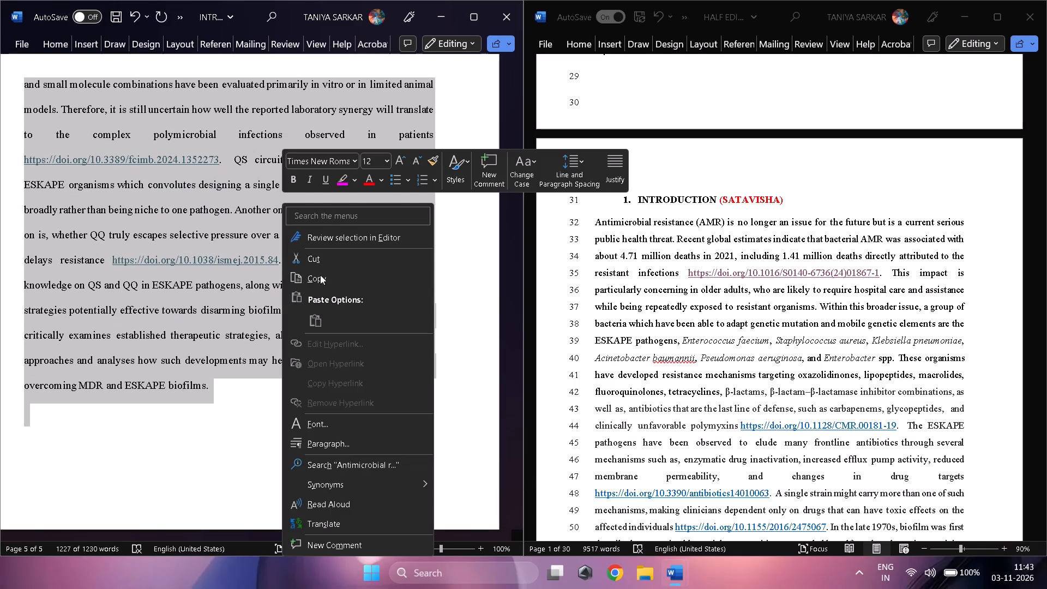
left_click(320, 275)
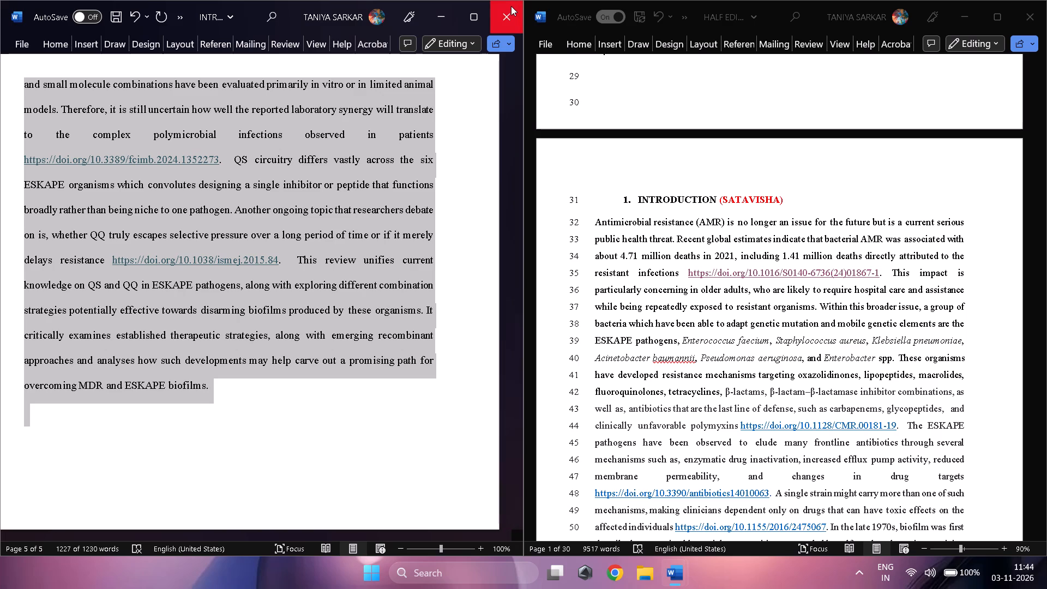
Minimise the INTRODUCTION document and maximise the HALF EDITTED FILE 1.0 document.
left_click(449, 19)
left_click(1004, 14)
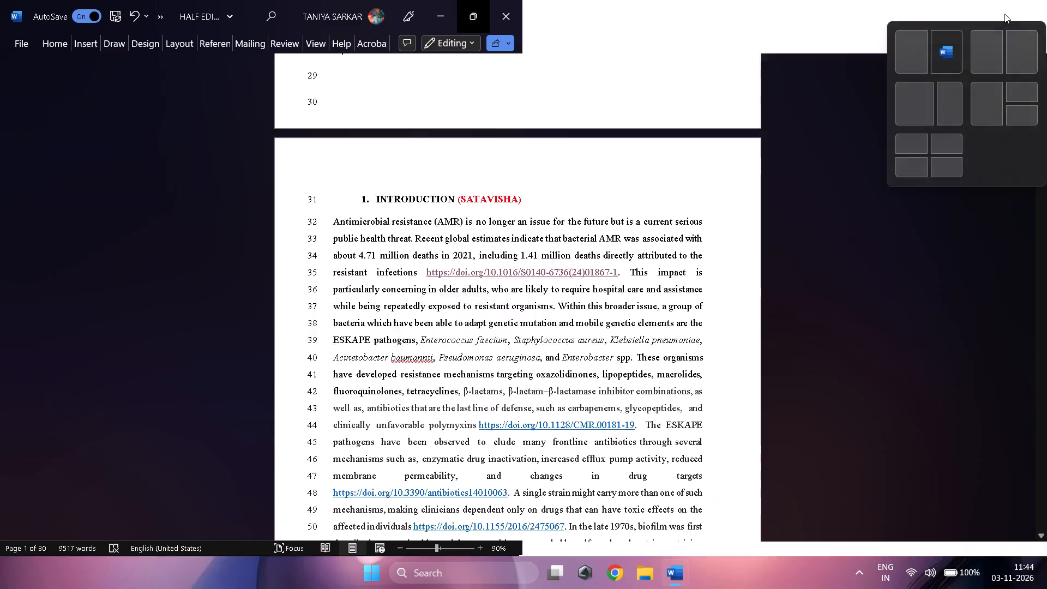
Delete the old introduction, from its "1. INTRODUCTION (SATAVISHA)" heading through the DOI link just before "The evolutionary stability of antivirulence drugs".
scroll(801, 273, "down", 3, "ctrl")
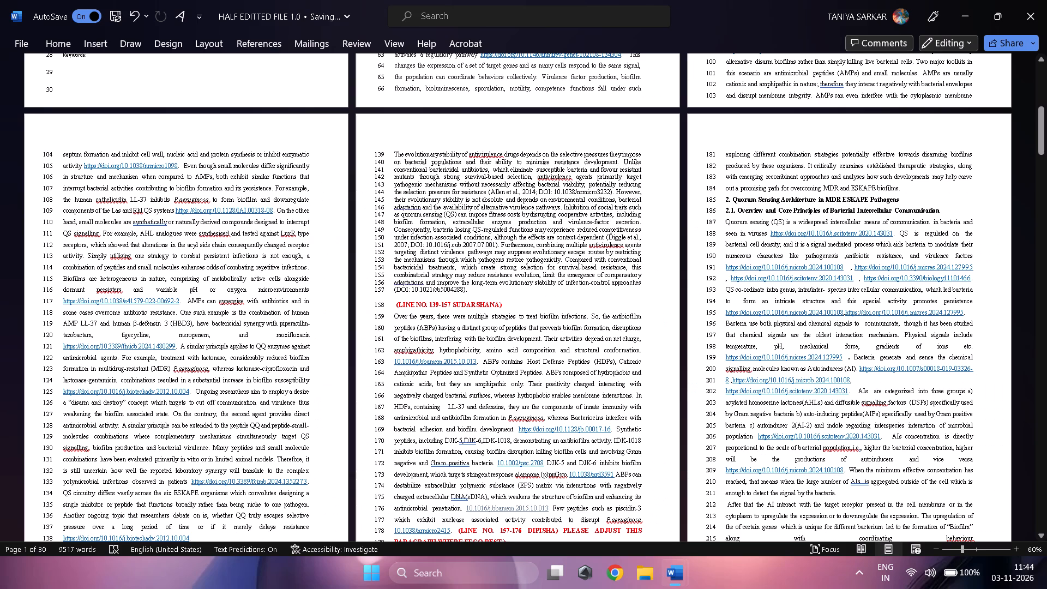
left_click(479, 293)
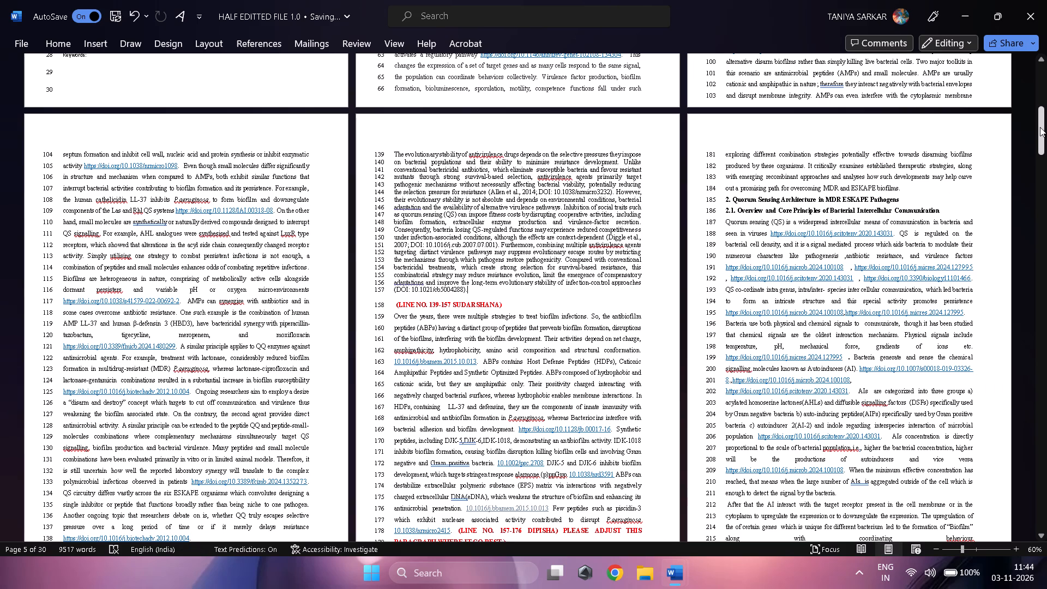
left_click_drag(1043, 116, 1045, 109)
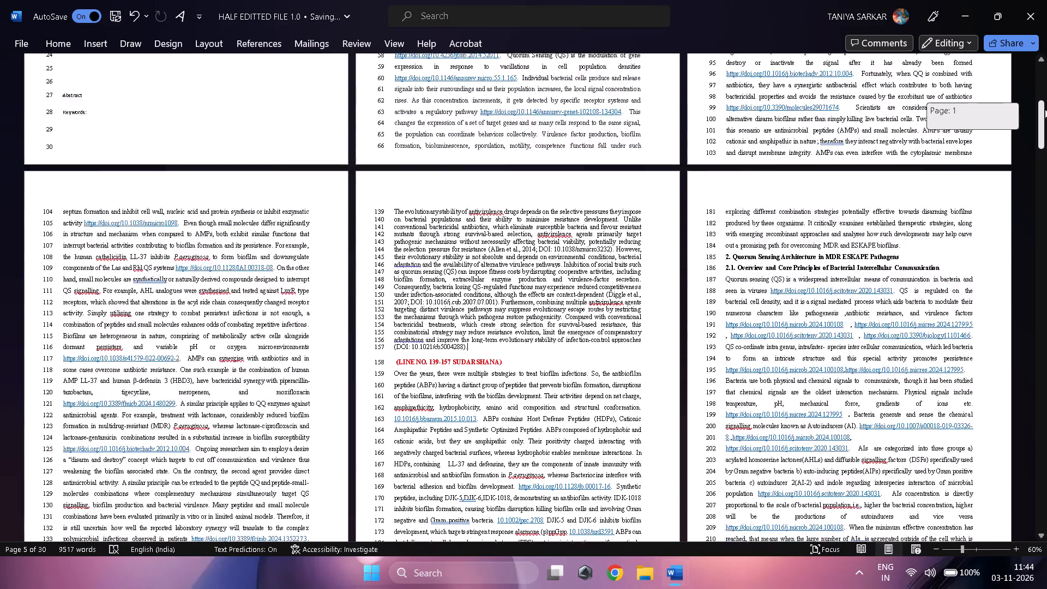
left_click_drag(1045, 109, 1046, 67)
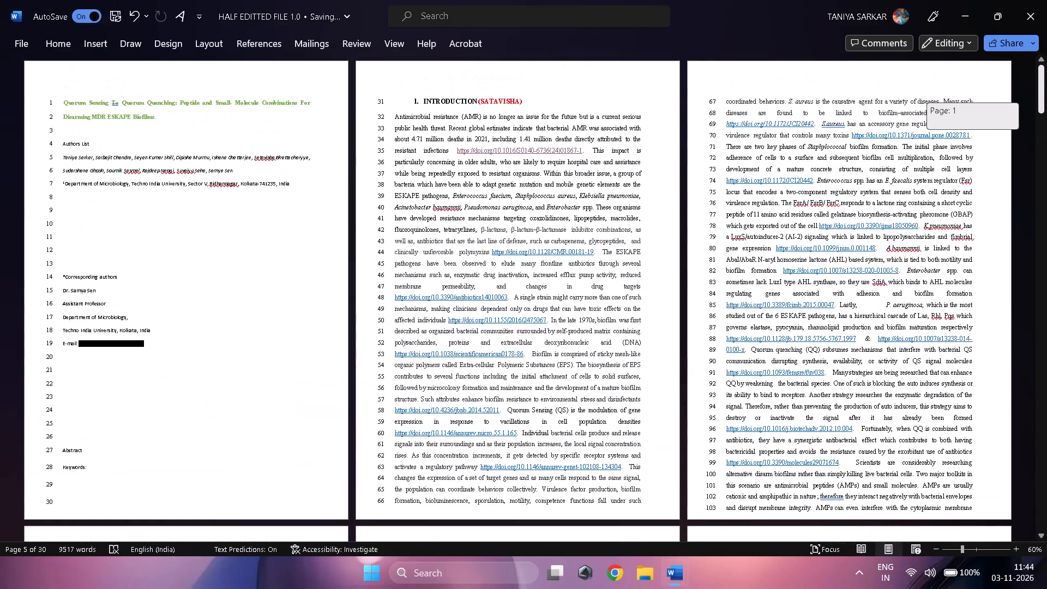
left_click_drag(1046, 67, 1044, 88)
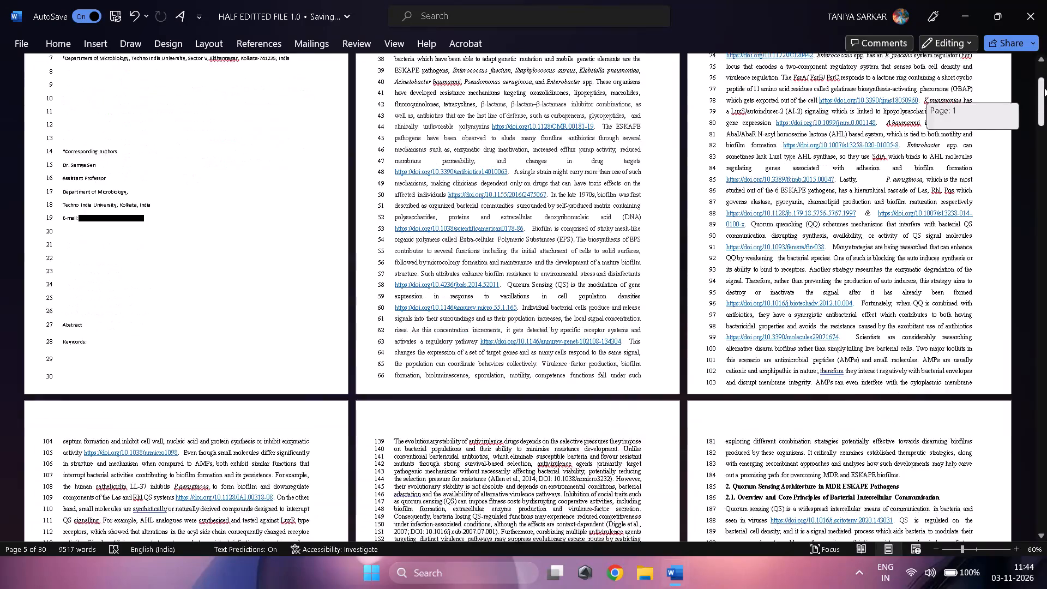
left_click_drag(1044, 88, 1046, 125)
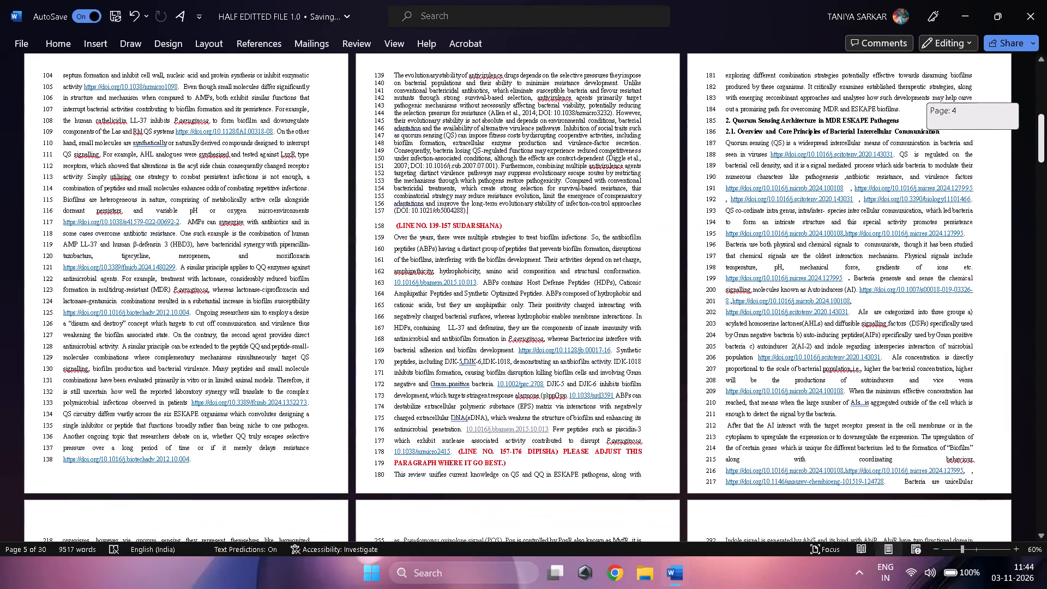
left_click_drag(1046, 125, 1046, 126)
scroll(1046, 126, "down", 1)
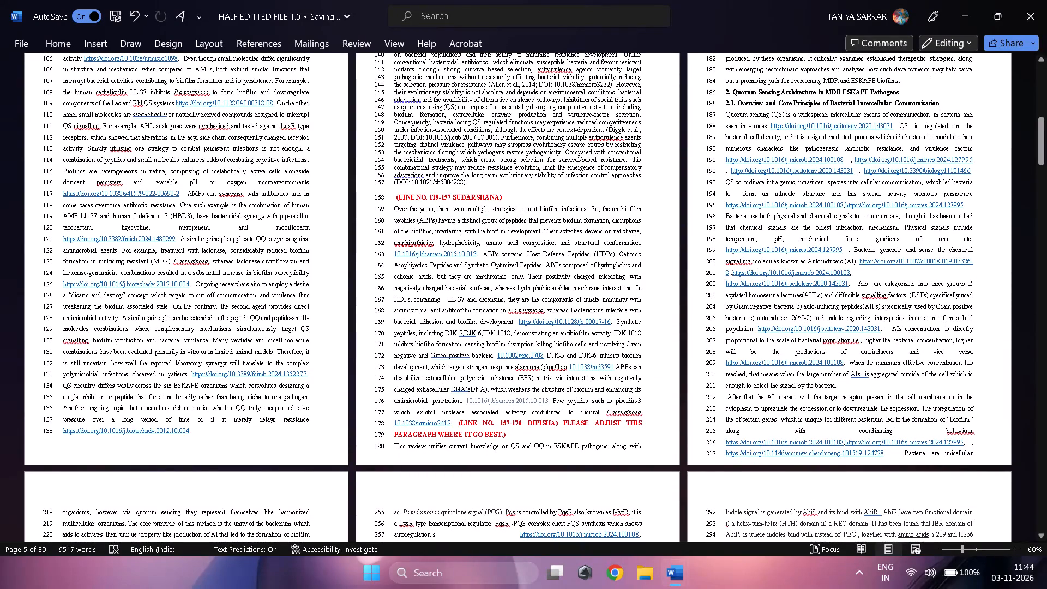
left_click(216, 435)
right_click_drag(216, 435, 111, 325)
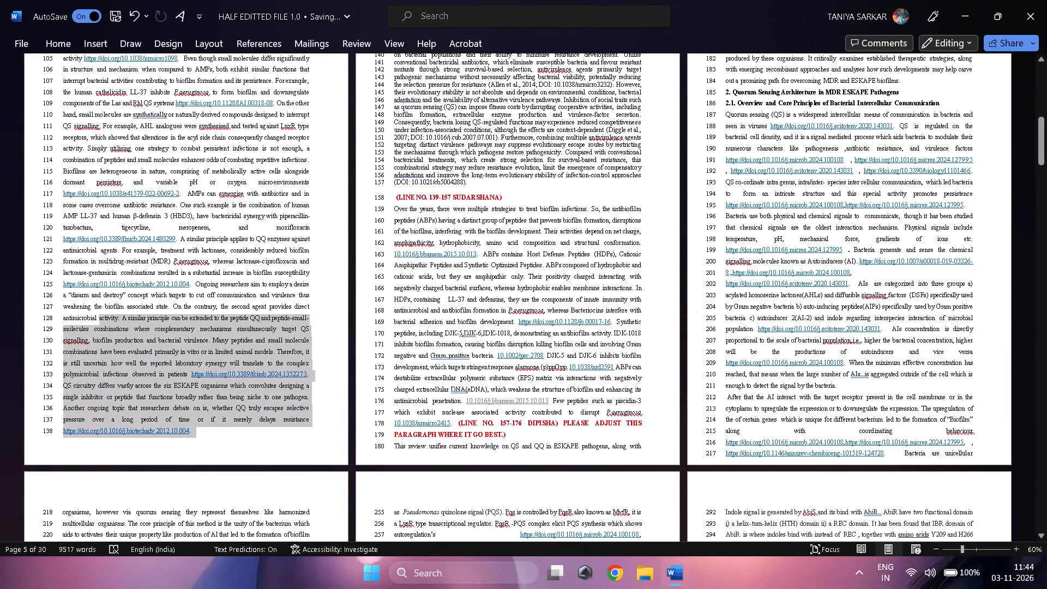
right_click_drag(111, 325, 100, 14)
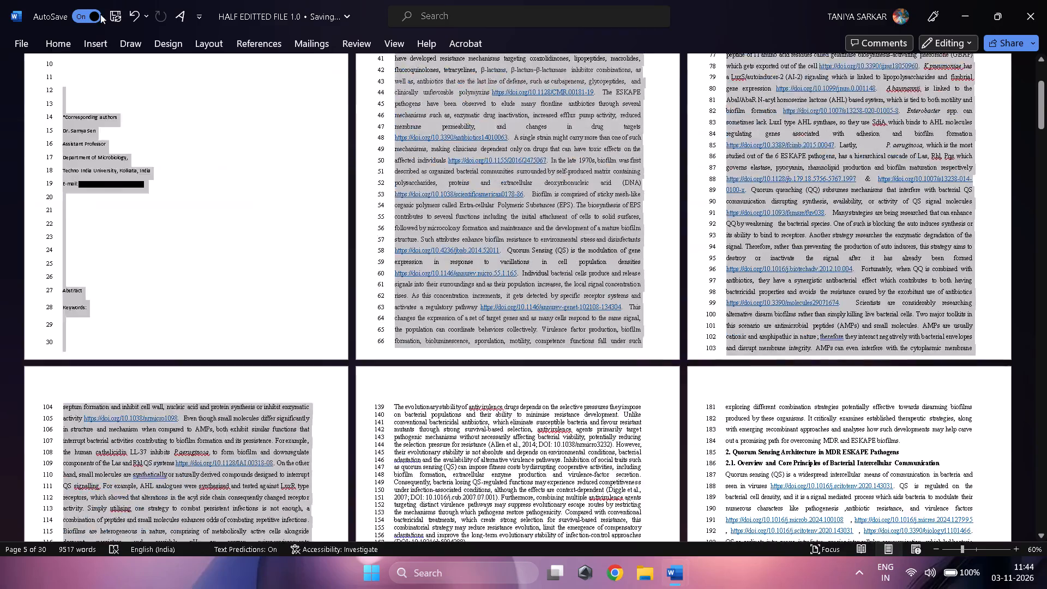
right_click_drag(100, 14, 413, 111)
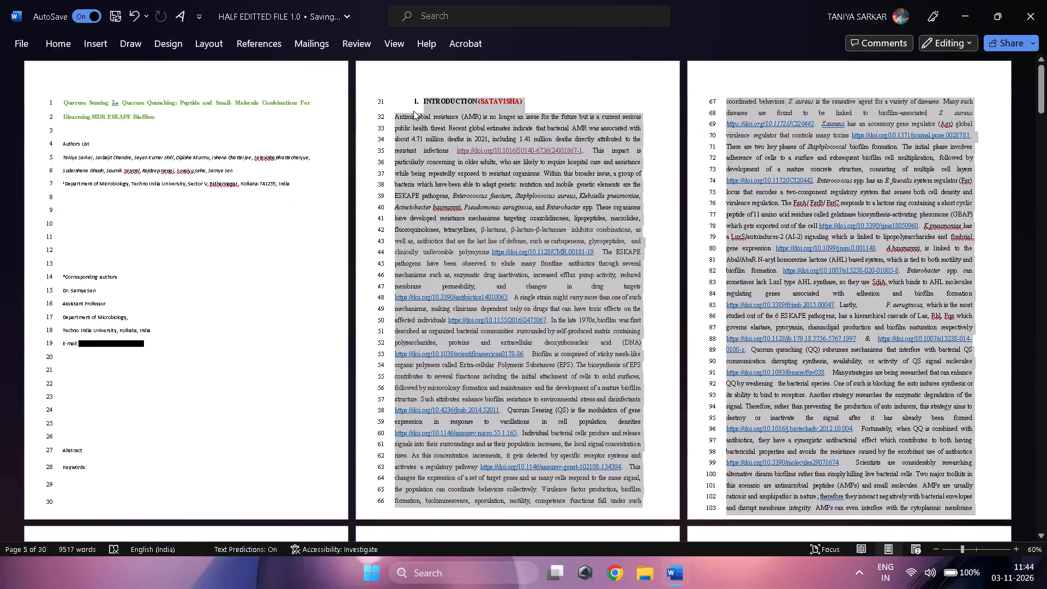
right_click_drag(413, 111, 402, 100)
key("BackSpace")
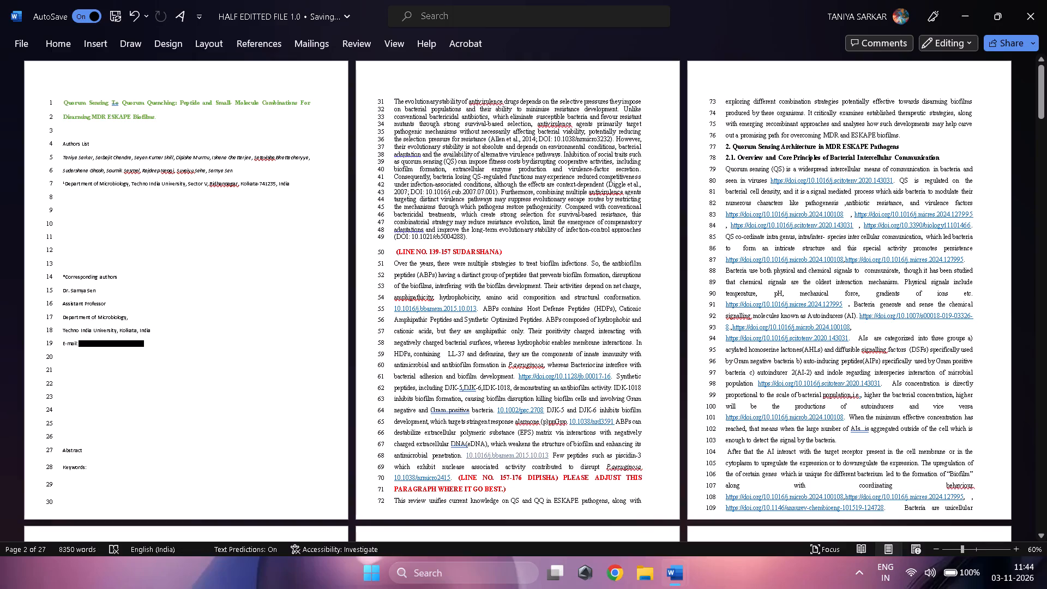
Paste the copied introduction text before the "evolutionary stability of antivirulence drugs" paragraph and look over the inserted pages.
key("ctrl+v")
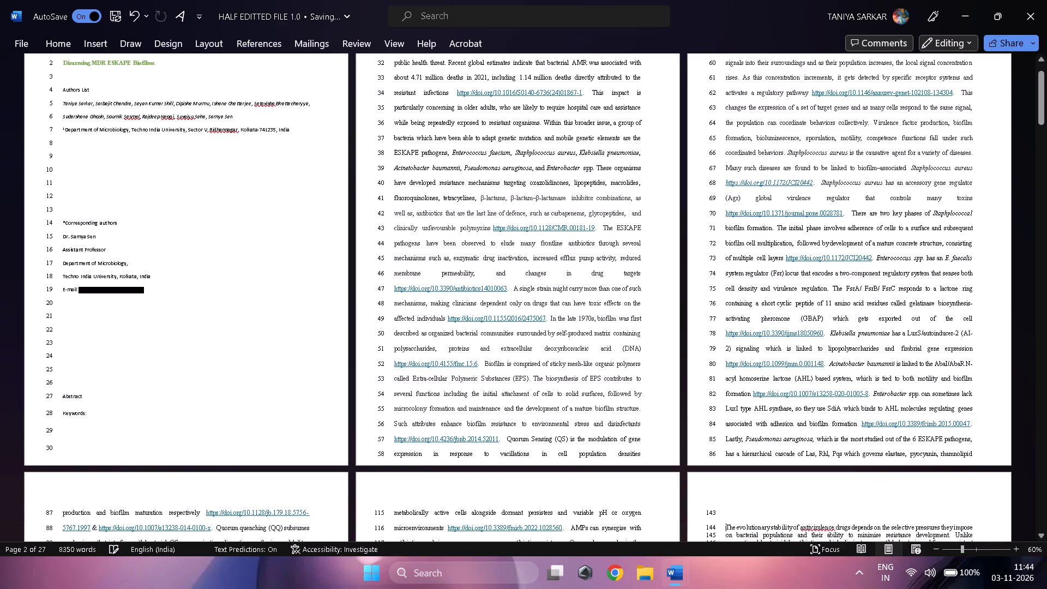
left_click_drag(1044, 98, 1043, 94)
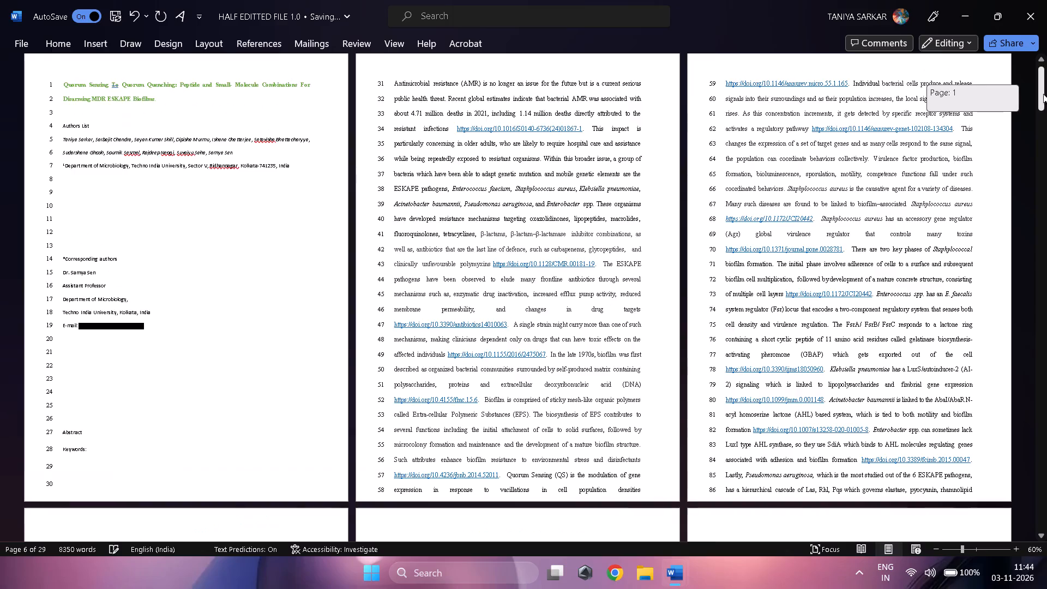
left_click_drag(1043, 94, 1045, 116)
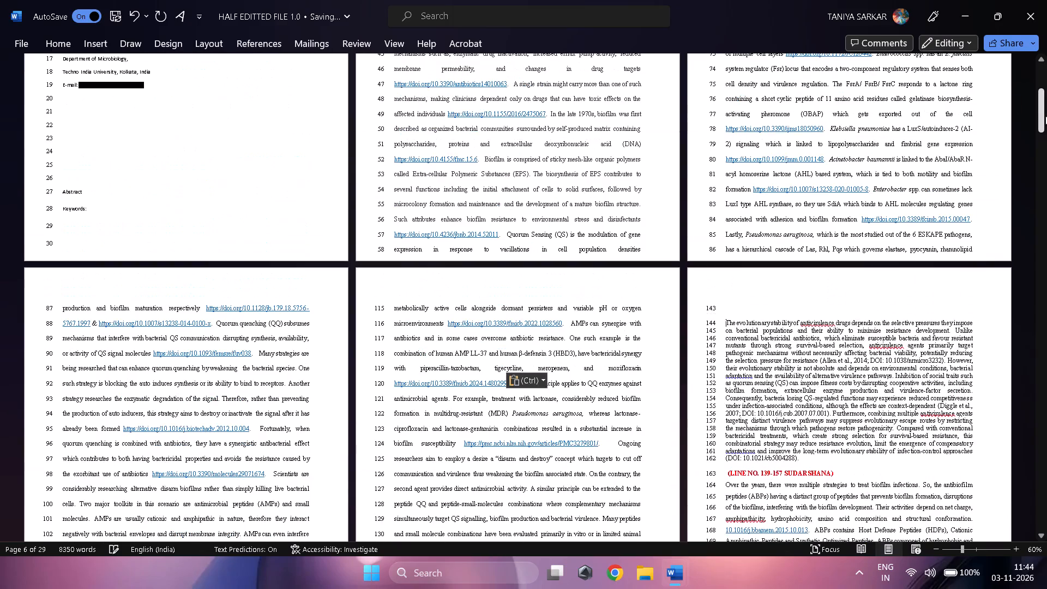
Undo the paste of the new introduction and the deletion of the old introduction section.
key("ctrl+z")
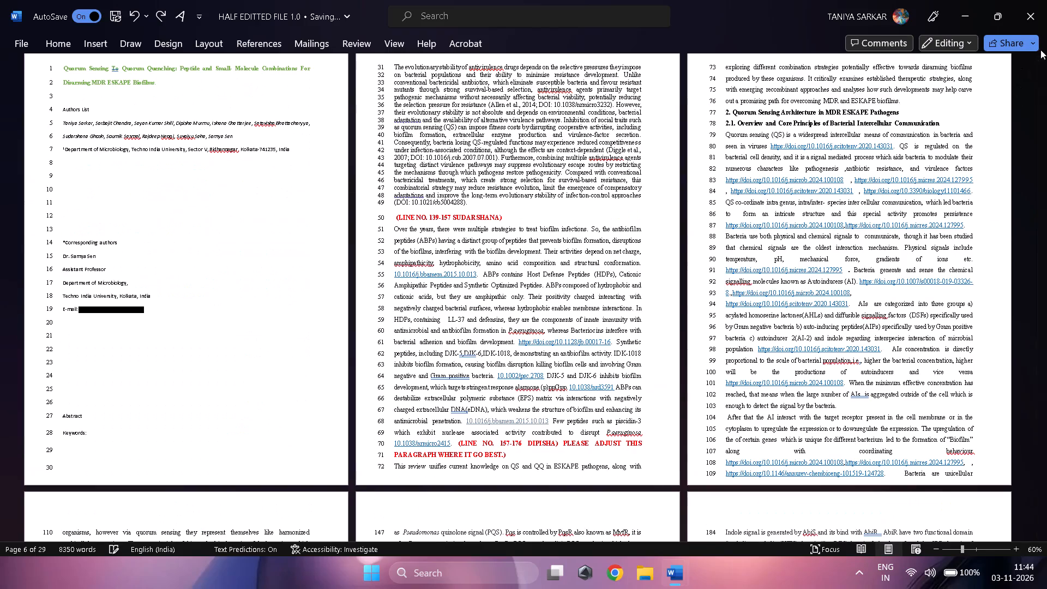
left_click_drag(1044, 84, 1045, 67)
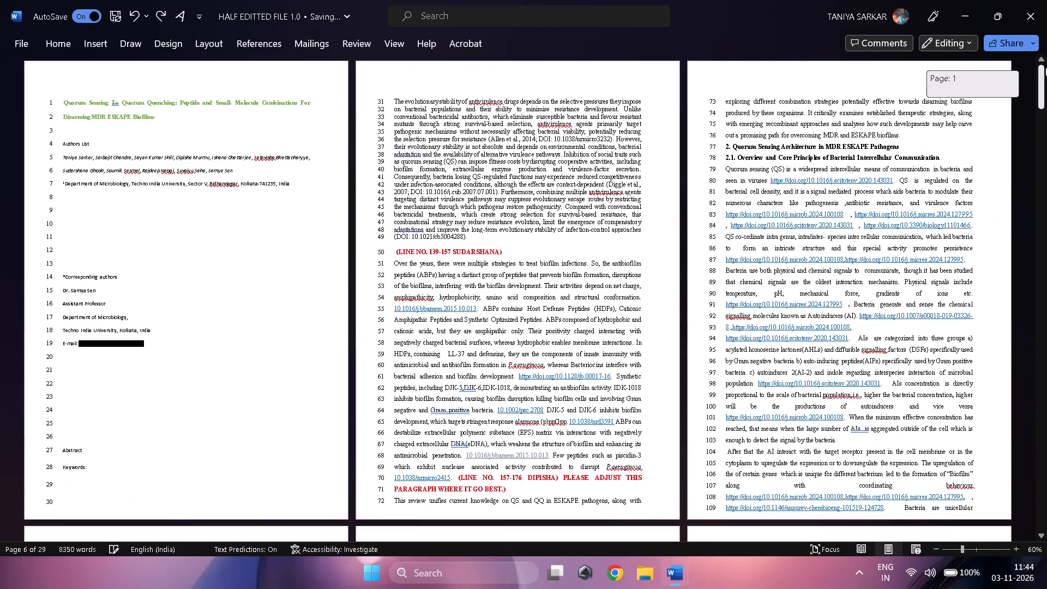
left_click_drag(1045, 67, 1045, 61)
key("ctrl+z")
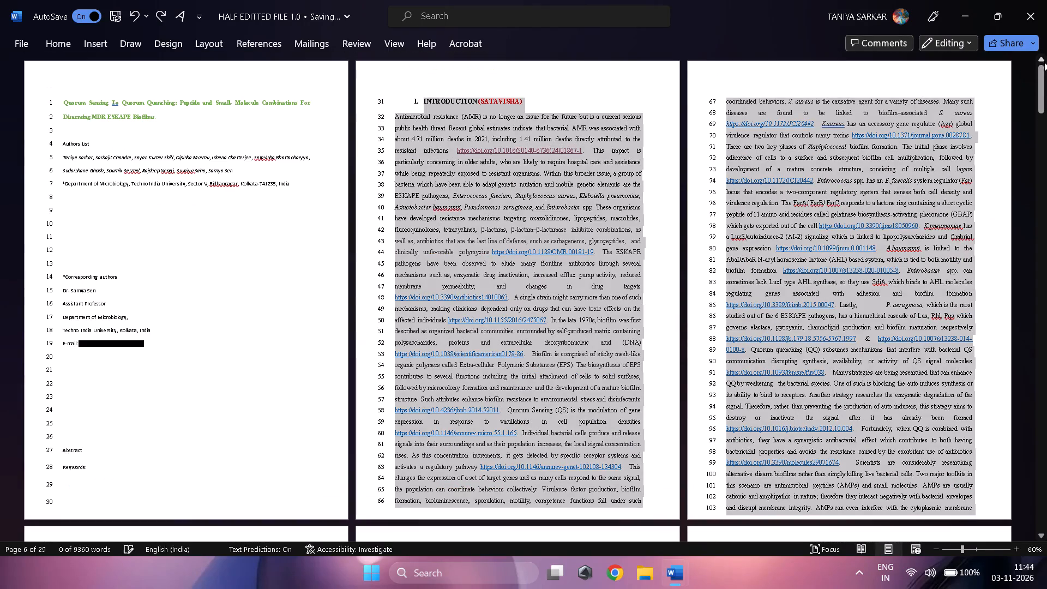
Delete the old introduction body, from "Antimicrobial resistance (AMR)" through the DOI link before "The evolutionary stability of antivirulence drugs", keeping the "1. INTRODUCTION (SATAVISHA)" heading.
left_click(582, 110)
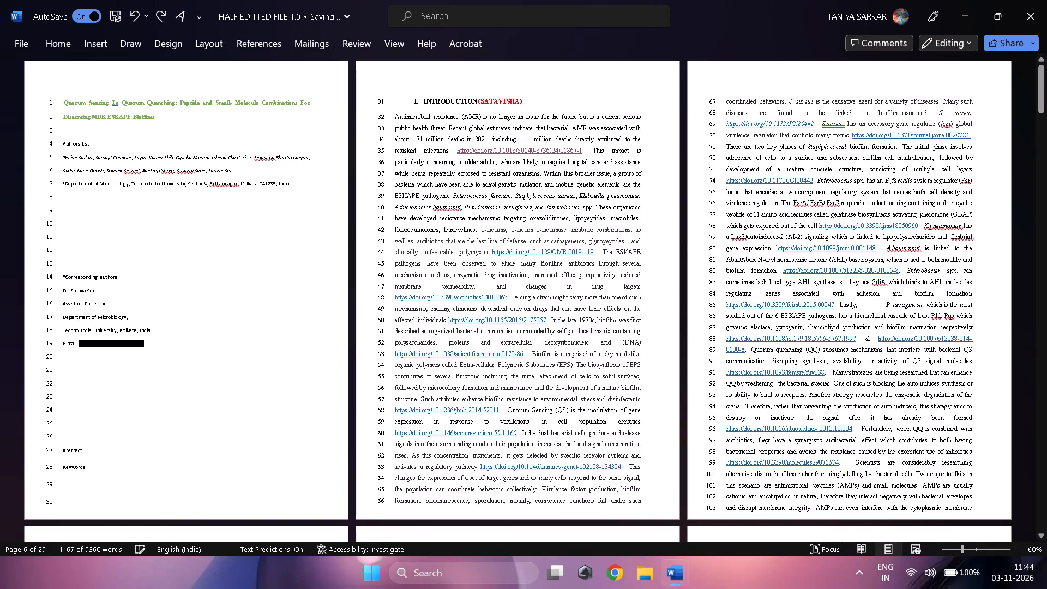
left_click_drag(394, 116, 878, 450)
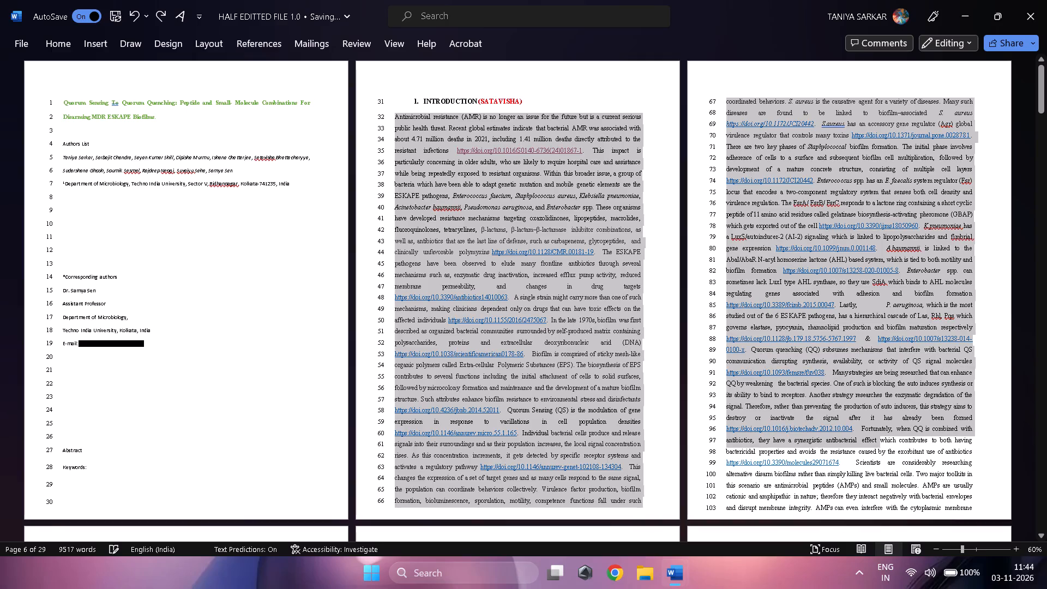
left_click_drag(878, 450, 940, 544)
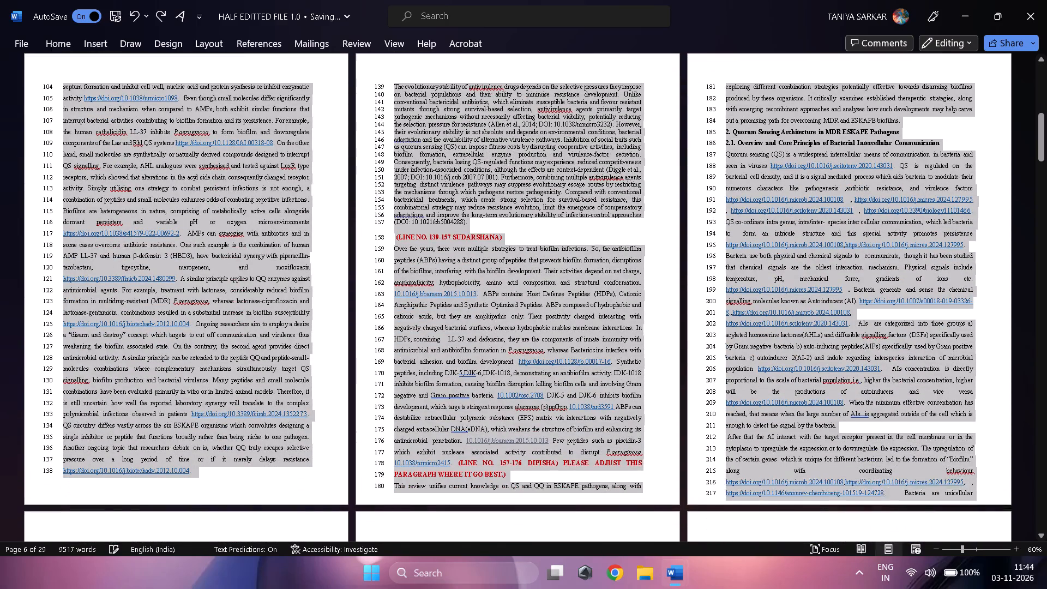
left_click_drag(940, 544, 601, 121)
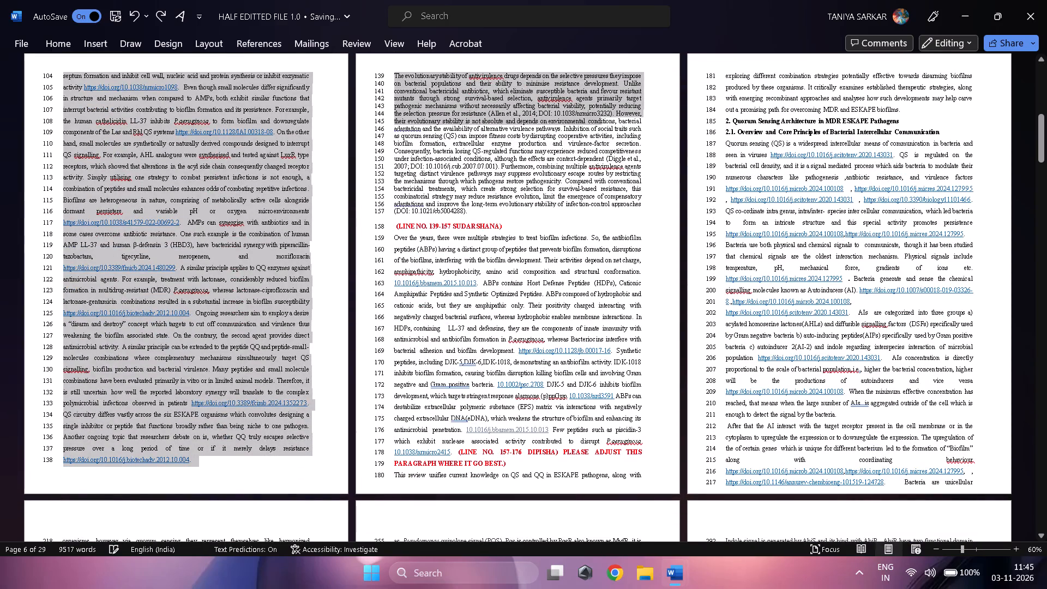
left_click_drag(601, 121, 514, 84)
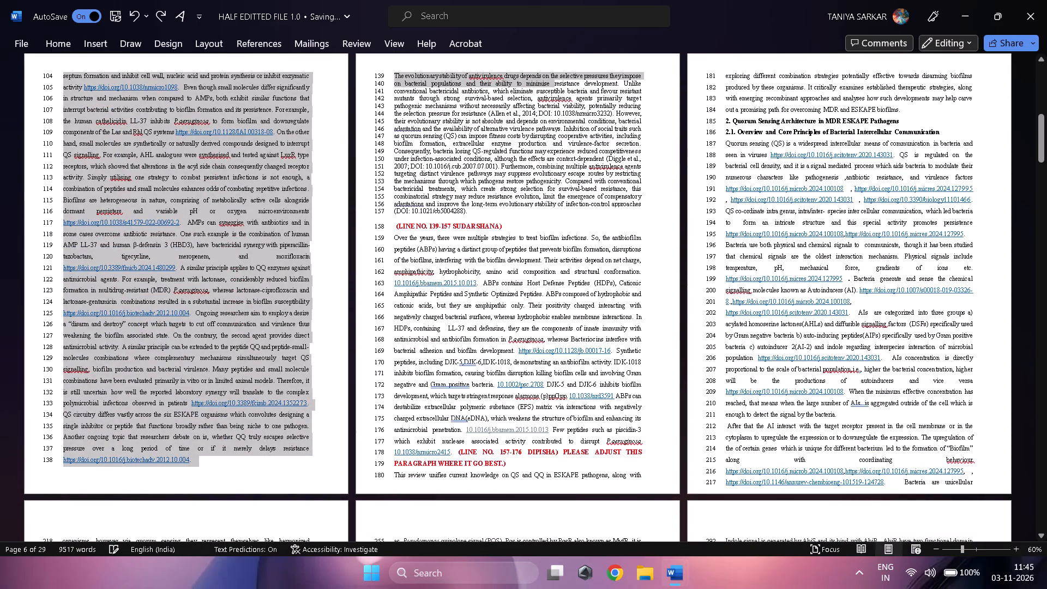
left_click_drag(514, 84, 380, 73)
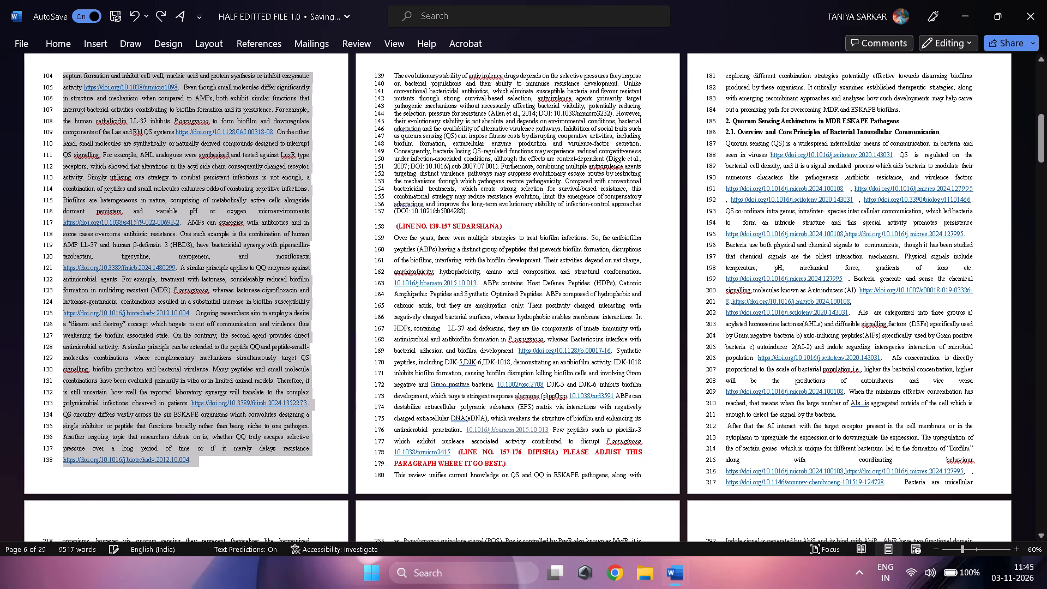
left_click_drag(380, 73, 381, 72)
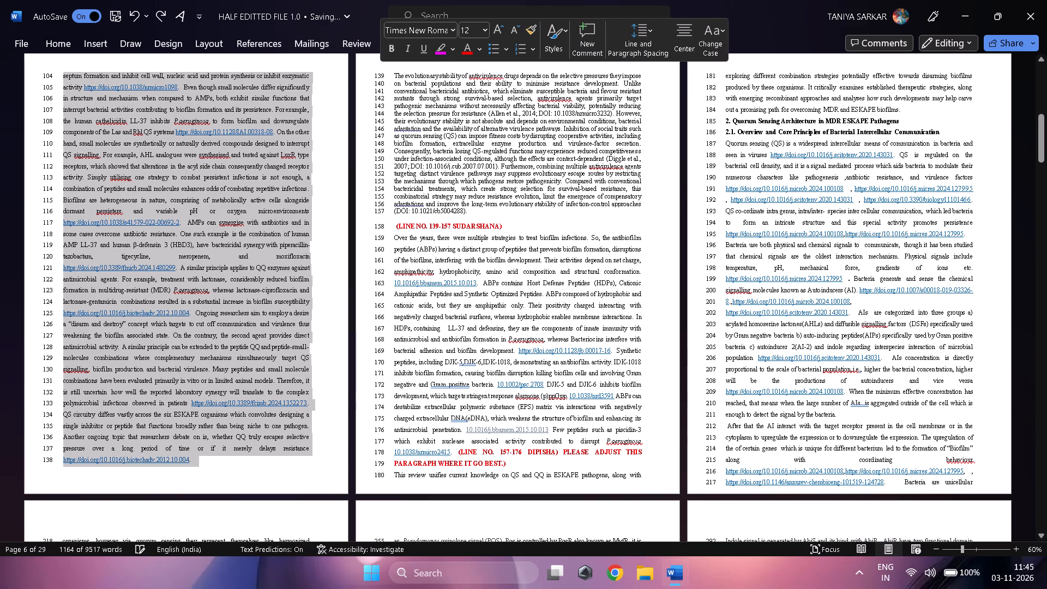
key("BackSpace")
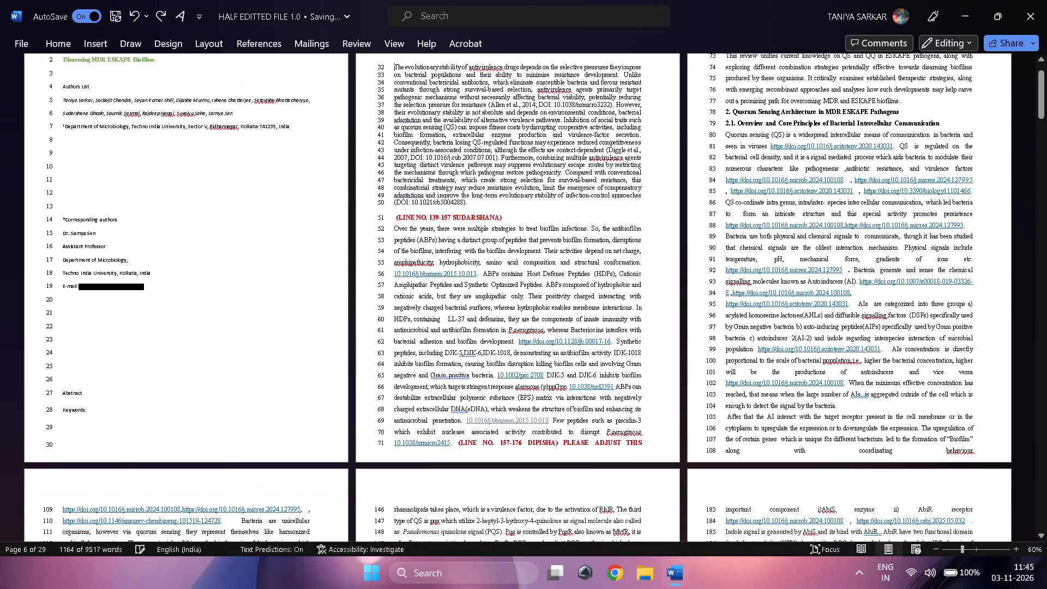
Paste the copied introduction text before the "evolutionary stability of antivirulence drugs" paragraph, under the introduction heading.
left_click(391, 65)
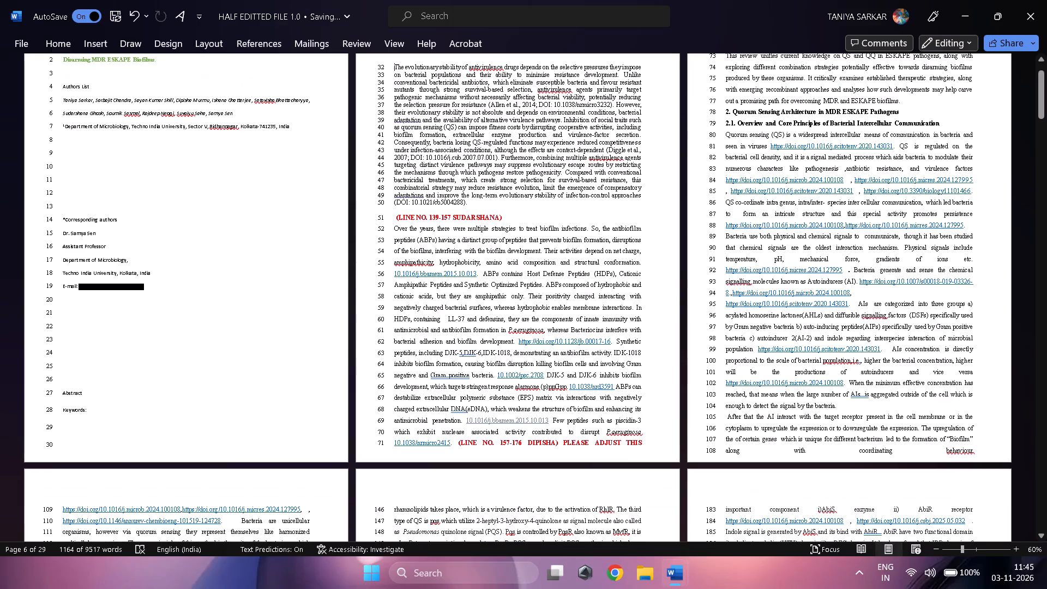
key("ctrl+v")
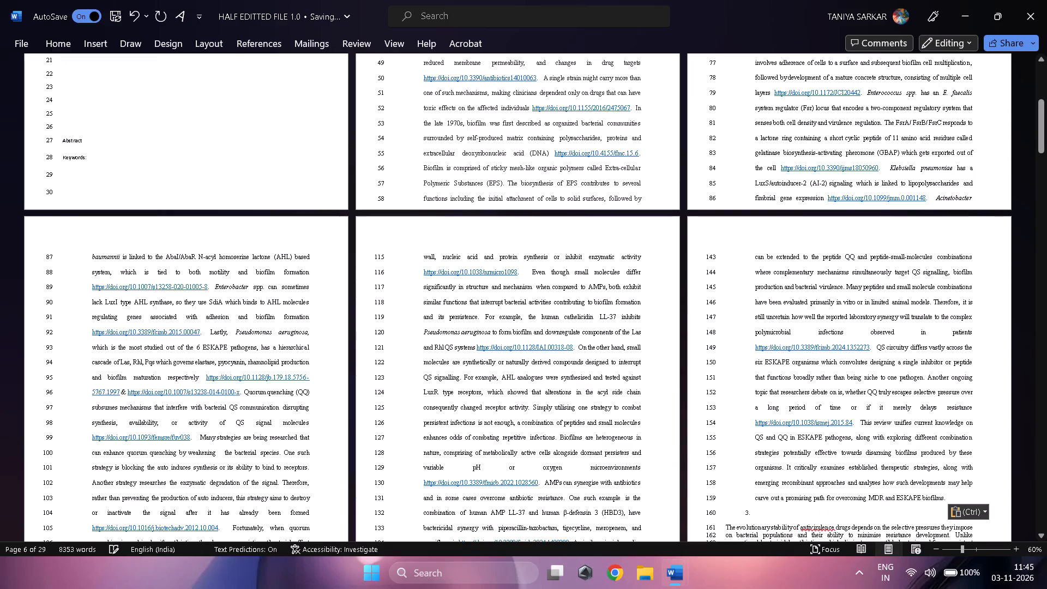
Remove the list number "2." from the start of the pasted "Antimicrobial resistance (AMR)" paragraph.
left_click_drag(1046, 126, 1031, 57)
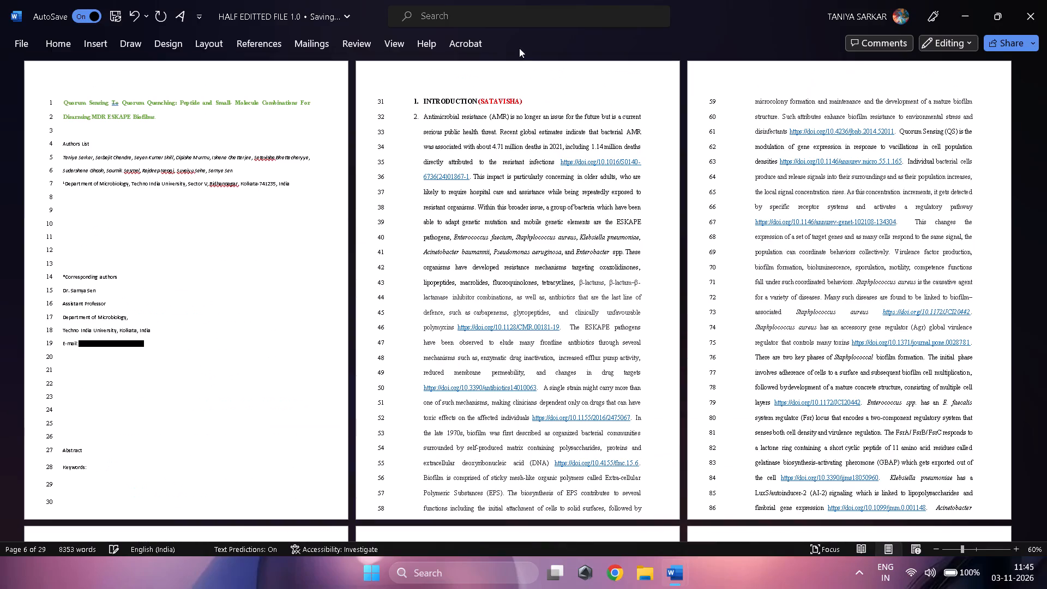
left_click(419, 118)
key("BackSpace")
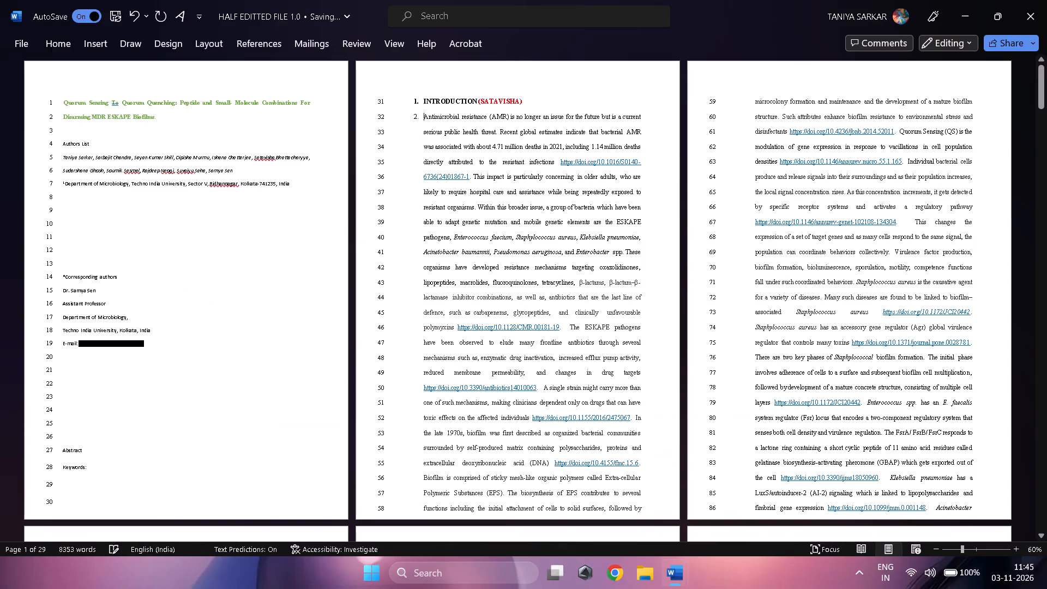
key("BackSpace")
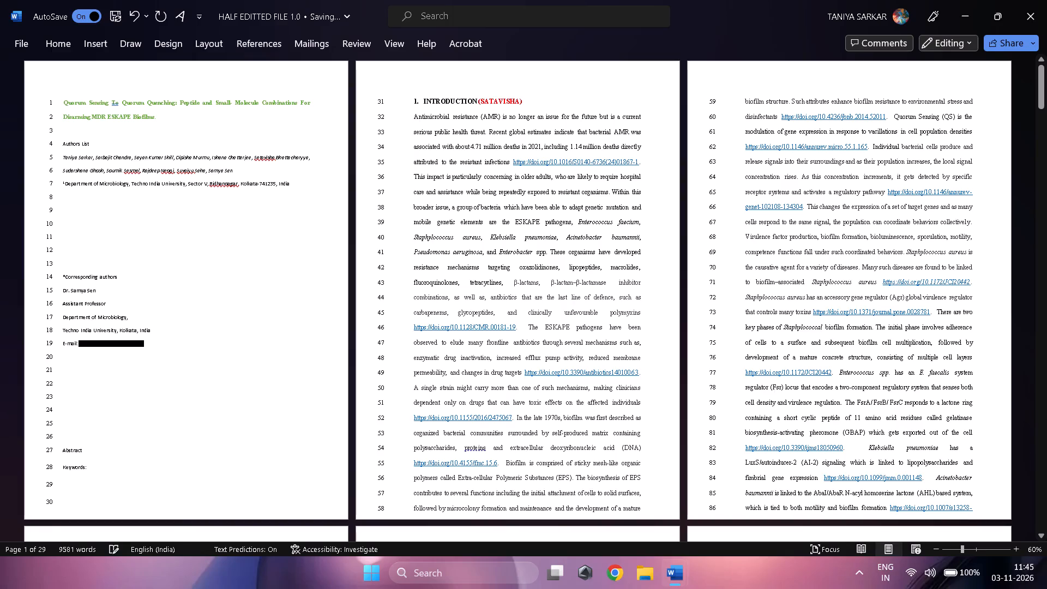
Cut the new introduction's closing passage, from "This review unifies current knowledge" through the empty list item "2." below it.
left_click(1040, 533)
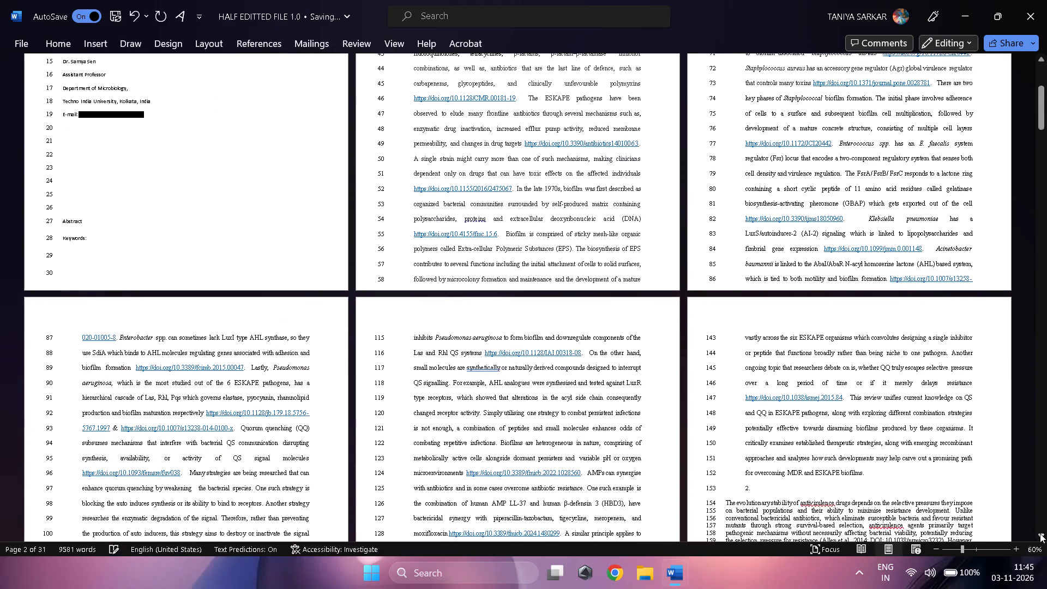
left_click(1040, 533)
left_click(1040, 533)
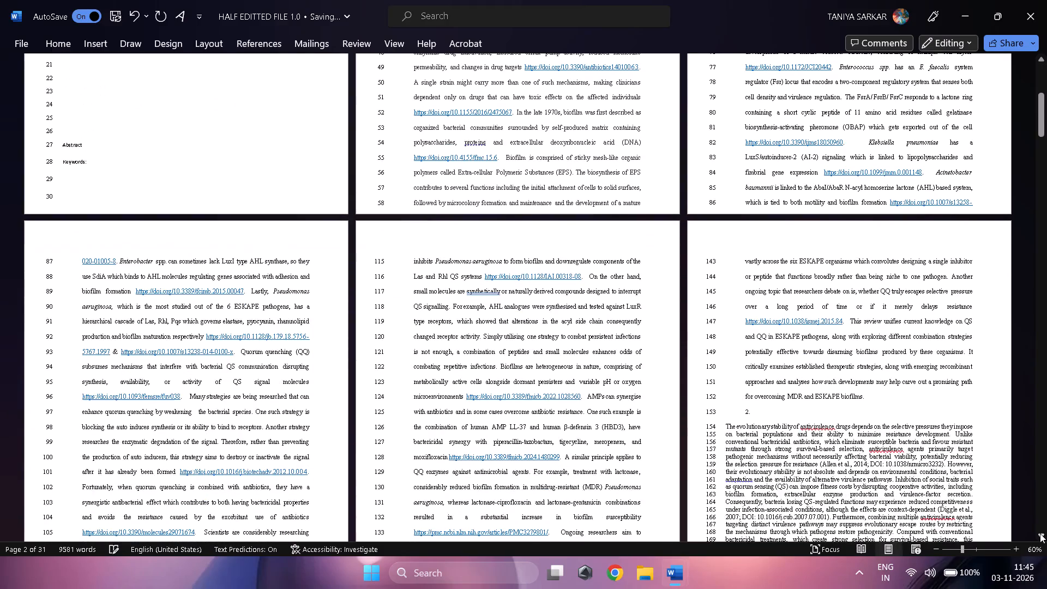
left_click(1040, 533)
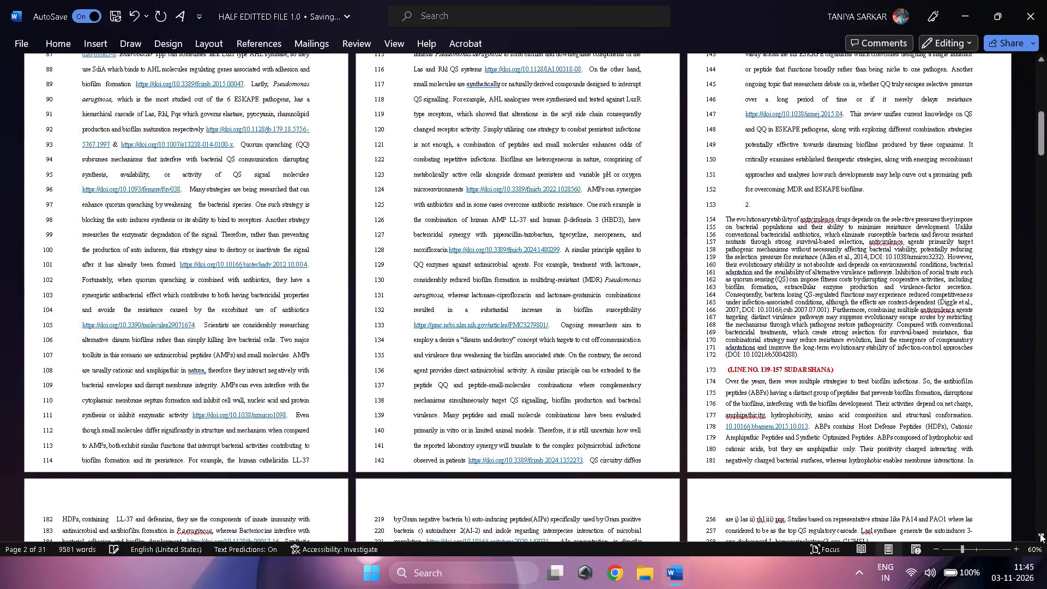
left_click(1040, 533)
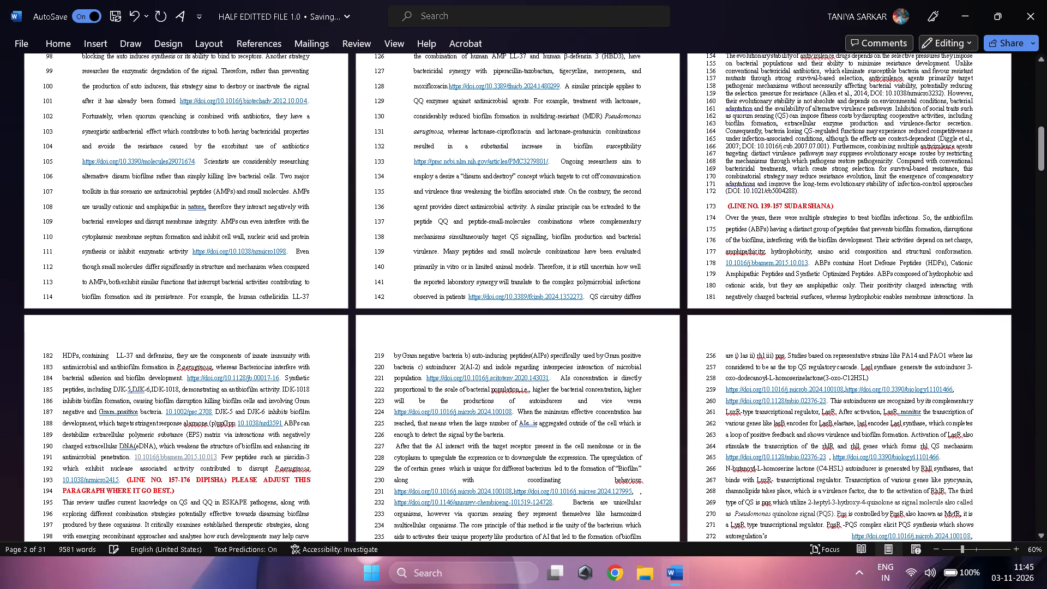
left_click_drag(1045, 145, 1046, 135)
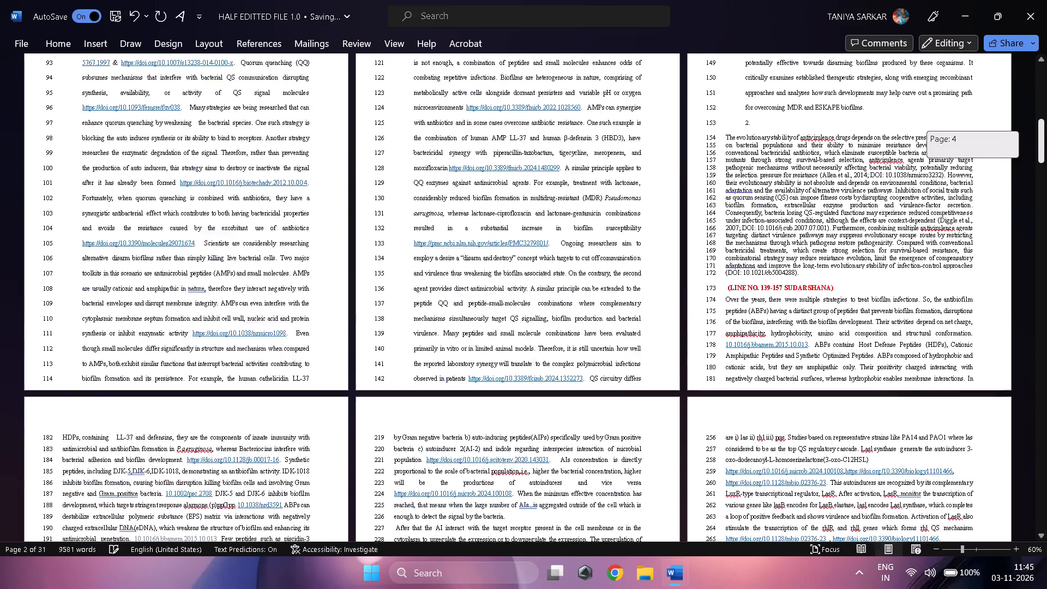
left_click_drag(1046, 135, 1046, 129)
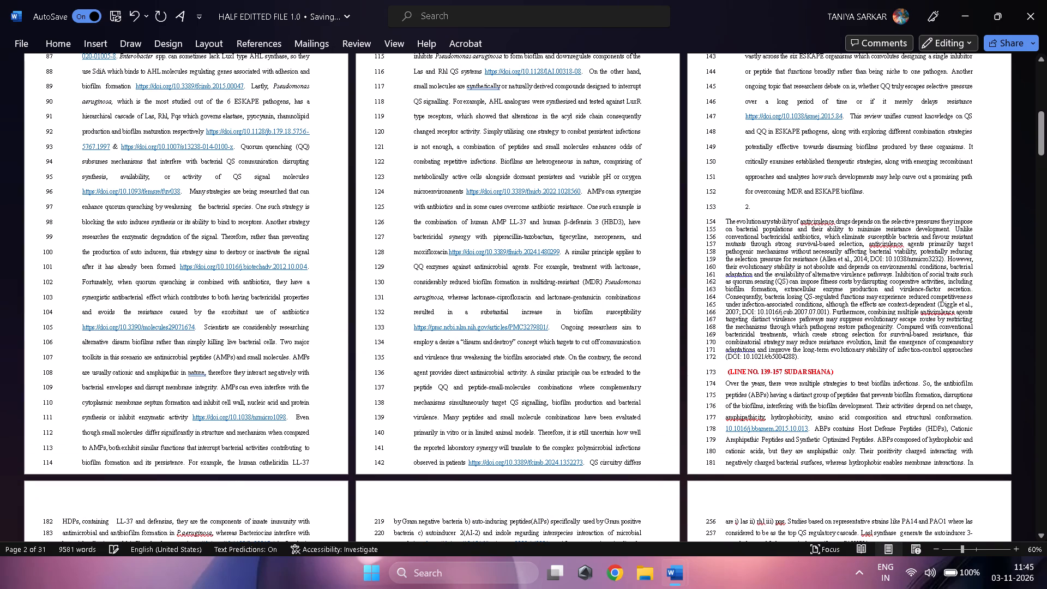
left_click_drag(850, 117, 901, 205)
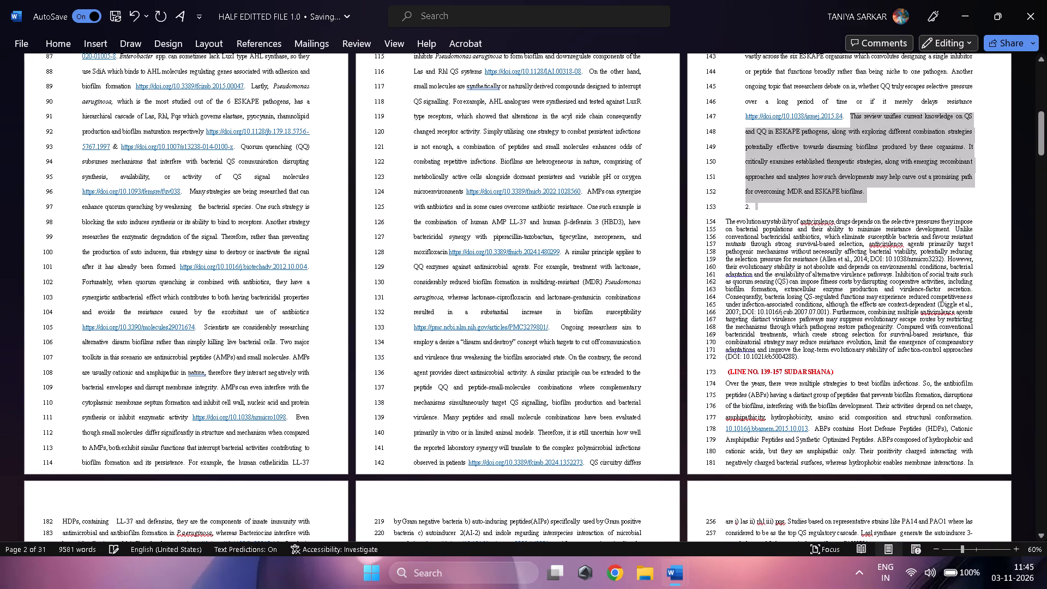
left_click_drag(901, 205, 901, 204)
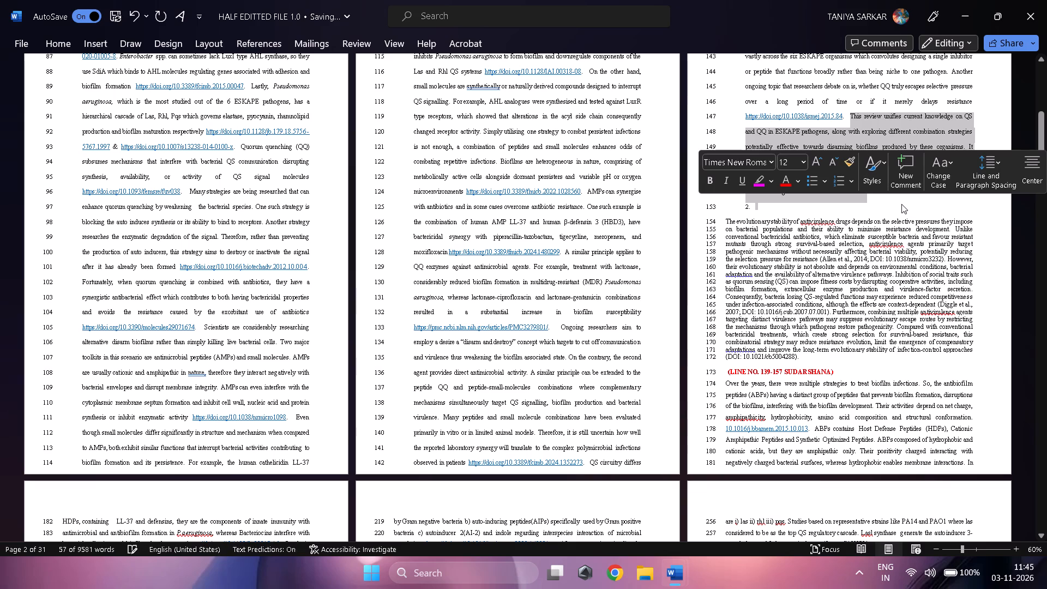
right_click(860, 123)
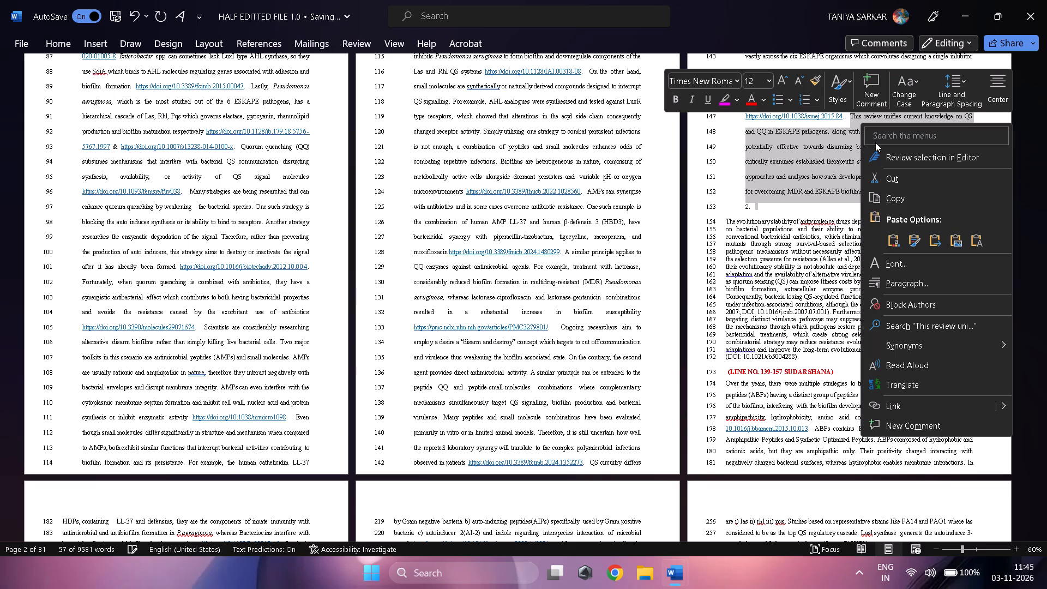
left_click(883, 180)
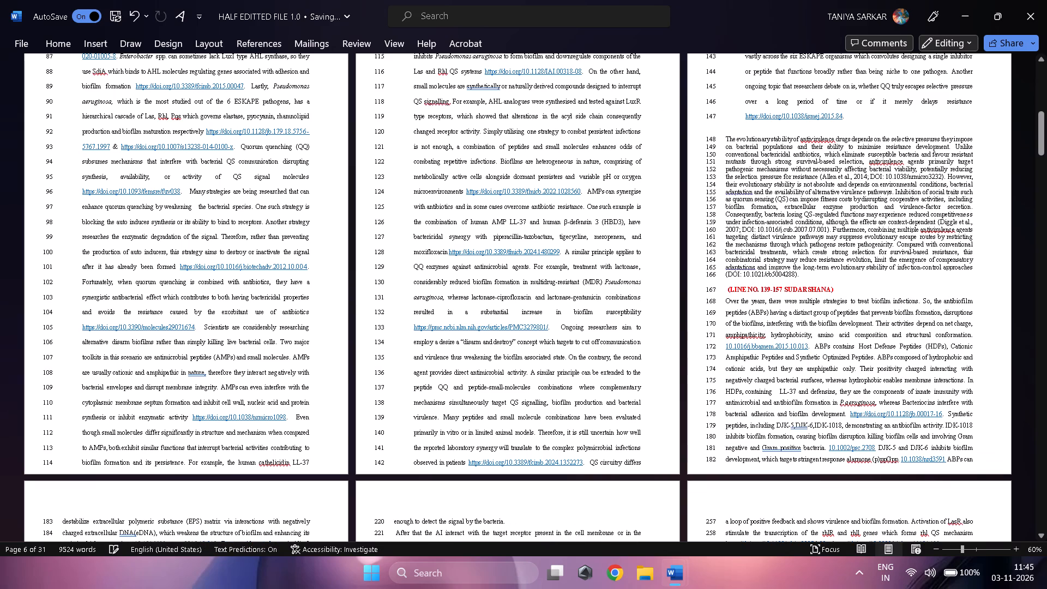
Paste the cut passage on a new line between the existing "This review unifies" paragraph and the "2. Quorum Sensing Architecture in MDR ESKAPE Pathogens" heading.
left_click(1040, 530)
key("F2")
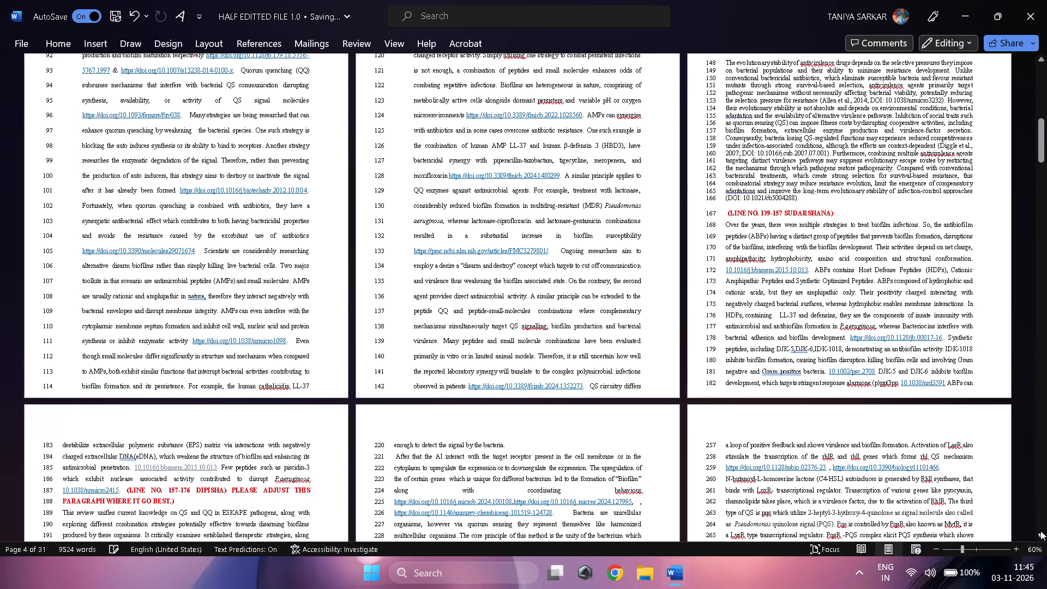
right_click(1041, 536)
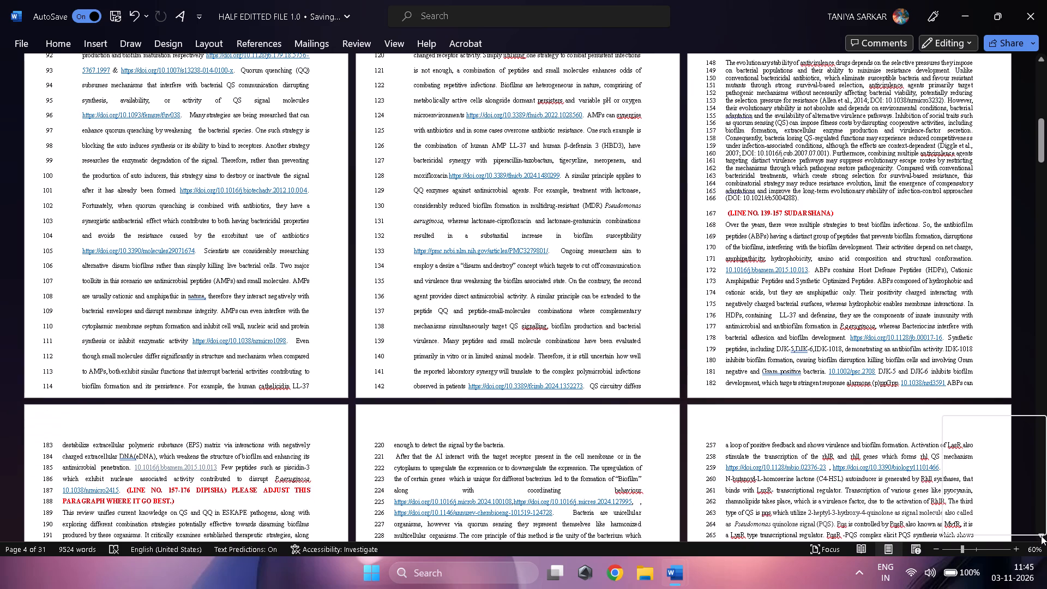
left_click(1041, 536)
triple_click(1041, 536)
double_click(1041, 536)
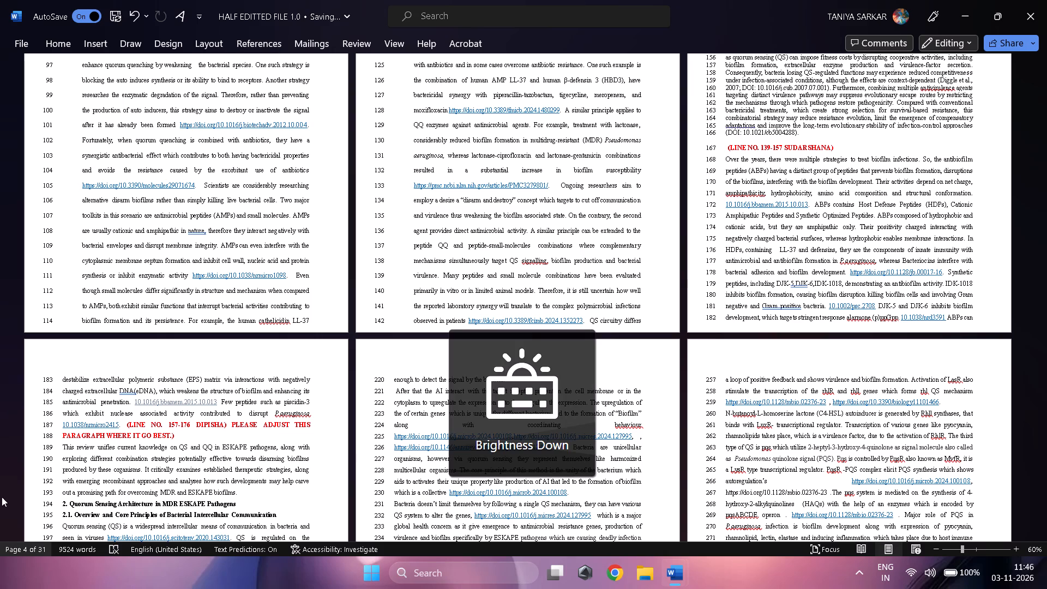
left_click(238, 494)
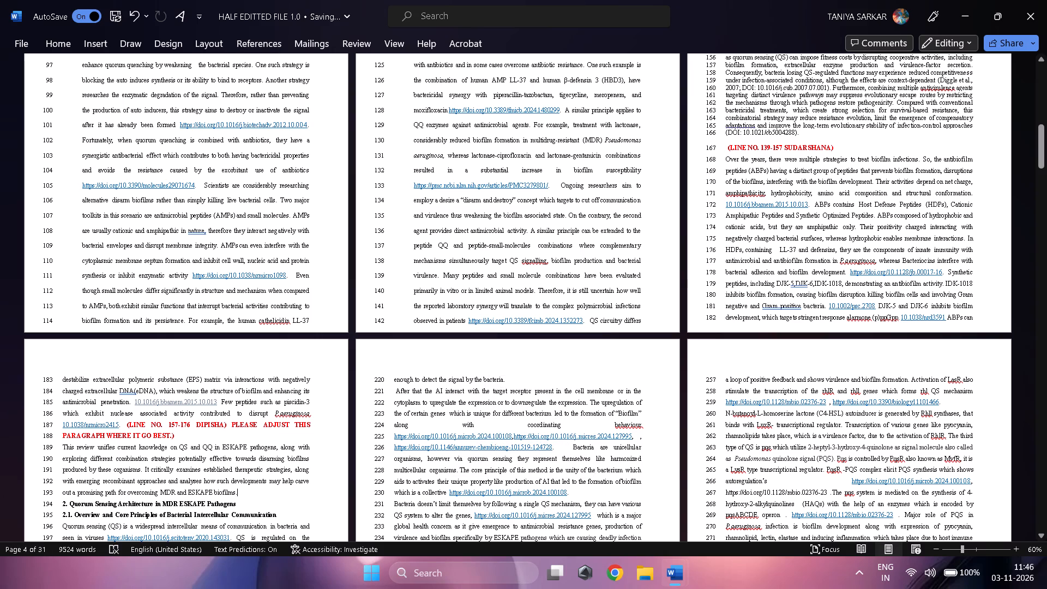
key("Return")
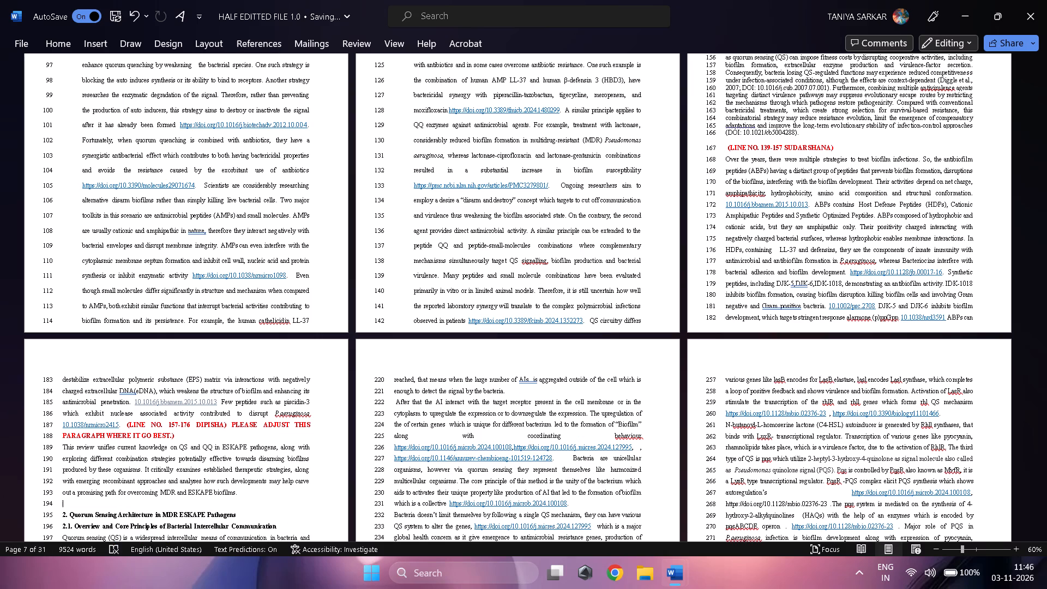
key("ctrl+v")
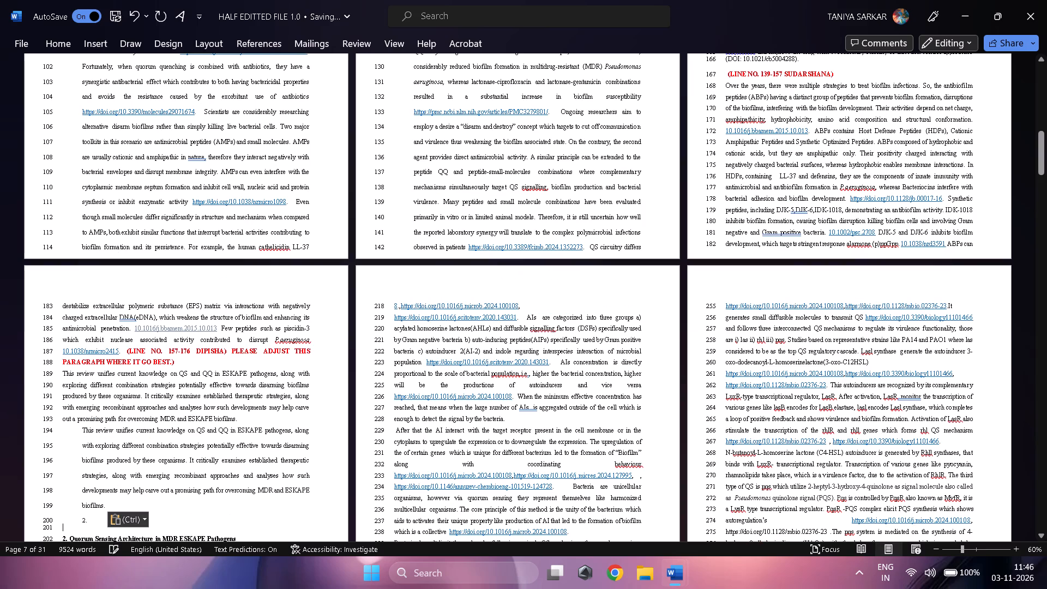
Remove the stray list number "2." below the pasted "This review unifies current knowledge" passage.
left_click(91, 523)
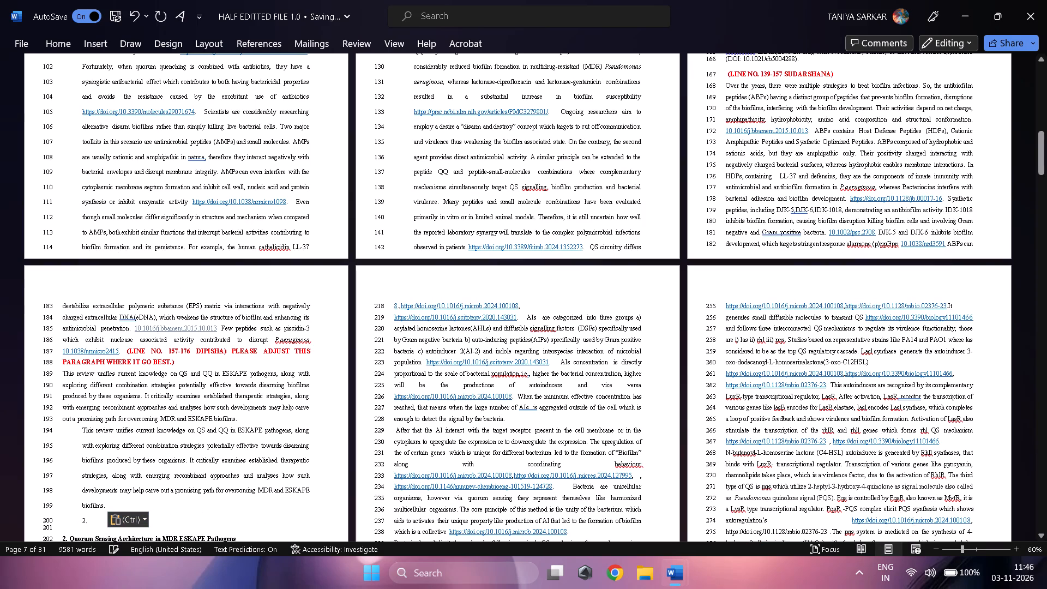
key("BackSpace")
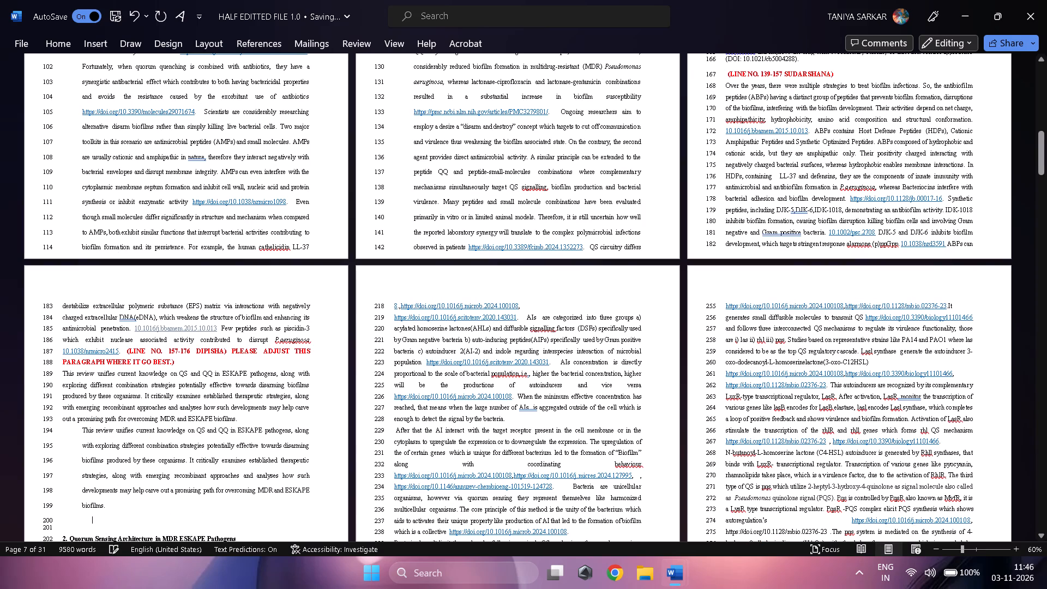
Remove the extra indent at the start of the pasted "This review unifies current knowledge" passage.
left_click(76, 435)
key("BackSpace")
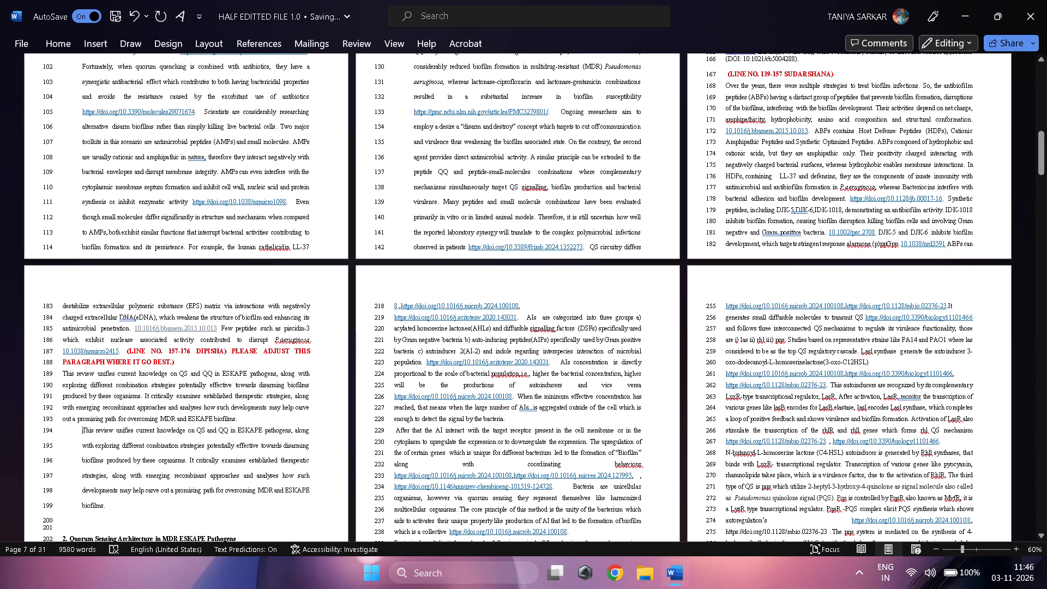
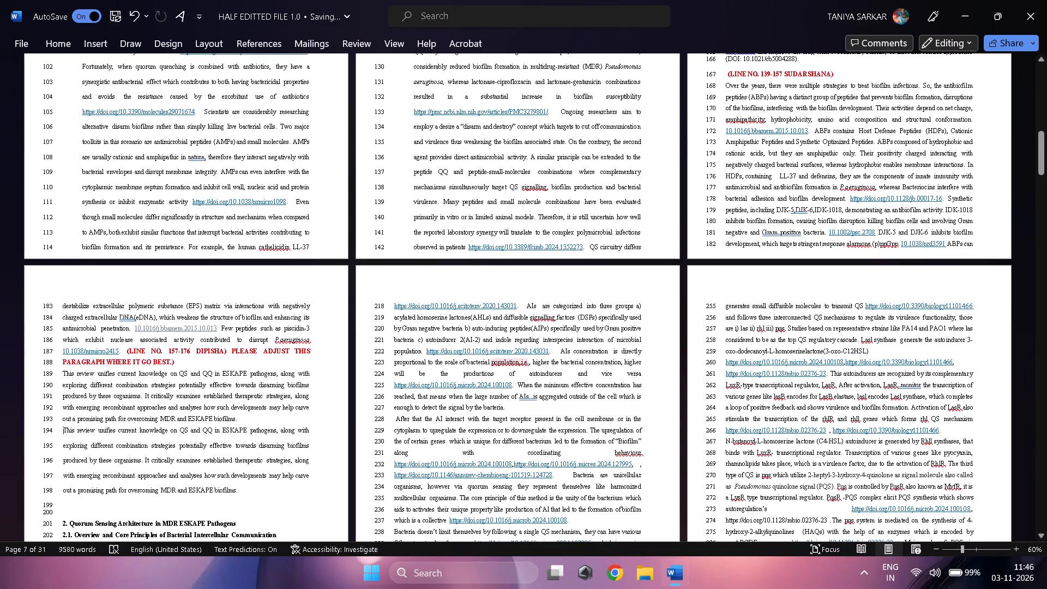
Remove the extra indent at the start of the introduction's first paragraph, "Antimicrobial resistance (AMR) is no longer an issue".
left_click_drag(1042, 168, 1045, 81)
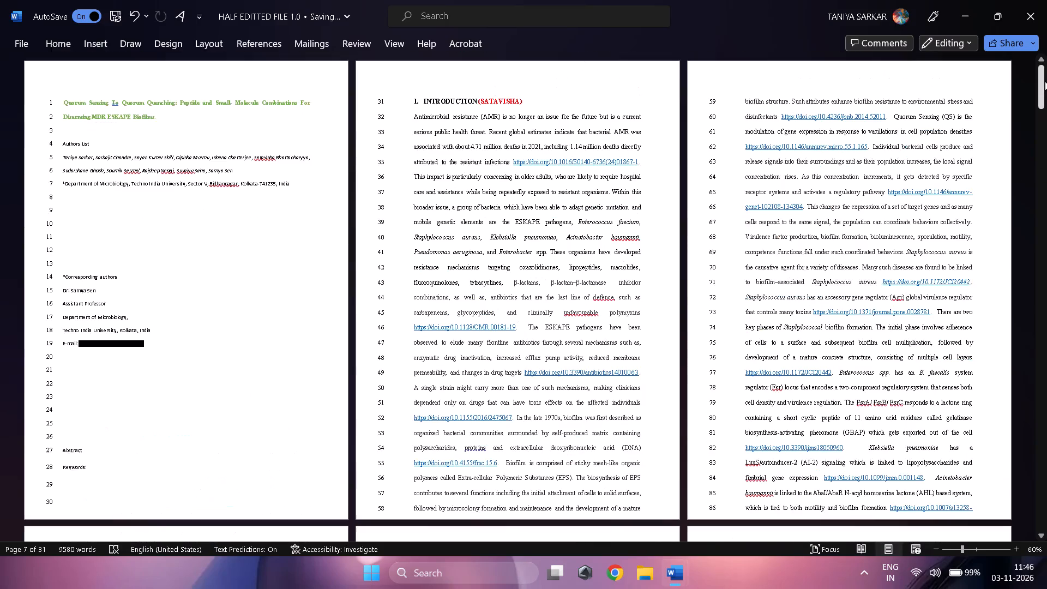
scroll(604, 128, "up", 3, "ctrl")
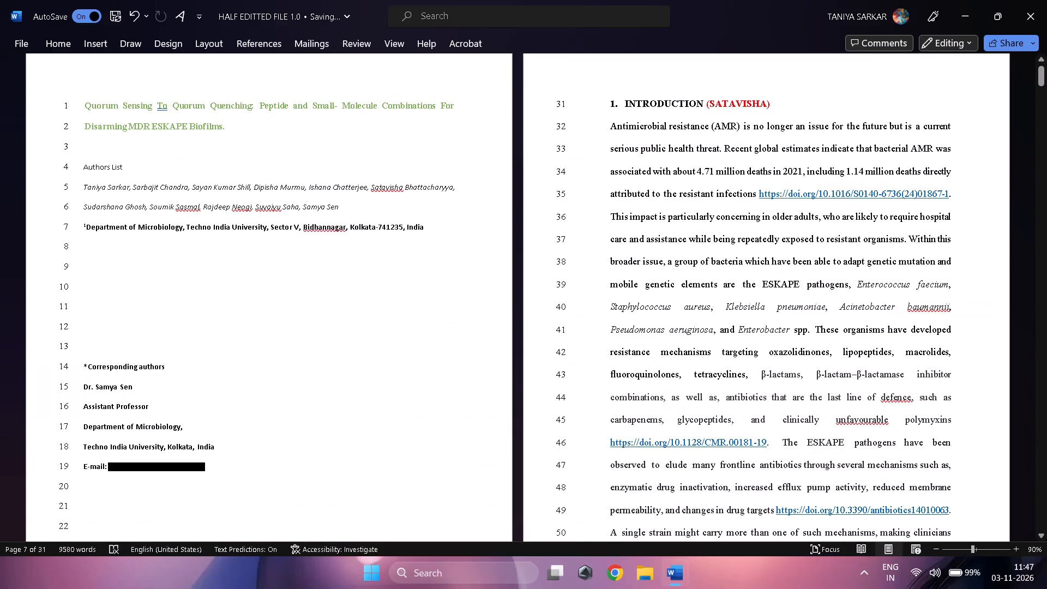
left_click(606, 128)
key("BackSpace")
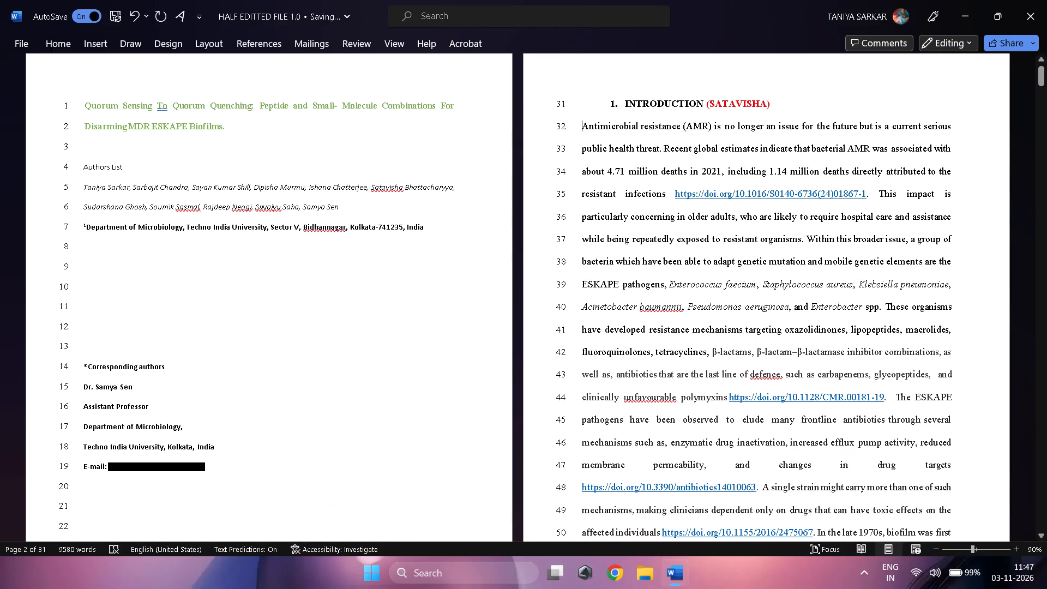
scroll(825, 180, "up", 4, "ctrl")
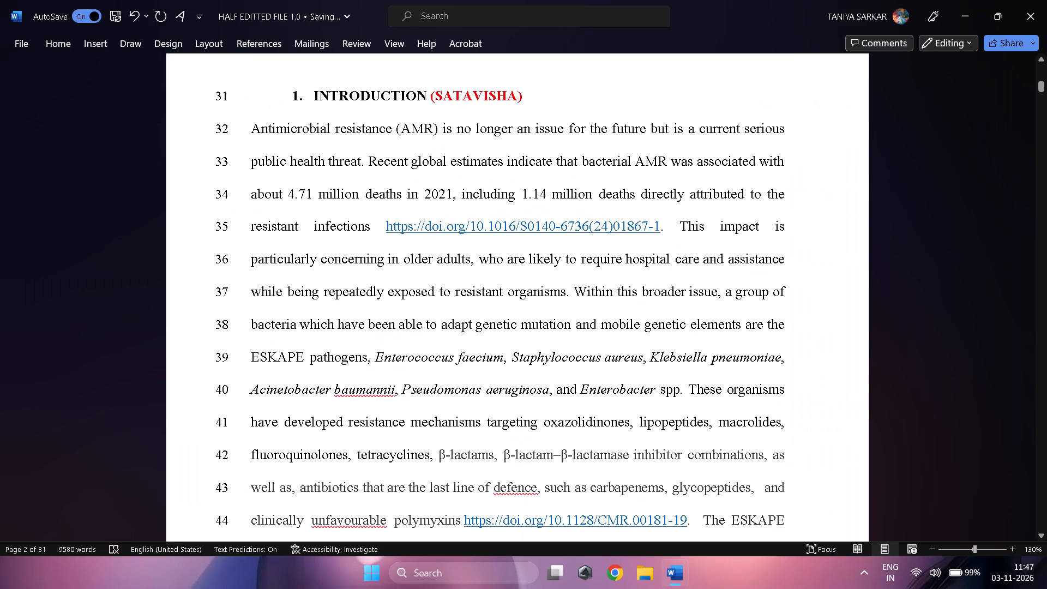
left_click(647, 231, "ctrl")
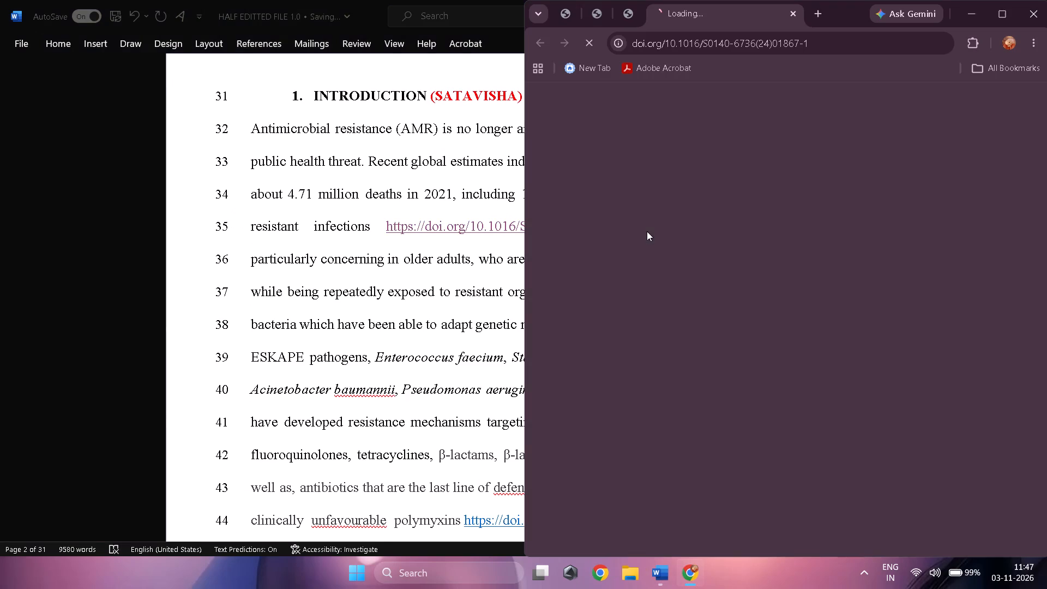
Arrange the Word document side by side with the Chrome window and reduce the document zoom to 100%.
left_click(467, 75)
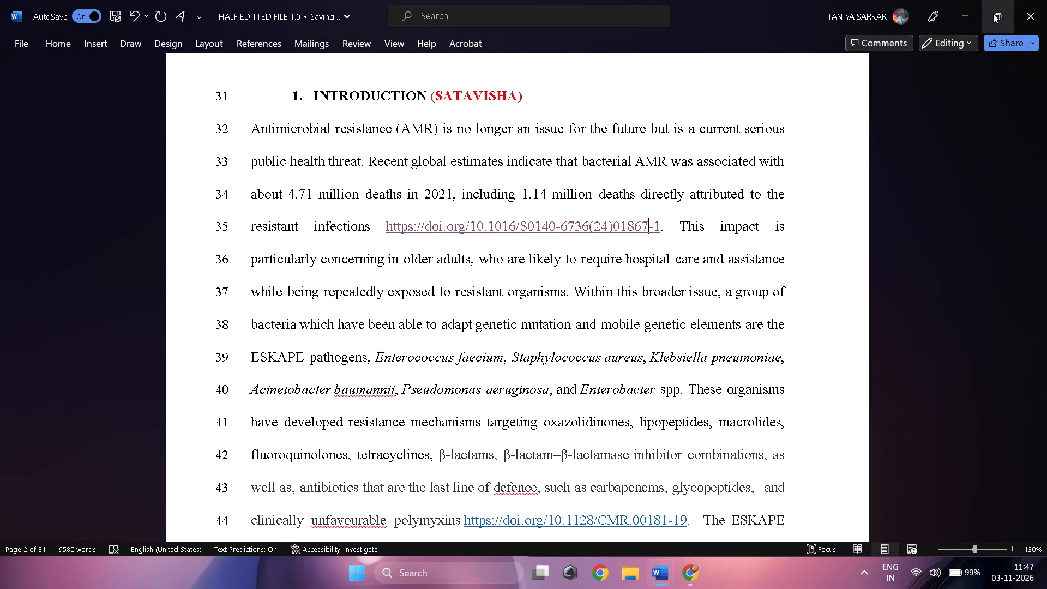
left_click(917, 56)
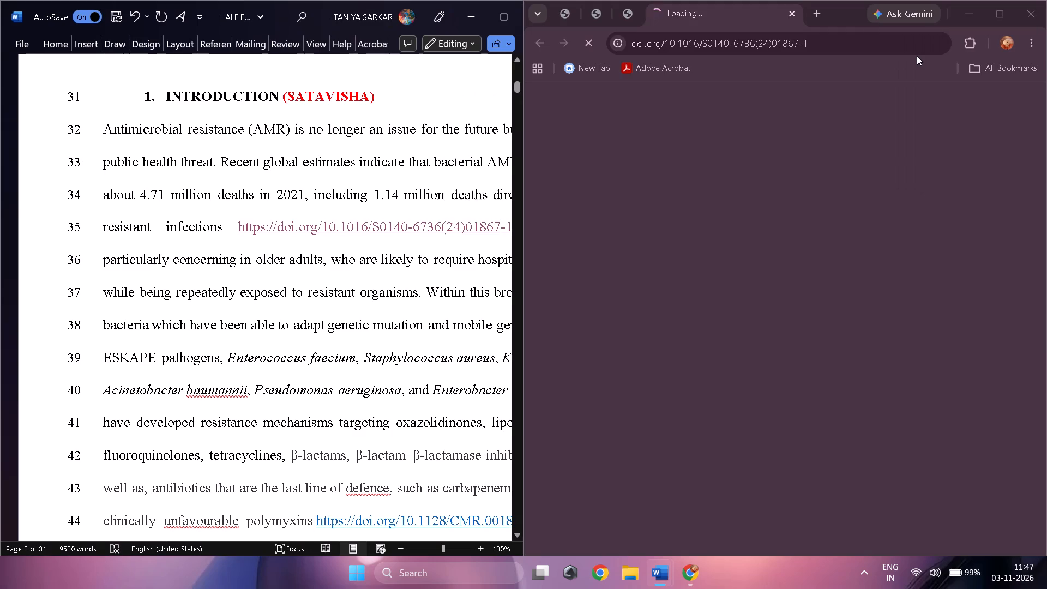
scroll(302, 203, "down", 3, "ctrl")
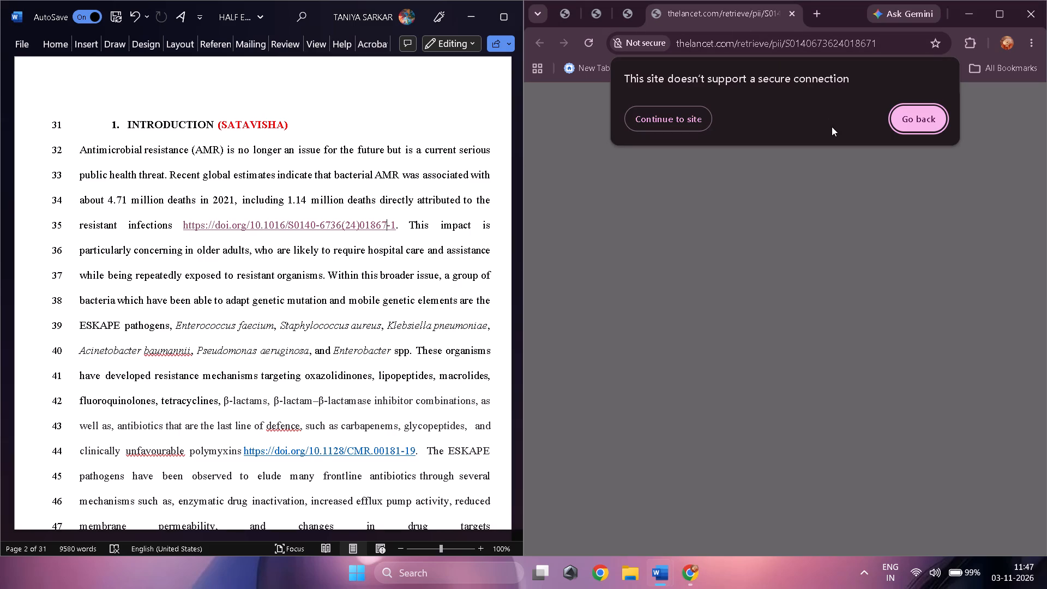
Continue to The Lancet site for the first citation and complete its human verification to load the article.
left_click(683, 124)
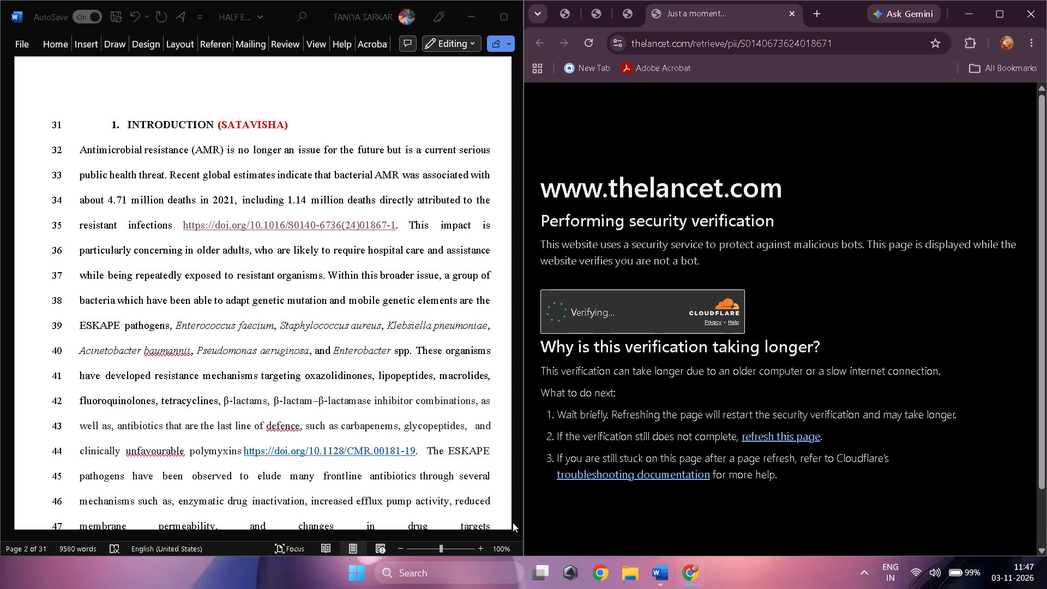
left_click(516, 538)
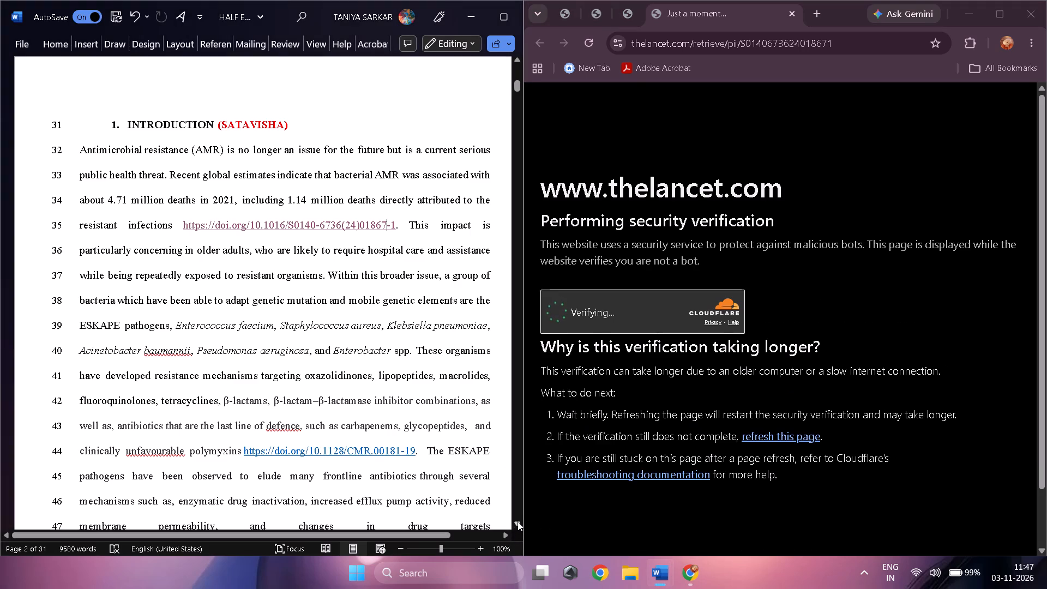
left_click(517, 521)
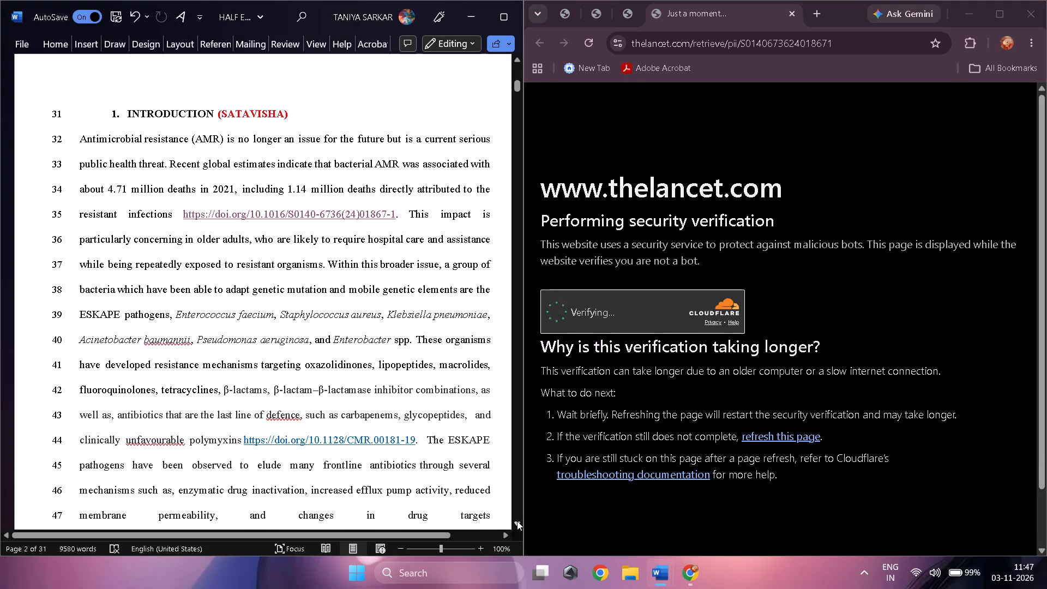
left_click(517, 521)
left_click(517, 521)
left_click(517, 521)
double_click(517, 521)
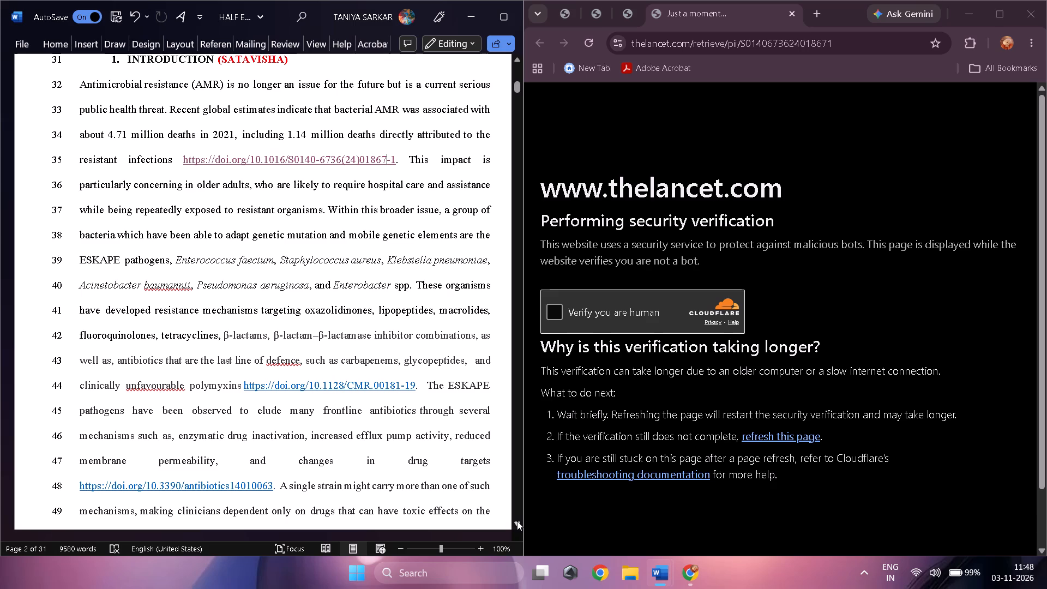
left_click(558, 318)
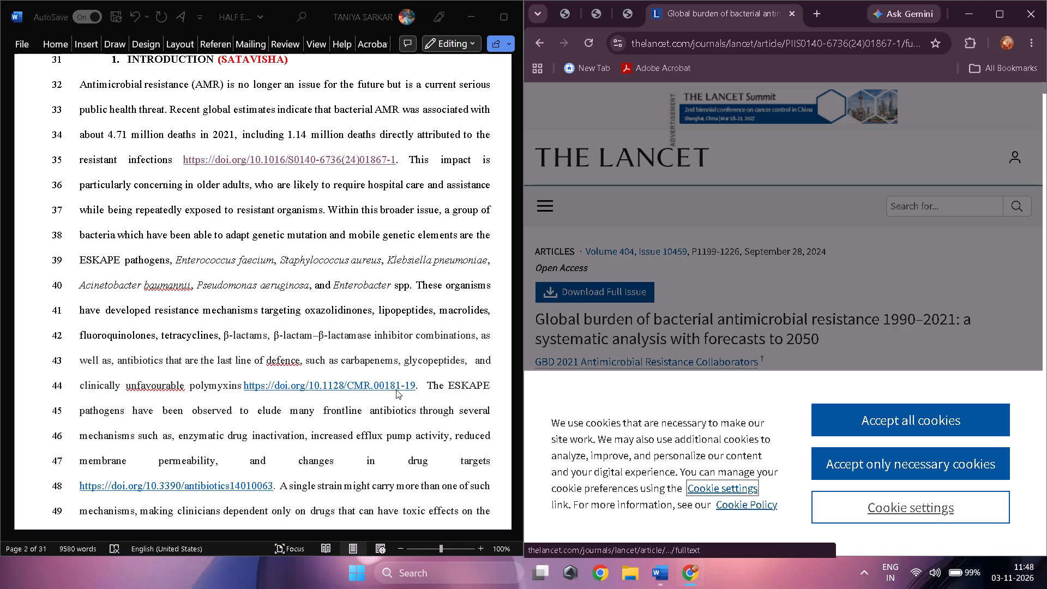
Open the introduction's second cited DOI link, 10.1128/CMR.00181-19, from the Word document.
left_click(395, 384, "ctrl")
left_click(395, 384, "ctrl")
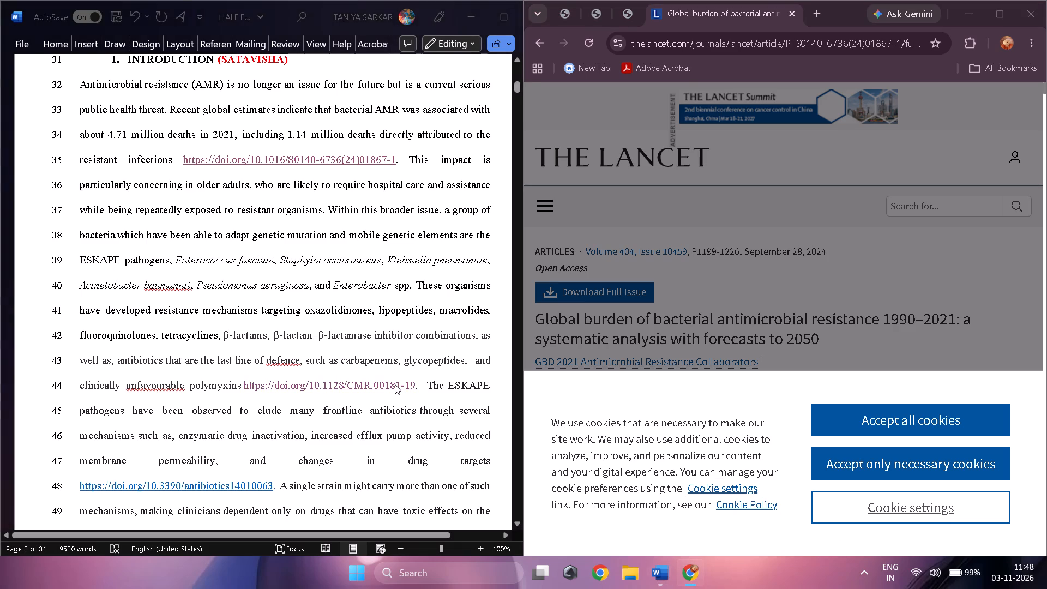
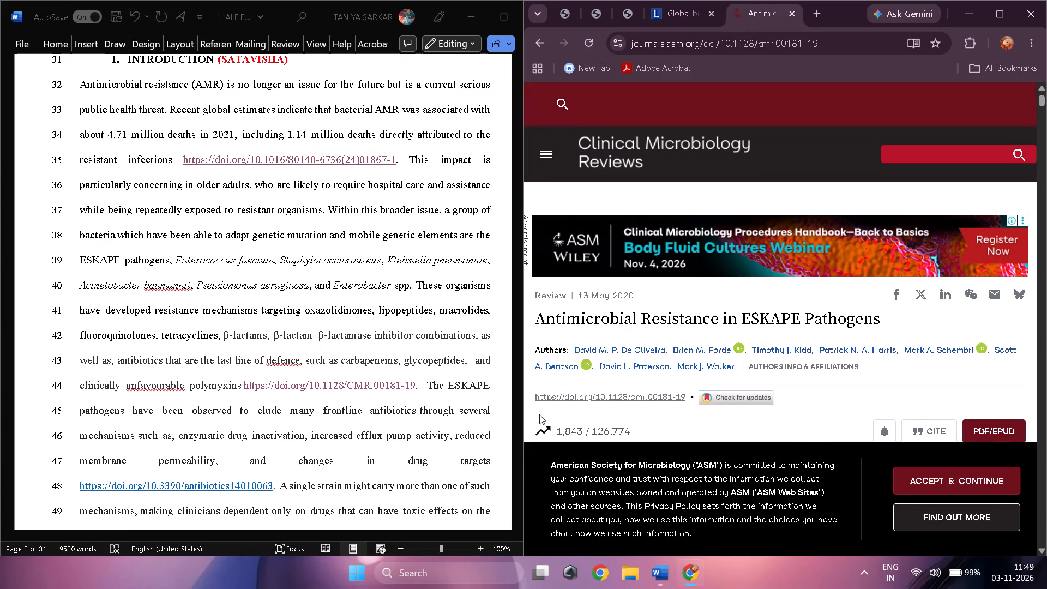
Open the introduction's cited DOI link 10.1155/2016/2475067, placed after "affected individuals", in the browser.
left_click(517, 520)
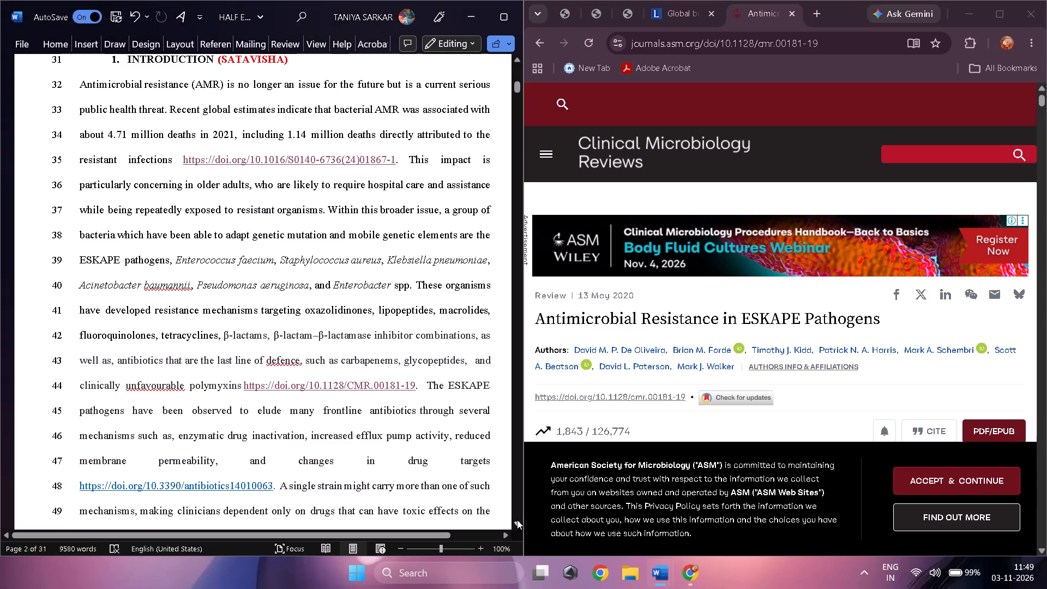
left_click(517, 520)
left_click(517, 523)
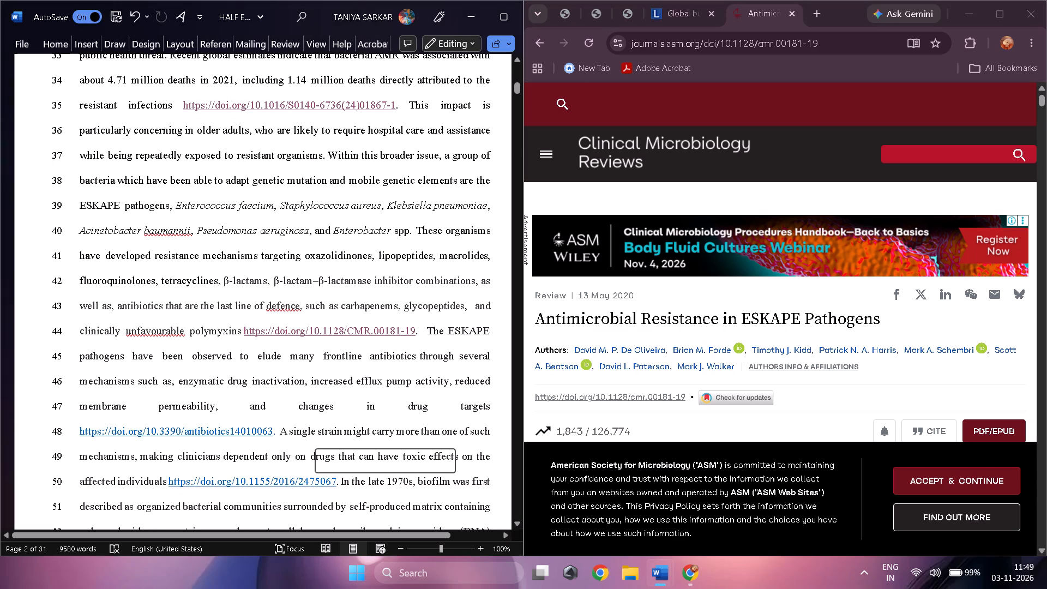
left_click(282, 482)
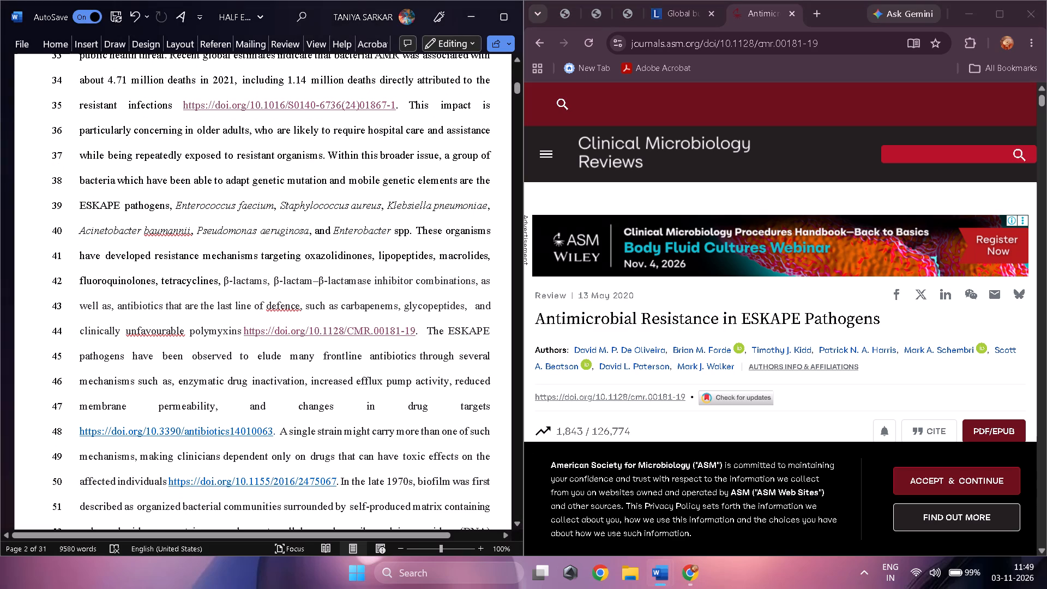
triple_click(518, 521)
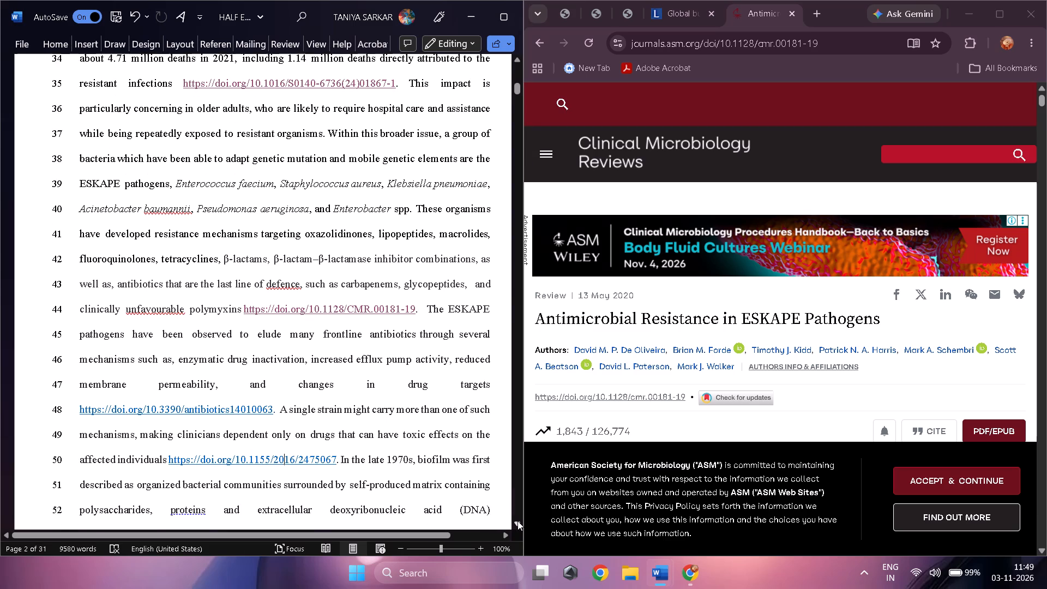
left_click(518, 521)
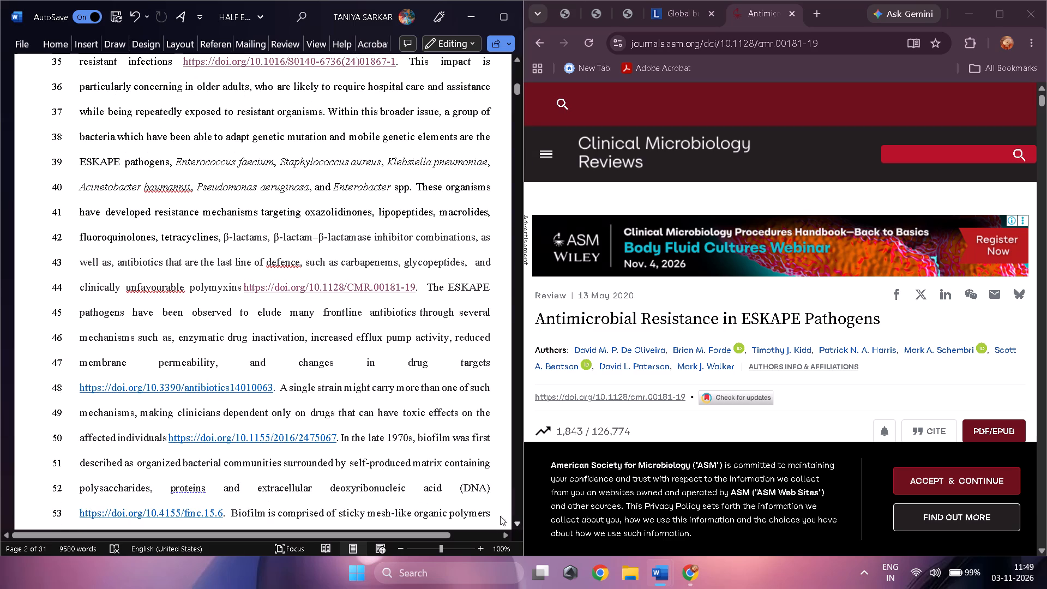
left_click(272, 443, "ctrl")
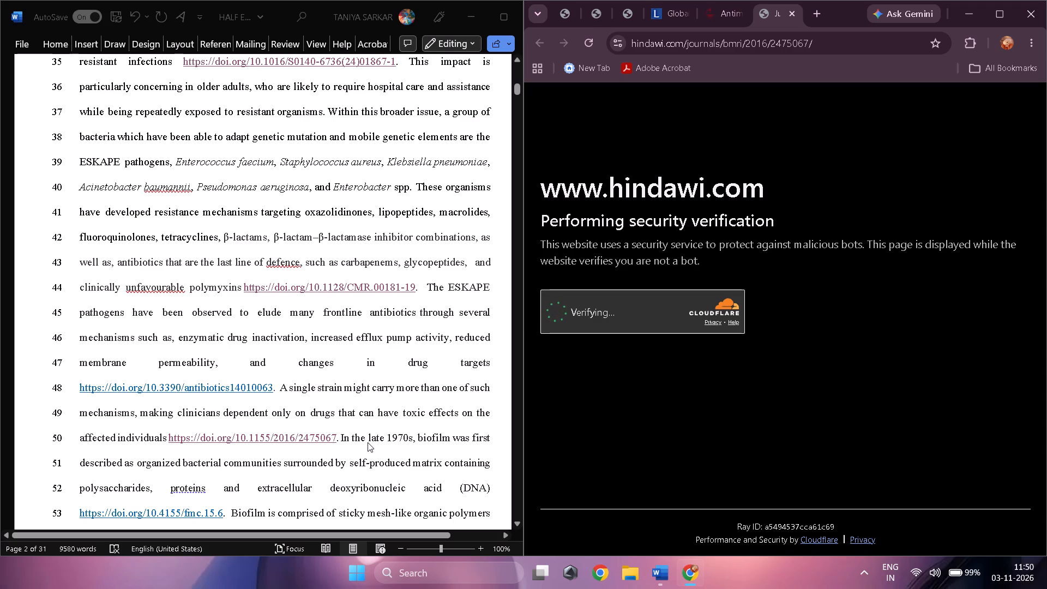
Open the cited DOI link 10.3390/antibiotics14010063 from the Word document, check its source page, and close that page's tab.
left_click(264, 389, "ctrl")
left_click(264, 389, "ctrl")
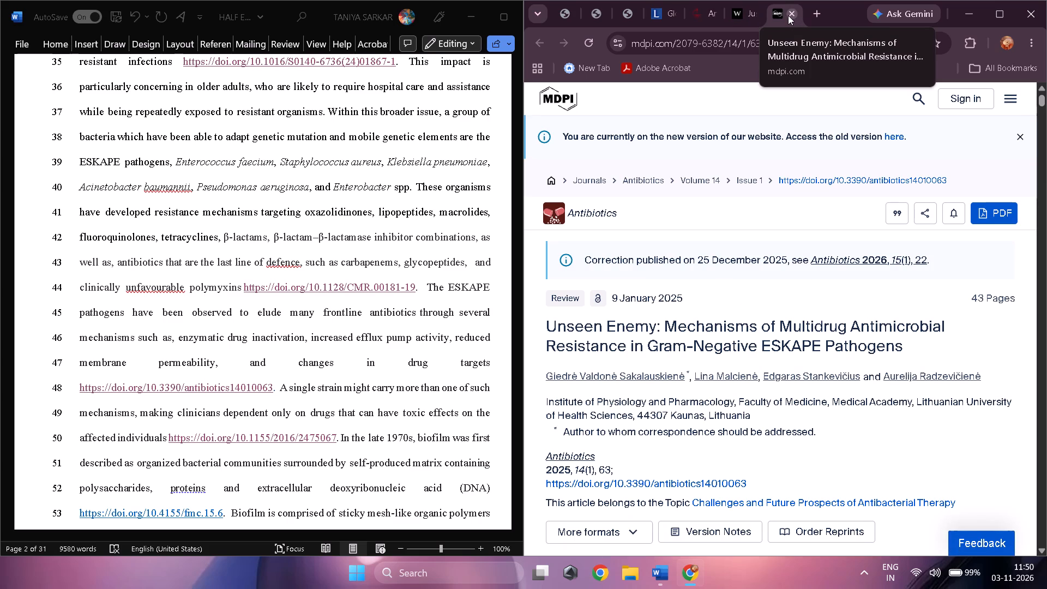
left_click(788, 15)
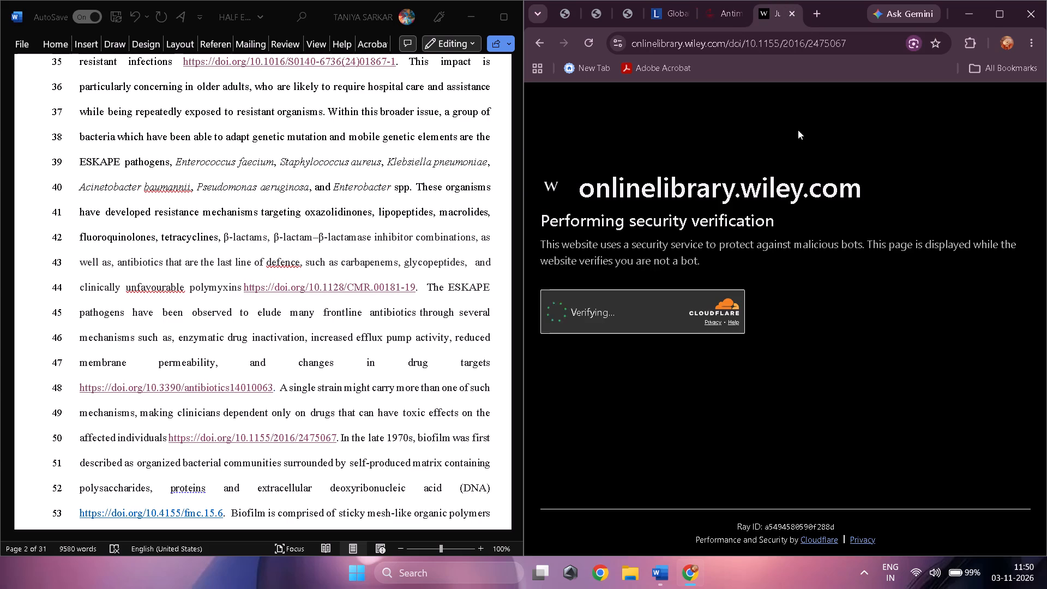
Open the introduction's cited DOI link 10.4155/fmc.15.6, located before the sentence on what biofilm is comprised of.
left_click(515, 526)
triple_click(519, 520)
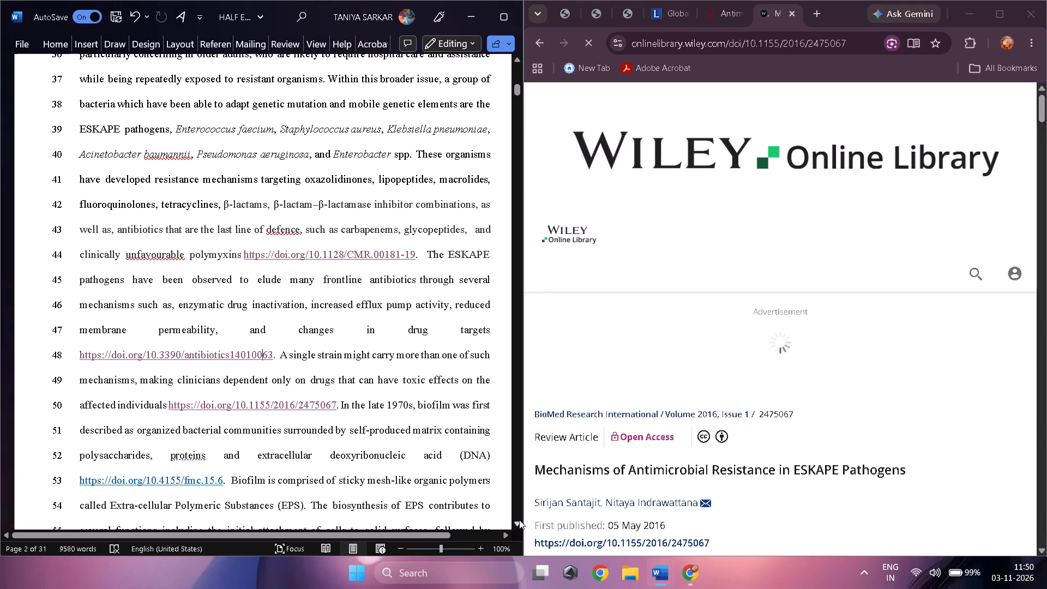
triple_click(519, 520)
triple_click(519, 520)
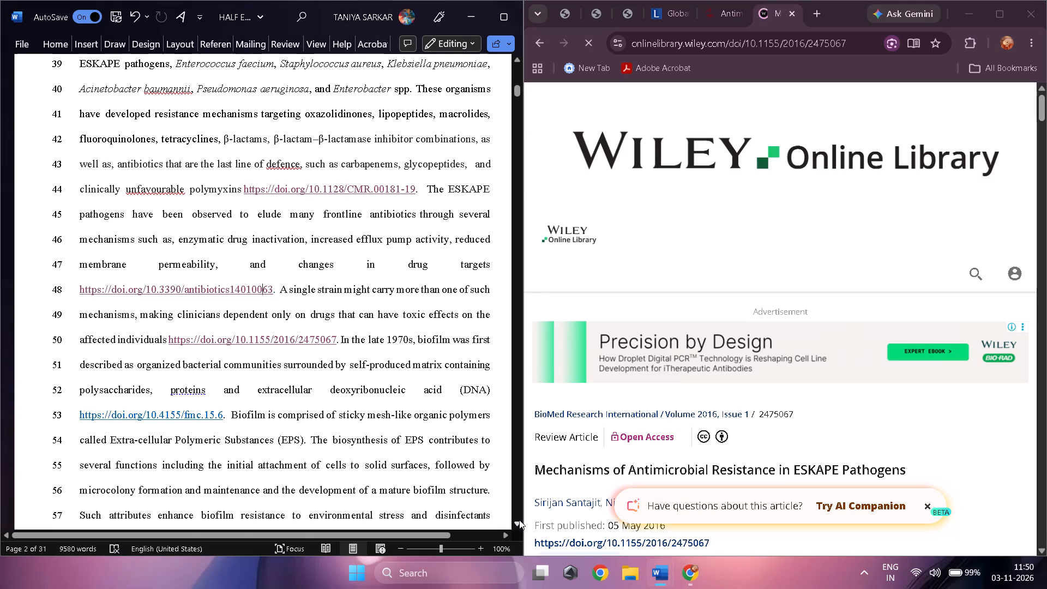
triple_click(519, 520)
triple_click(519, 520)
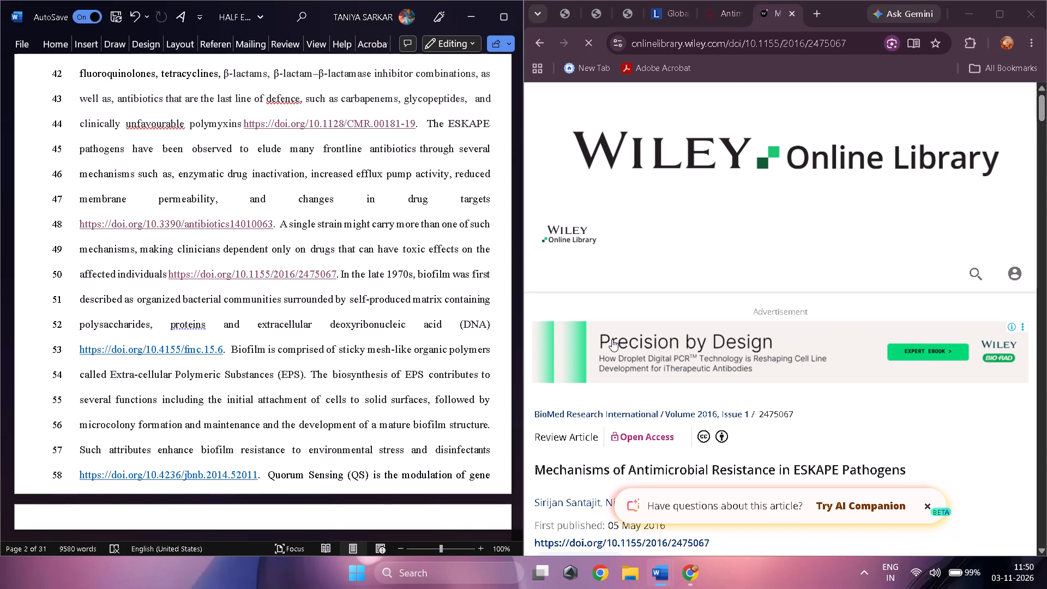
left_click(182, 351, "ctrl")
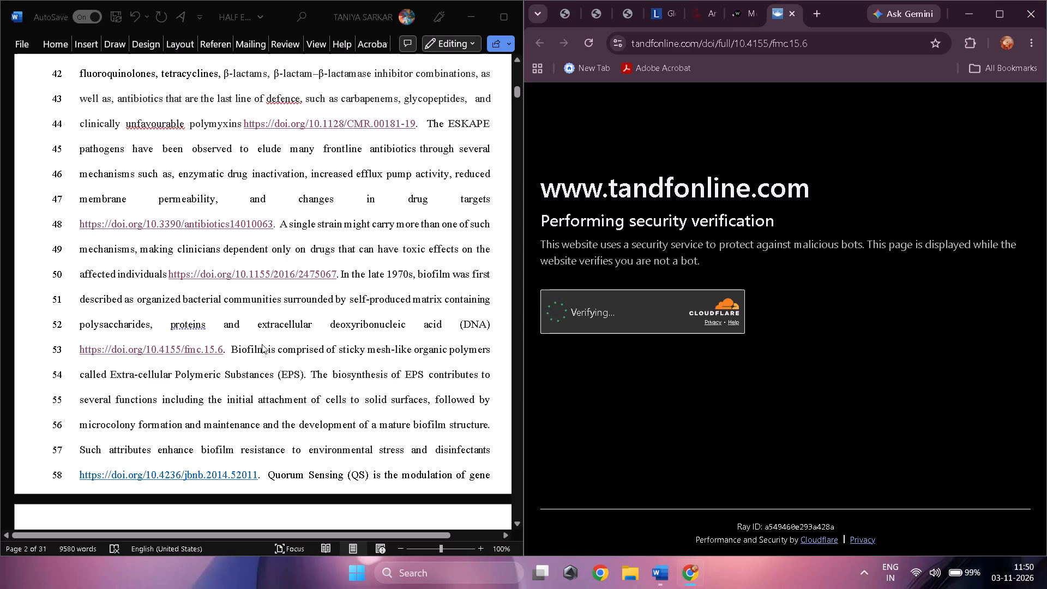
In the Word document, abbreviate the species name after "found to be linked to biofilm–associated" to "S.aureus".
double_click(516, 521)
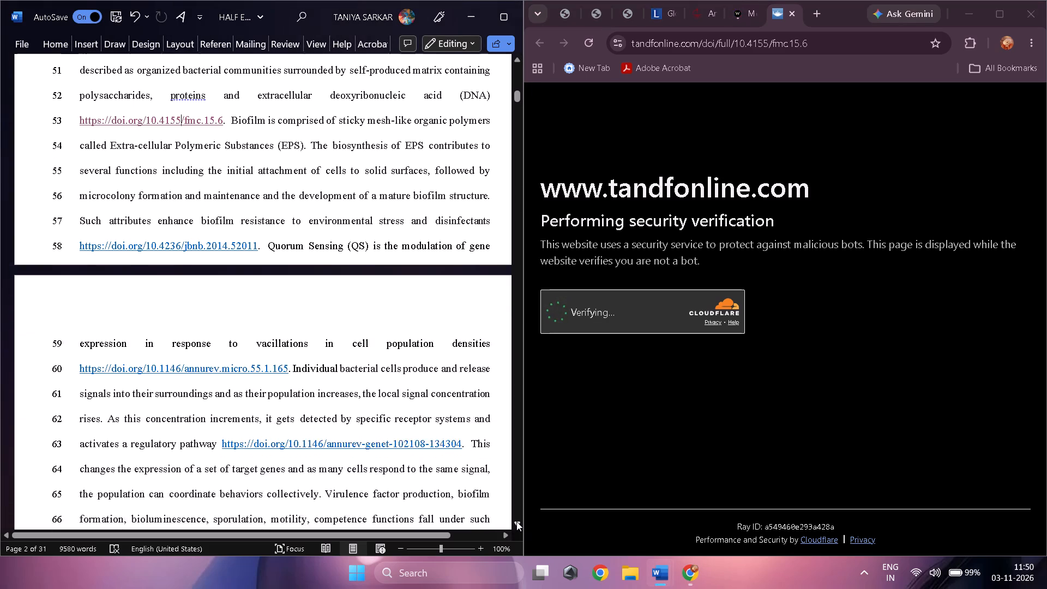
left_click(516, 521)
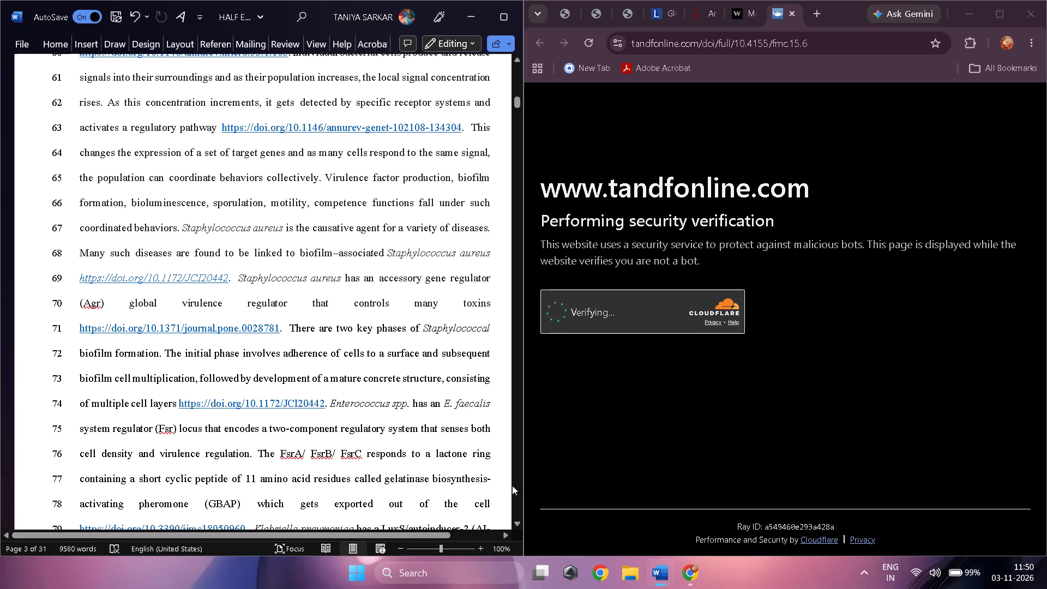
left_click(459, 254)
key("BackSpace")
key("BackSpace")
key("BackSpace")
key("BackSpace")
key("BackSpace")
key("BackSpace")
key("BackSpace")
key("BackSpace")
key("BackSpace")
key("BackSpace")
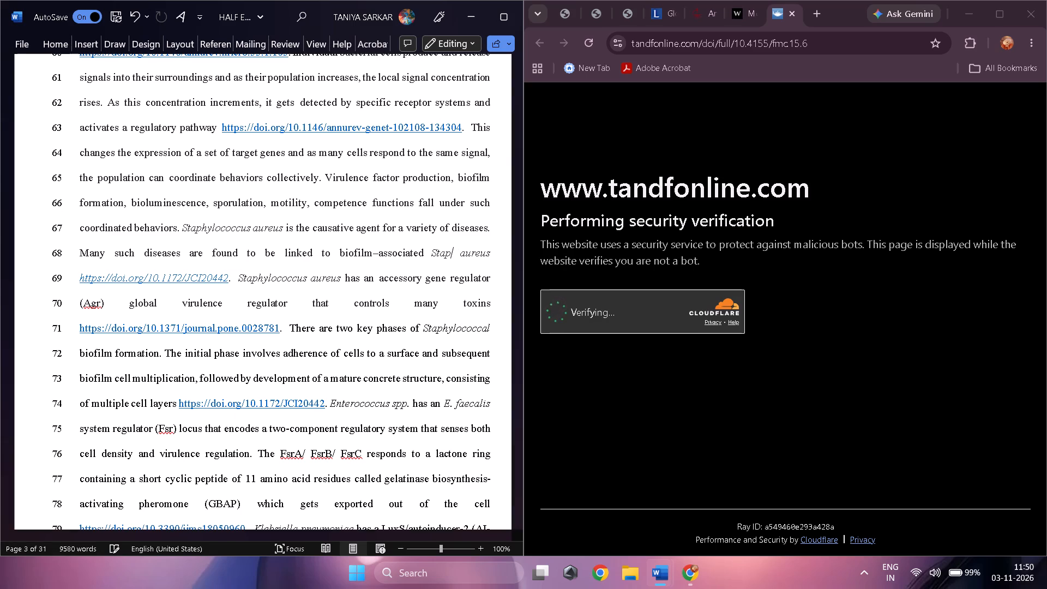
key("BackSpace")
key("BackSpace")
key("BackSpace")
key("BackSpace")
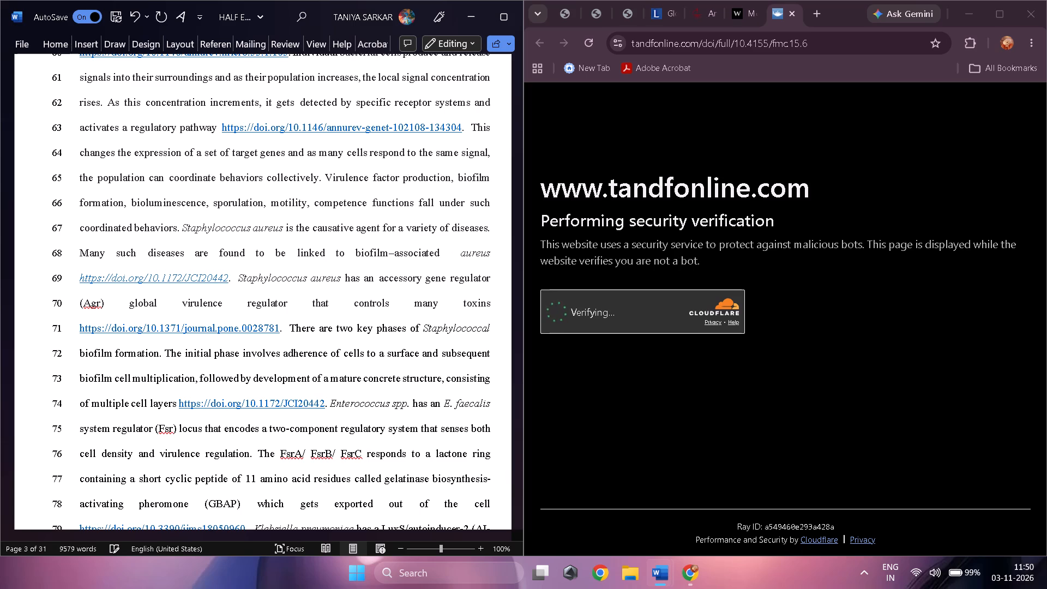
key("s")
key("BackSpace")
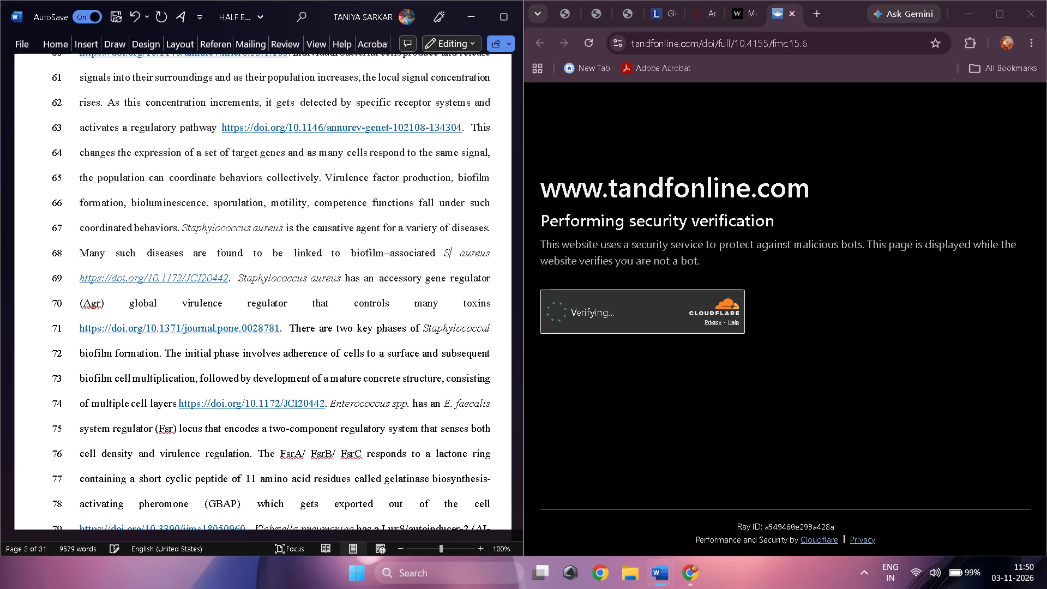
key("Right")
key("BackSpace")
key("period")
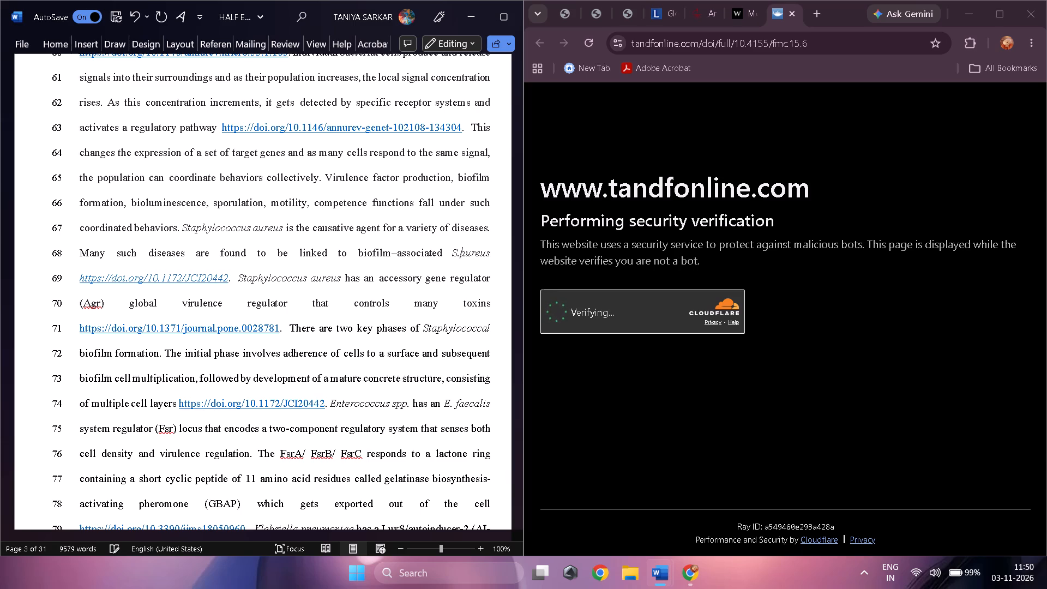
Abbreviate "Staphylococcus aureus" before "has an accessory gene regulator" to "S.aureus".
left_click_drag(312, 279, 269, 278)
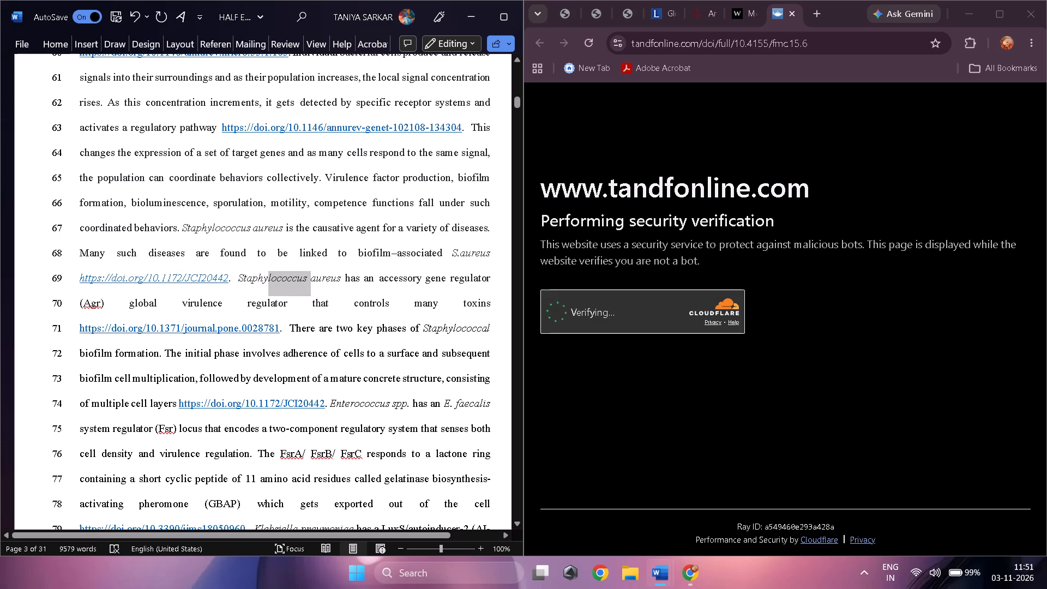
left_click_drag(269, 278, 245, 278)
key("BackSpace")
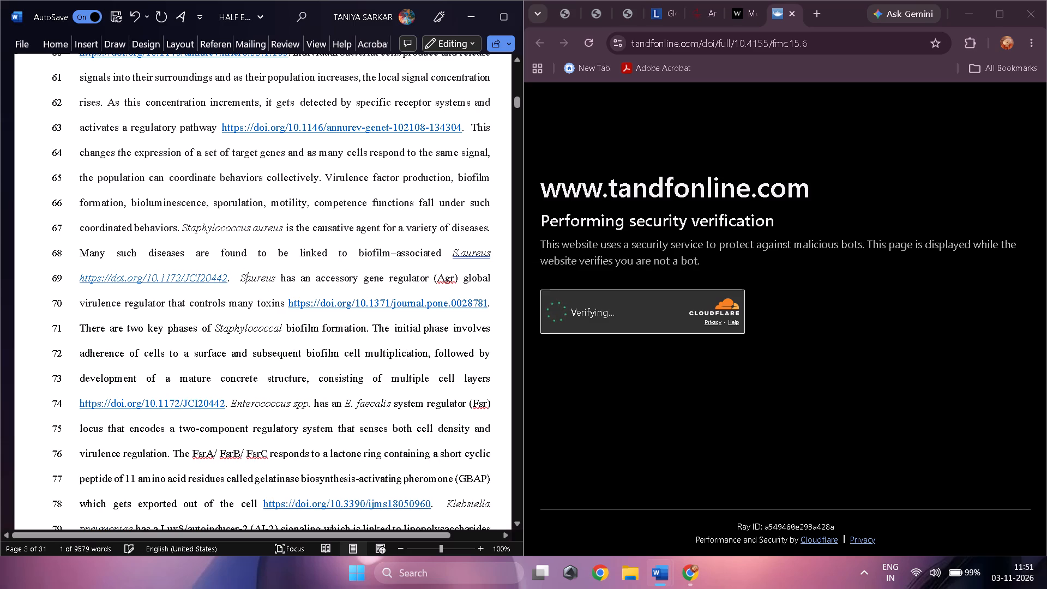
key("period")
Abbreviate "Staphylococcus aureus" before "is the causative agent for a variety of diseases" to "S. aureus".
left_click_drag(252, 228, 189, 222)
key("BackSpace")
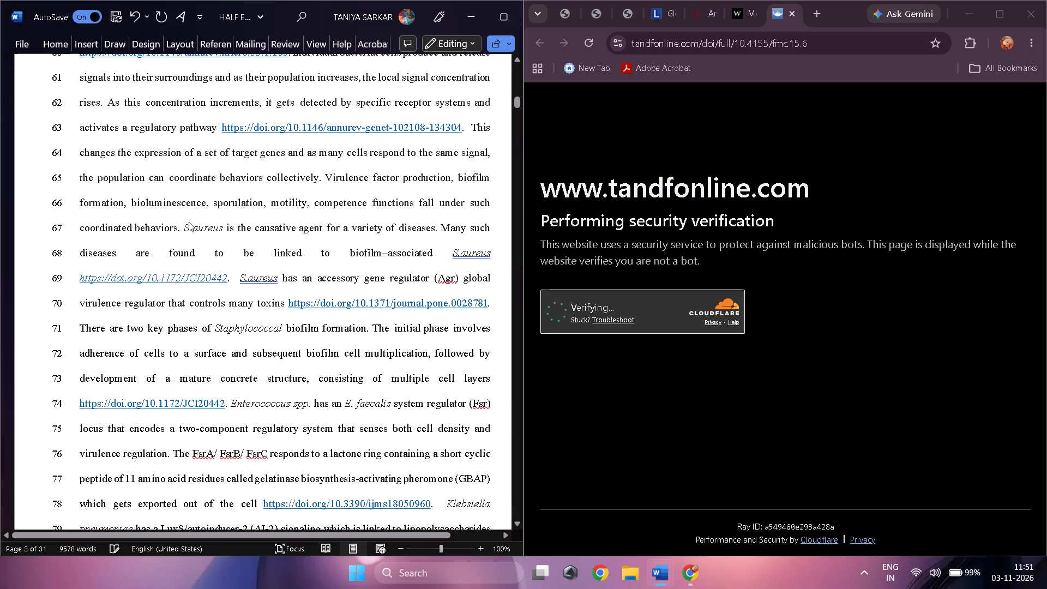
key("period")
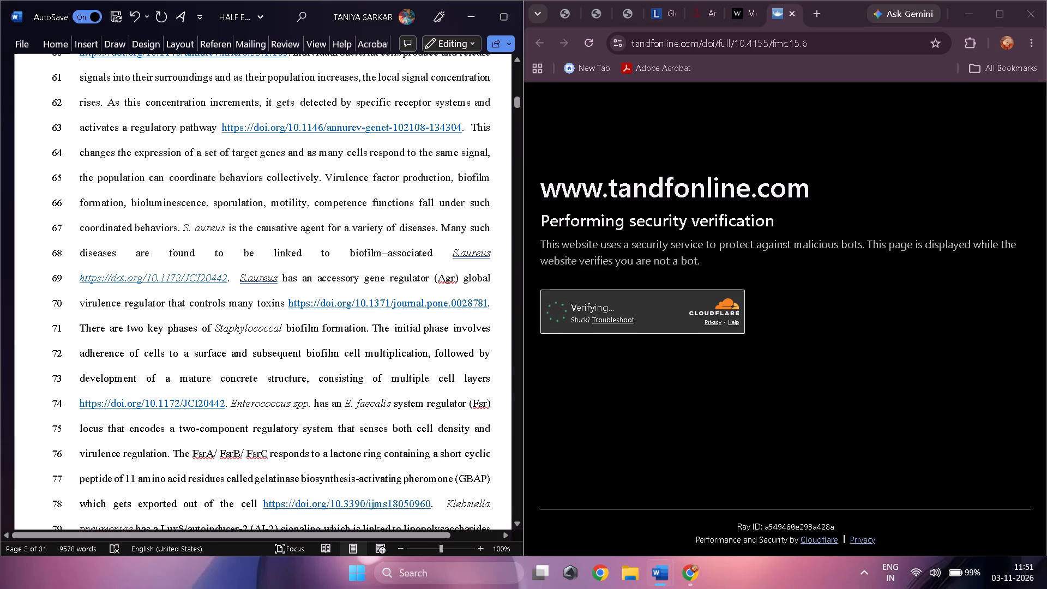
Remove the italics from "spp." after "Enterococcus" in the sentence about the E. faecalis system regulator.
left_click_drag(311, 404, 294, 404)
left_click(318, 381)
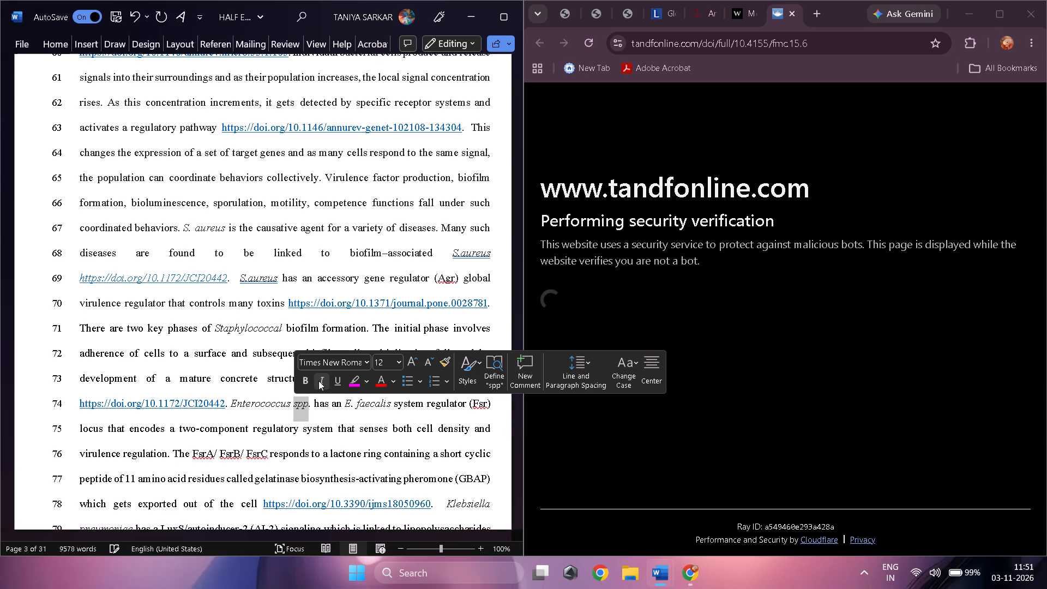
left_click(407, 420)
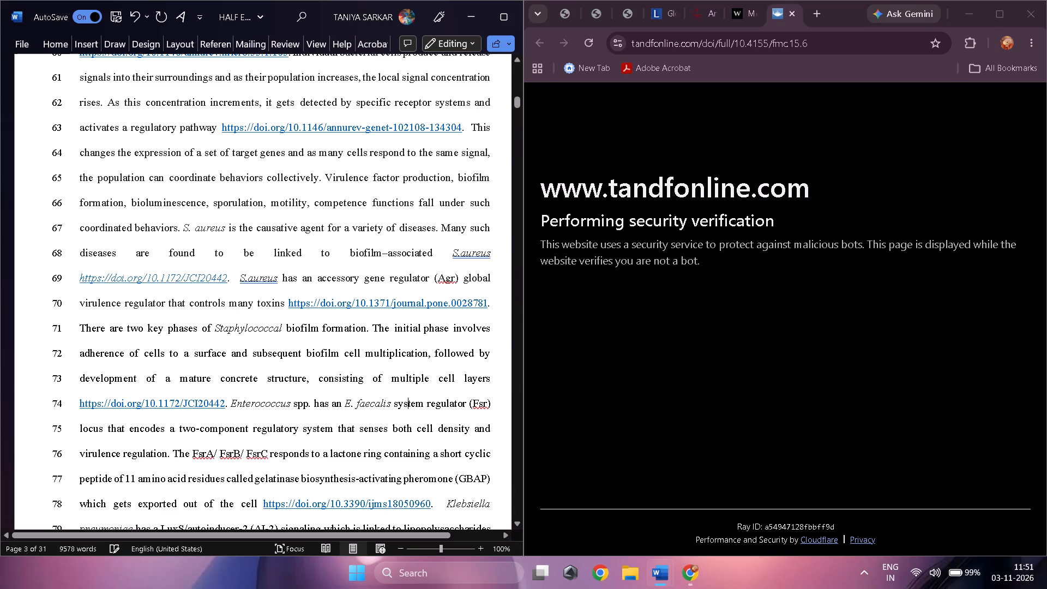
Open the cited DOI link 10.3389/fmicb.2022.1028560, placed after "variable pH or oxygen microenvironments", in the browser.
left_click(515, 521)
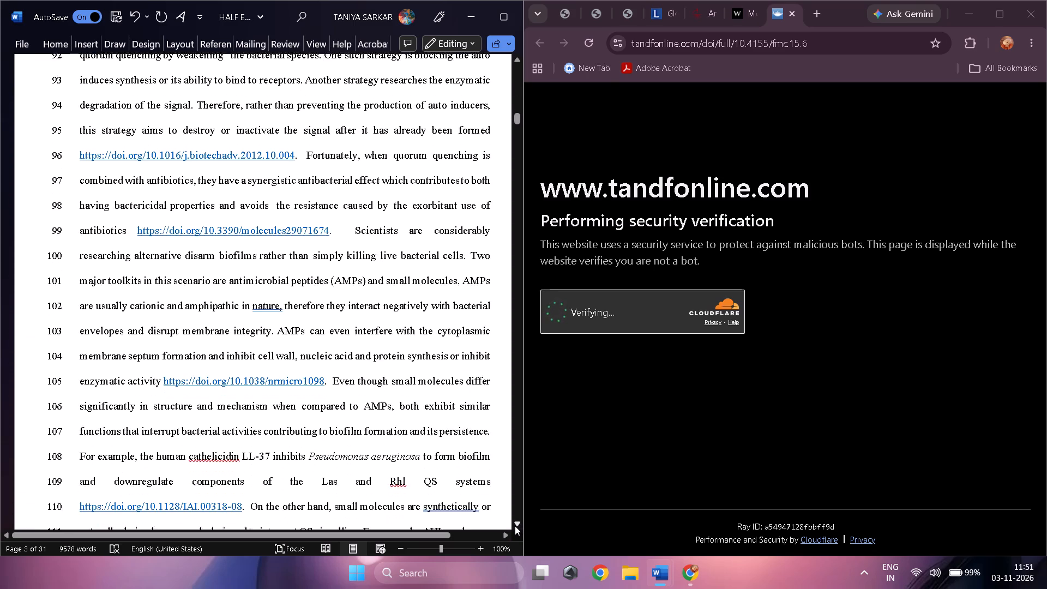
left_click(515, 526)
left_click(515, 526)
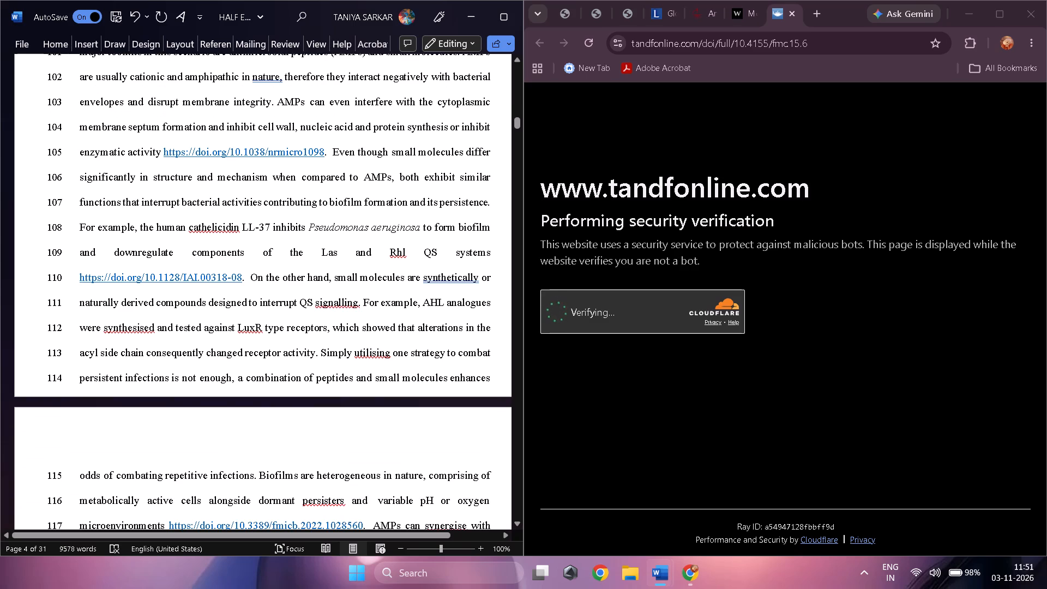
left_click(515, 526)
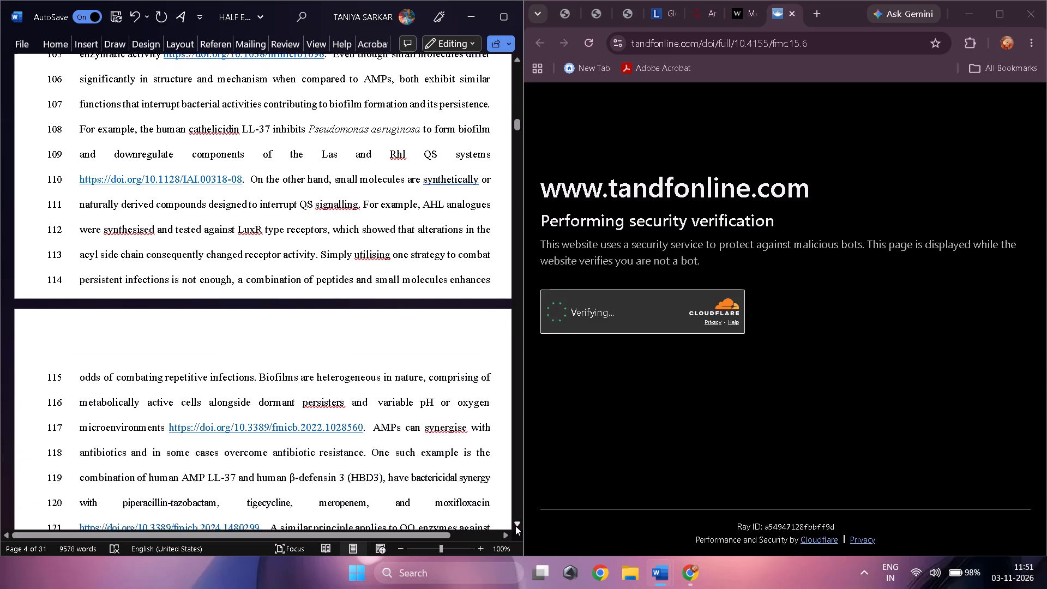
left_click(344, 398, "ctrl")
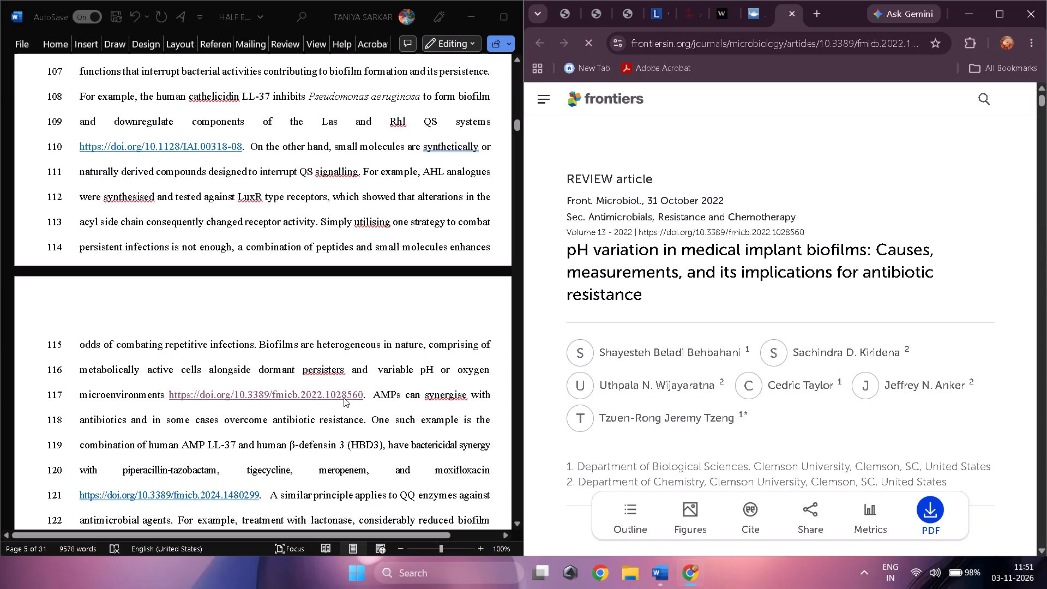
Open the cited PubMed Central link PMC3279801, placed after "biofilm susceptibility" in the Word document.
left_click(517, 523)
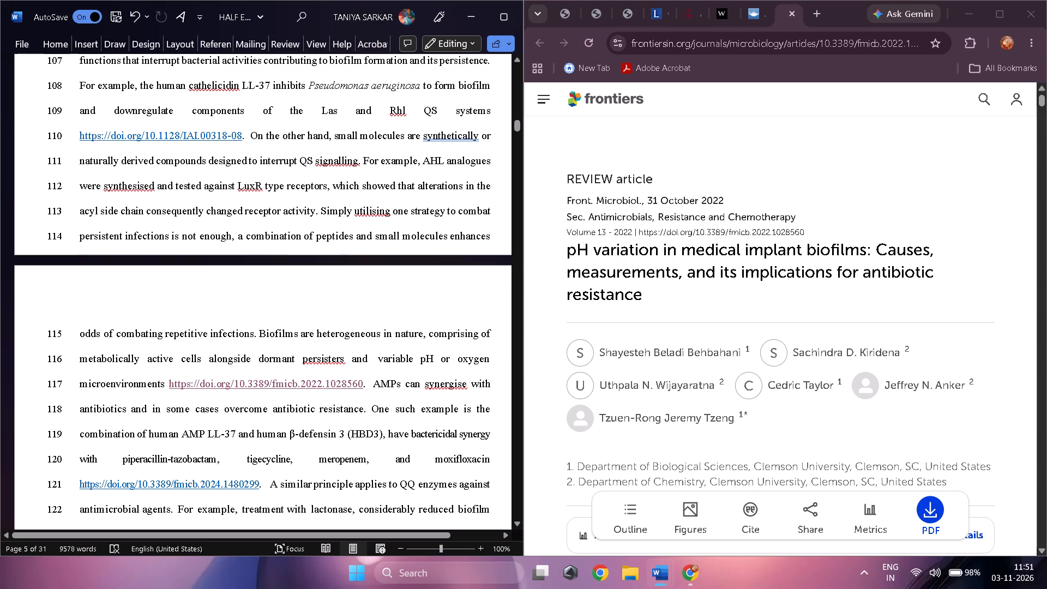
left_click(515, 523)
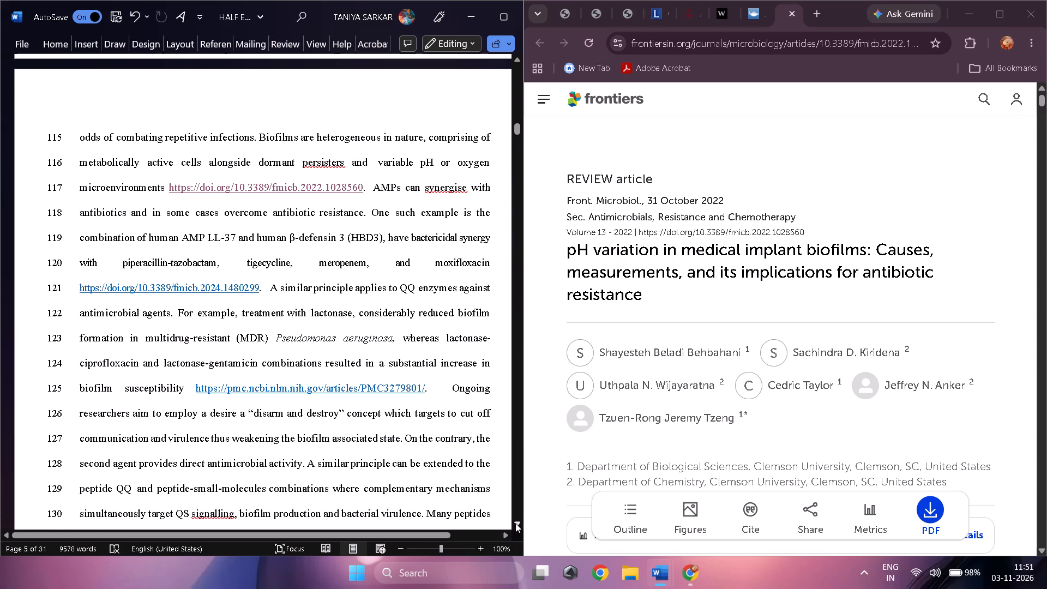
left_click(359, 389, "ctrl")
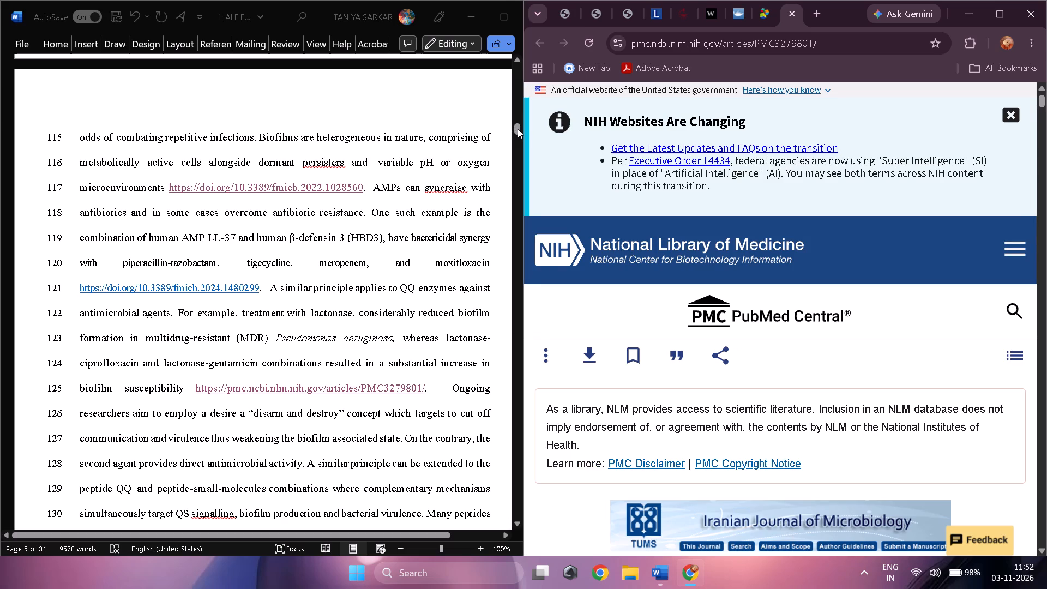
Open the cited DOI link 10.4236/jbnb.2014.52011, placed after "environmental stress and disinfectants" in the introduction, in the browser.
right_click_drag(519, 130, 516, 108)
left_click(516, 108)
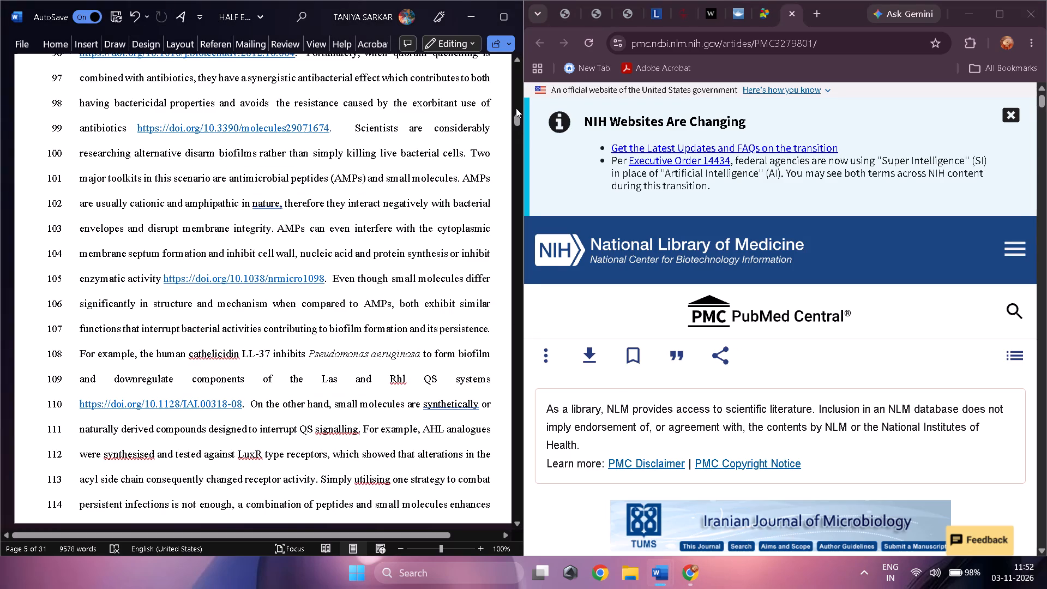
left_click_drag(516, 118, 516, 74)
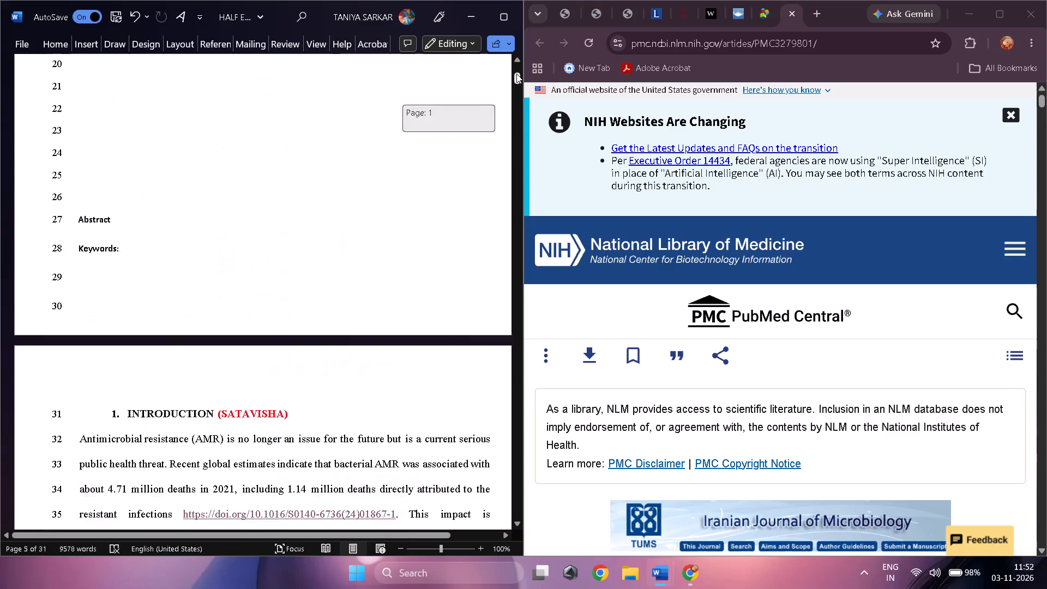
left_click_drag(516, 74, 515, 81)
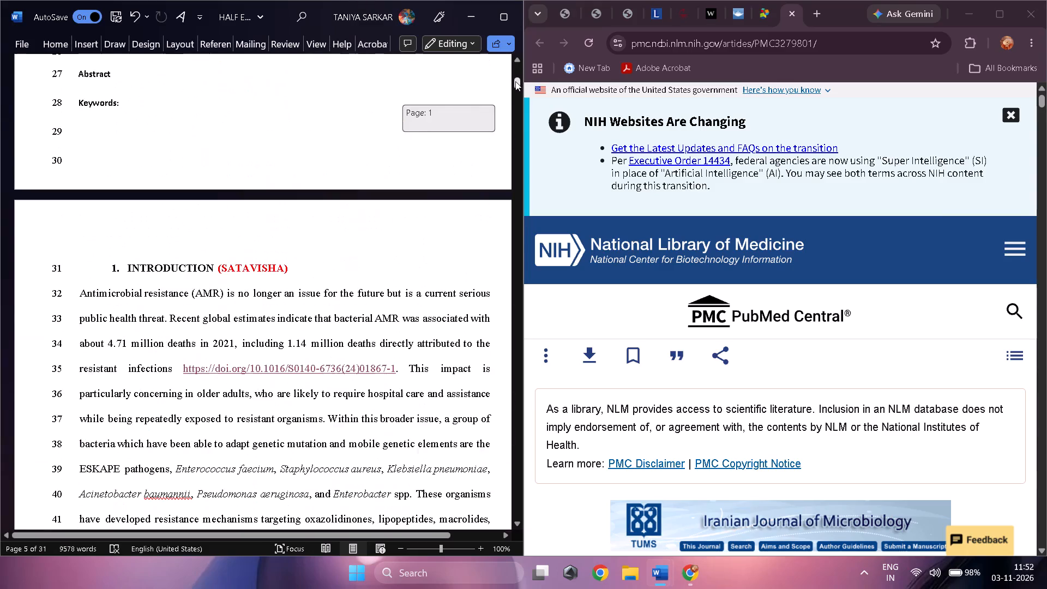
left_click_drag(515, 81, 515, 92)
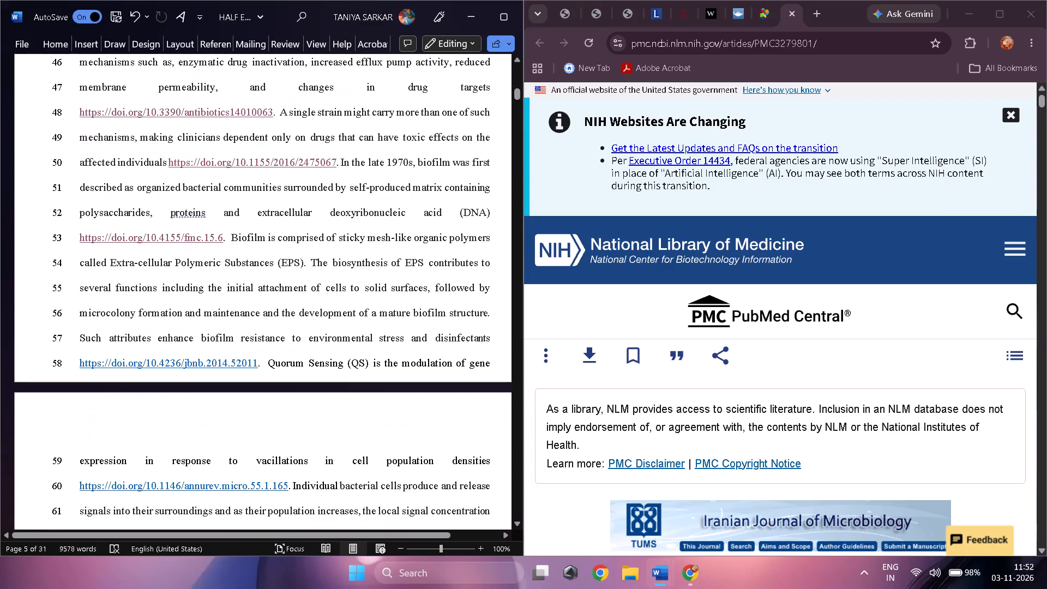
left_click(238, 362, "ctrl")
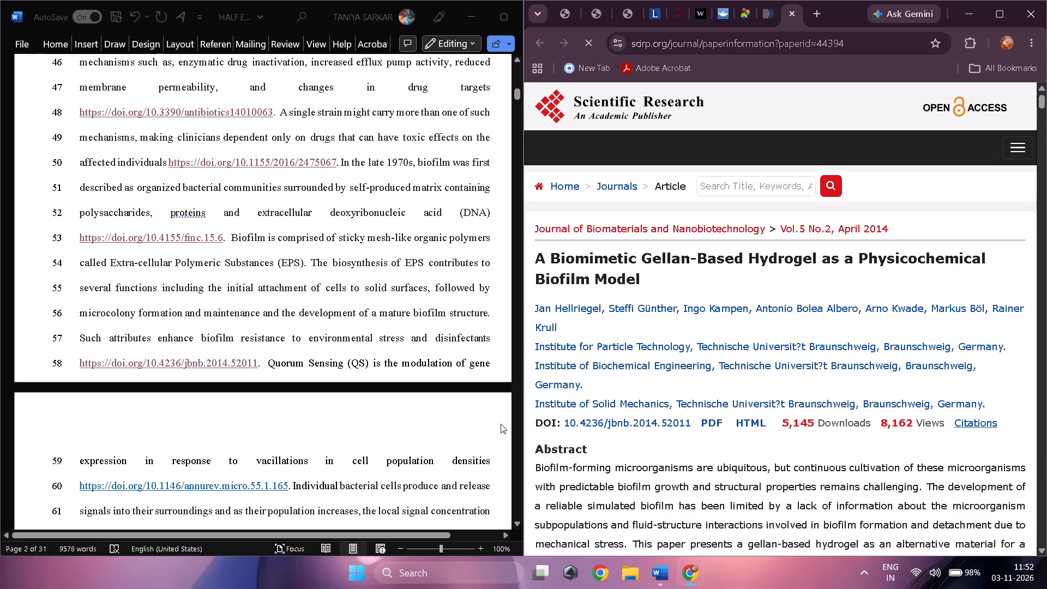
Correct the spelling of "defence" to "defense" and "unfavourable" to "unfavorable" in the introduction's sentence on last-line antibiotics.
double_click(517, 64)
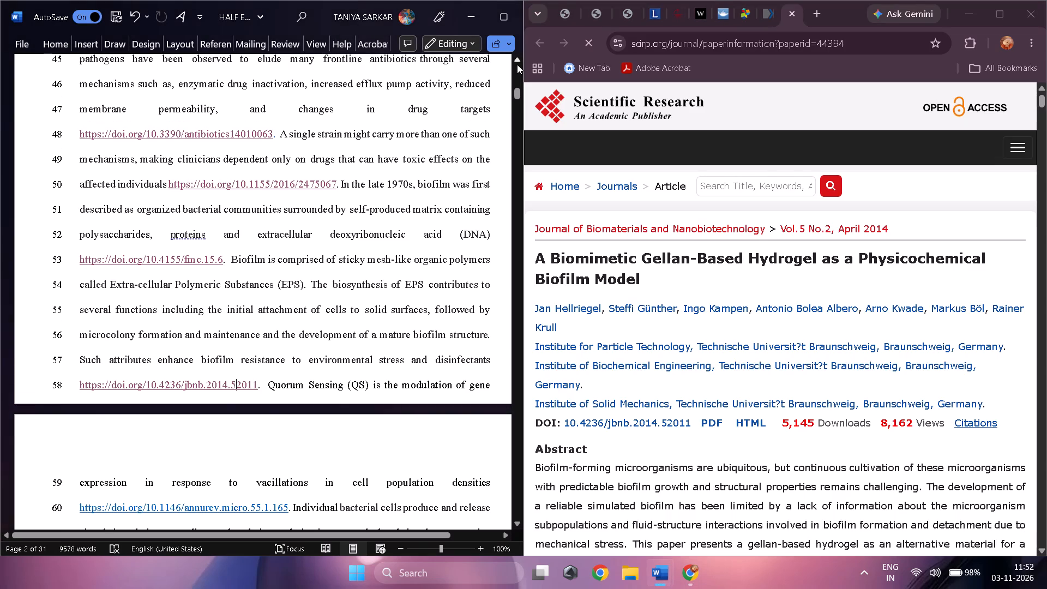
left_click(517, 64)
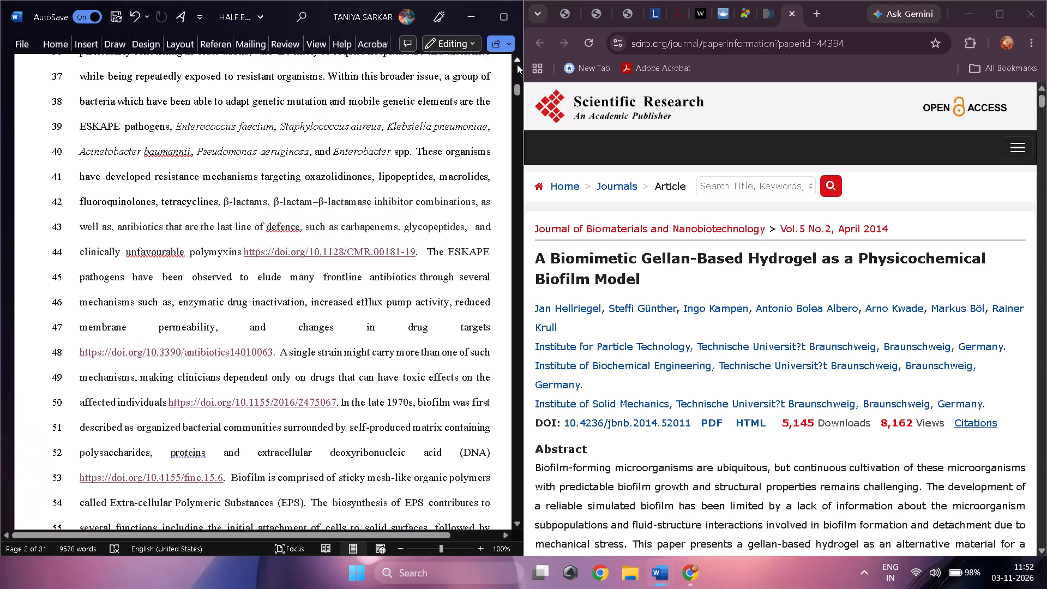
left_click(517, 64)
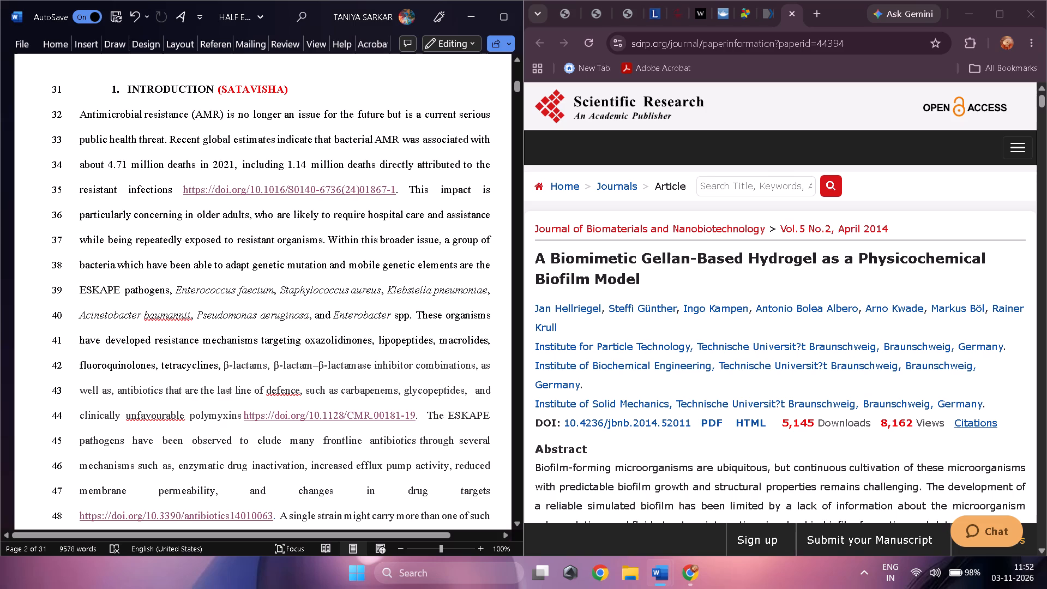
left_click(286, 391)
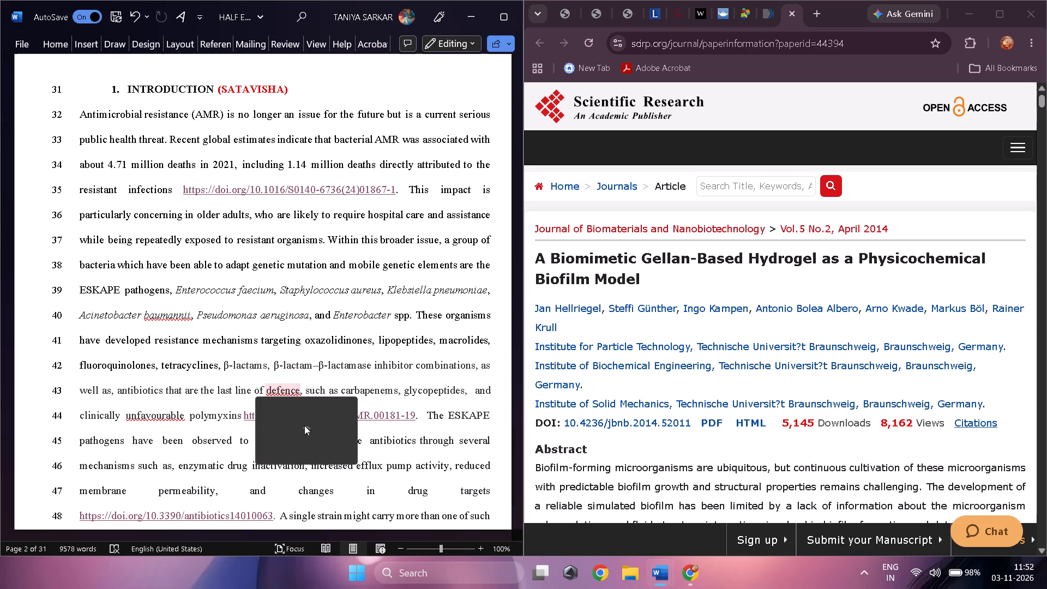
left_click(308, 430)
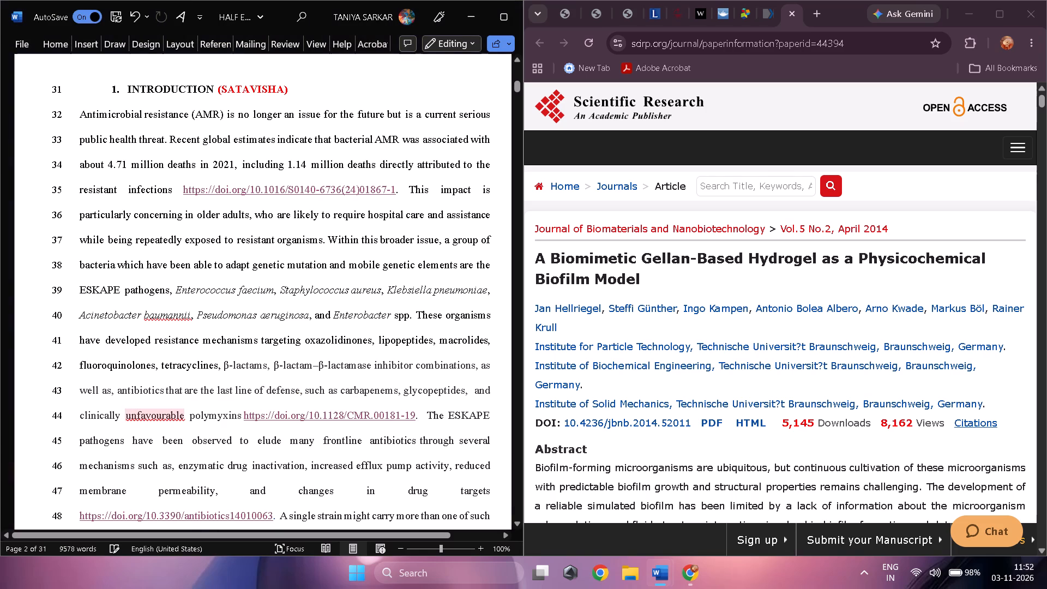
left_click(174, 416)
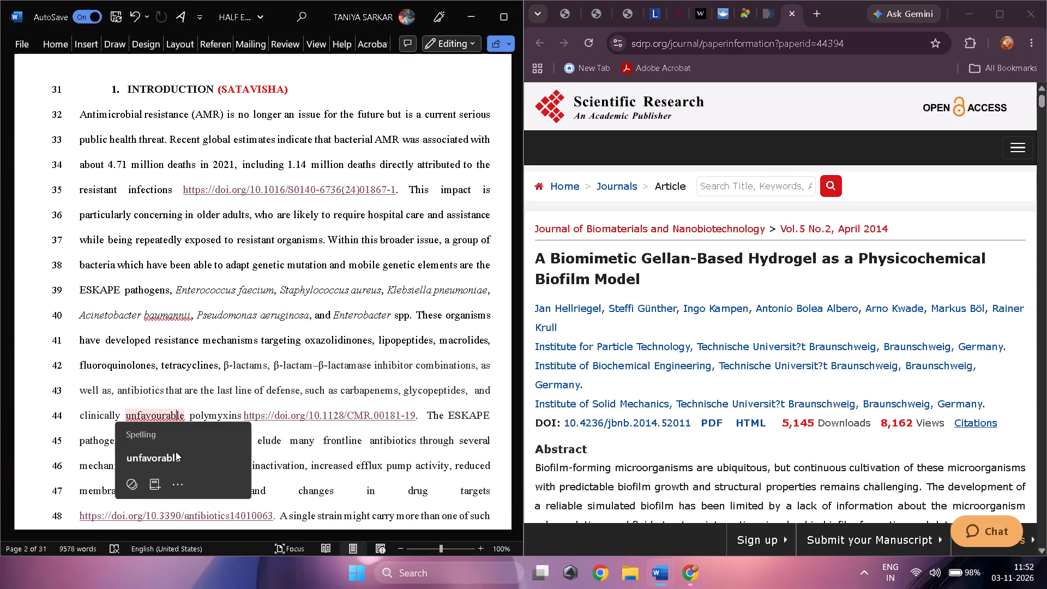
left_click(177, 458)
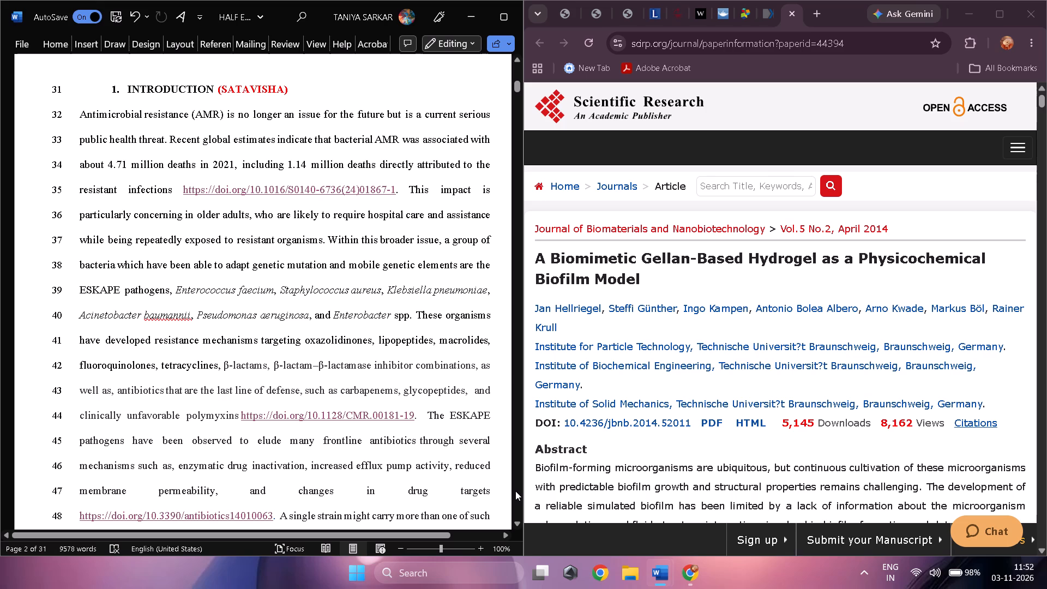
Add "baumannii" in the list of ESKAPE pathogens to the spelling dictionary.
left_click(180, 314)
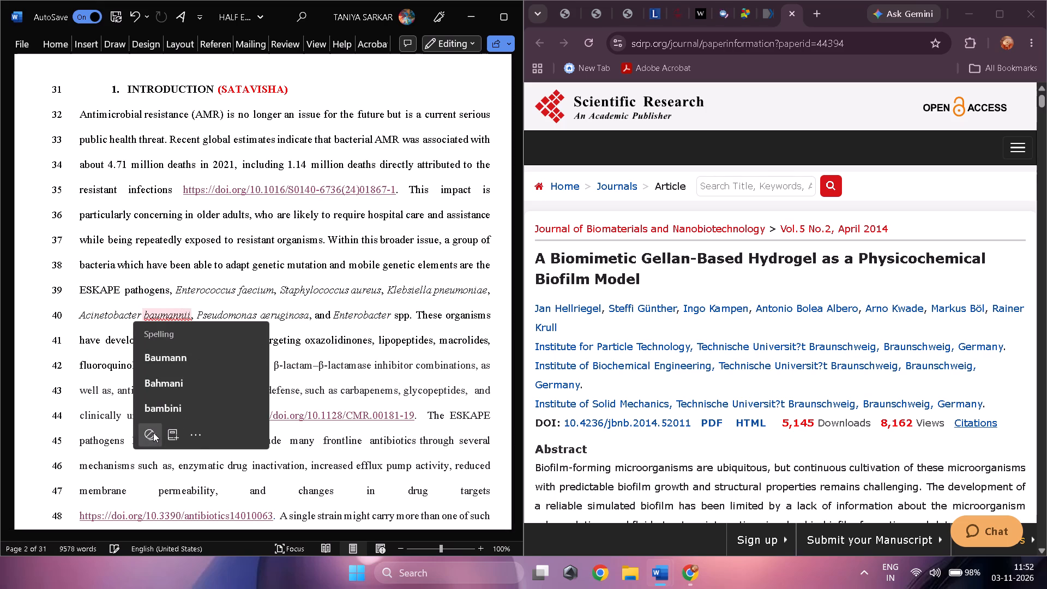
left_click(167, 435)
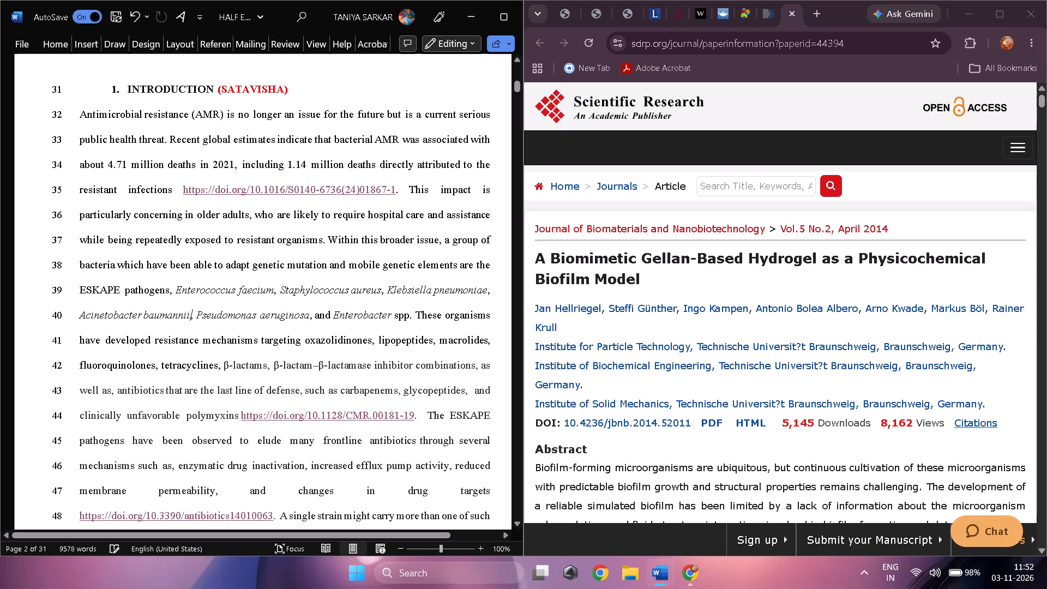
Open the cited DOI link 10.1146/annurev.micro.55.1.165, placed after "vacillations in cell population densities", in the browser.
left_click(518, 526)
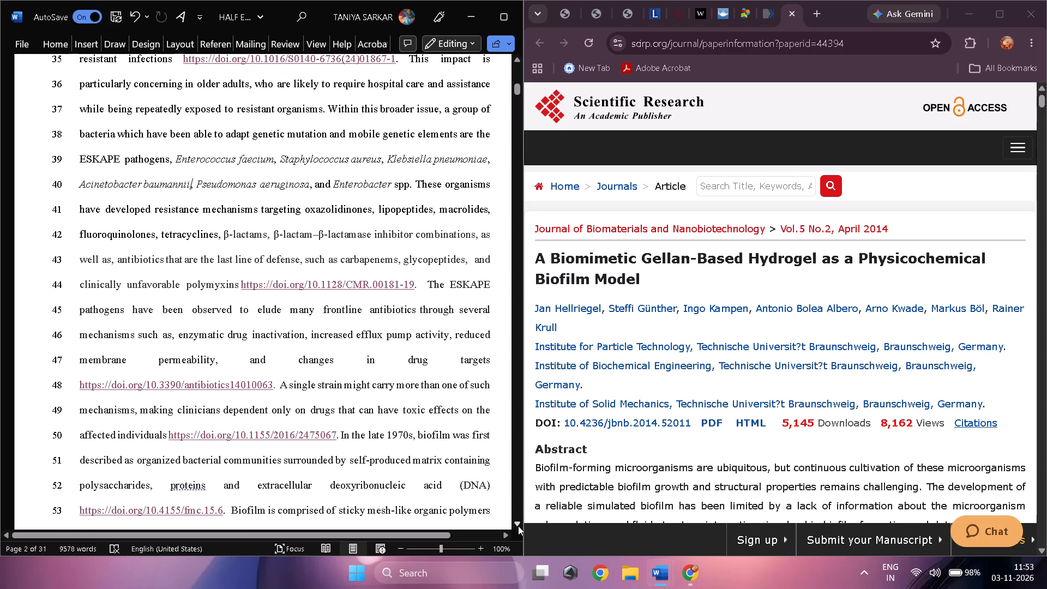
left_click(518, 526)
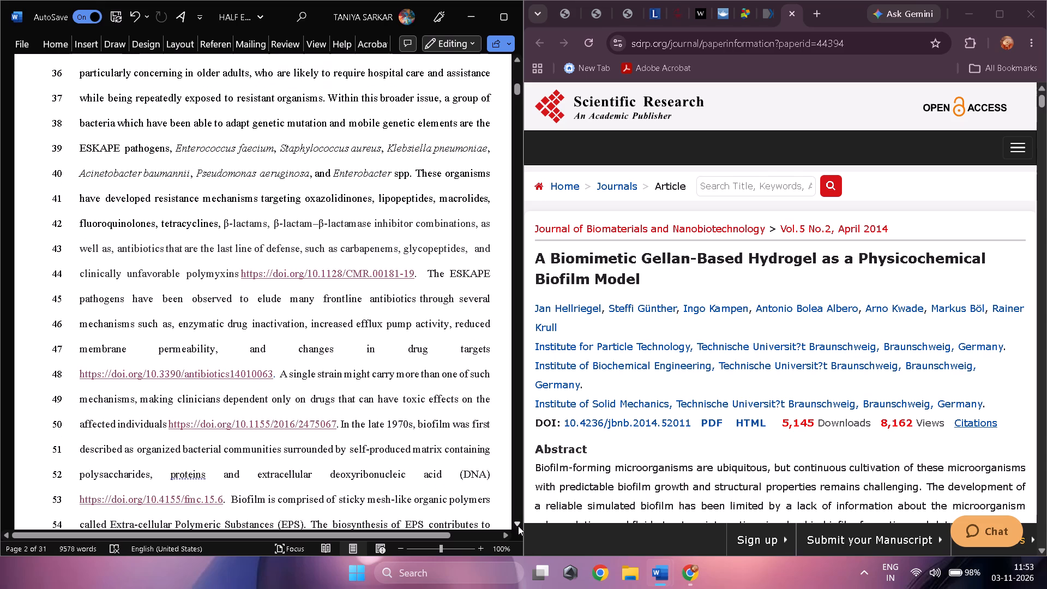
triple_click(518, 526)
left_click(518, 526)
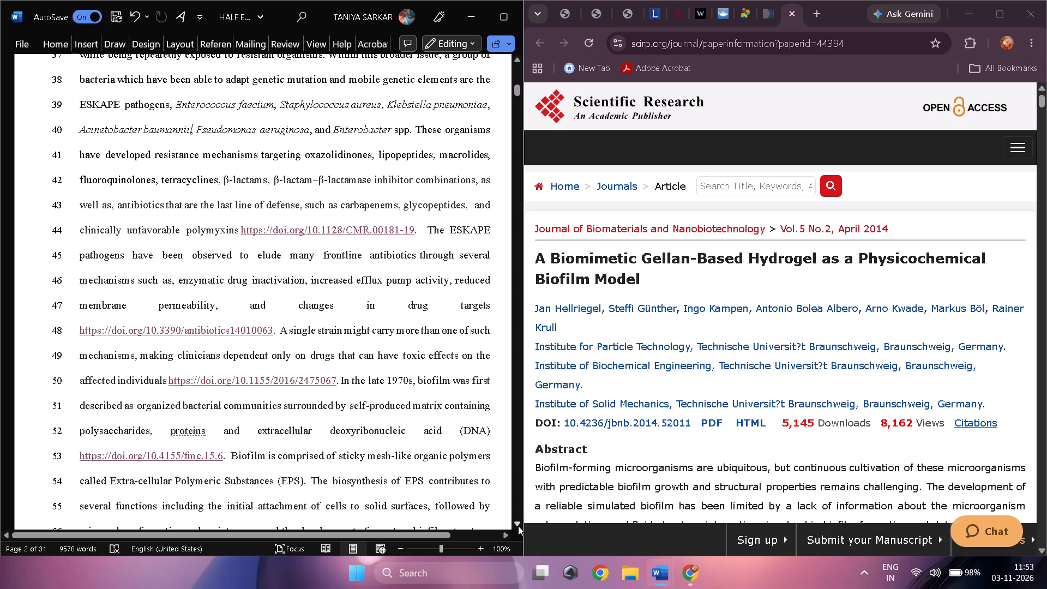
triple_click(518, 526)
left_click(518, 526)
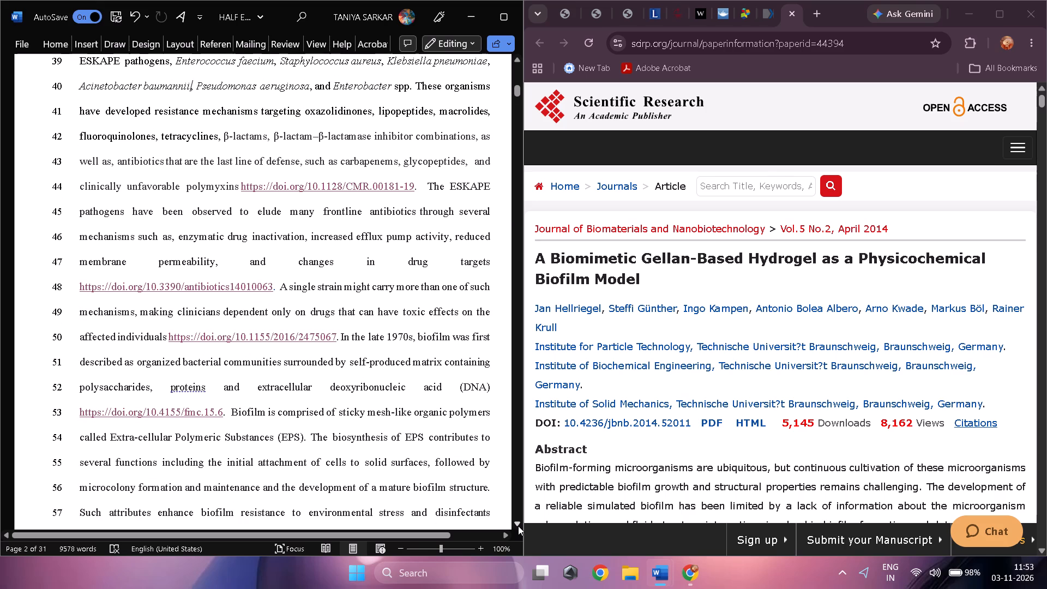
triple_click(518, 526)
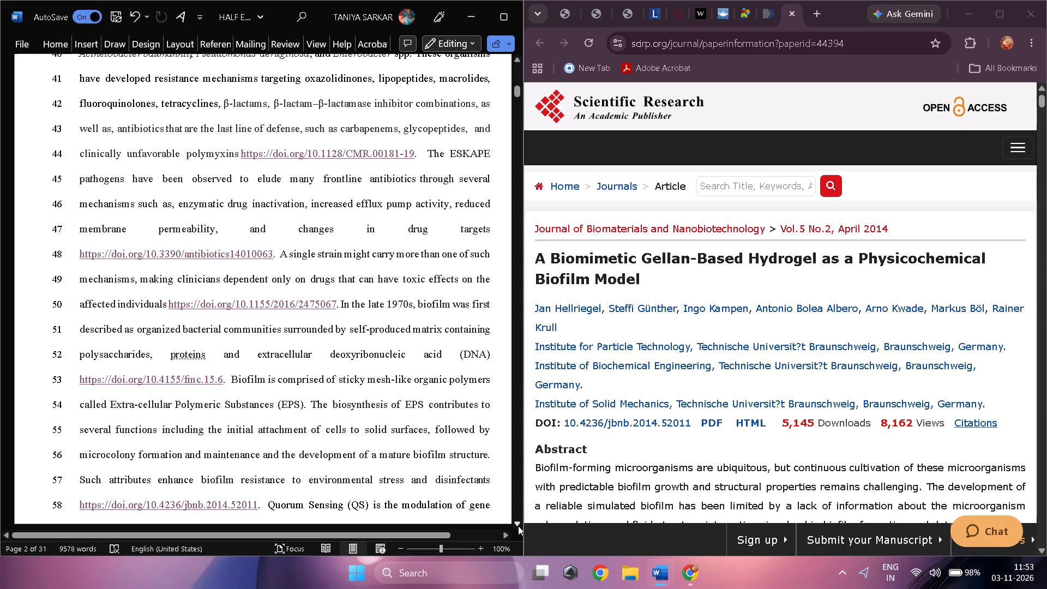
triple_click(518, 526)
left_click(518, 526)
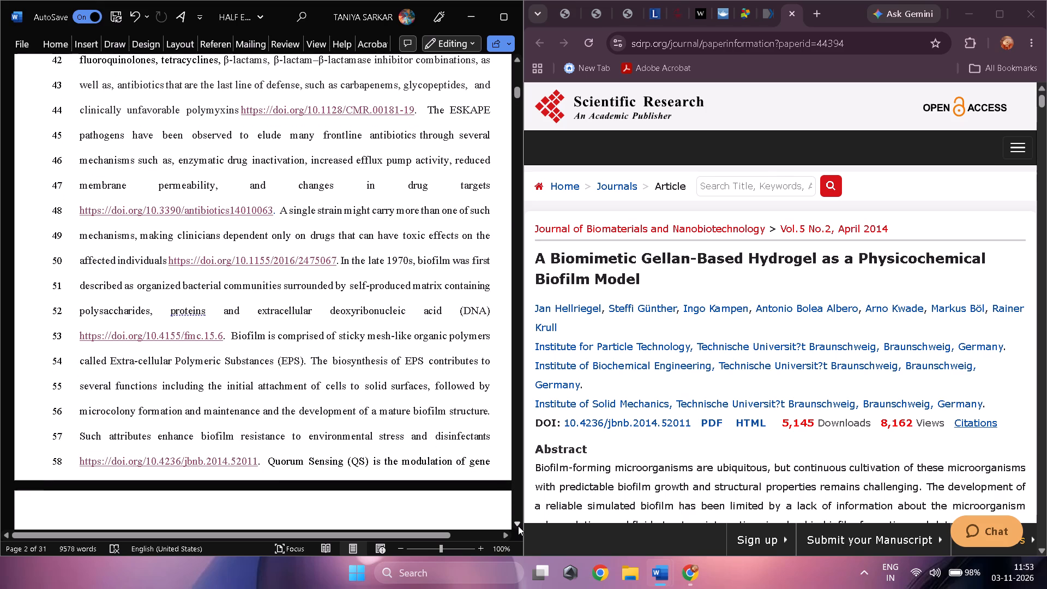
left_click(518, 526)
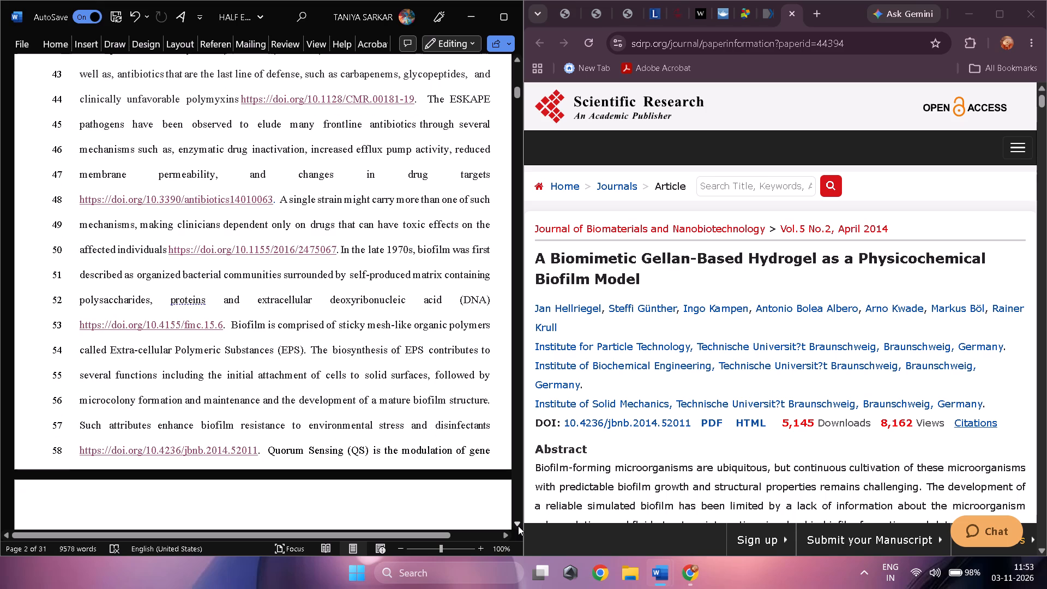
triple_click(518, 526)
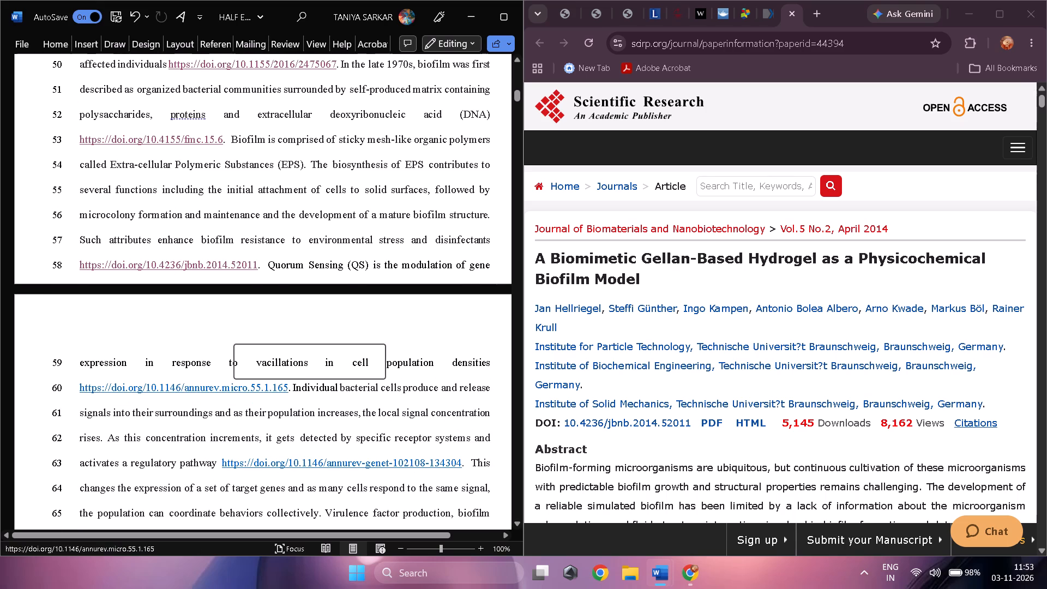
left_click(232, 386, "ctrl")
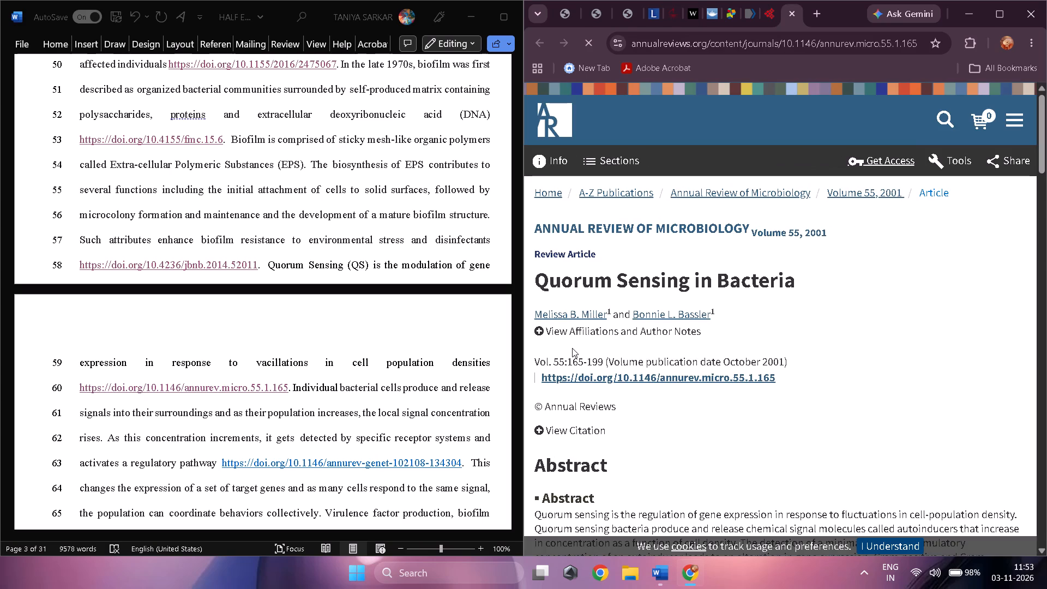
left_click(425, 464, "ctrl")
left_click(425, 464, "ctrl")
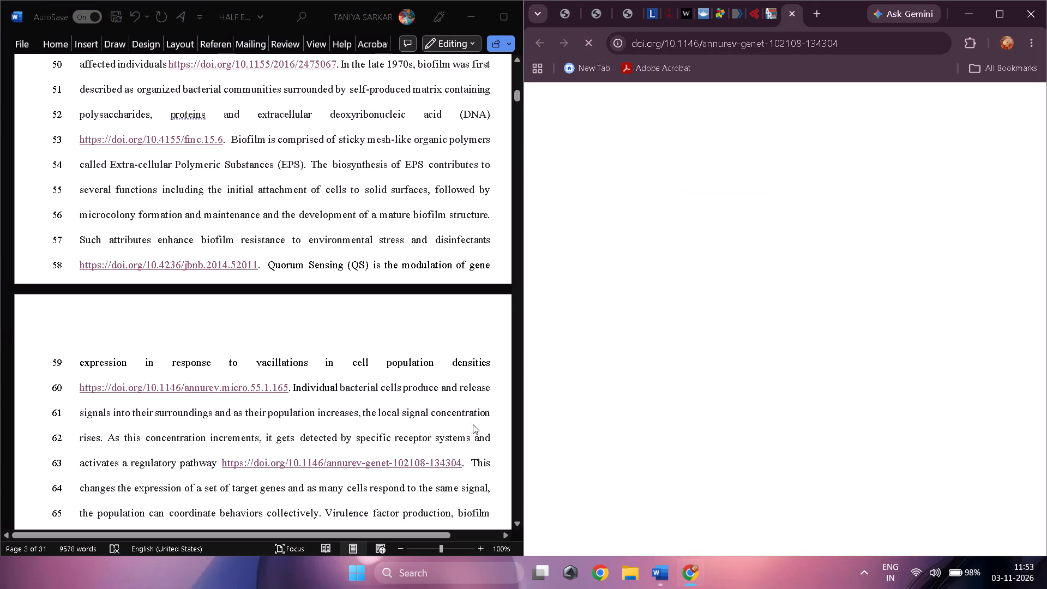
Close the browser window holding the opened source articles.
left_click(519, 524)
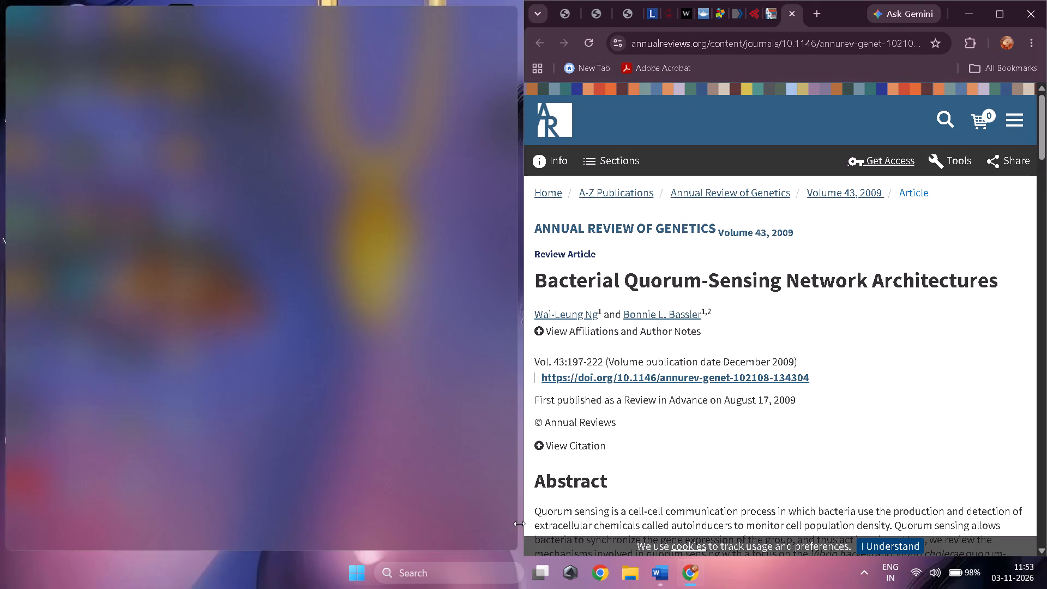
left_click(513, 525)
left_click(513, 525)
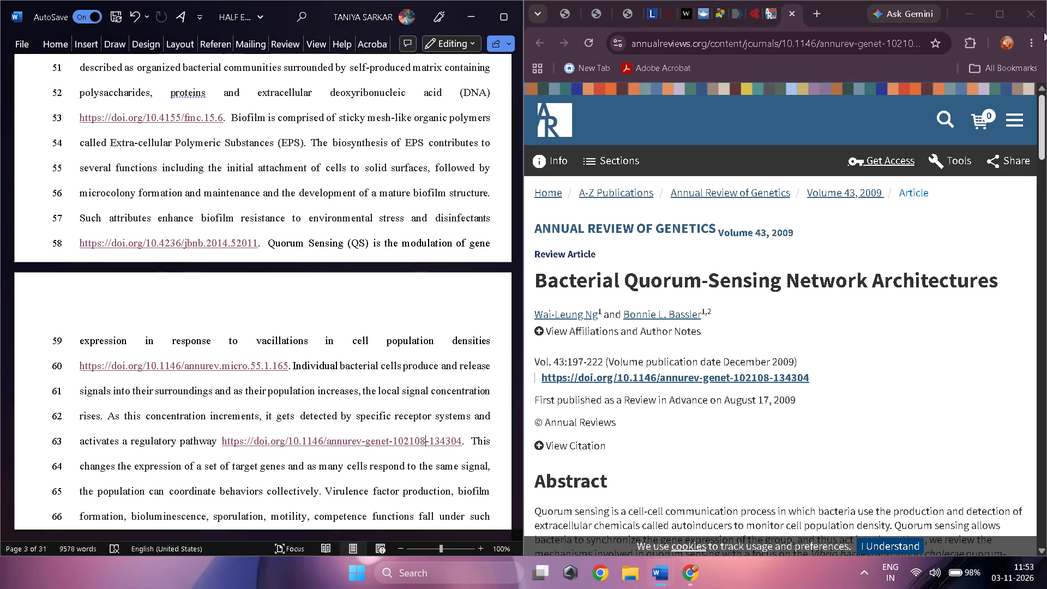
left_click(1036, 23)
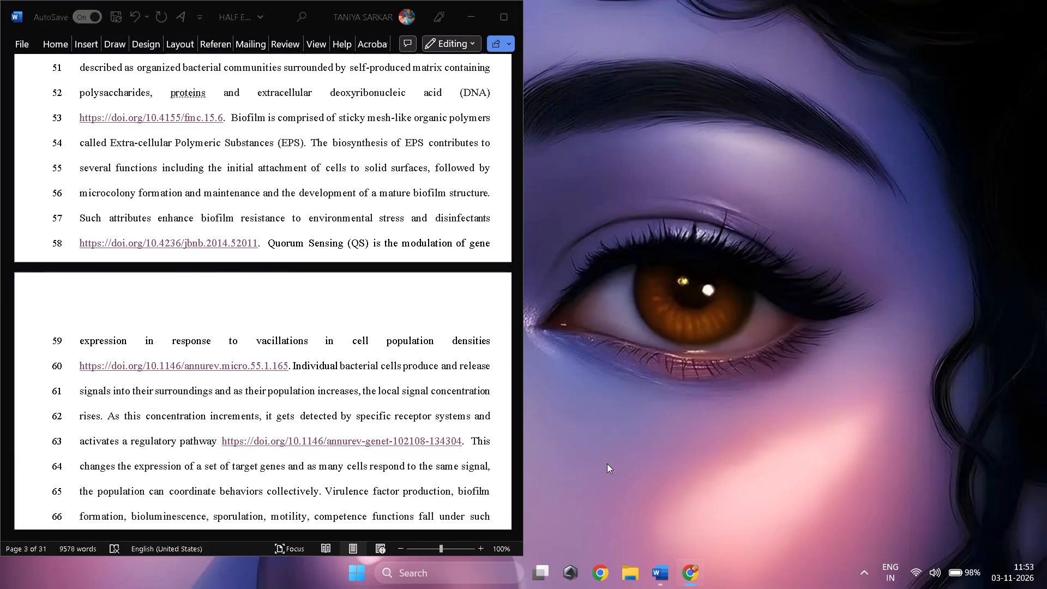
Ignore the grammar suggestion on "S.aureus" after "found to be linked to biofilm-associated" in the Word document.
double_click(516, 520)
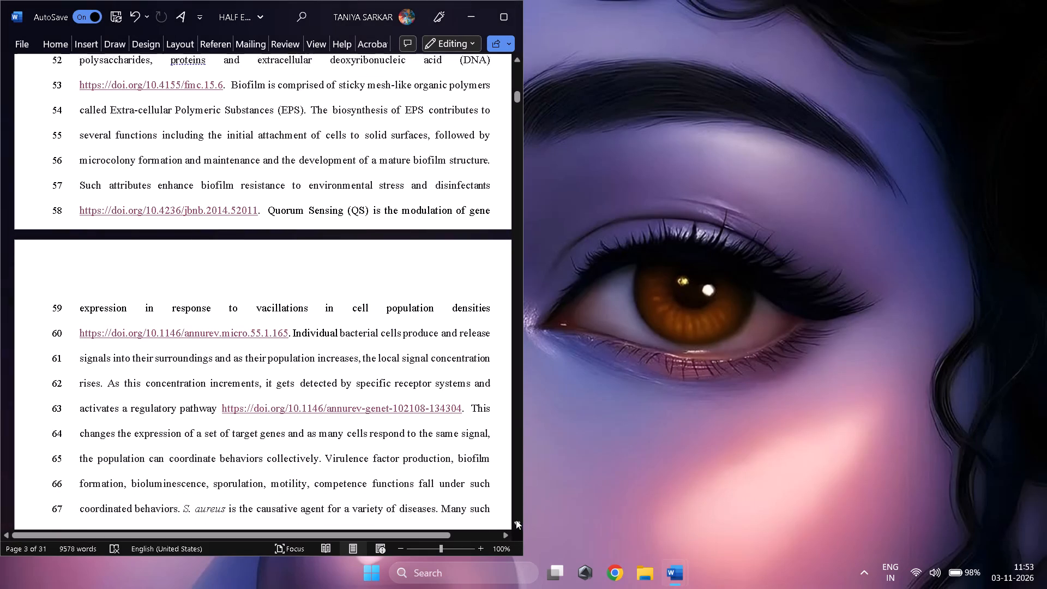
left_click(516, 520)
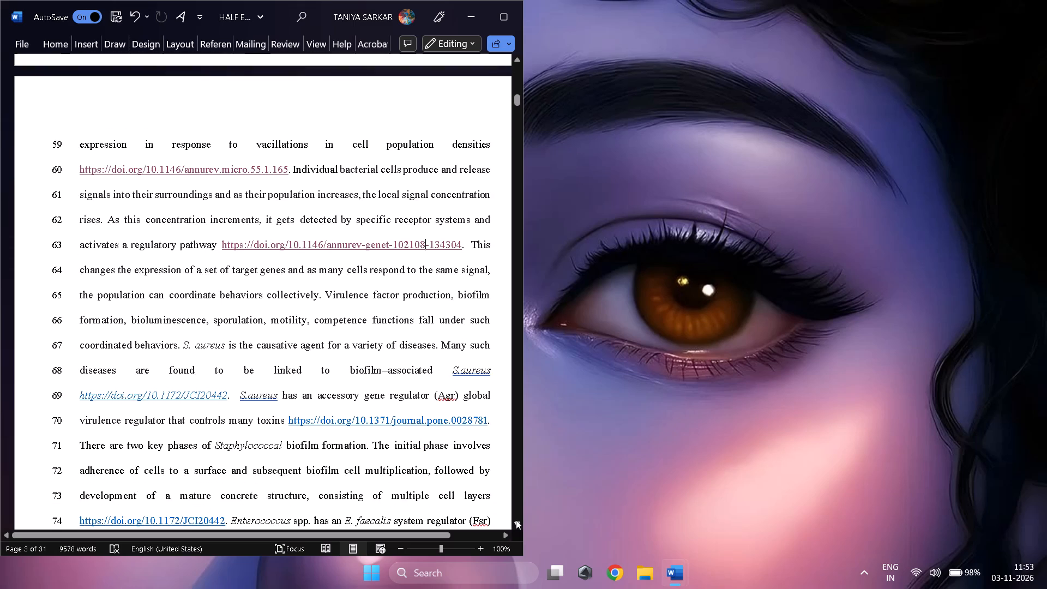
left_click(463, 376)
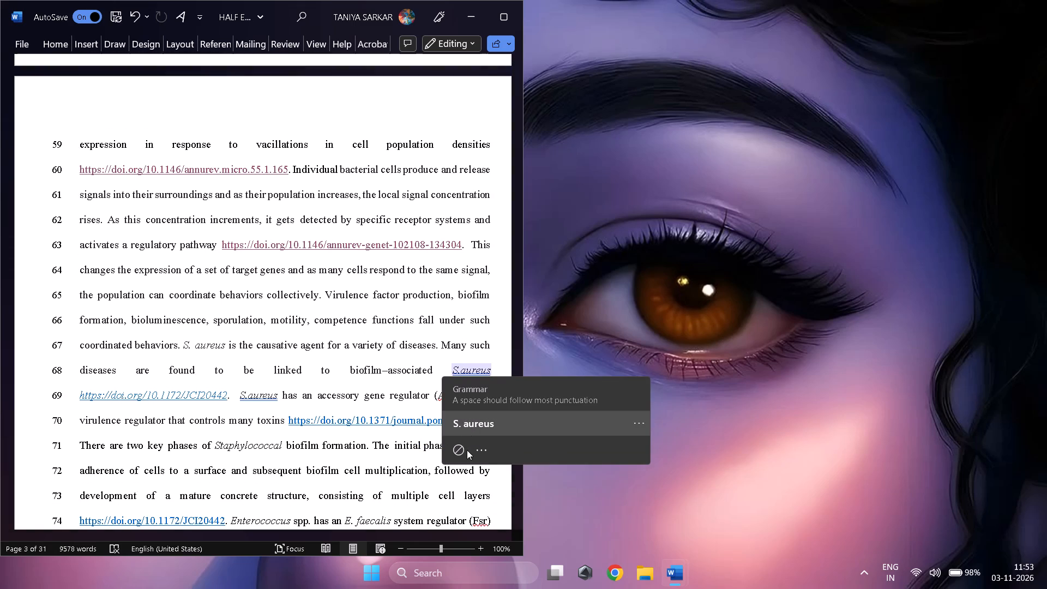
left_click(462, 451)
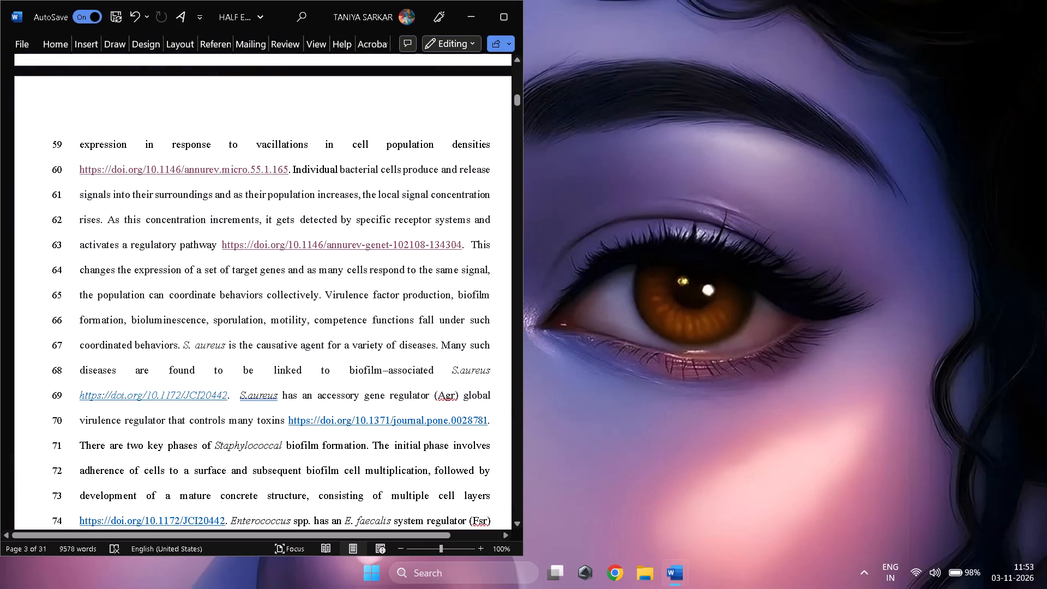
Remove the italics from the DOI link 10.1172/JCI20442 that follows "biofilm-associated S.aureus".
left_click_drag(227, 399, 166, 397)
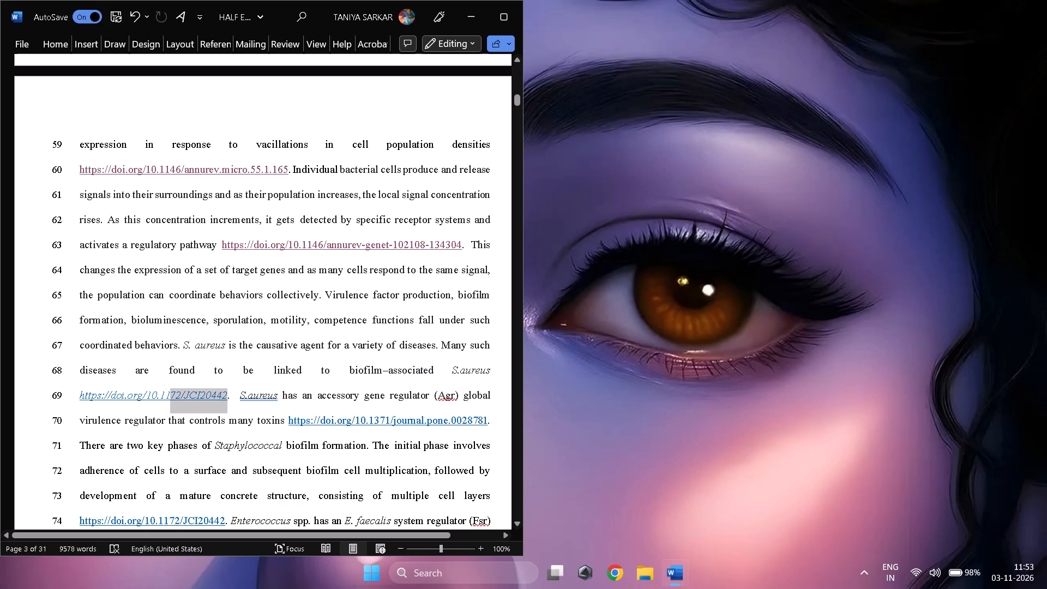
left_click_drag(166, 397, 81, 398)
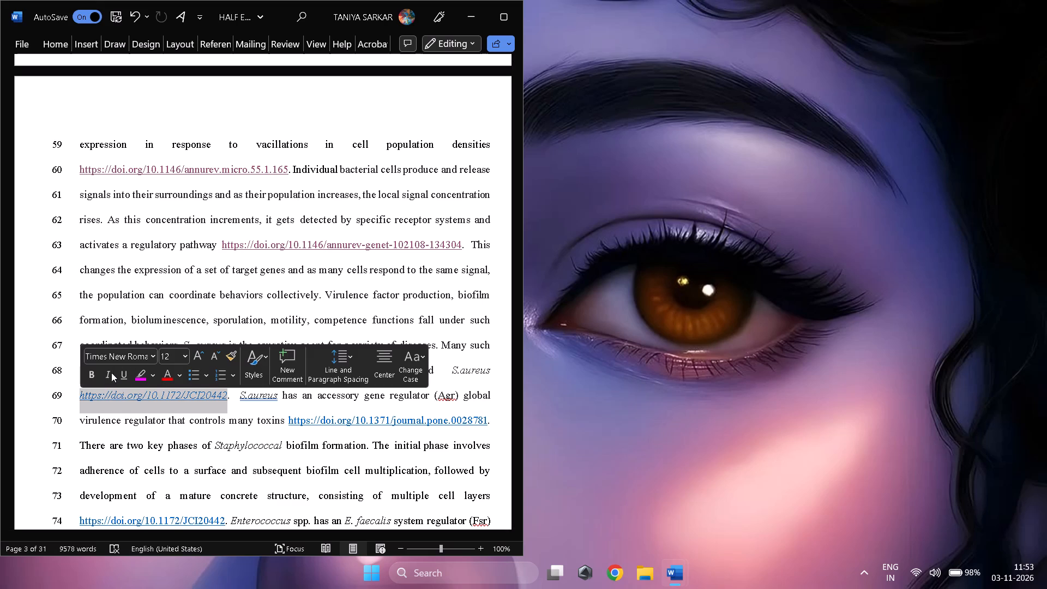
left_click(105, 373)
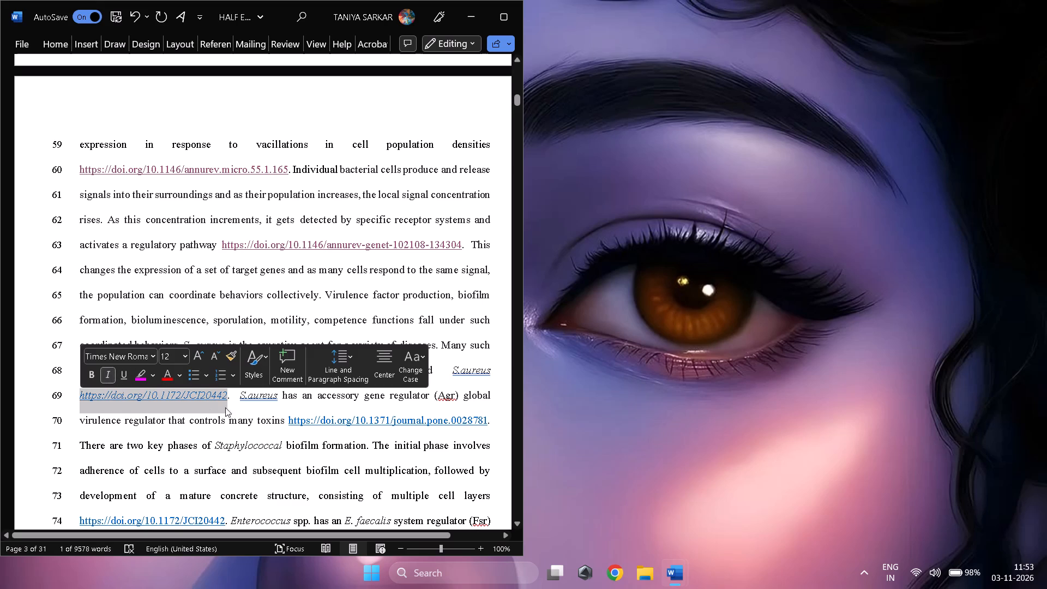
left_click(101, 376)
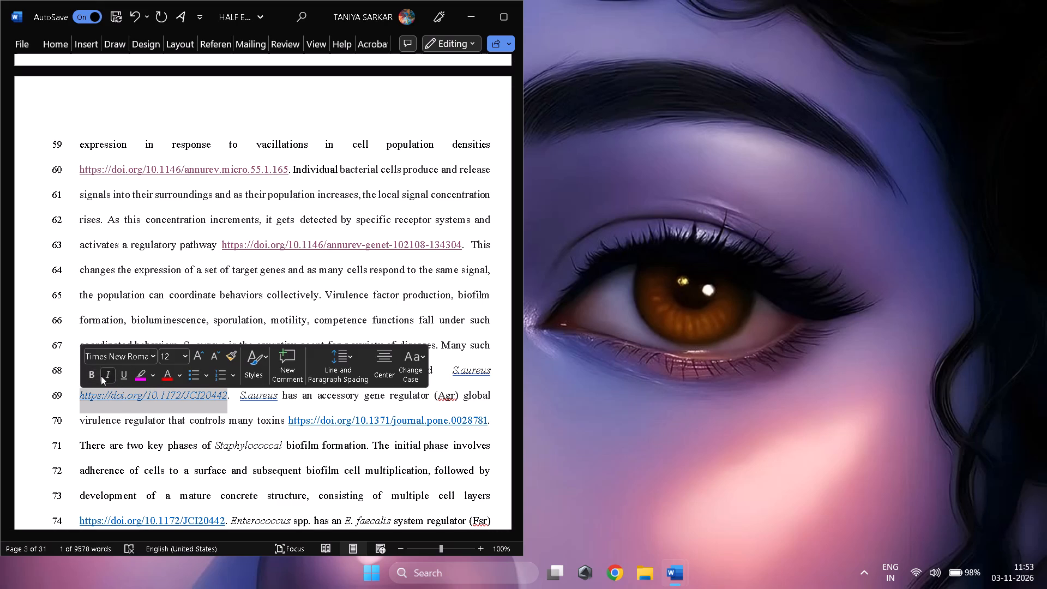
left_click(248, 412)
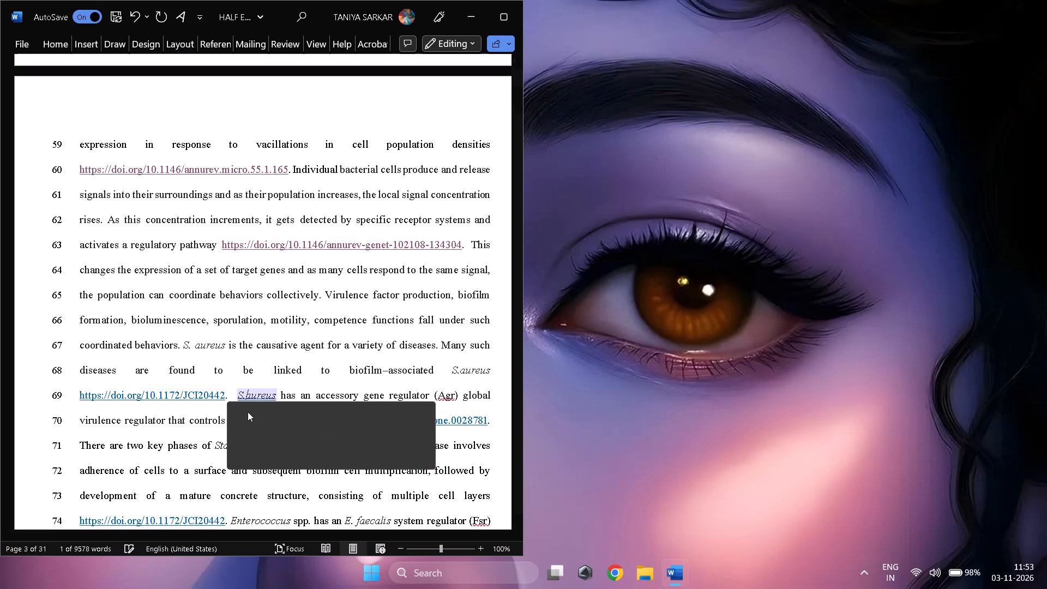
Open the cited DOI link 10.1172/JCI20442, placed after "biofilm-associated S.aureus", in the browser.
left_click(204, 396)
left_click(204, 396, "ctrl")
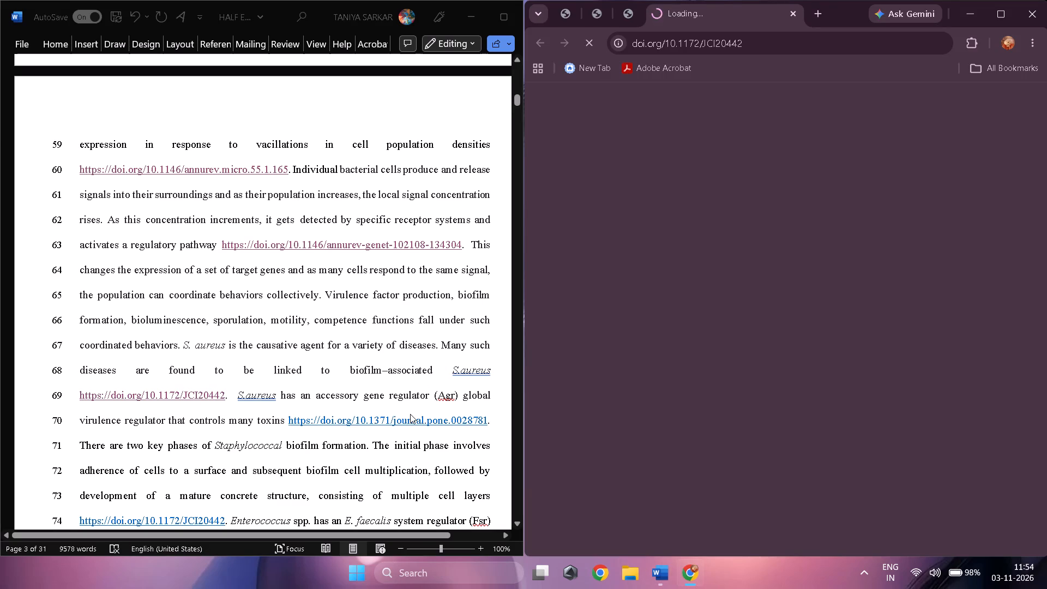
Open the cited DOI link 10.1371/journal.pone.0028781, placed after "controls many toxins" in the Word document.
left_click(408, 413)
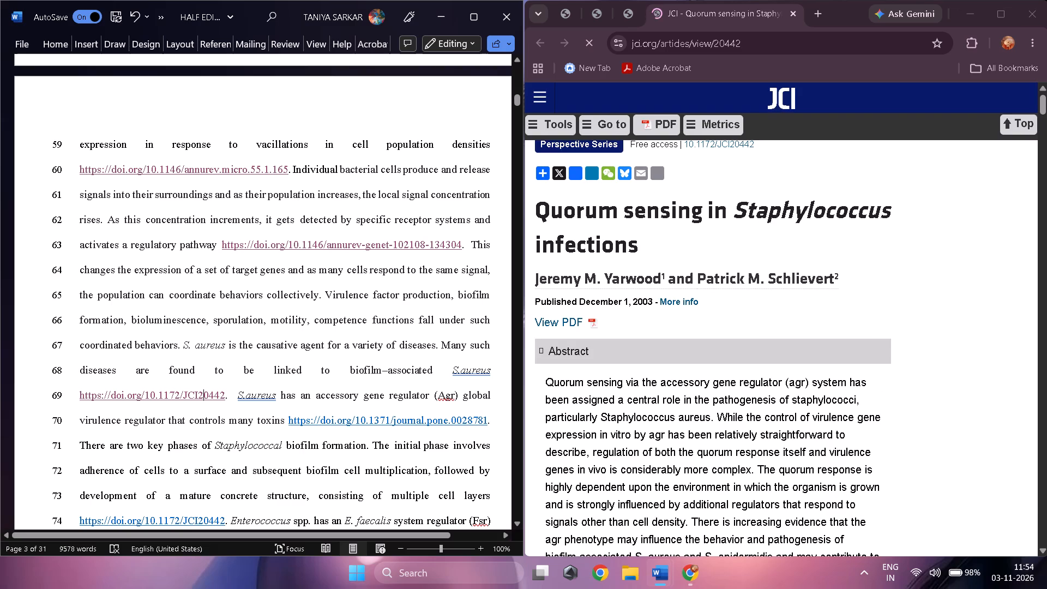
left_click(371, 425, "ctrl")
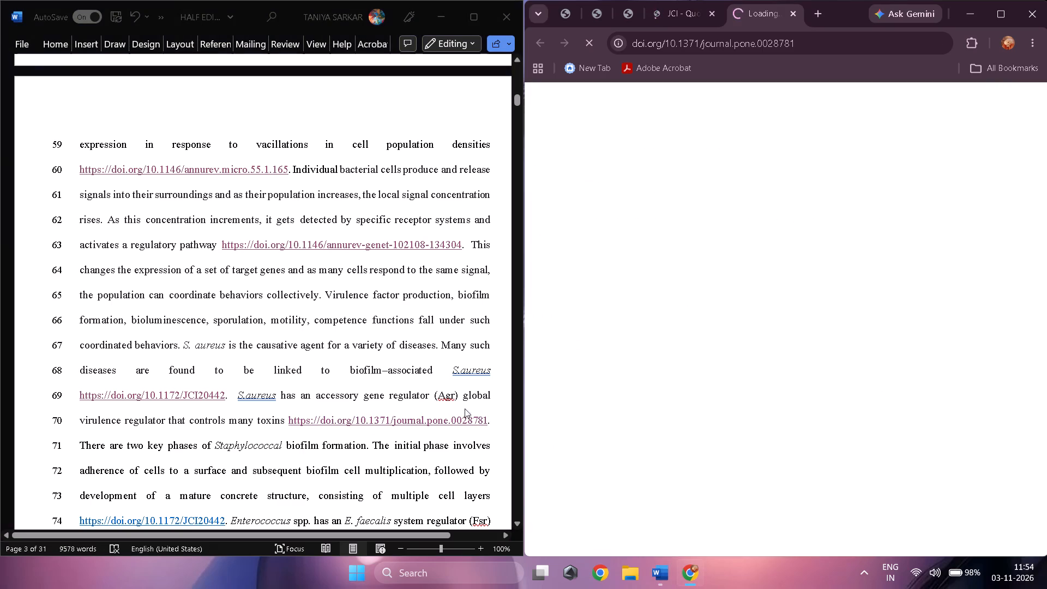
Open the cited DOI link 10.1172/JCI20442, placed after "consisting of multiple cell layers" in the Word document.
triple_click(519, 524)
double_click(519, 524)
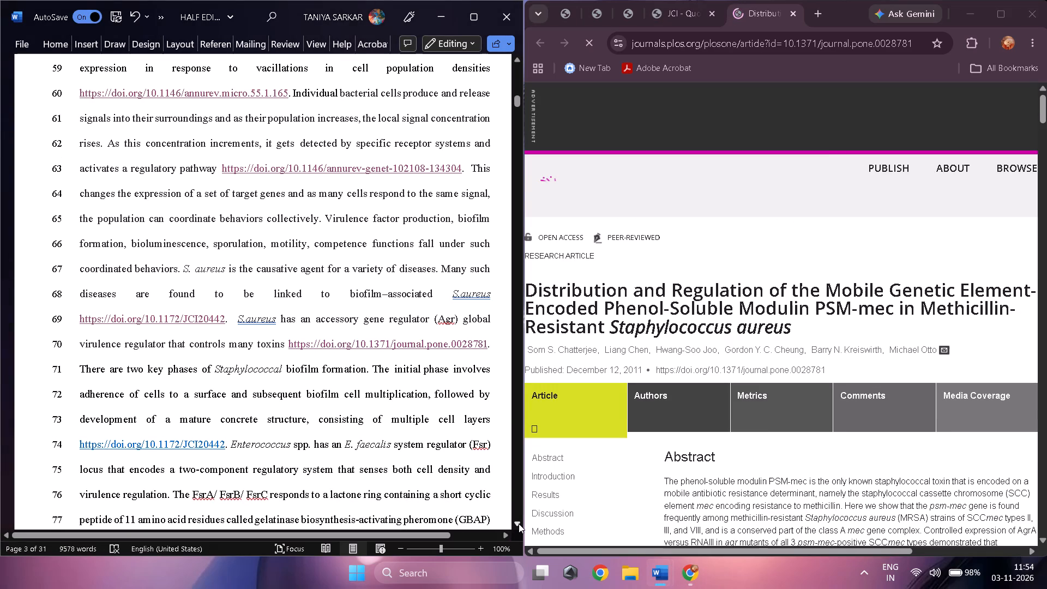
double_click(519, 524)
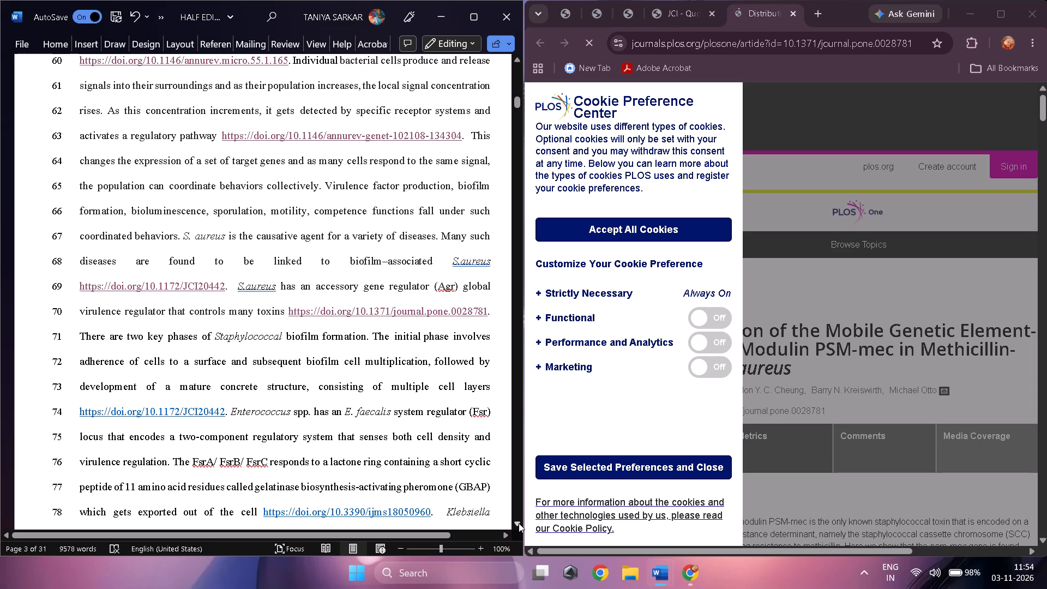
left_click(219, 414, "ctrl")
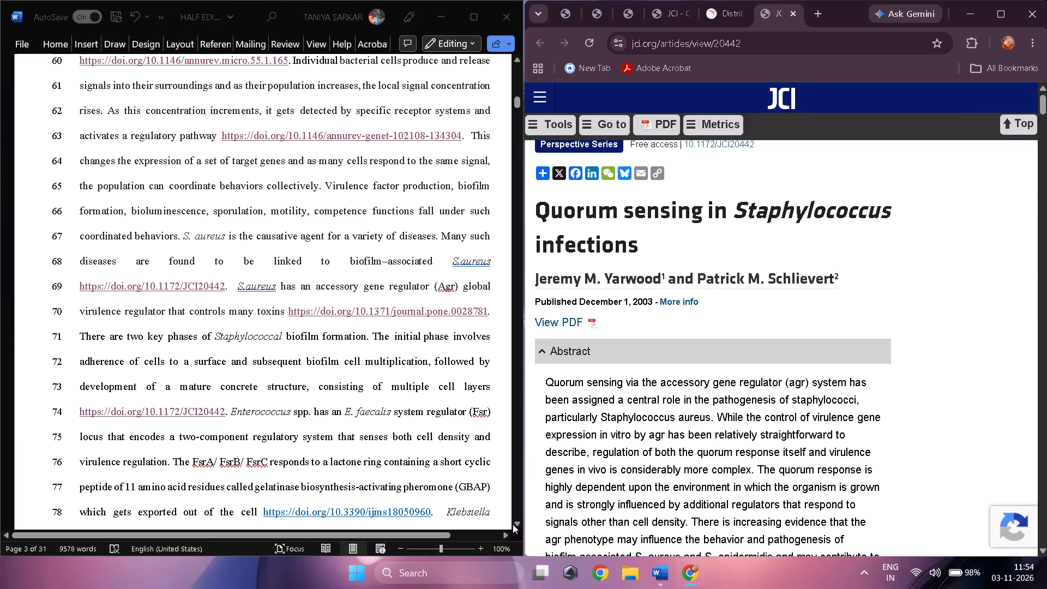
Open the cited DOI link 10.3390/ijms18050960, placed after "gets exported out of the cell" in the Word document.
double_click(518, 521)
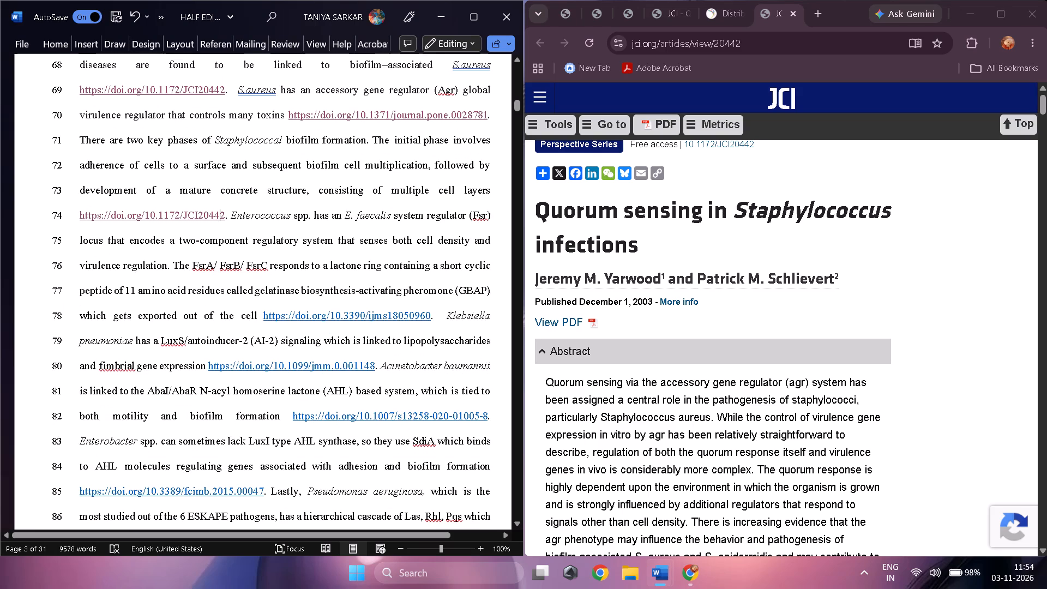
left_click(403, 317, "ctrl")
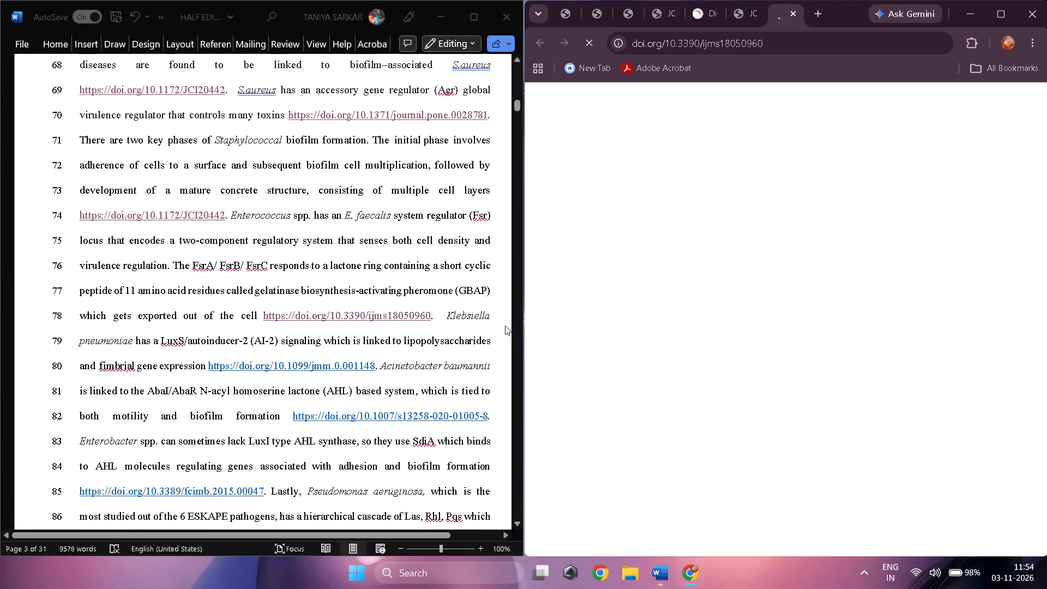
Abbreviate "Klebsiella pneumoniae" to "K.pneumoniae" before "has a LuxS/autoinducer-2 (AI-2) signaling" in the Word document.
left_click(494, 318)
left_click(494, 318)
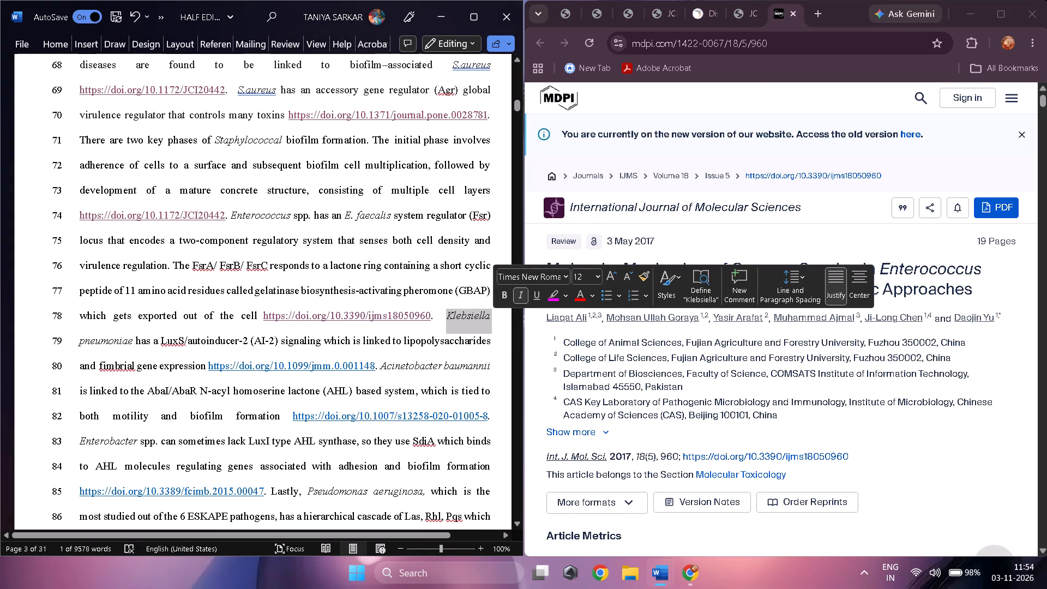
left_click(494, 318)
key("BackSpace")
key("BackSpace")
key("BackSpace")
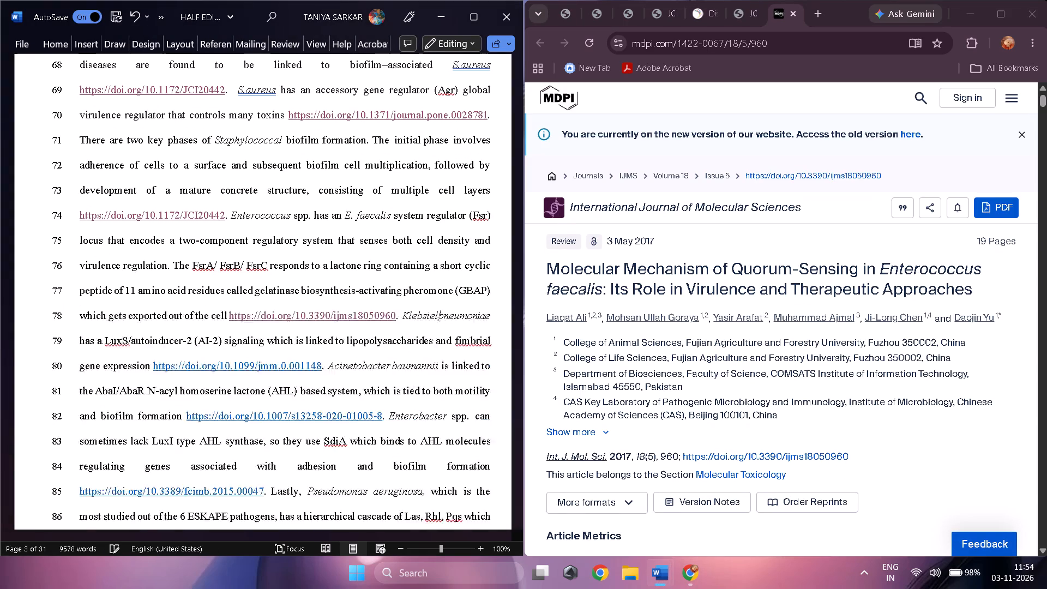
key("BackSpace")
key("BackSpace")
key("BackSpace")
key("BackSpace")
key("BackSpace")
key("BackSpace")
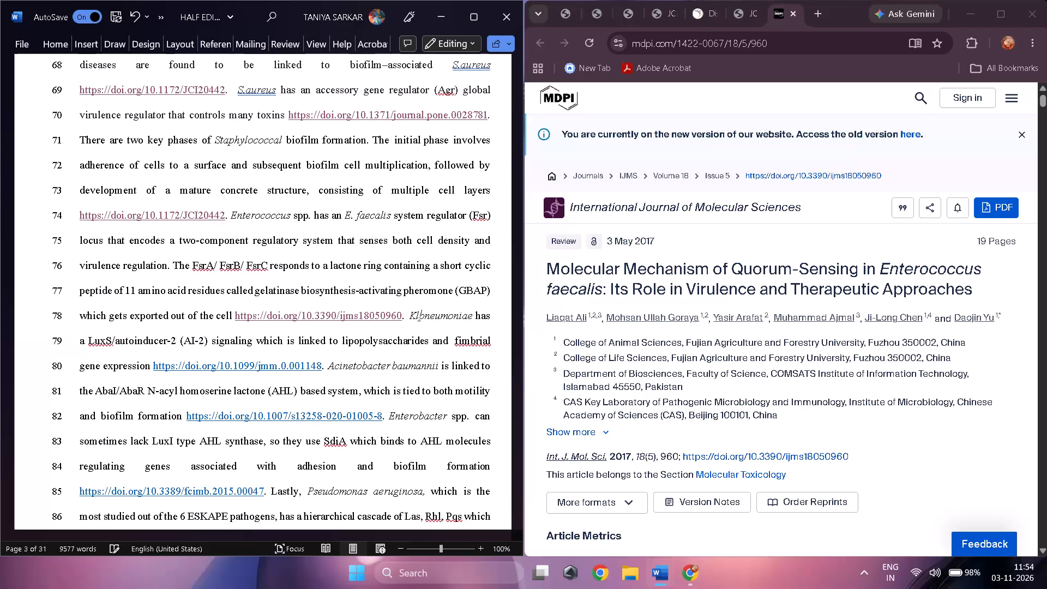
key("BackSpace")
key("period")
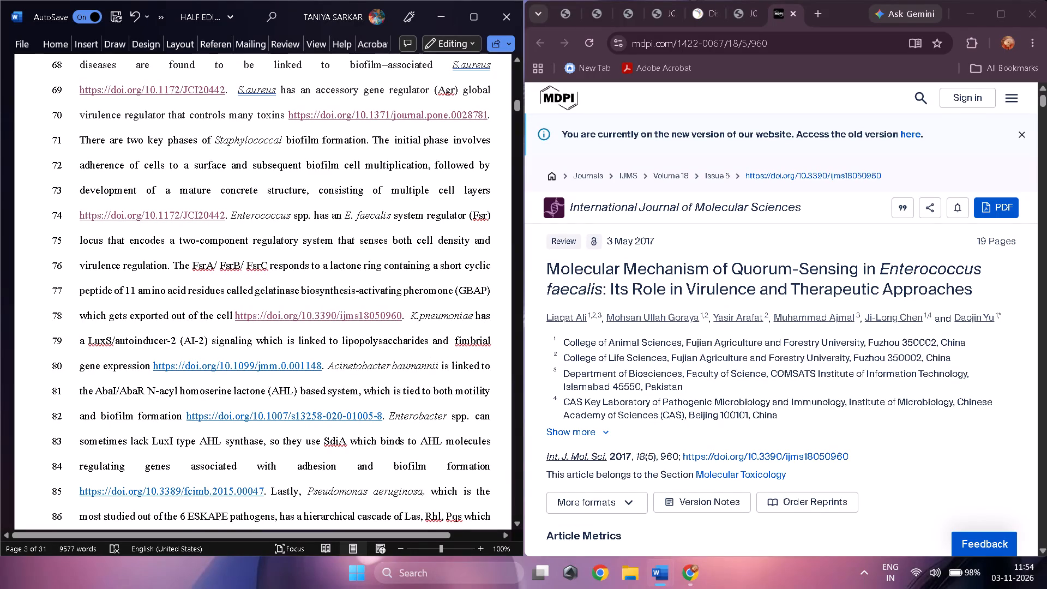
Open the cited DOI link 10.1099/jmm.0.001148, placed after "fimbrial gene expression", in the browser.
left_click(269, 369, "ctrl")
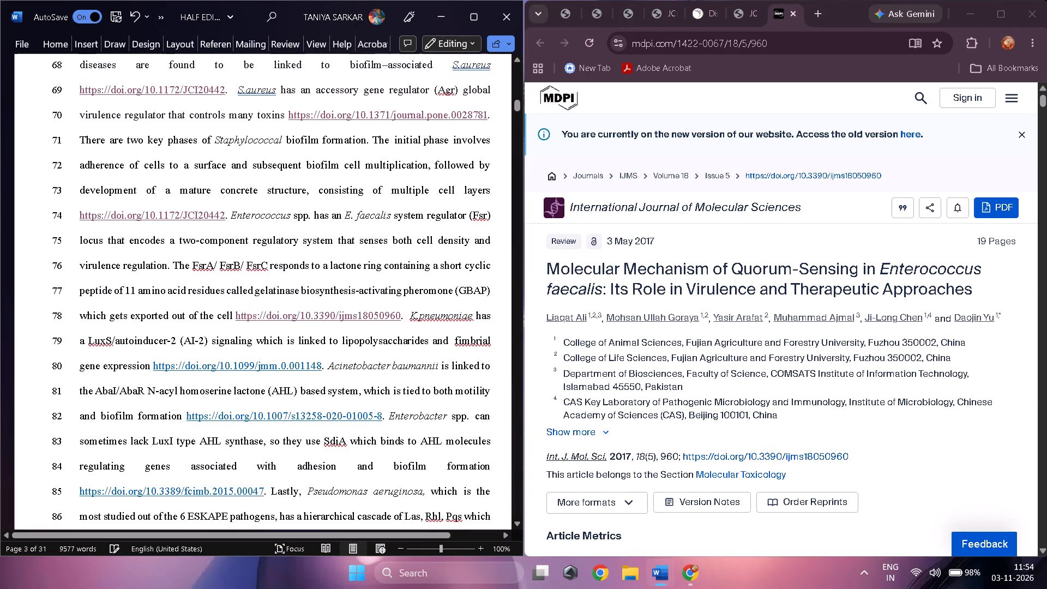
left_click(285, 366, "ctrl")
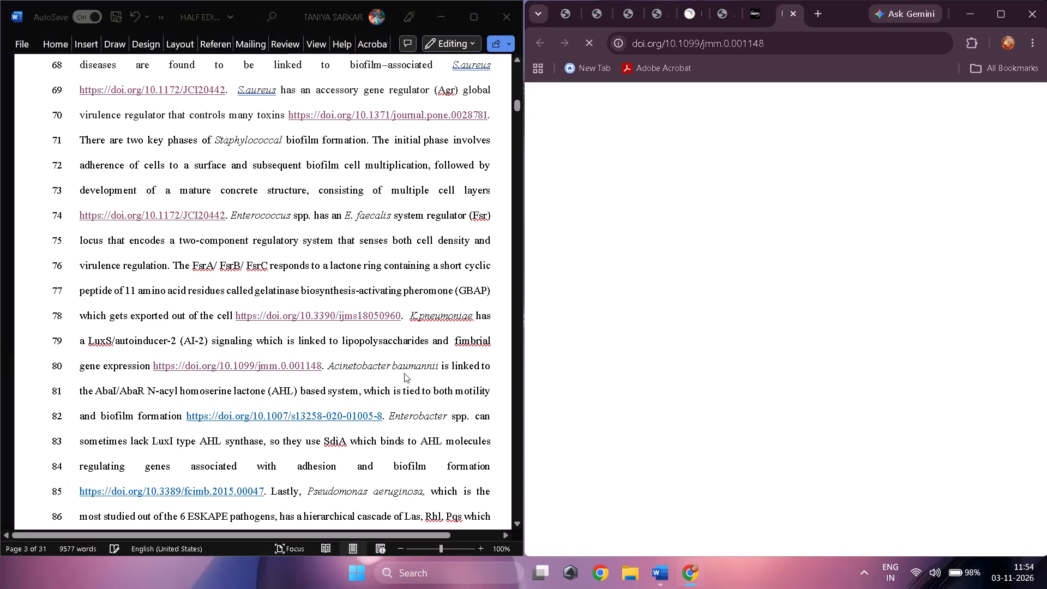
Abbreviate "Acinetobacter baumannii" to "A.baumannii" before "is linked to the AbaI/AbaR" in the Word document.
left_click(393, 365)
left_click(391, 364)
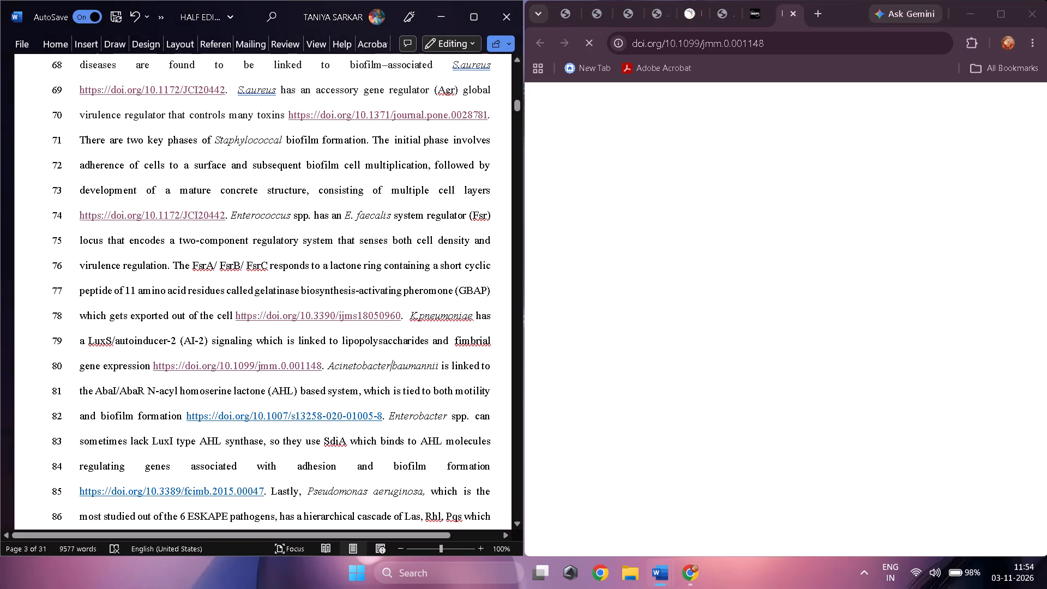
key("BackSpace")
key("BackSpace")
key("BackSpace")
key("BackSpace")
key("BackSpace")
key("BackSpace")
key("BackSpace")
key("BackSpace")
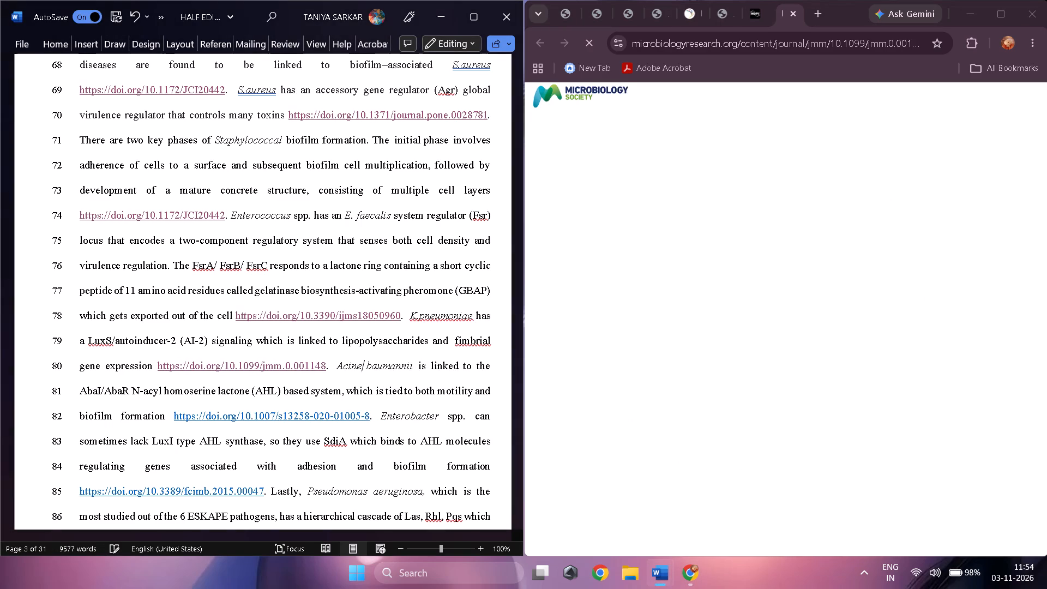
key("BackSpace")
key("BackSpace")
key("BackSpace")
key("BackSpace")
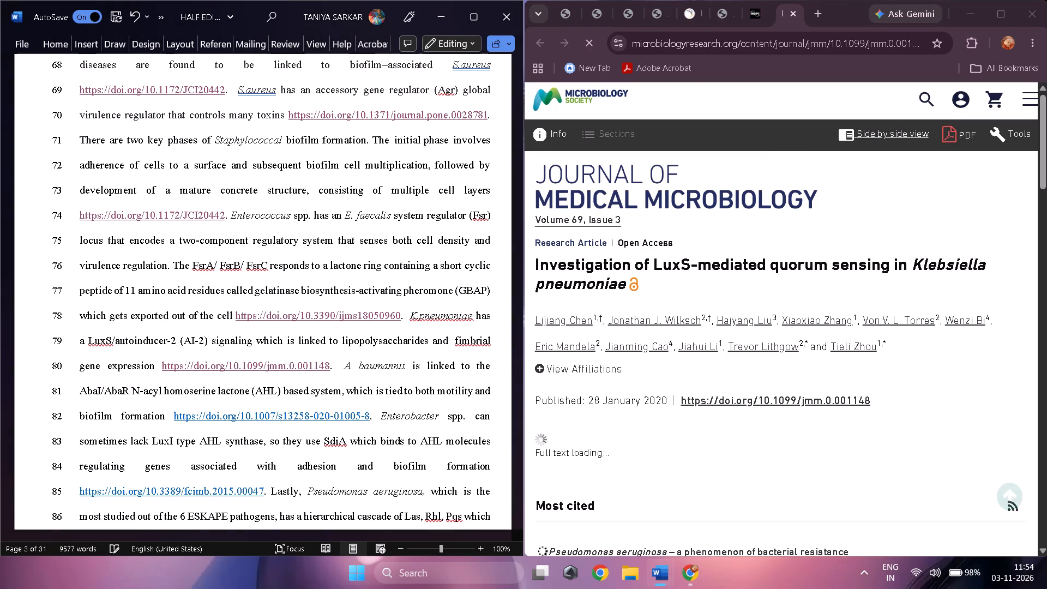
key("Right")
key("BackSpace")
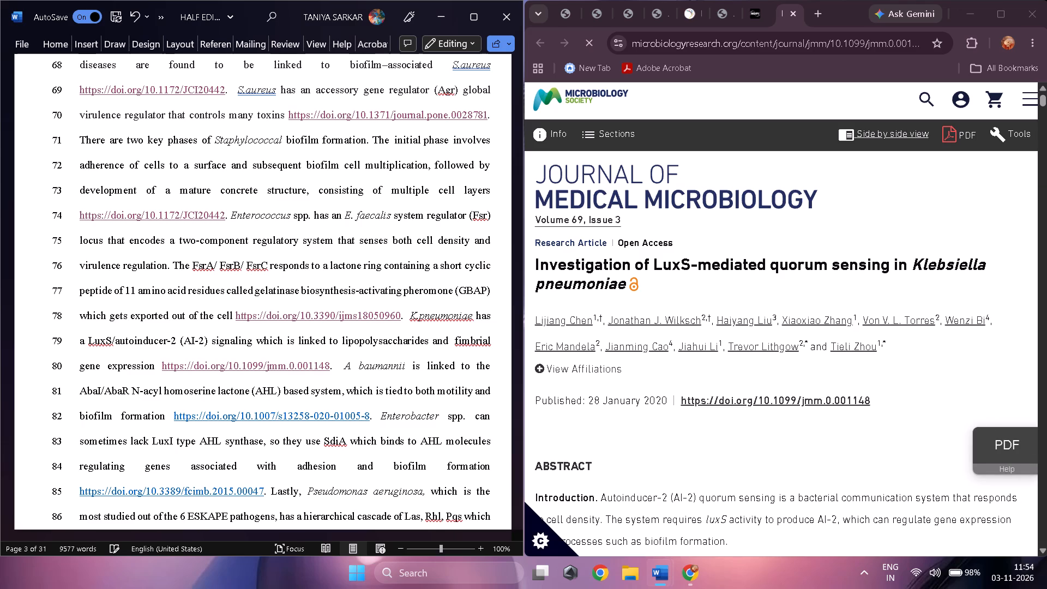
key("period")
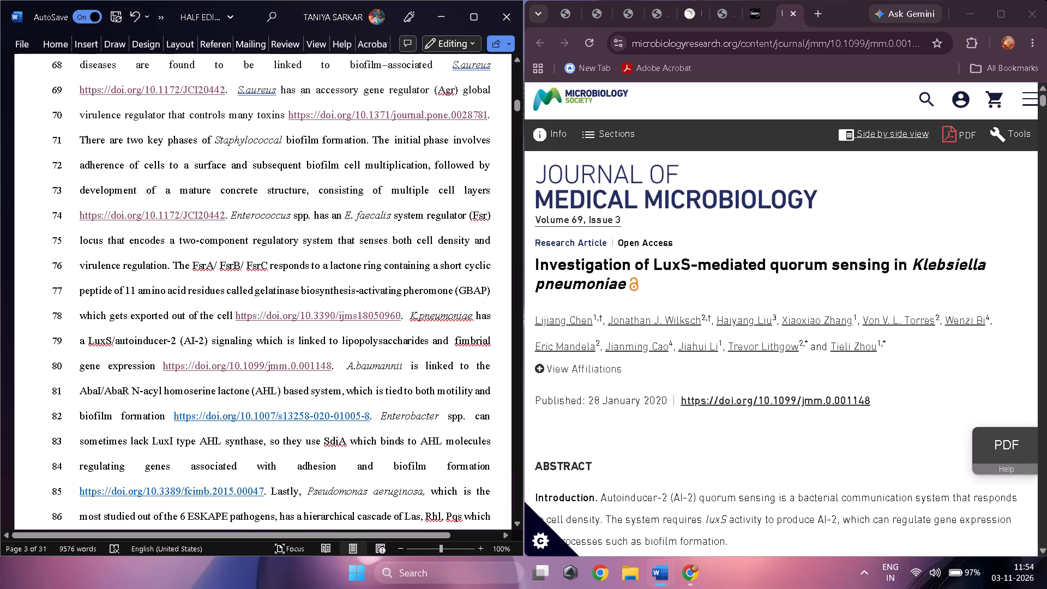
left_click(349, 420, "ctrl")
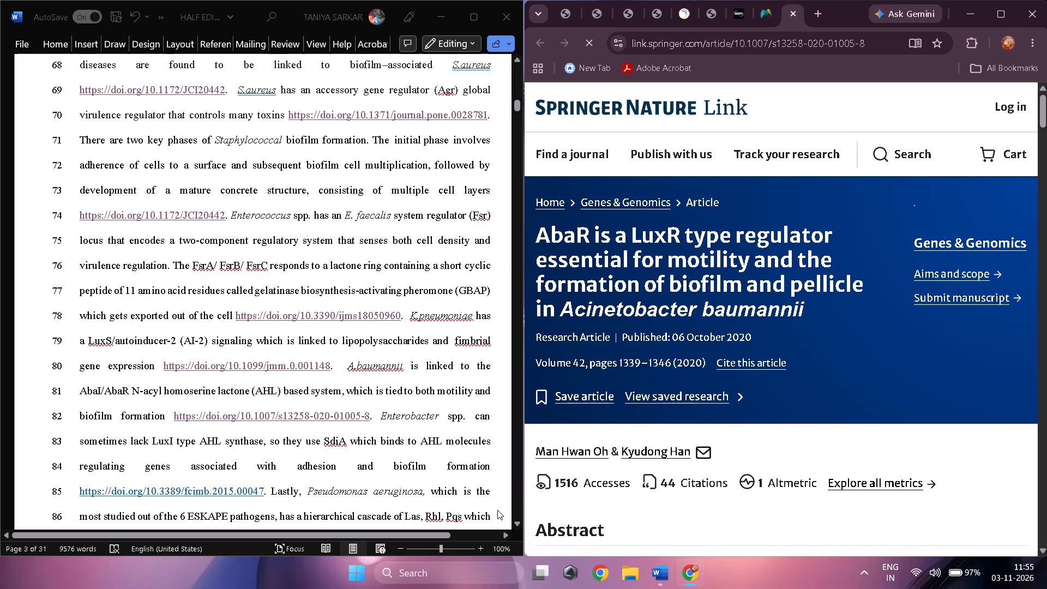
Abbreviate "Pseudomonas aeruginosa" to "P.aeruginosa" after "Lastly," in the Word document.
double_click(518, 525)
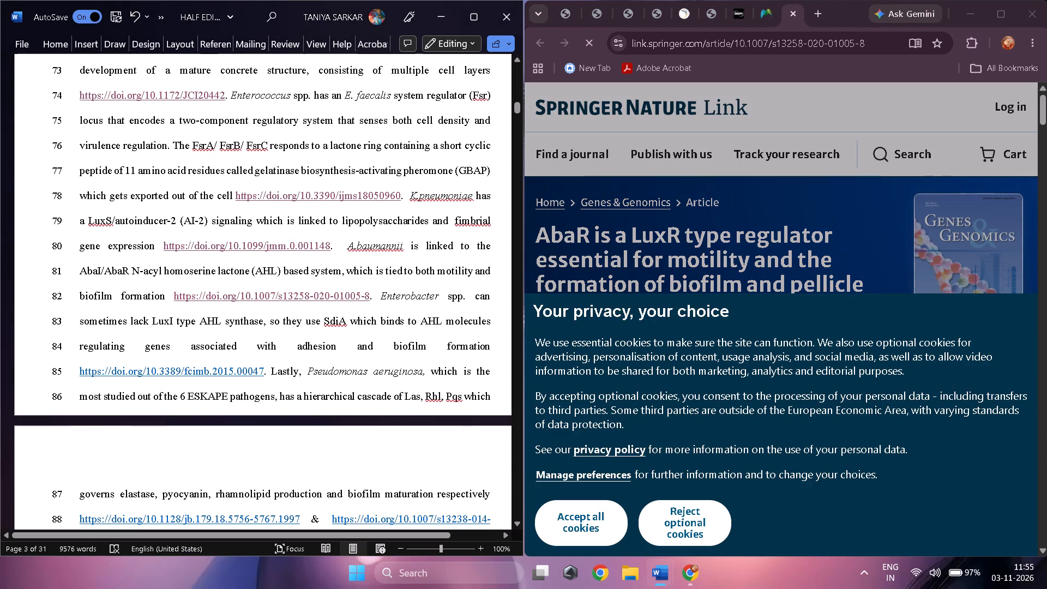
left_click_drag(369, 371, 363, 372)
left_click_drag(363, 372, 318, 366)
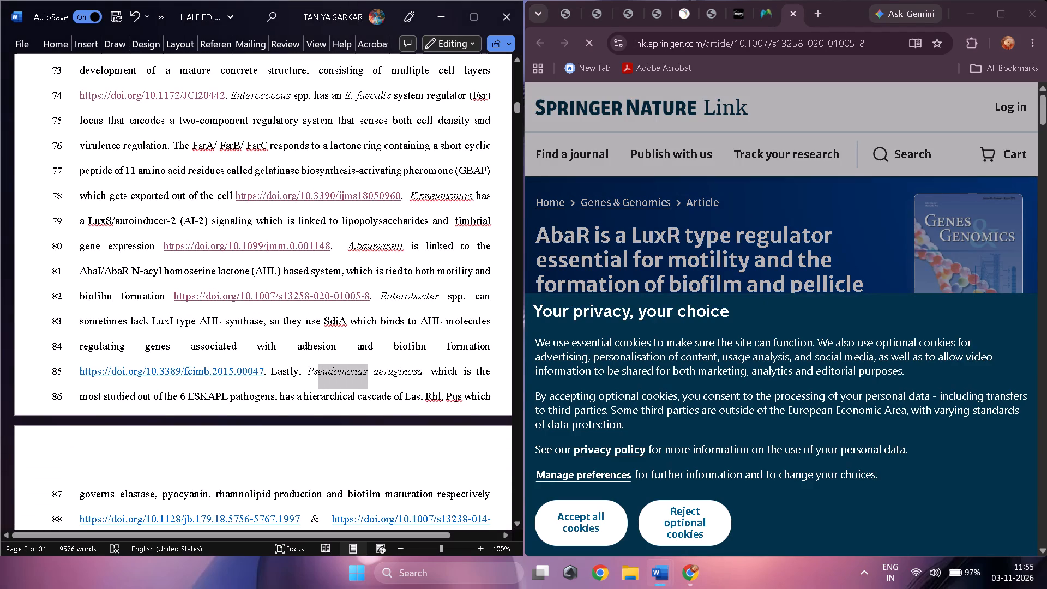
left_click_drag(318, 366, 315, 366)
key("BackSpace")
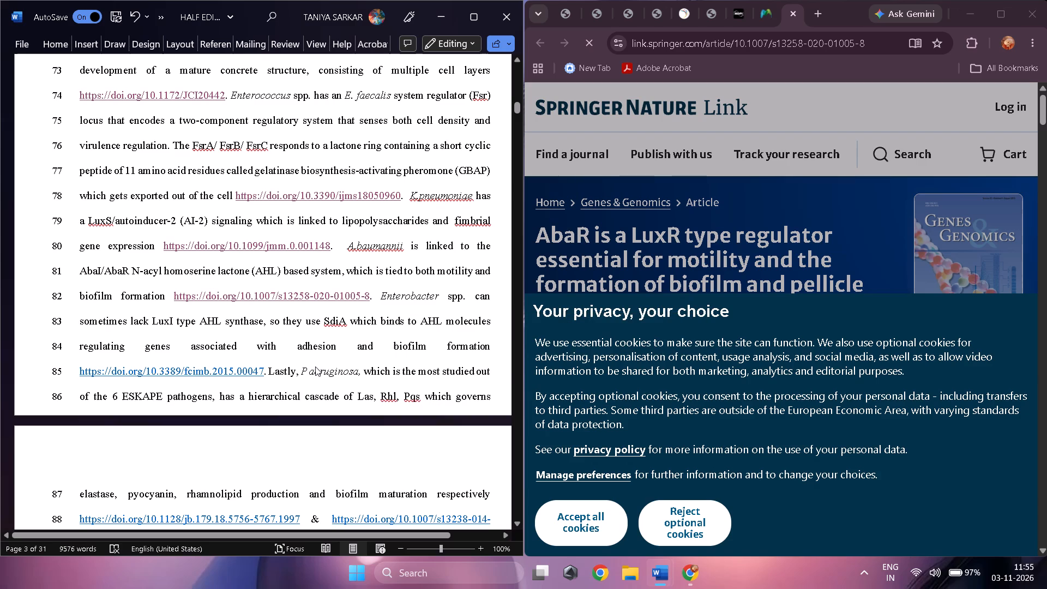
key("Right")
key("BackSpace")
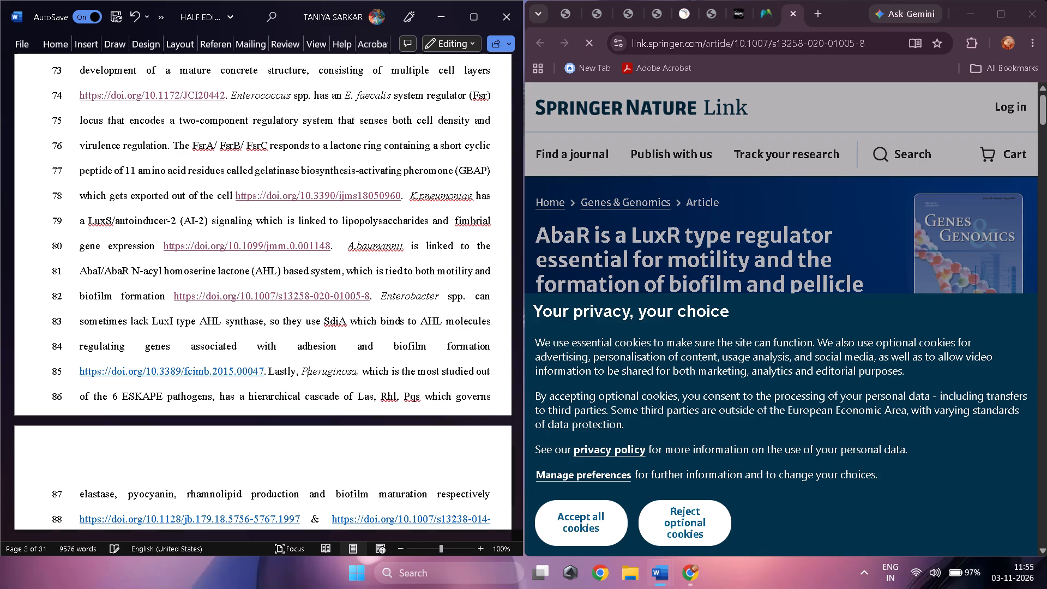
key("period")
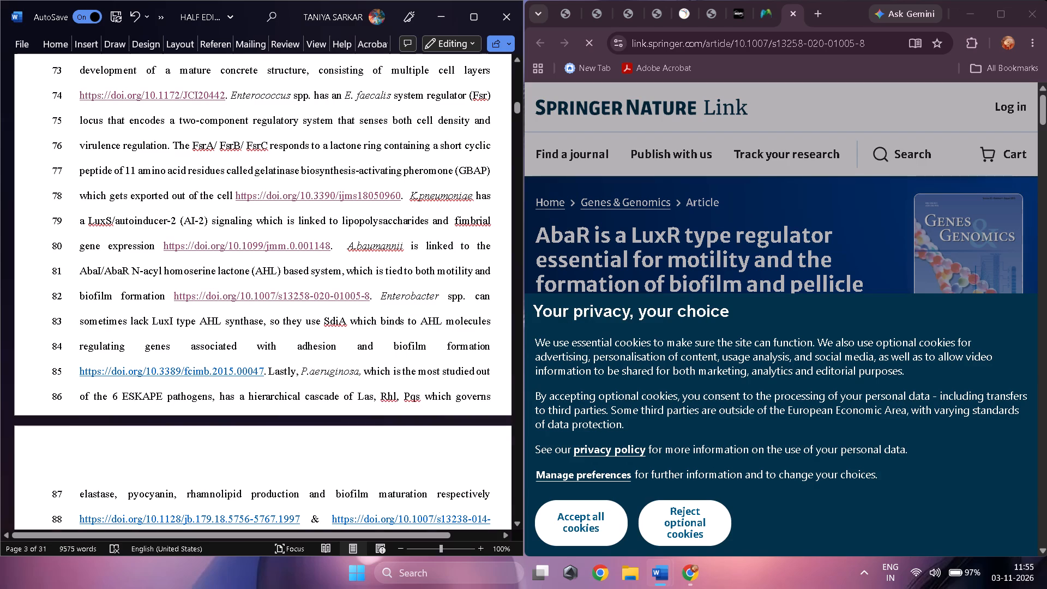
Open the cited DOI link 10.3389/fcimb.2015.00047, placed after "associated with adhesion and biofilm formation", in the browser.
left_click(186, 374, "ctrl")
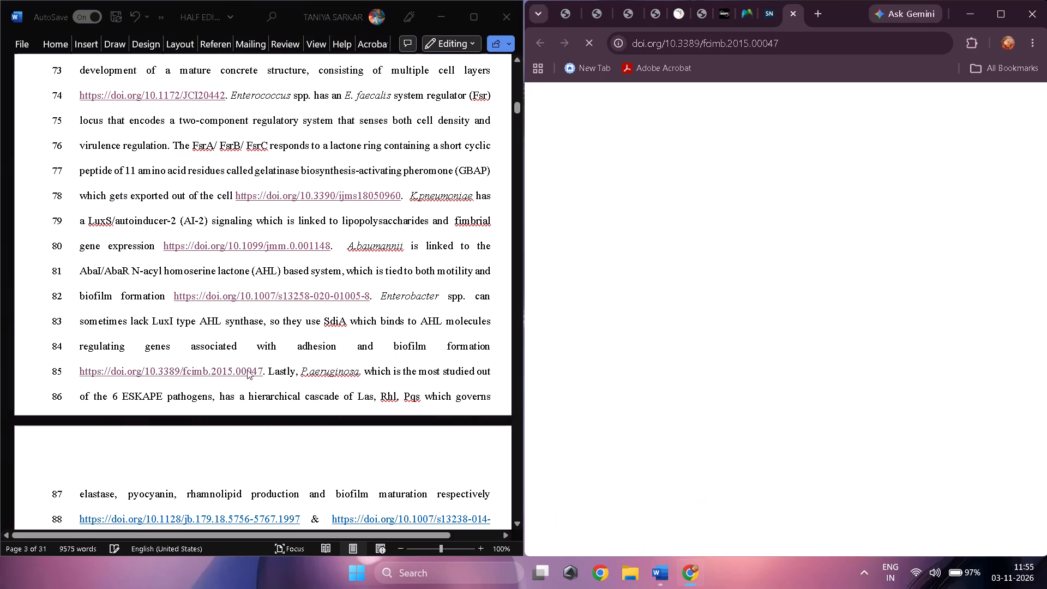
triple_click(516, 521)
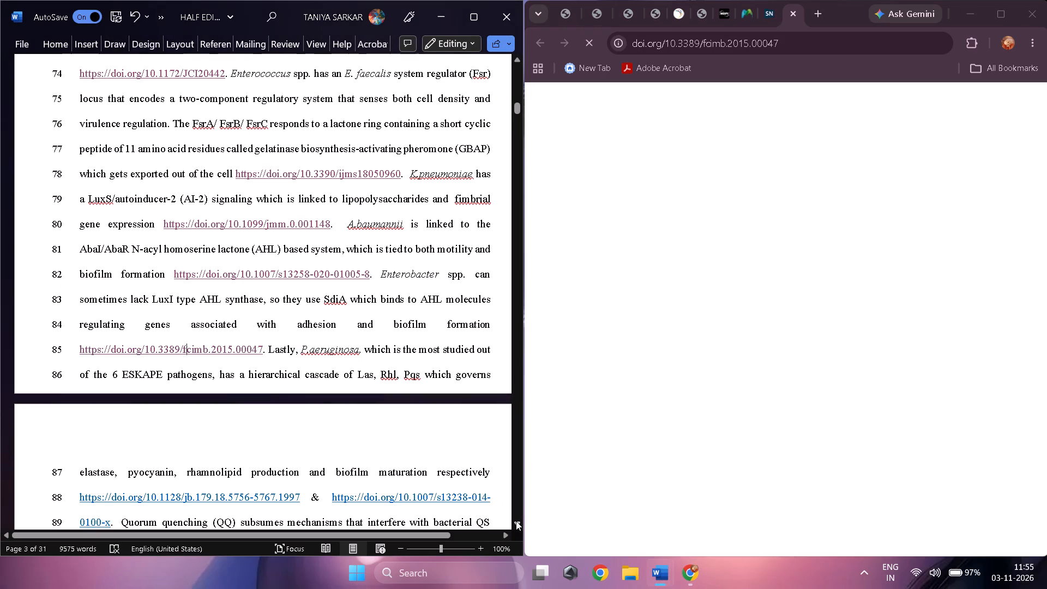
double_click(516, 521)
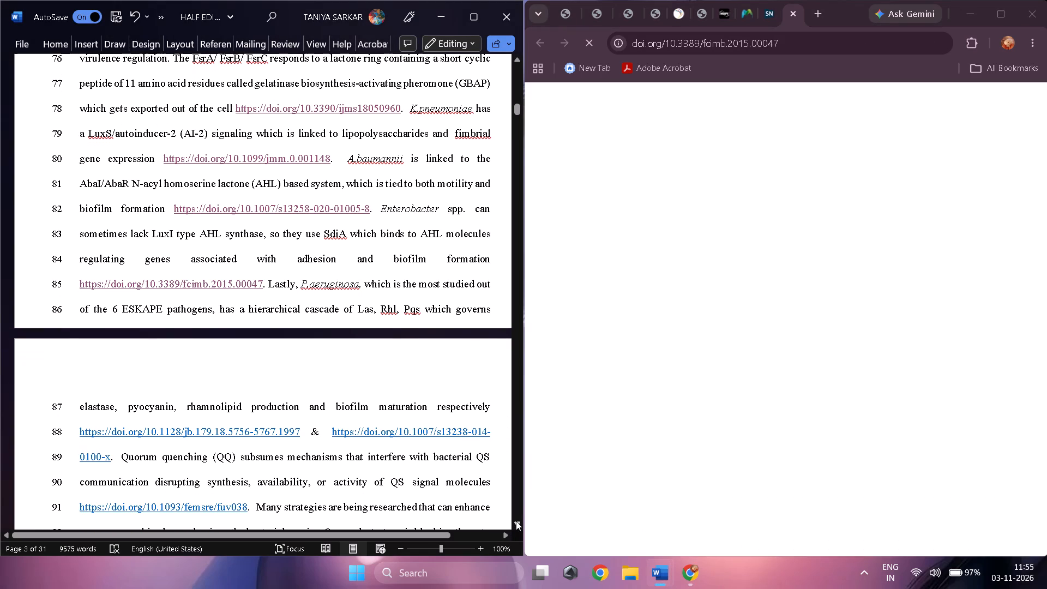
Continue to the journal.frontiersin.org site past the connection prompt to load the cited 10.3389/fcimb.2015.00047 article.
triple_click(516, 521)
left_click(516, 521)
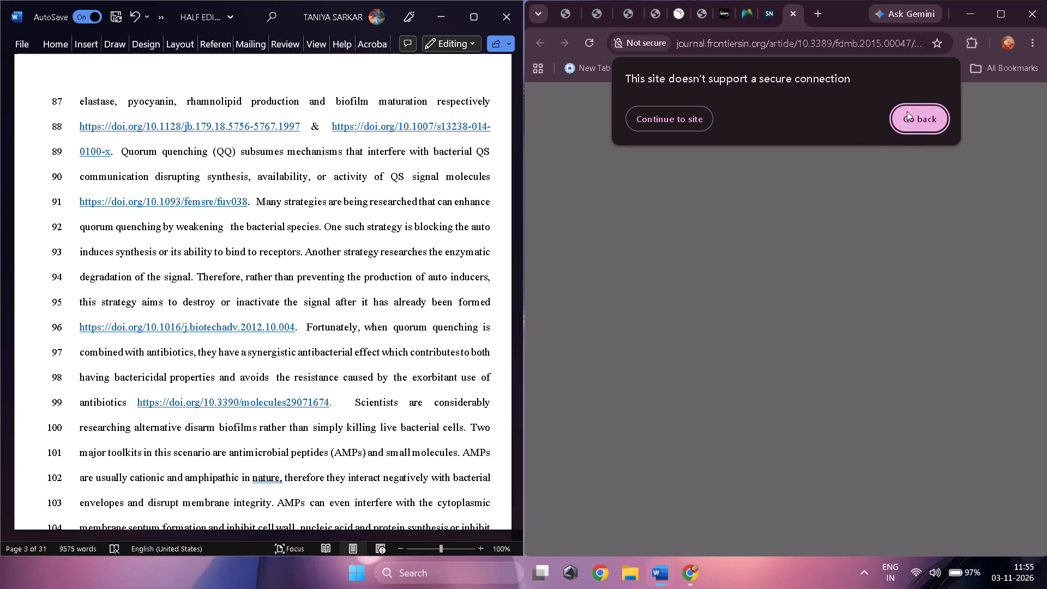
left_click(690, 120)
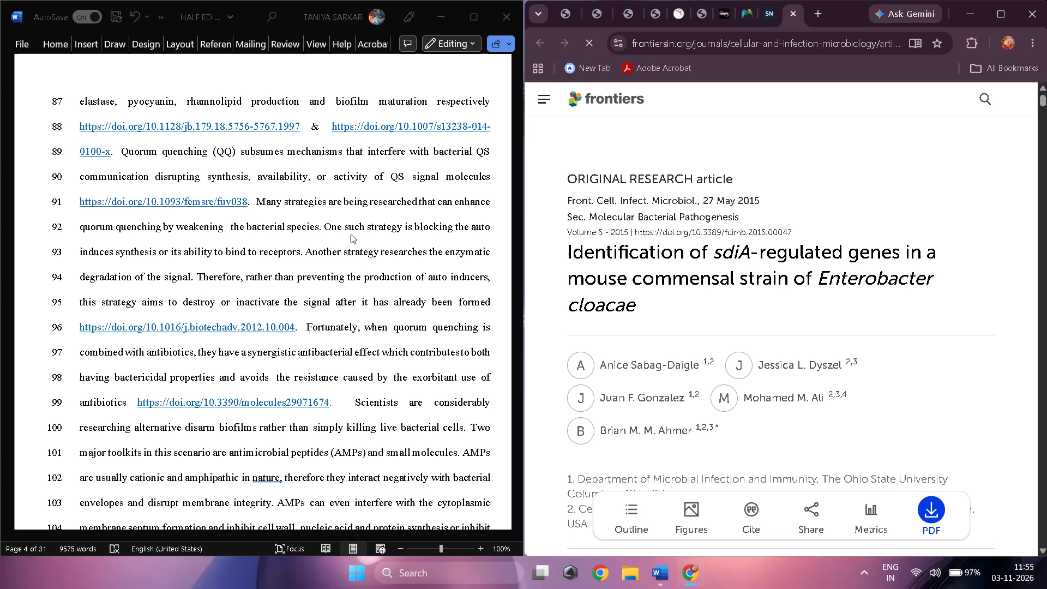
Open the cited DOI link 10.1128/jb.179.18.5756-5767.1997, placed after "biofilm maturation respectively", from the Word document in the browser.
left_click(282, 131, "ctrl")
left_click(282, 131, "ctrl")
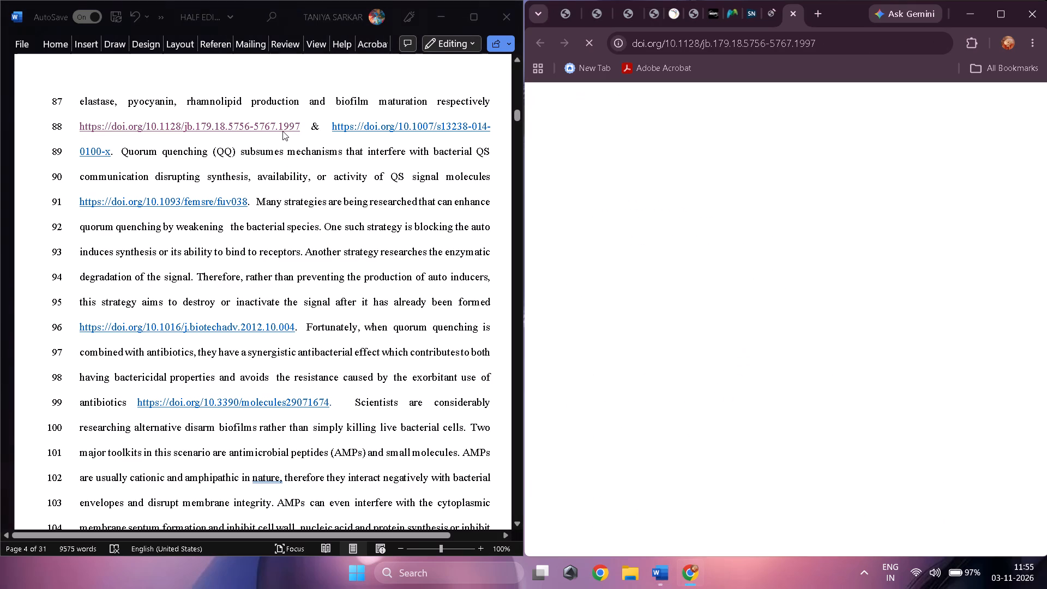
Replace the "&" between the two DOI citations after "biofilm maturation respectively" with a comma in the Word document.
left_click(325, 127)
left_click(325, 127)
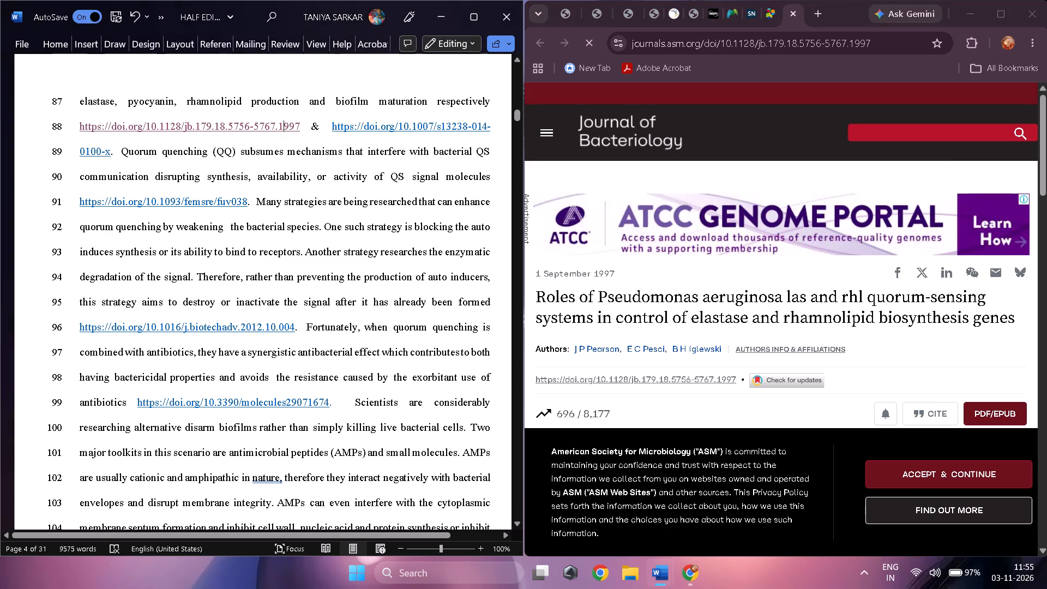
key("BackSpace")
key("comma")
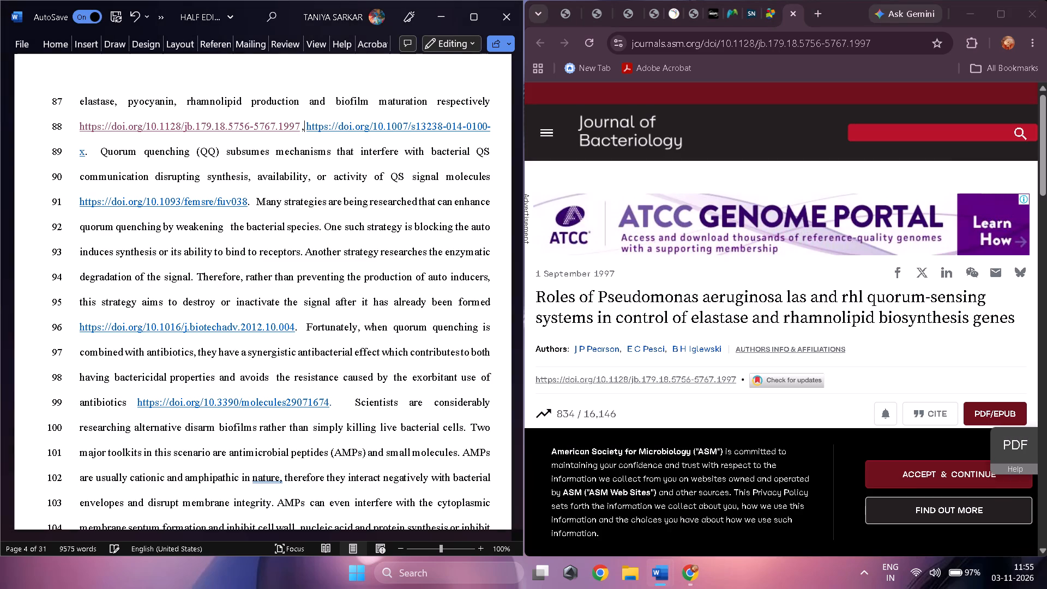
left_click(441, 129, "ctrl")
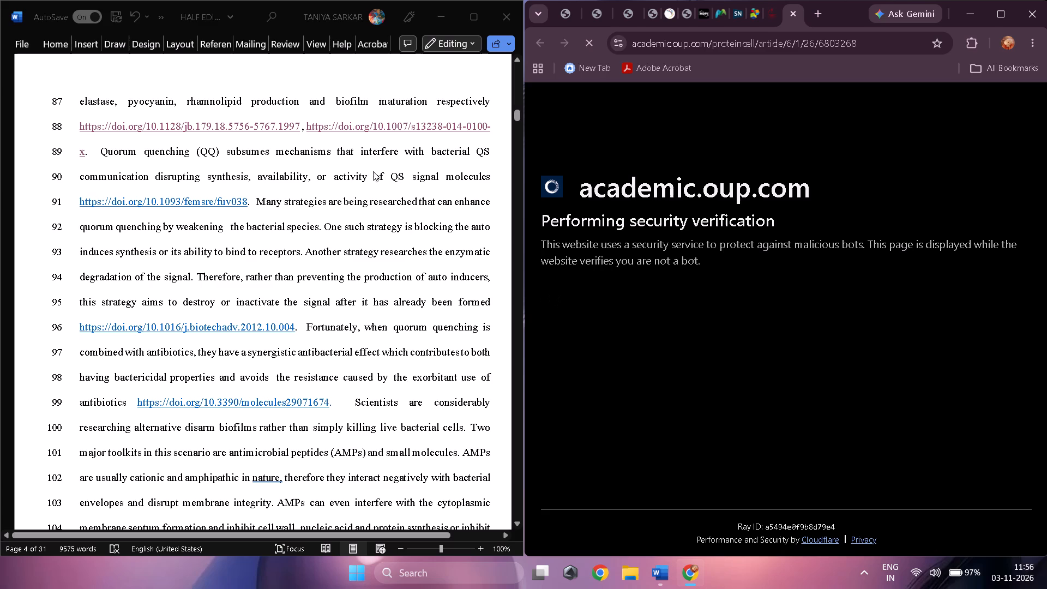
Open the cited DOI link 10.1093/femsre/fuv038, placed after "activity of QS signal molecules", from the Word document in the browser.
left_click(219, 202)
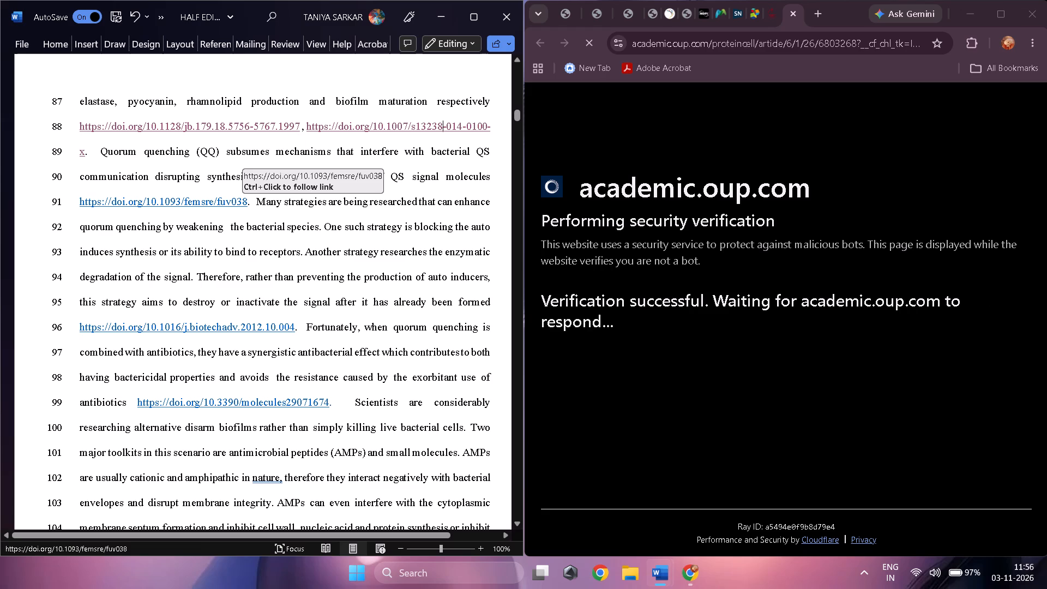
left_click(242, 200, "ctrl")
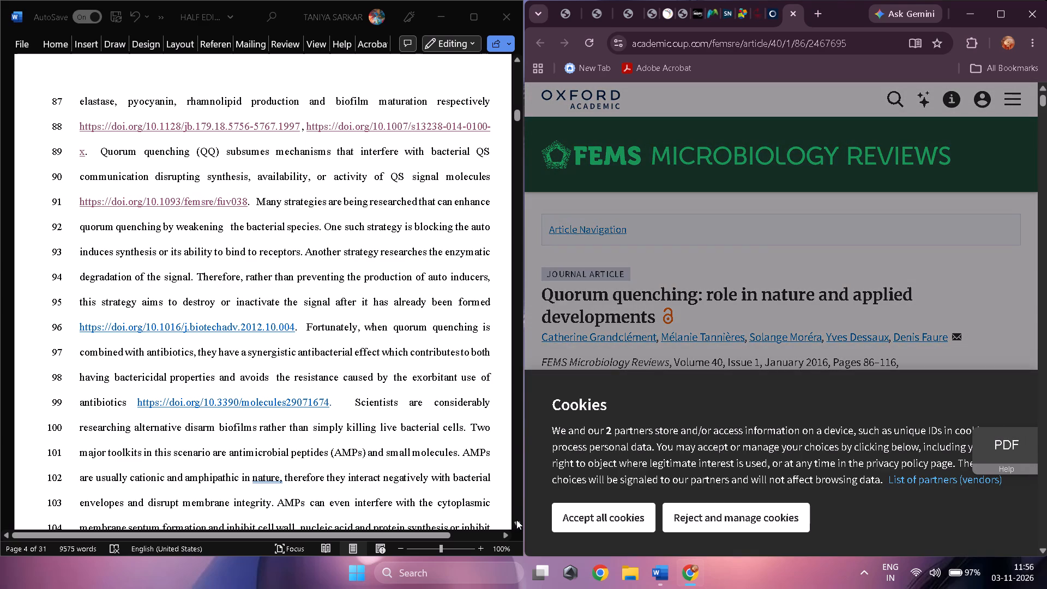
Open the cited DOI link 10.1016/j.biotechadv.2012.10.004, placed after "it has already been formed", from the Word document in the browser.
left_click(260, 323, "ctrl")
left_click(260, 323, "ctrl")
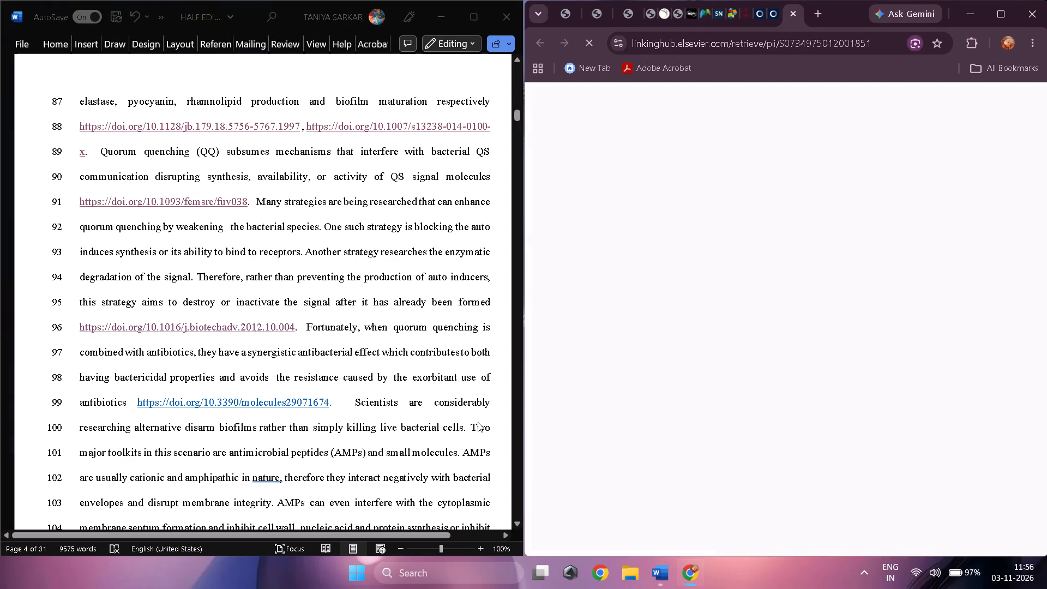
Shorten "quorum quenching" to "QQ" after "Fortunately, when" in the Word document.
triple_click(516, 523)
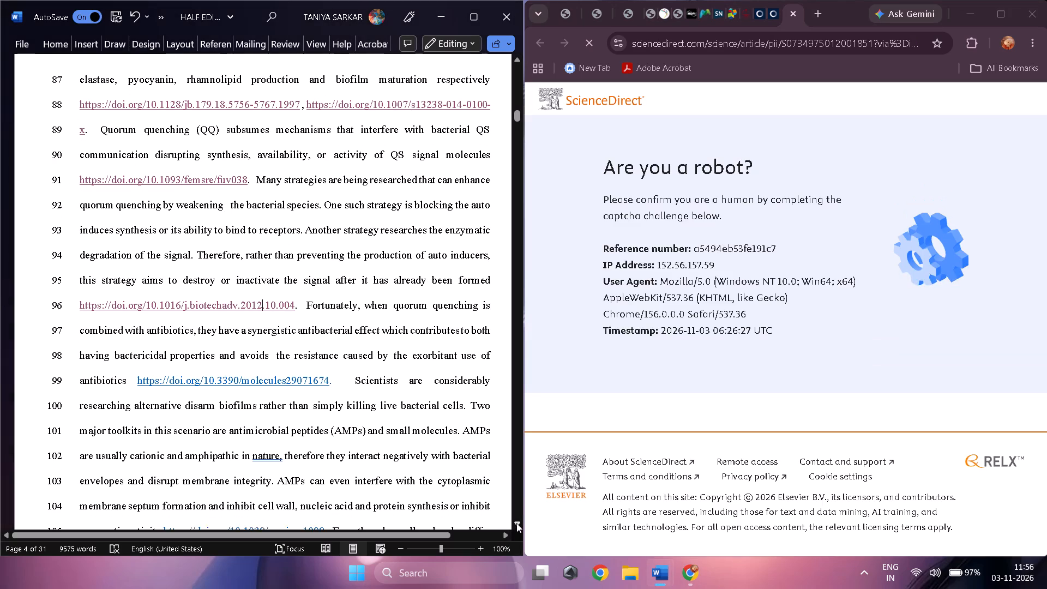
triple_click(516, 523)
left_click(516, 523)
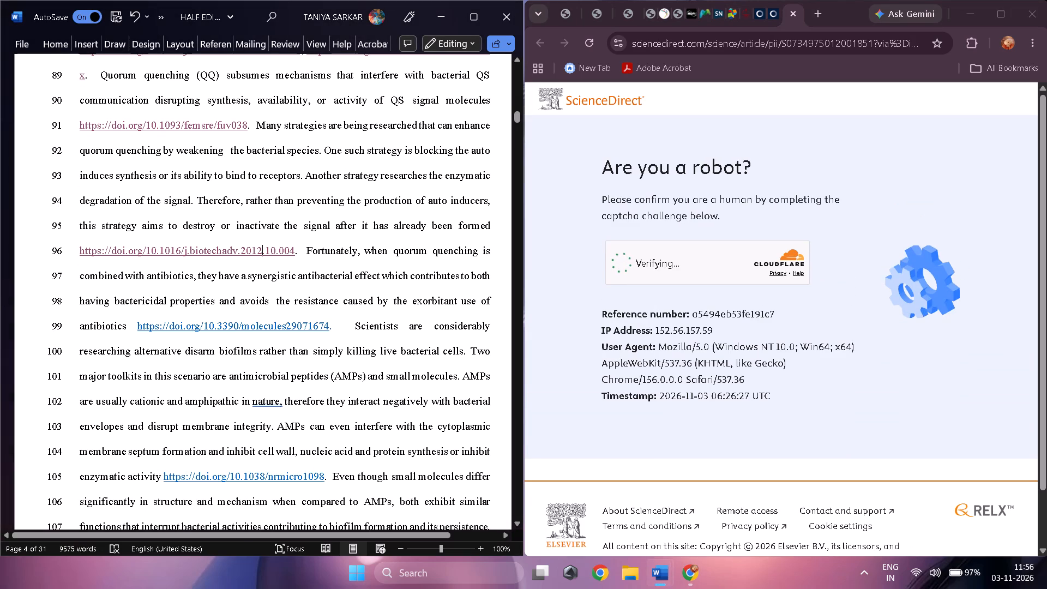
left_click_drag(477, 251, 410, 249)
key("BackSpace")
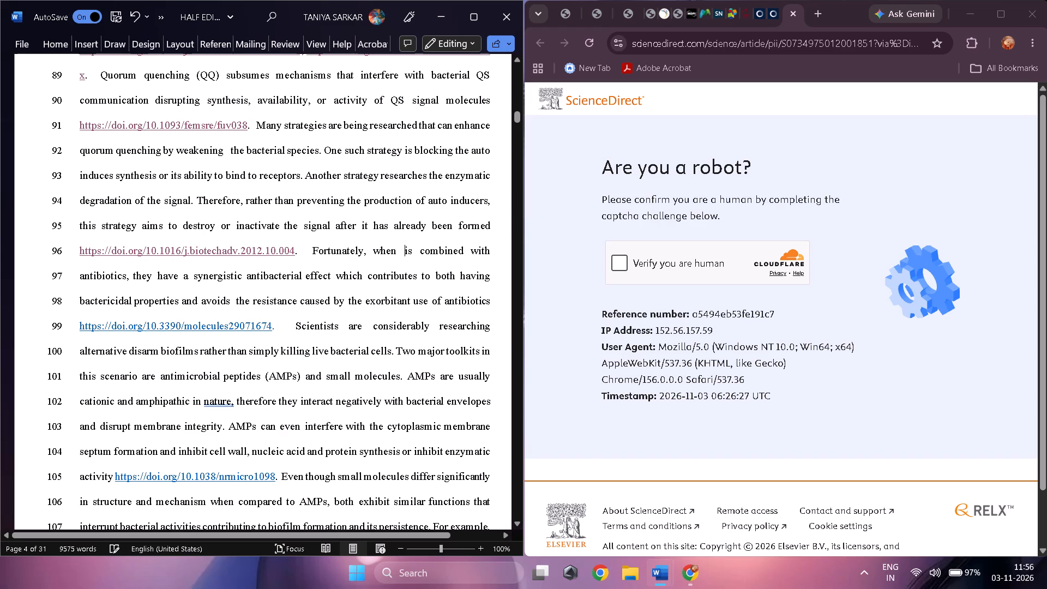
key("q")
key("q")
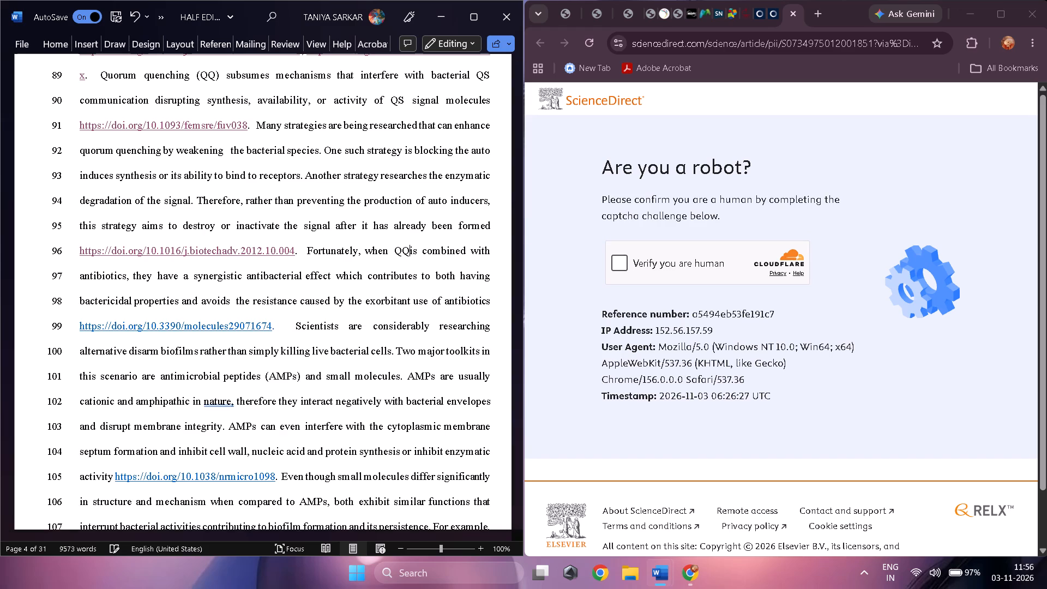
key("space")
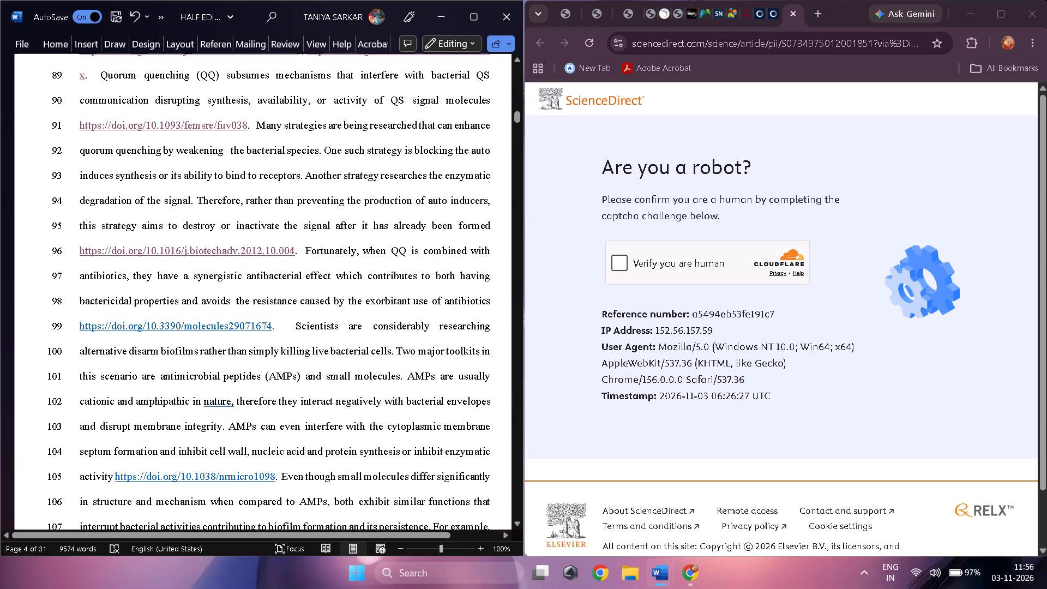
Complete the human verification on the ScienceDirect page in the browser.
left_click(617, 259)
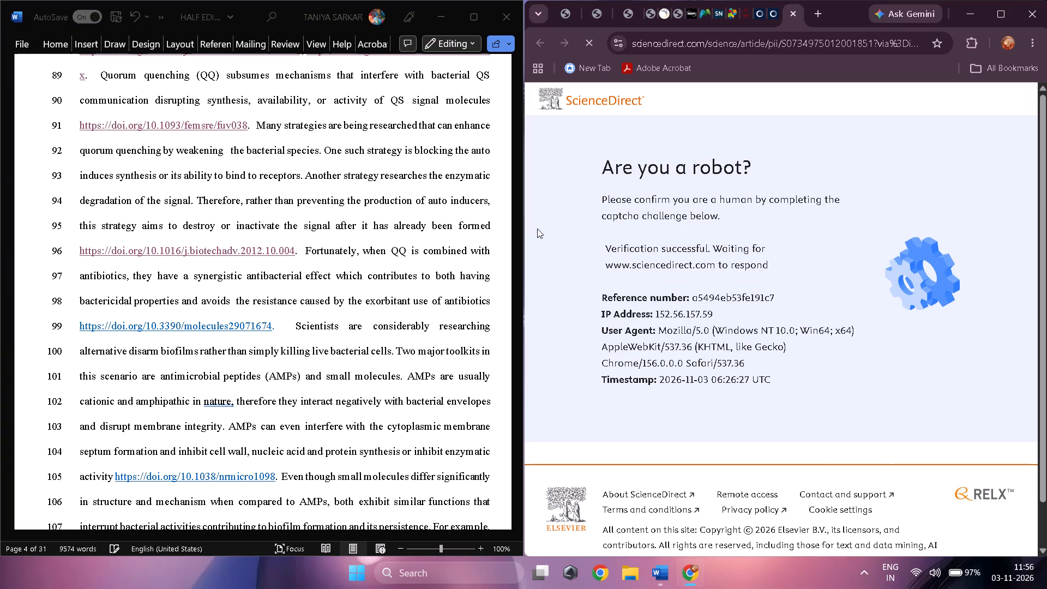
Open the cited DOI link 10.3390/molecules29071674, placed after "exorbitant use of antibiotics", from the Word document in the browser.
left_click(240, 326)
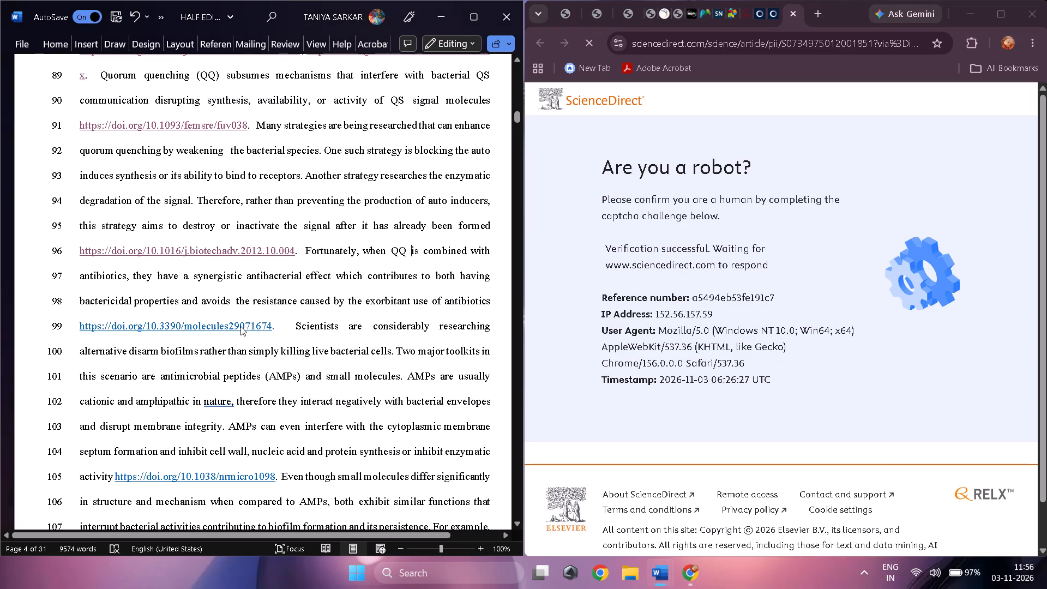
left_click(240, 326)
left_click(248, 324, "ctrl")
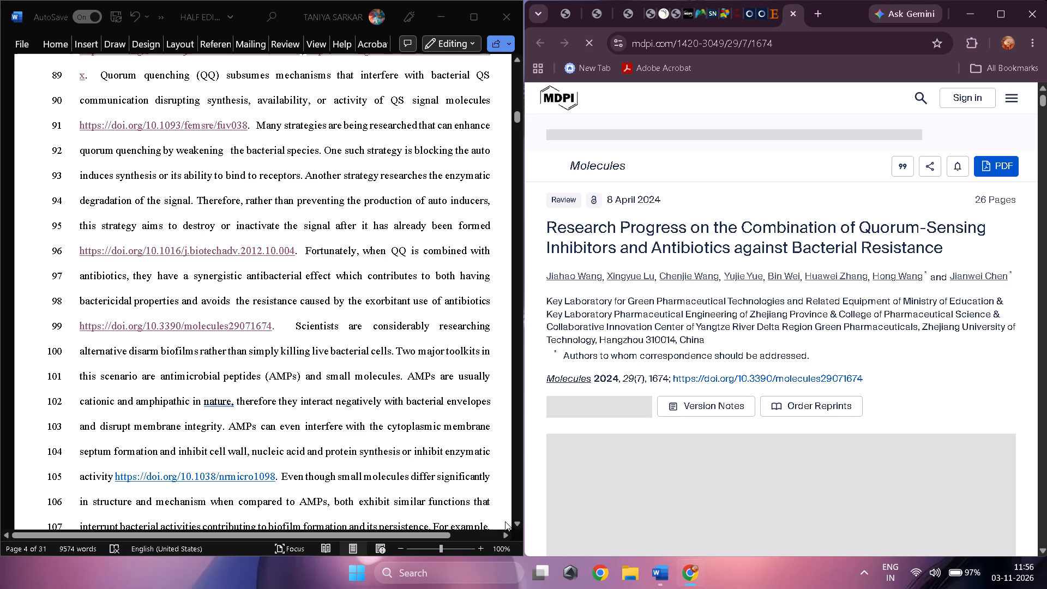
Abbreviate "Pseudomonas aeruginosa" to "P.aeruginosa" after "the human cathelicidin LL-37 inhibits" in the Word document.
double_click(514, 521)
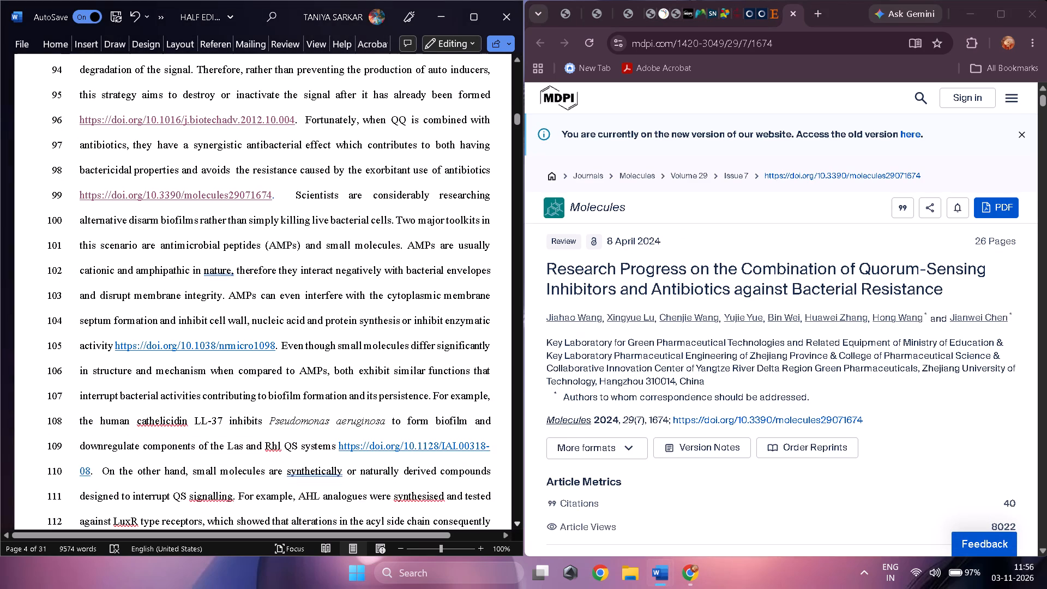
left_click_drag(338, 423, 283, 424)
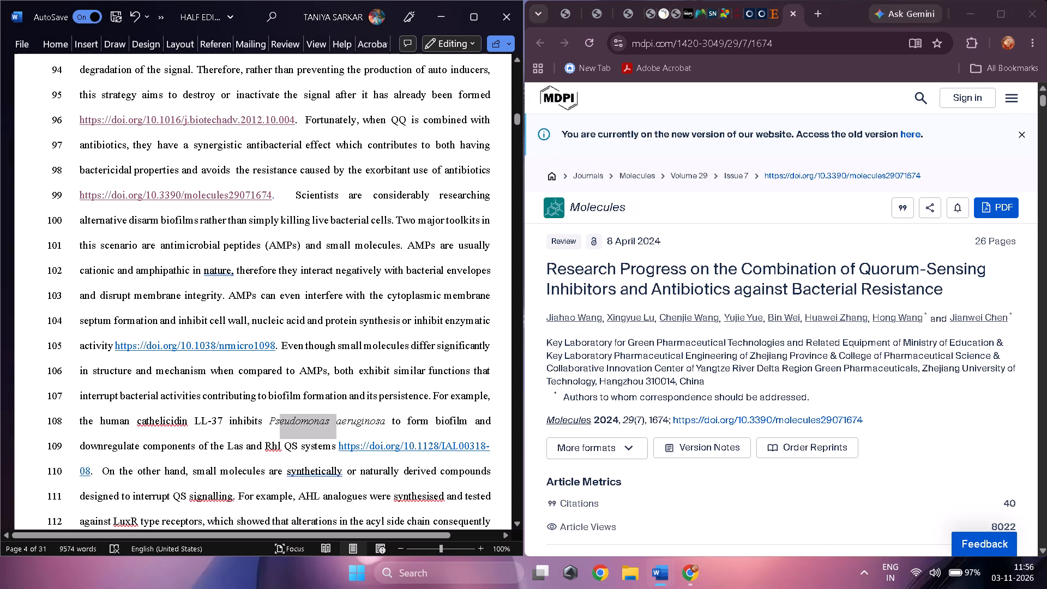
left_click_drag(283, 424, 278, 423)
key("BackSpace")
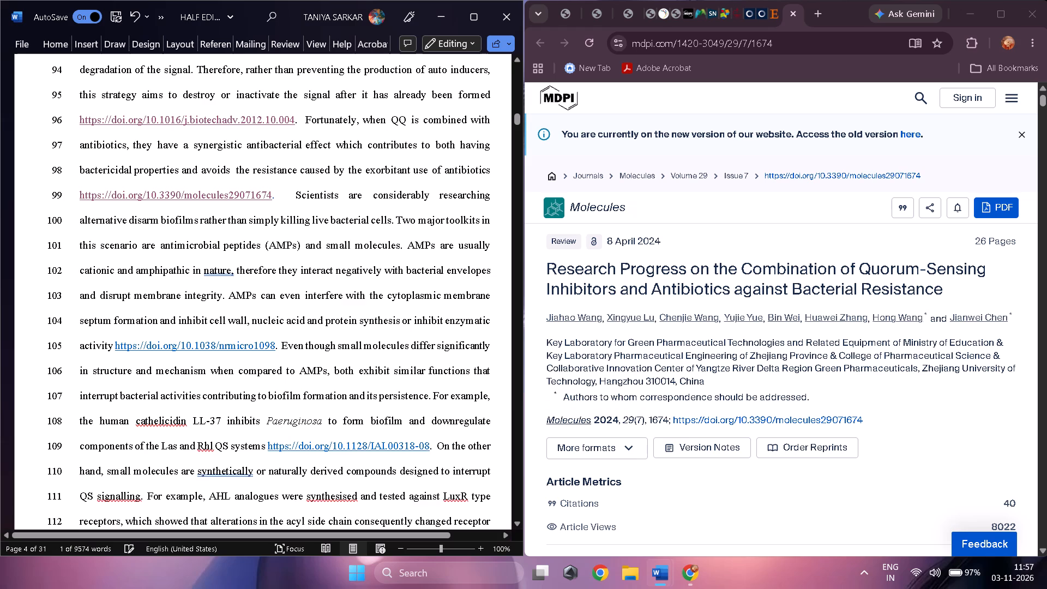
key("period")
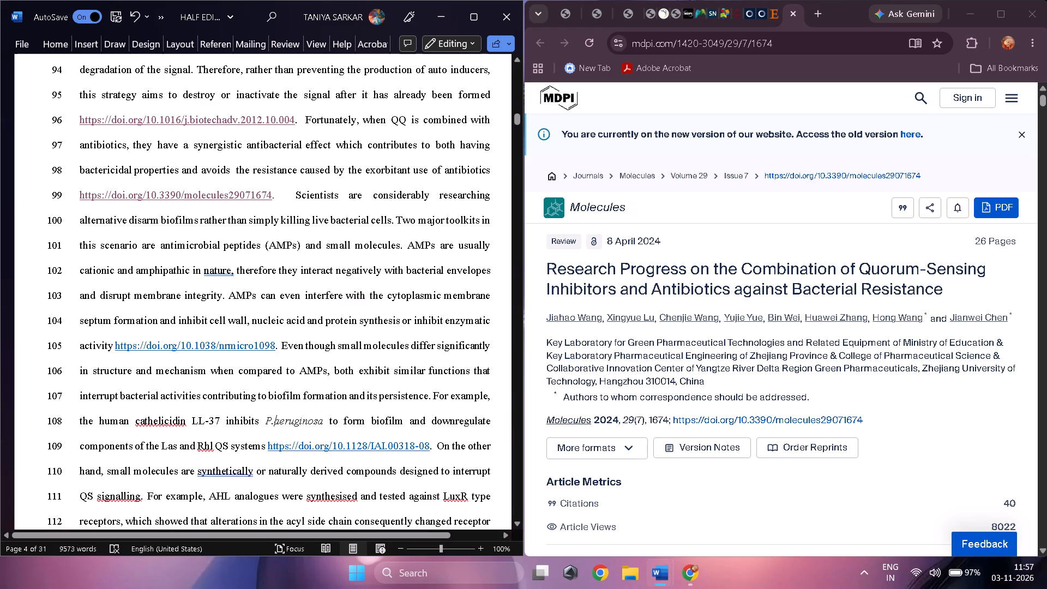
Open the cited DOI link 10.1038/nrmicro1098, placed after "inhibit enzymatic activity", in the browser.
left_click(202, 342, "ctrl")
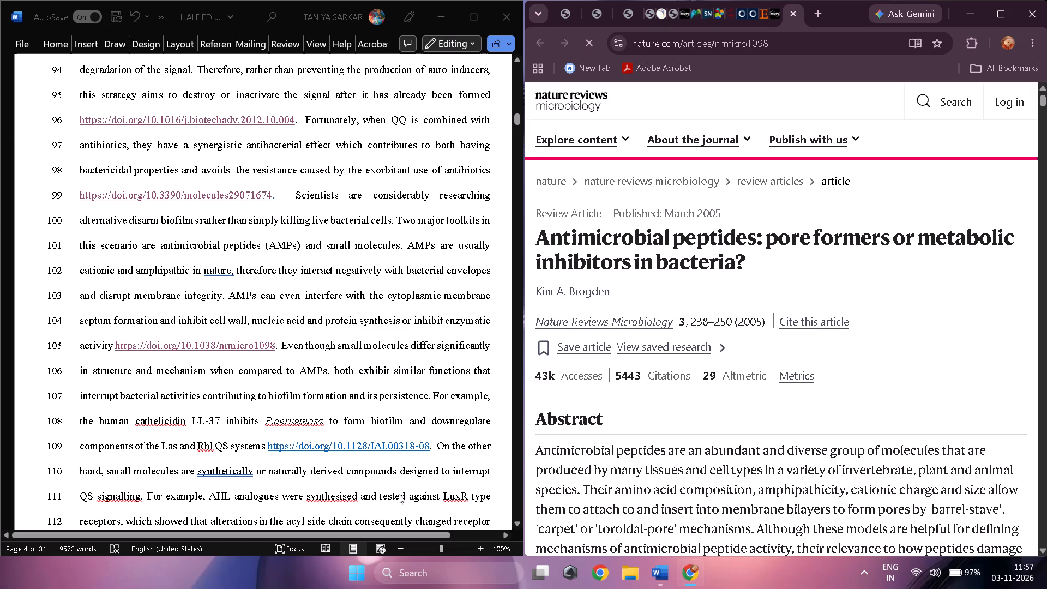
Open the cited DOI link 10.1128/IAI.00318-08, placed after "Las and Rhl QS systems", from the Word document in the browser.
left_click(398, 443, "ctrl")
left_click(398, 443, "ctrl")
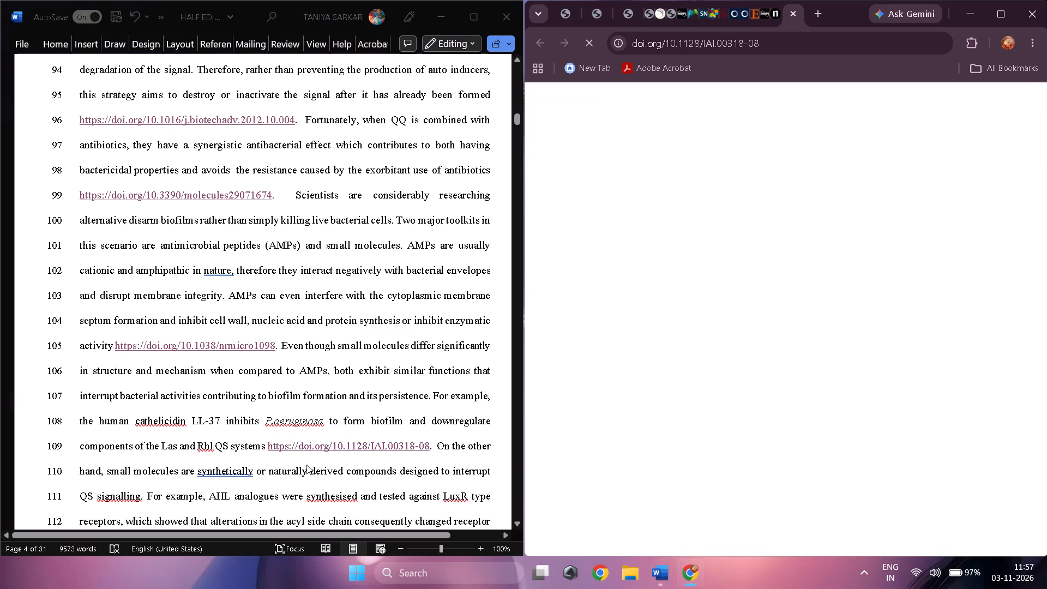
left_click(234, 470)
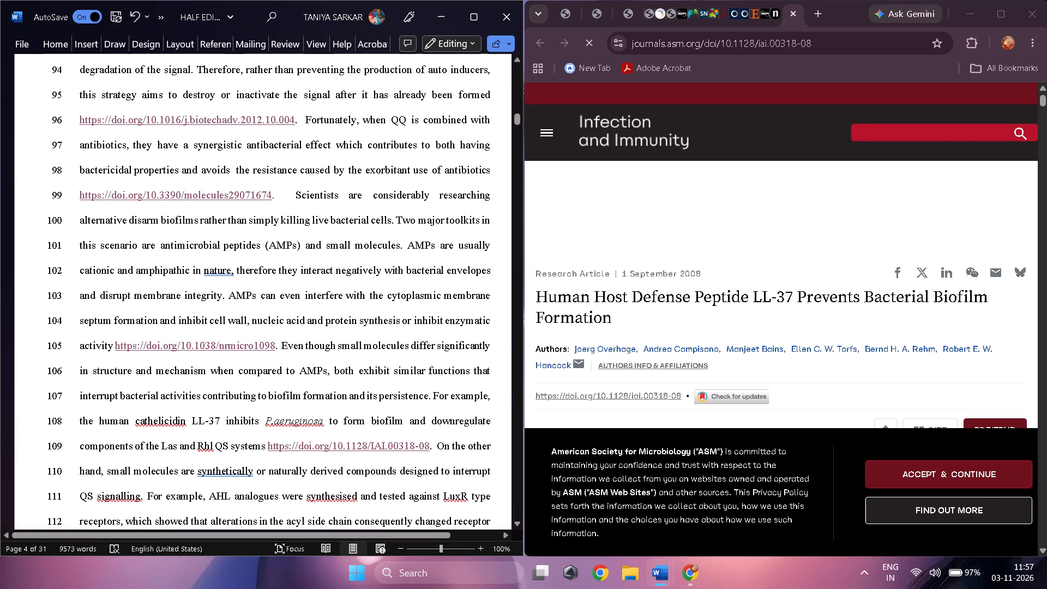
Open the cited DOI link 10.3389/fmicb.2024.1480299, placed after "tigecycline, meropenem, and moxifloxacin", in the browser.
double_click(515, 521)
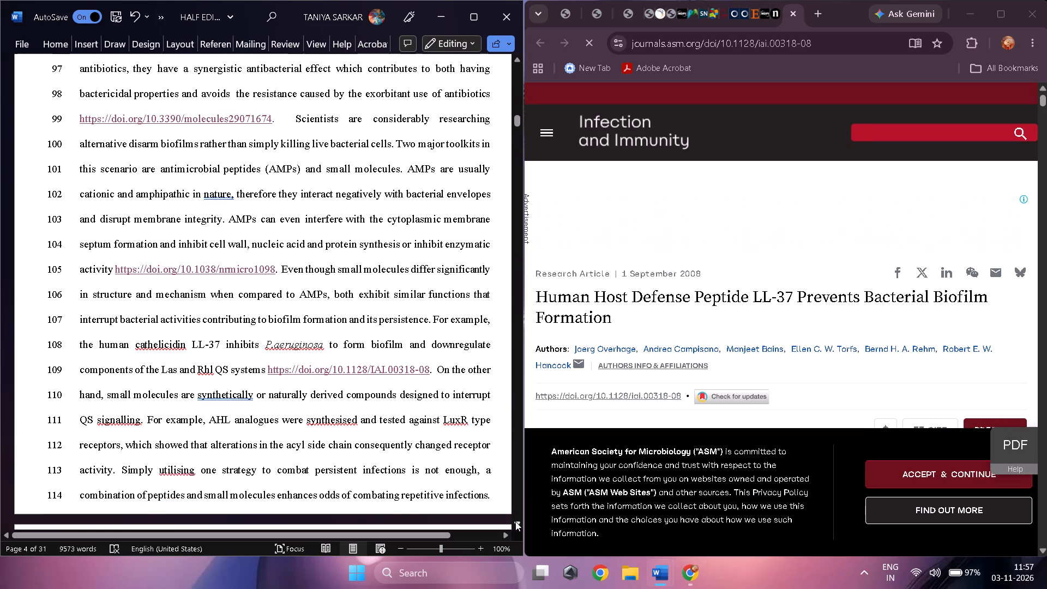
left_click(515, 521)
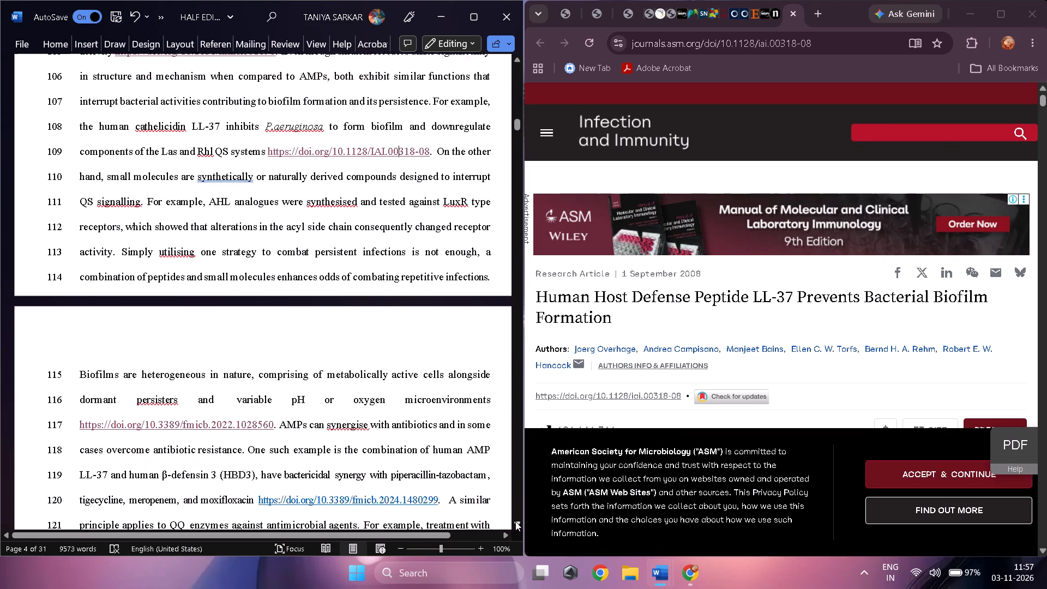
triple_click(515, 521)
triple_click(515, 521)
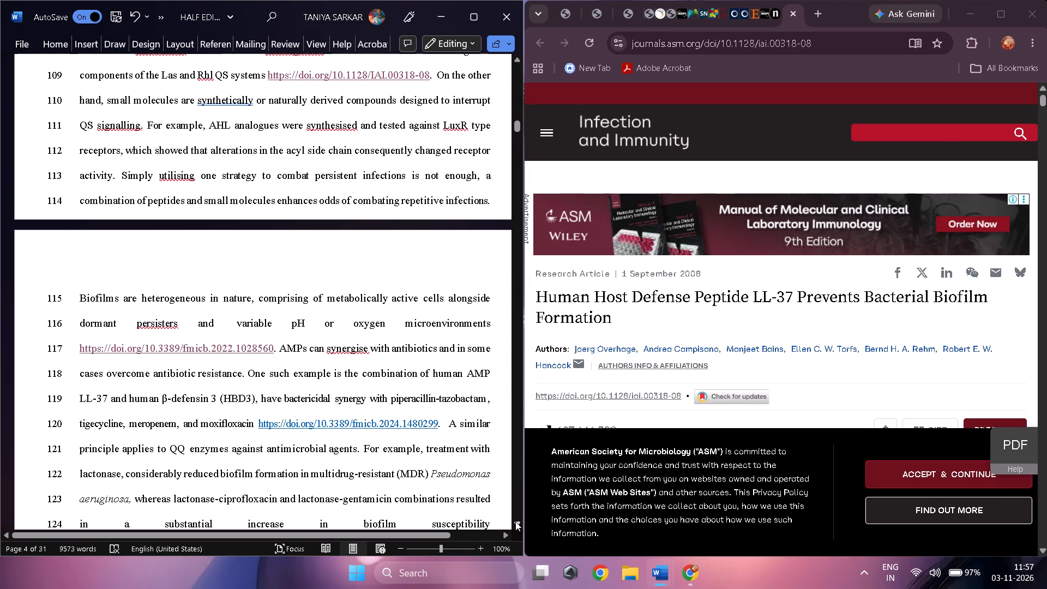
double_click(515, 521)
left_click(416, 392, "ctrl")
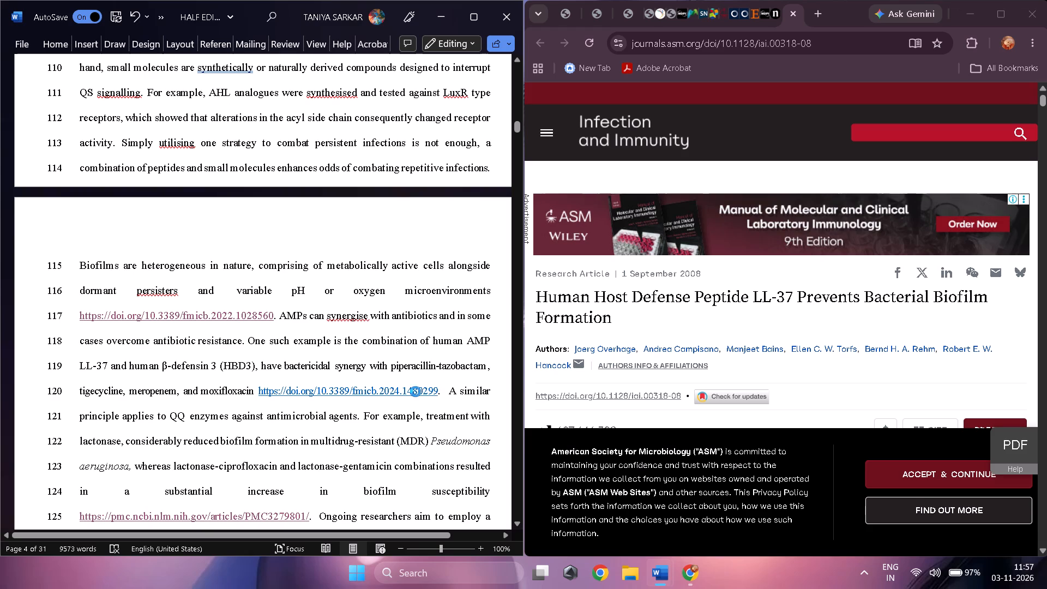
Abbreviate "Pseudomonas aeruginosa" to "P. aeruginosa" after "multidrug-resistant (MDR)" in the Word document.
left_click(495, 444)
left_click_drag(492, 444, 442, 443)
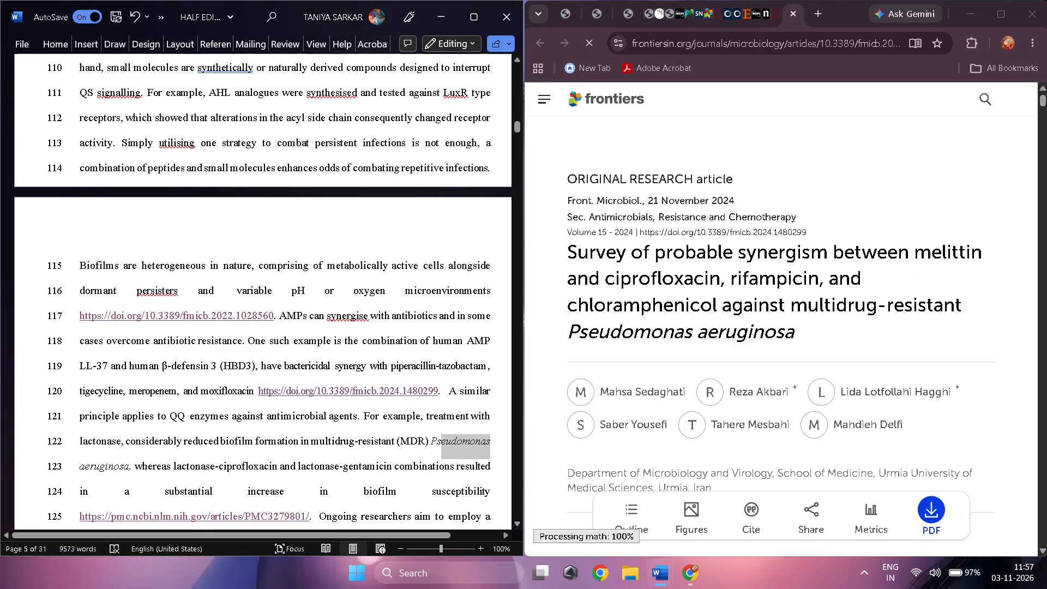
left_click_drag(442, 443, 440, 443)
key("BackSpace")
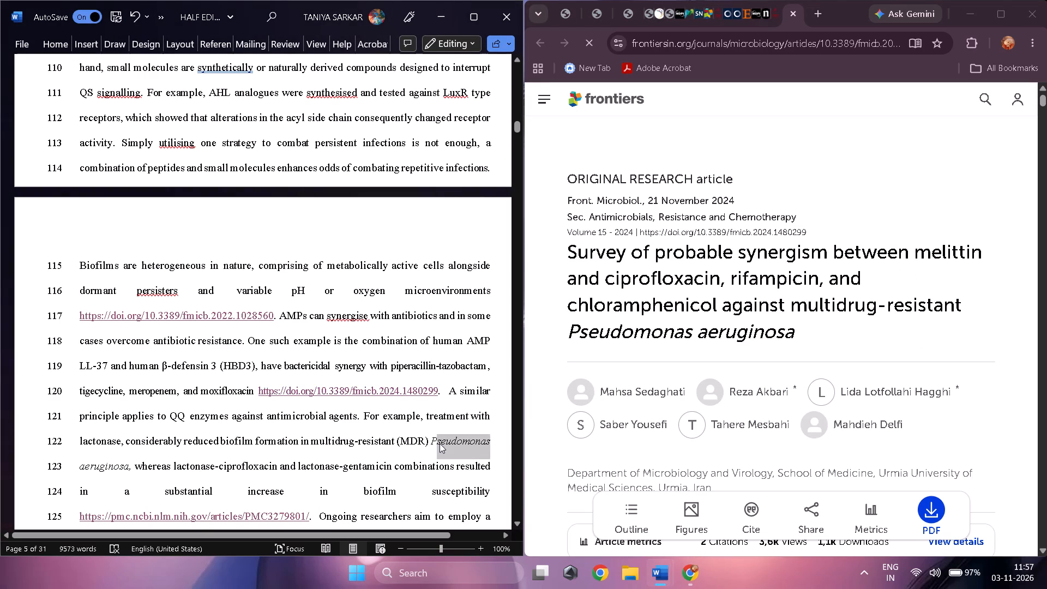
key("period")
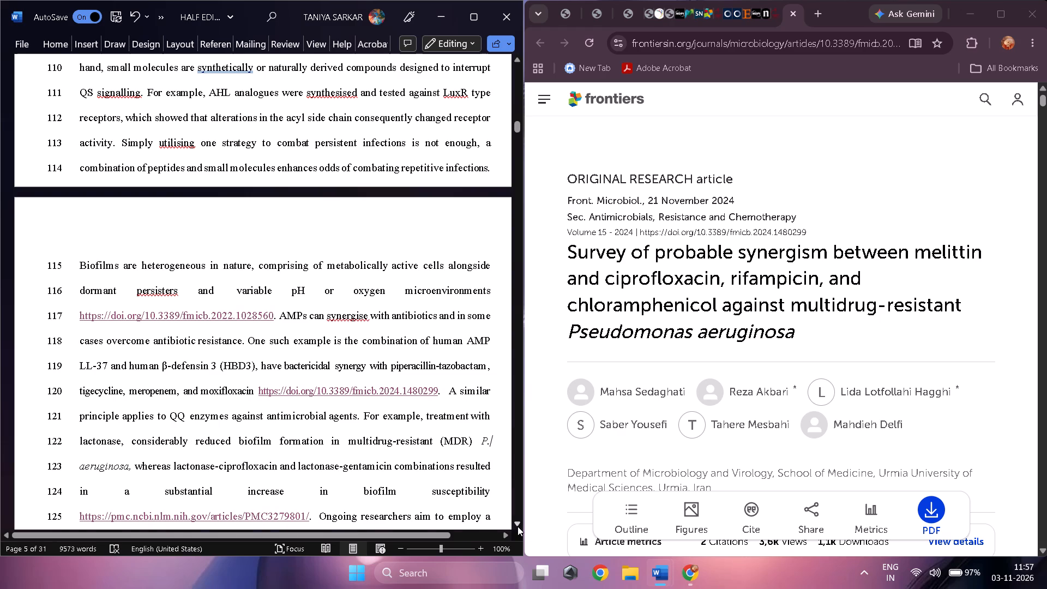
Open the cited DOI link 10.3389/fcimb.2024.1352273, placed after "polymicrobial infections observed in patients", in the browser.
left_click(518, 526)
left_click(518, 526)
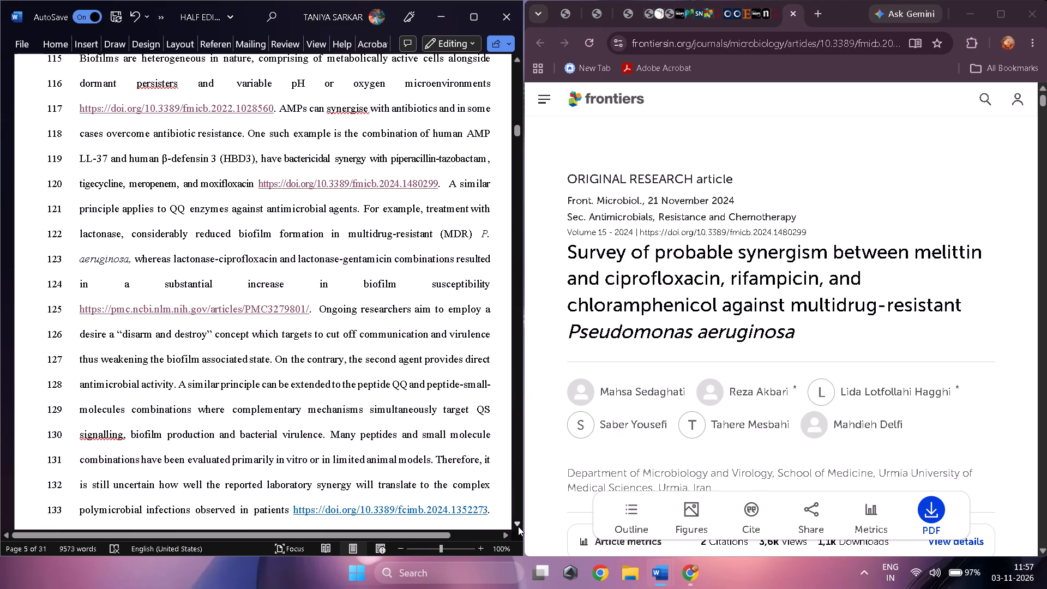
triple_click(518, 526)
triple_click(518, 526)
triple_click(518, 526)
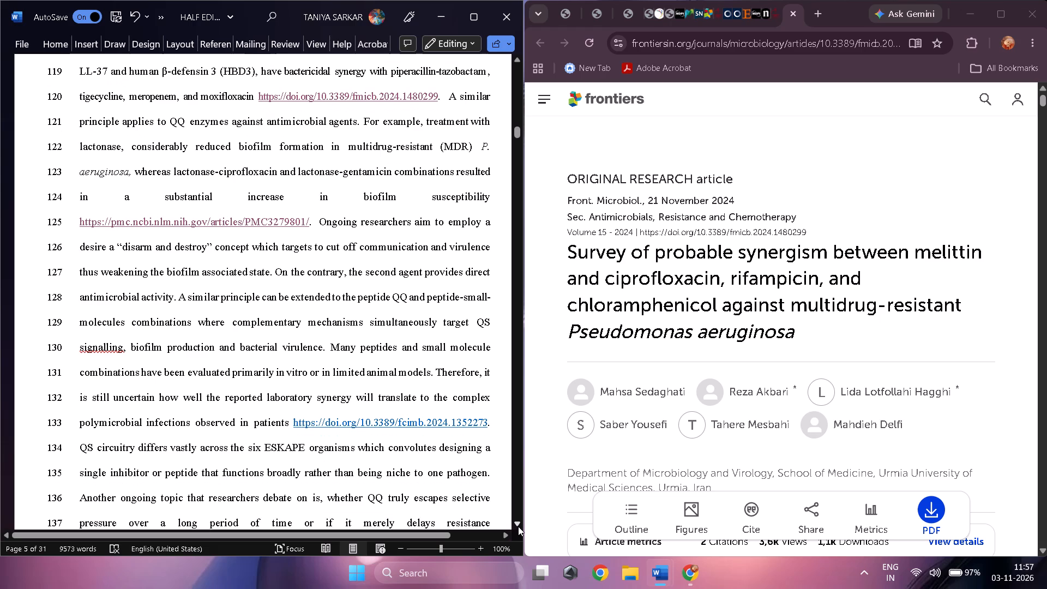
double_click(518, 526)
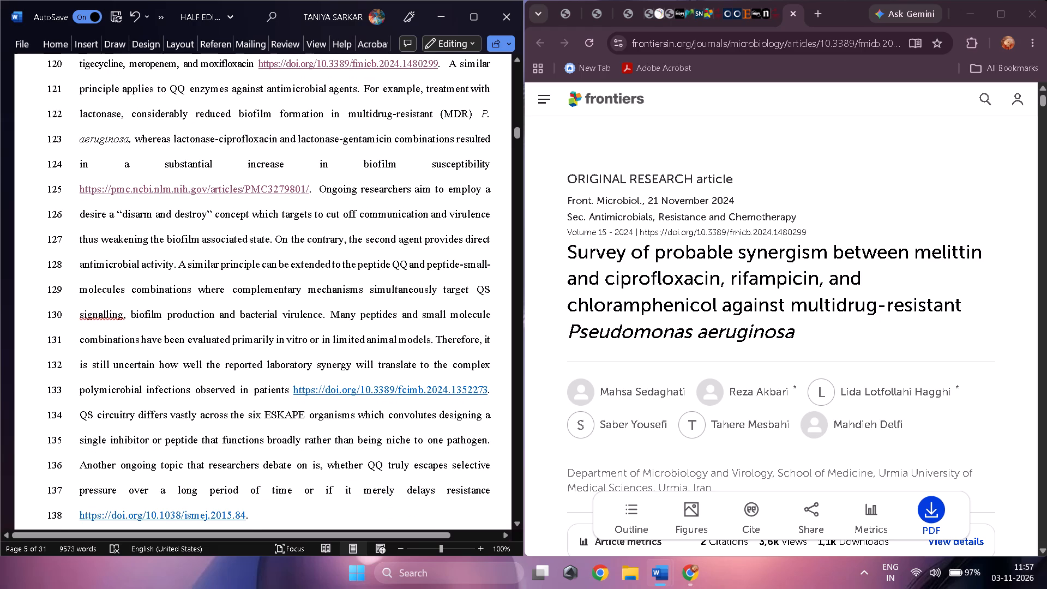
left_click(402, 392, "ctrl")
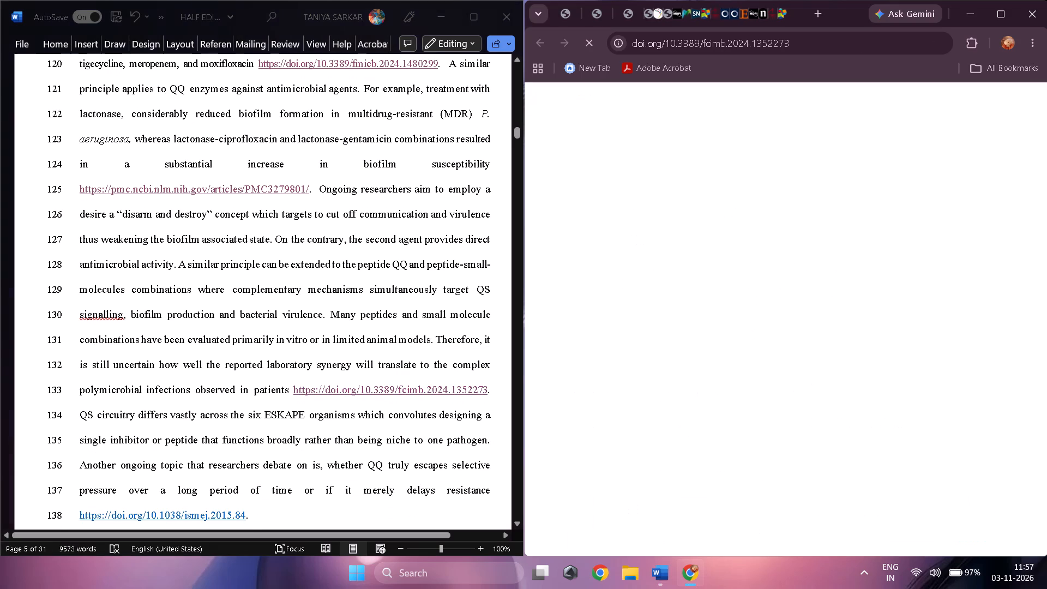
Open the cited DOI link 10.1038/ismej.2015.84, placed after "merely delays resistance", from the Word document in the browser.
double_click(516, 524)
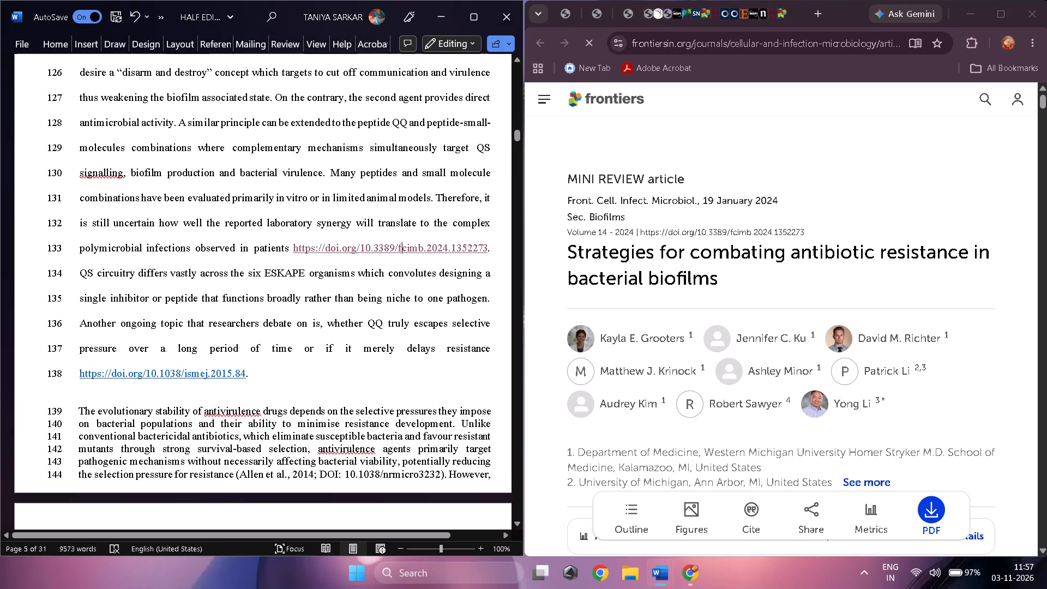
left_click(172, 377, "ctrl")
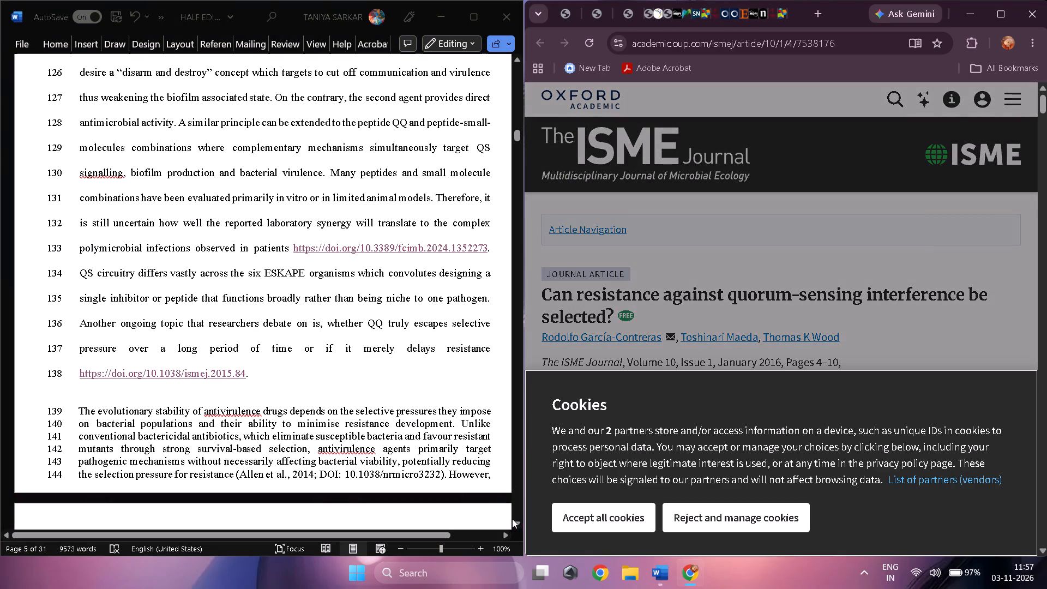
Highlight in yellow the Word paragraph starting "The evolutionary stability of antivirulence drugs", together with the red "LINE NO. 139-157" note below it.
left_click(512, 518)
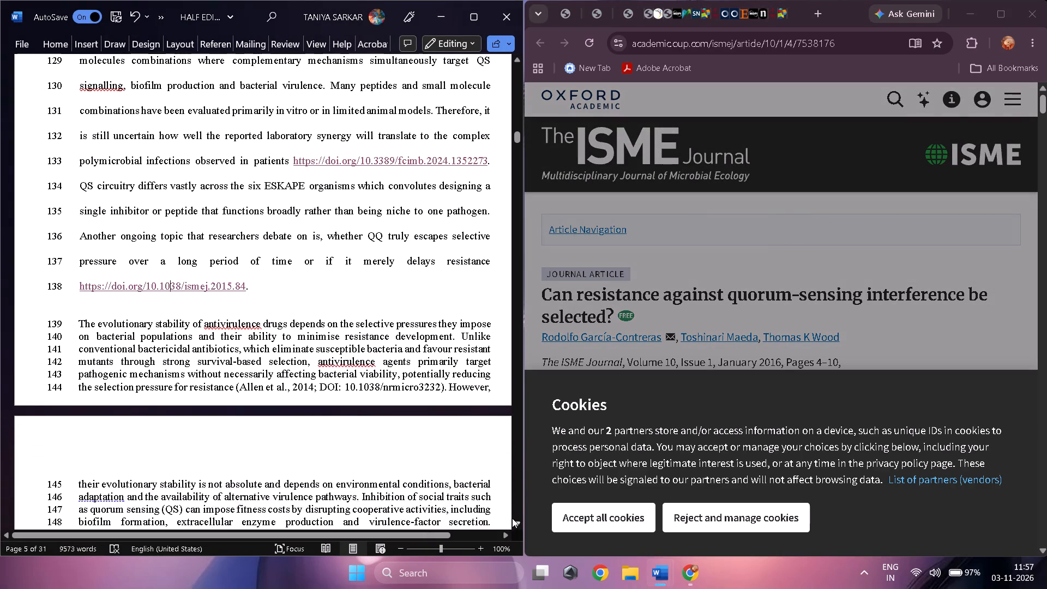
left_click(512, 518)
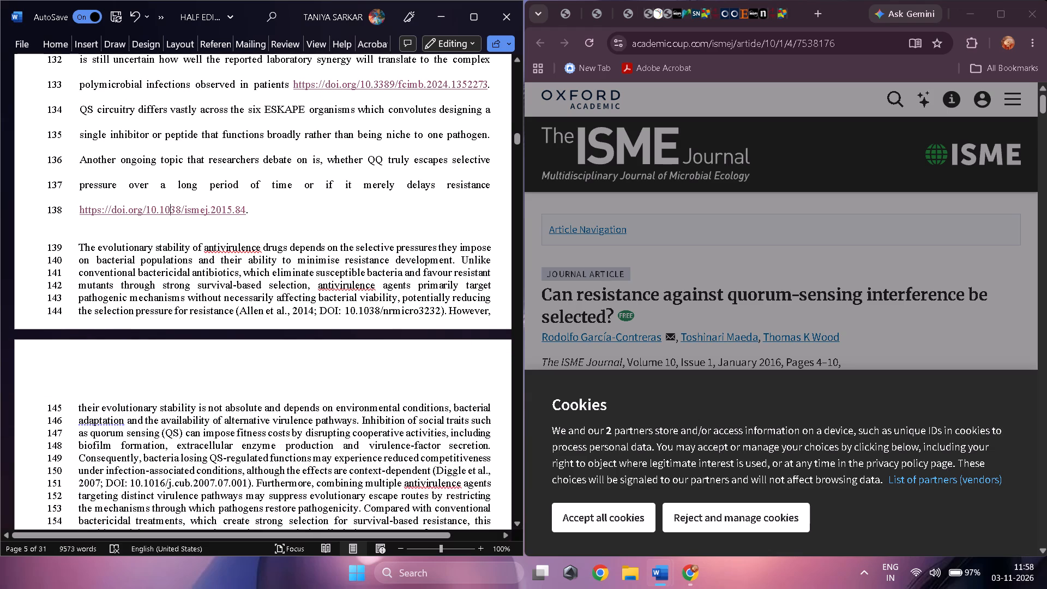
left_click_drag(79, 246, 395, 511)
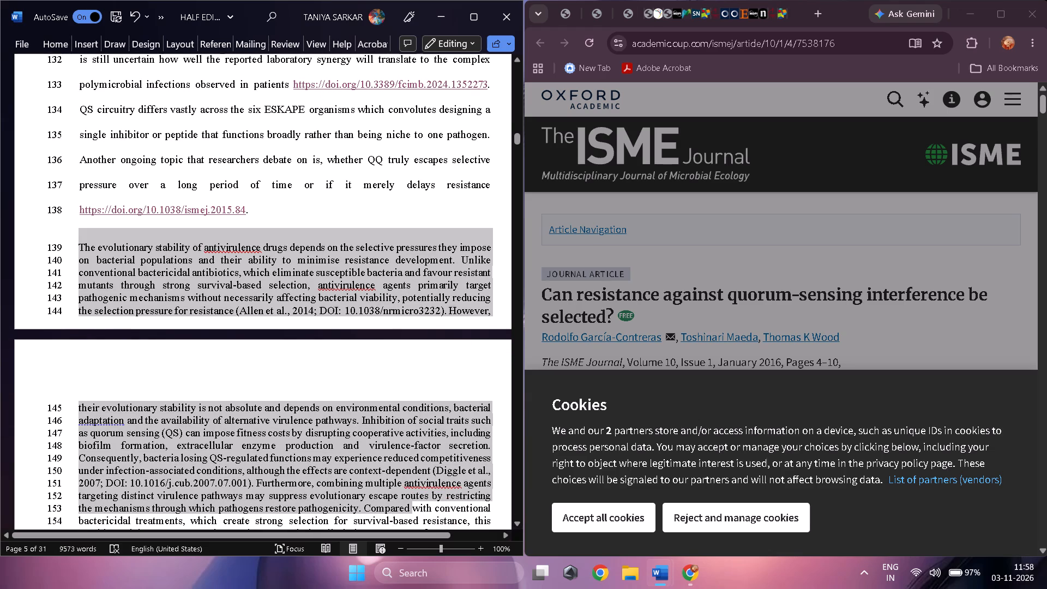
left_click_drag(395, 511, 376, 425)
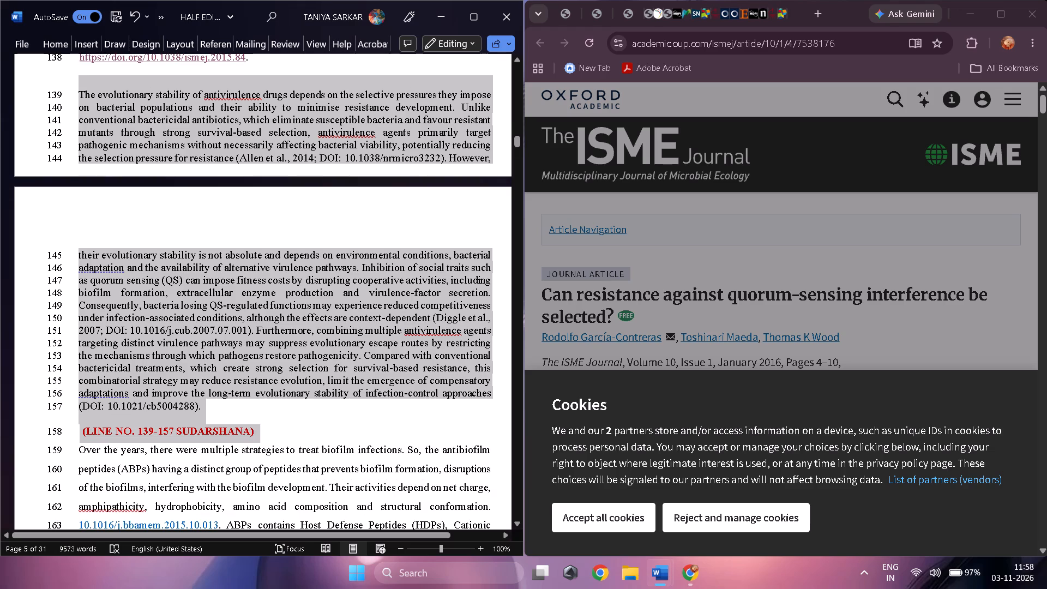
left_click_drag(376, 425, 376, 425)
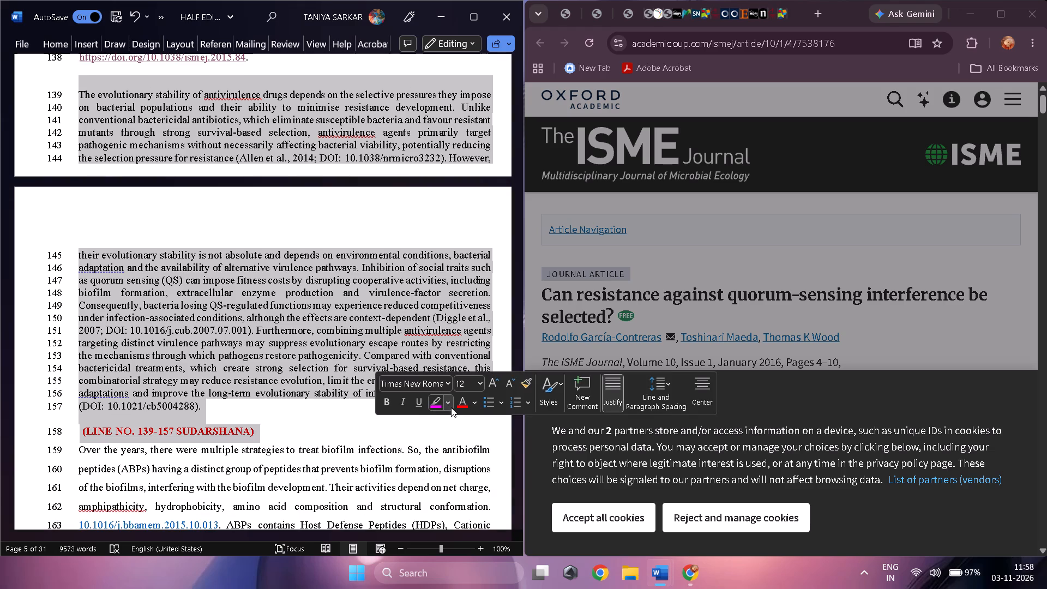
left_click(451, 407)
left_click(440, 422)
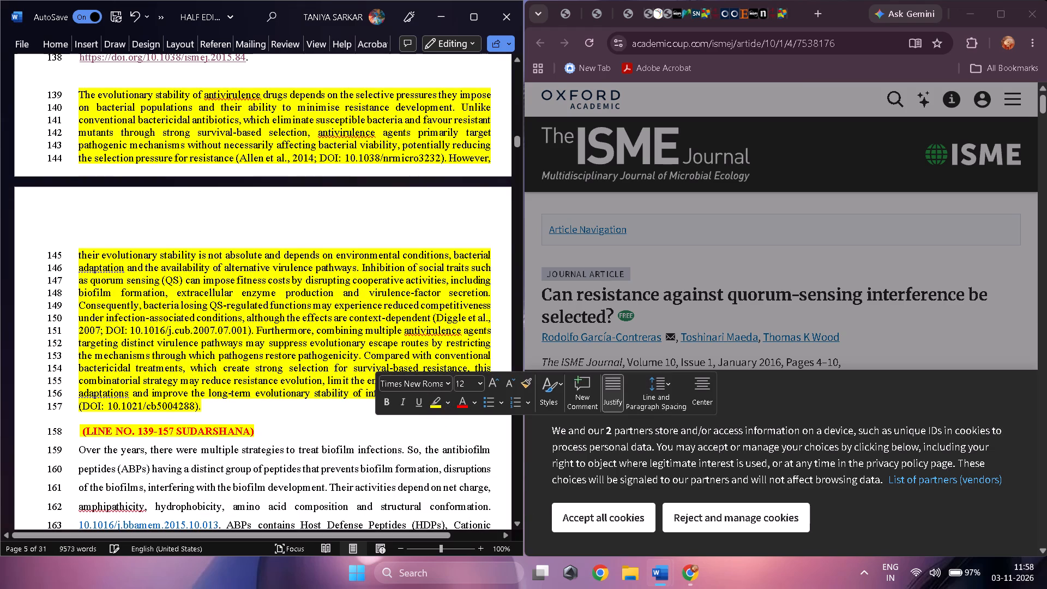
left_click(360, 422)
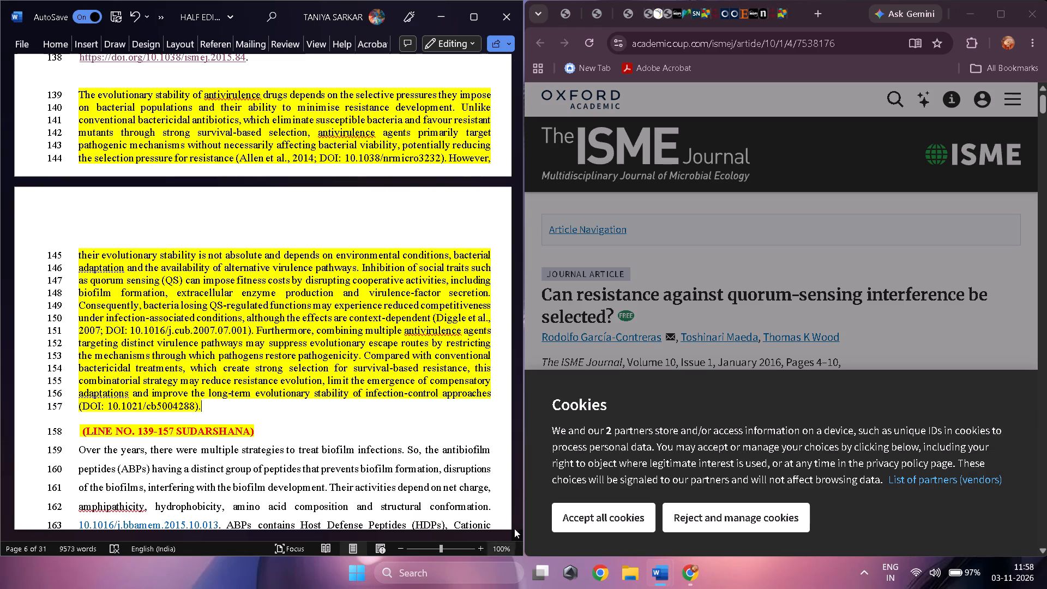
Open the cited DOI link 10.1016/j.bbamem.2015.10.013, placed after "amino acid composition and structural conformation", in the browser.
left_click(528, 510)
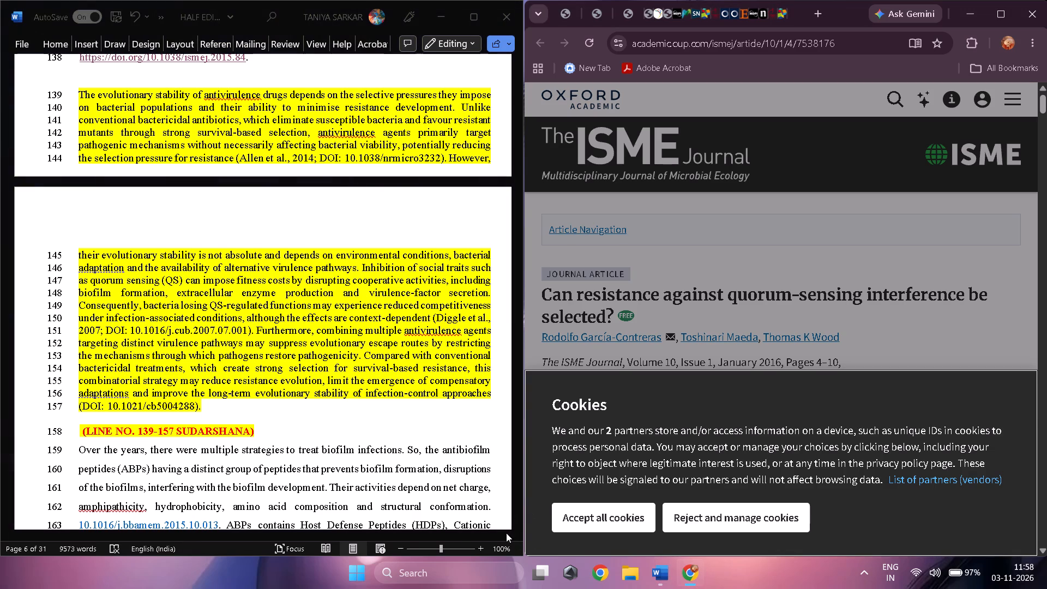
left_click(519, 520)
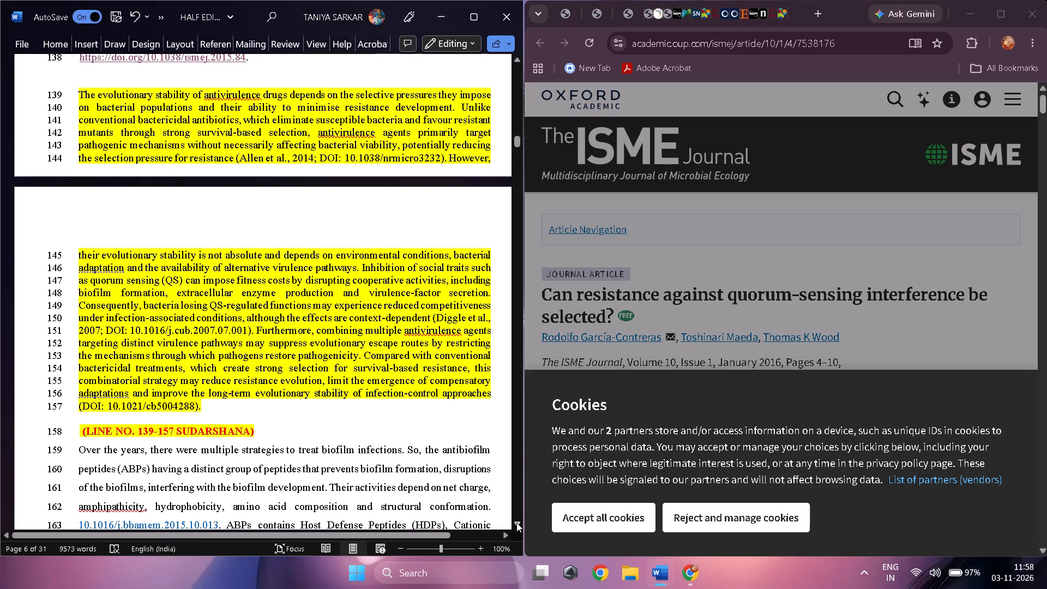
left_click(517, 522)
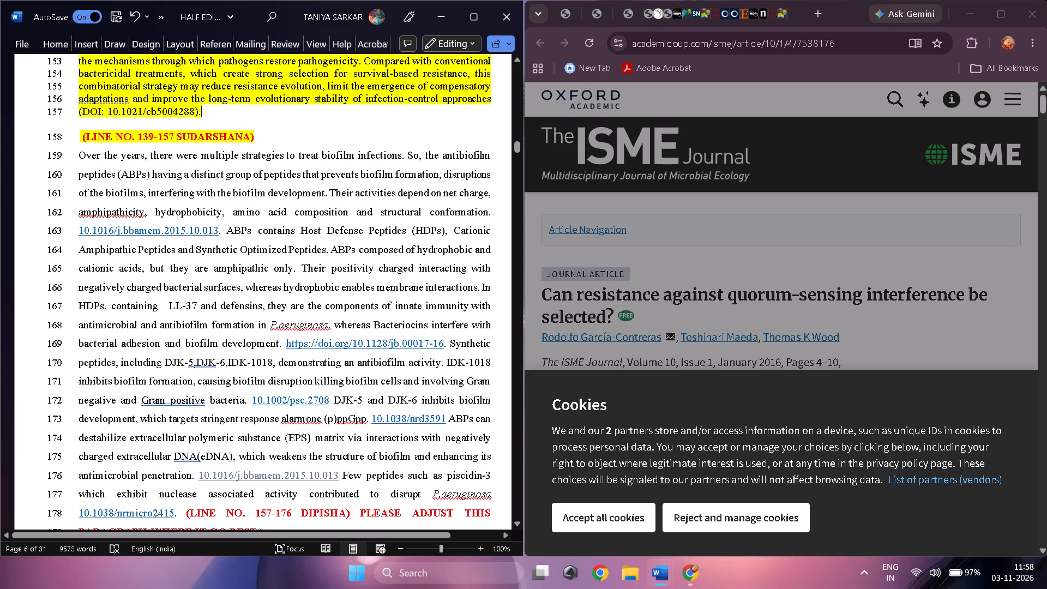
left_click(189, 232, "ctrl")
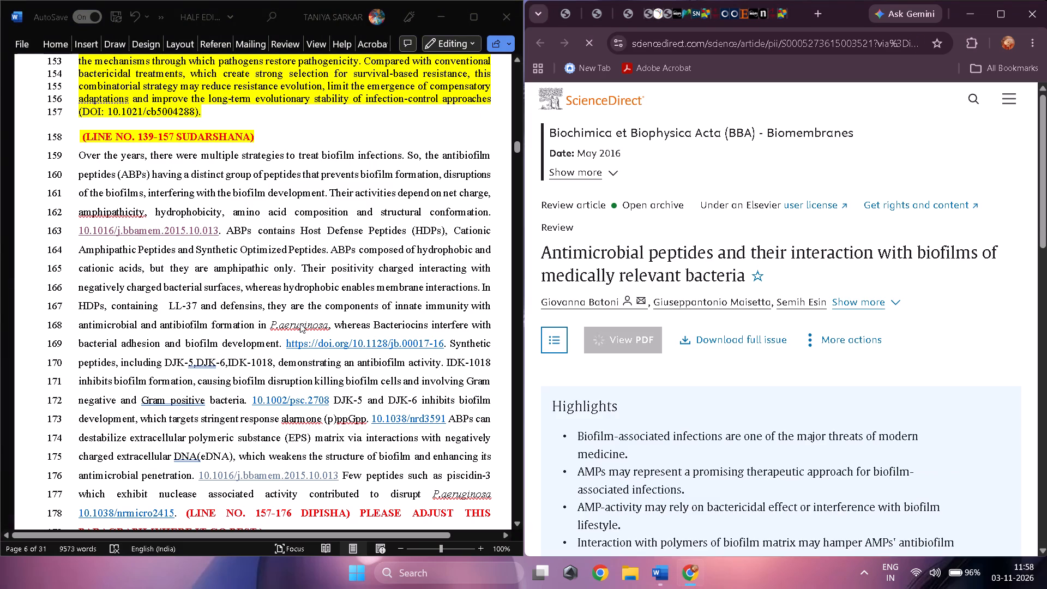
Open the cited DOI link 10.1128/jb.00017-16, placed after "bacterial adhesion and biofilm development", from the Word document in the browser.
left_click(359, 343, "ctrl")
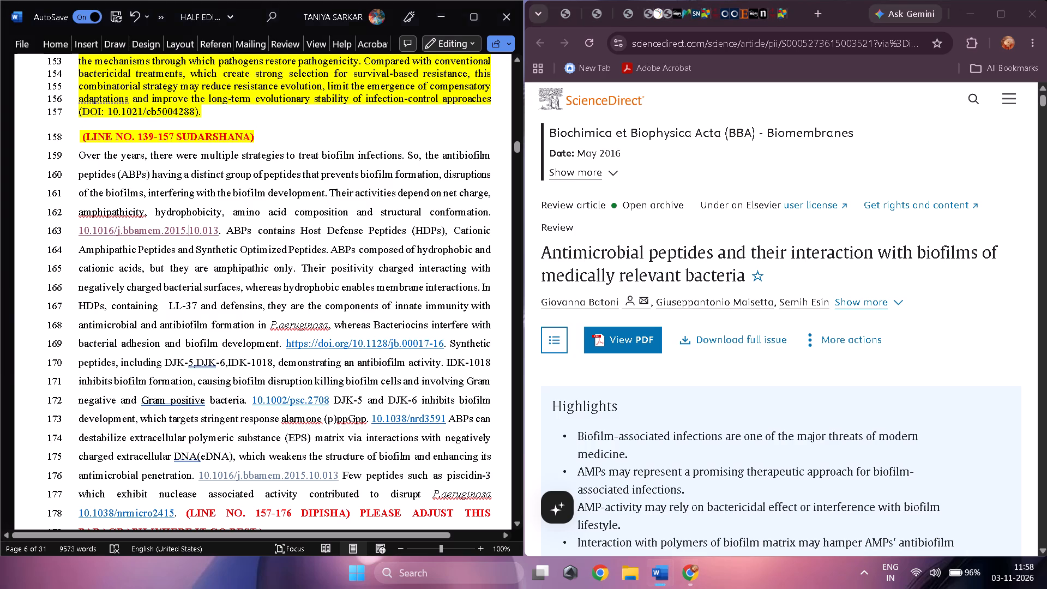
left_click(359, 343, "ctrl")
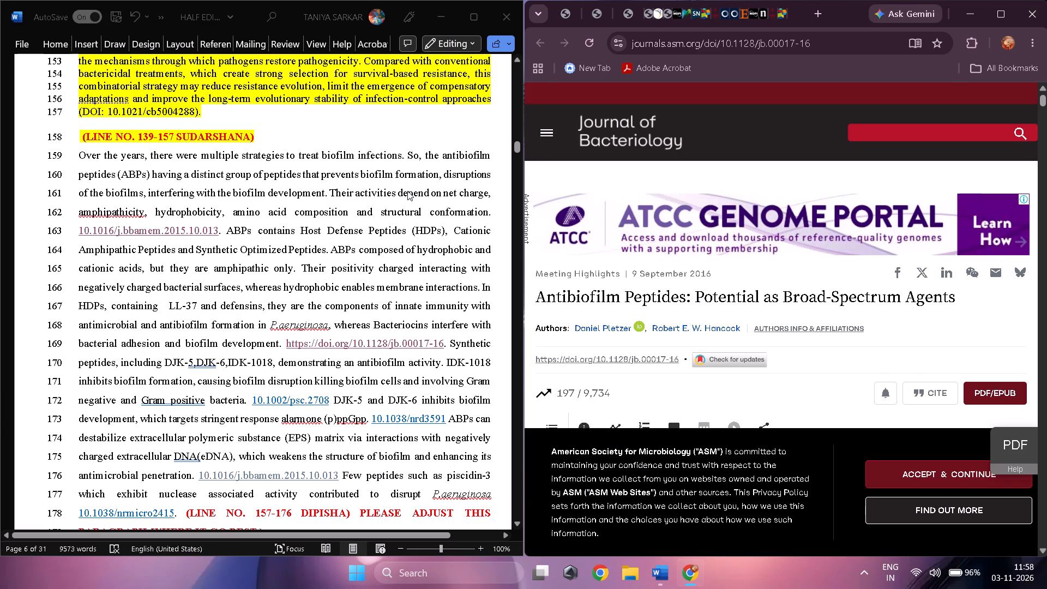
Open the cited DOI link 10.1002/psc.2708, placed before "DJK-5 and DJK-6 inhibits biofilm development", from the Word document in the browser.
left_click(316, 405, "ctrl")
left_click(317, 402, "ctrl")
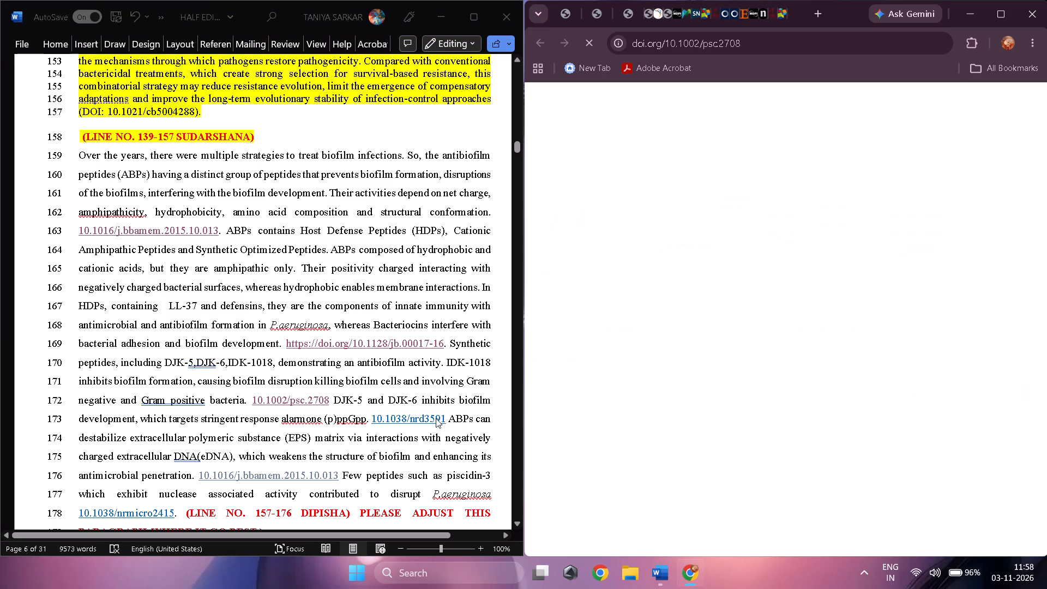
Open the cited DOI link 10.1038/nrd3591, placed after "stringent response alarmone (p)ppGpp", from the Word document in the browser.
left_click(433, 418)
left_click(433, 419)
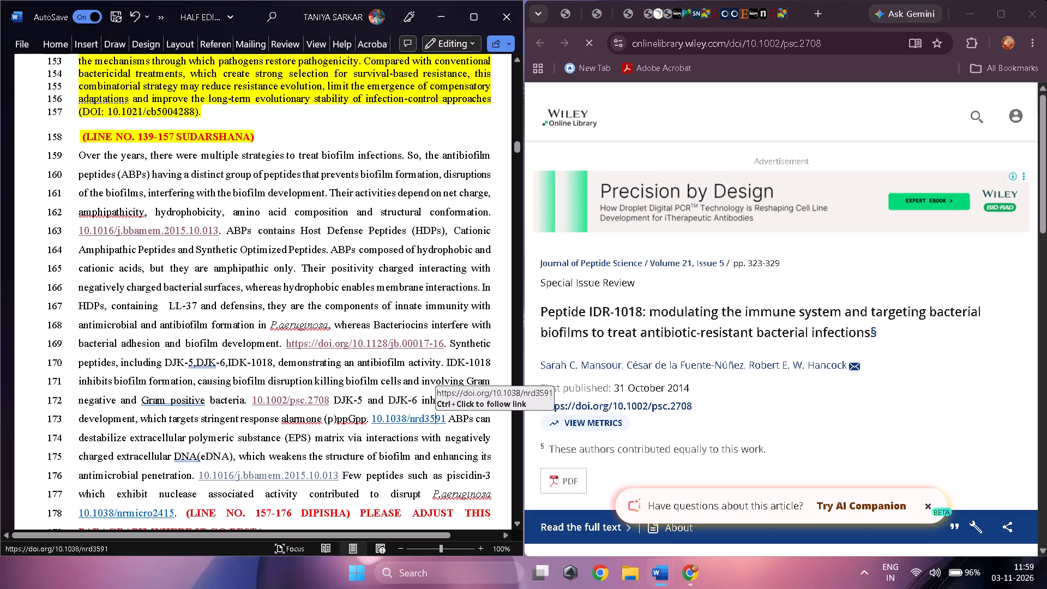
left_click(433, 419, "ctrl")
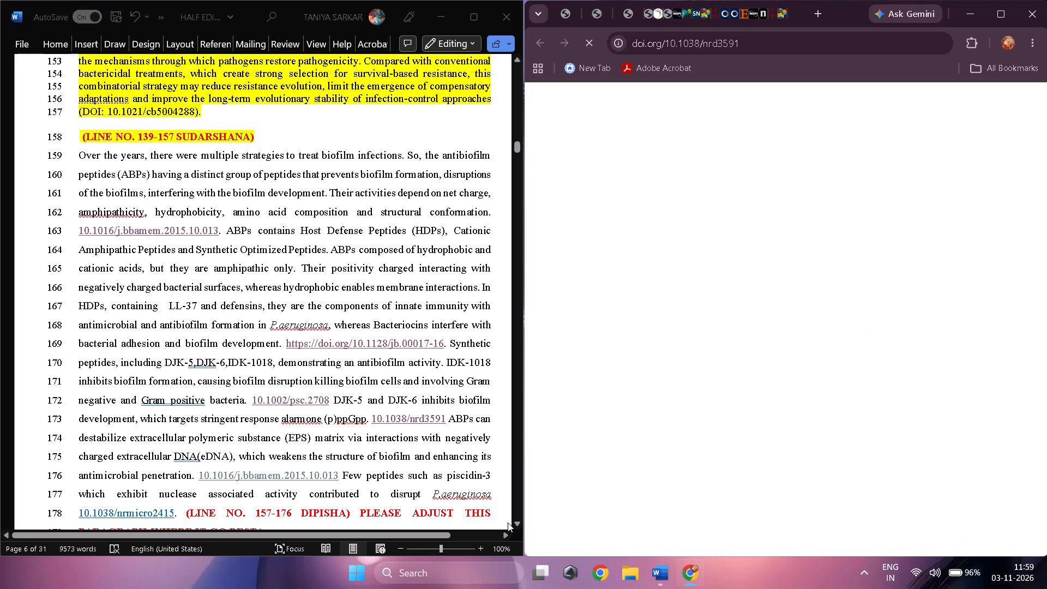
Open the second 10.1016/j.bbamem.2015.10.013 citation link, placed after "enhancing its antimicrobial penetration", from the Word document in the browser.
double_click(515, 520)
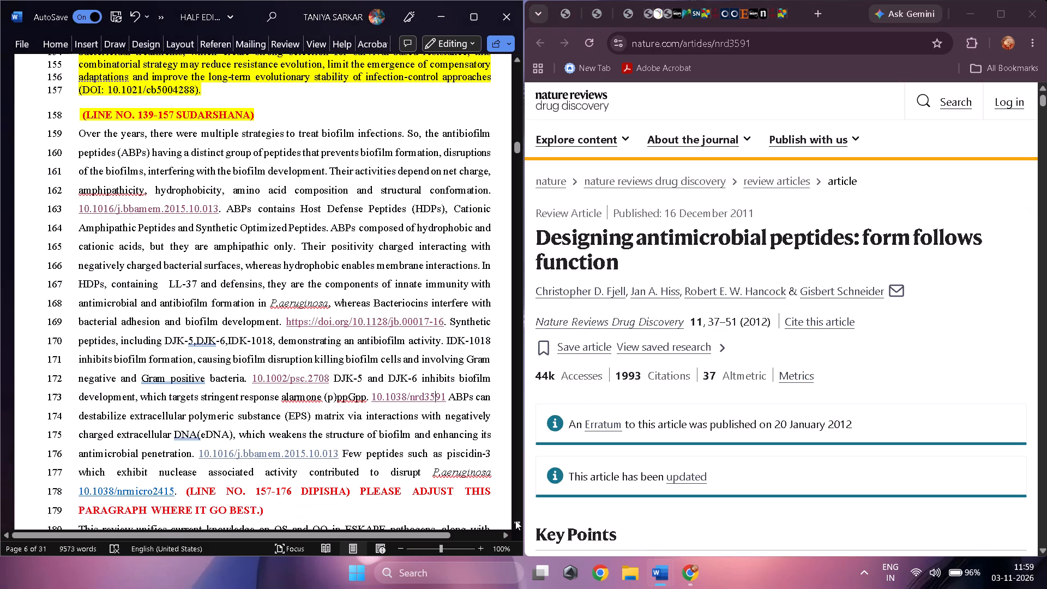
triple_click(516, 522)
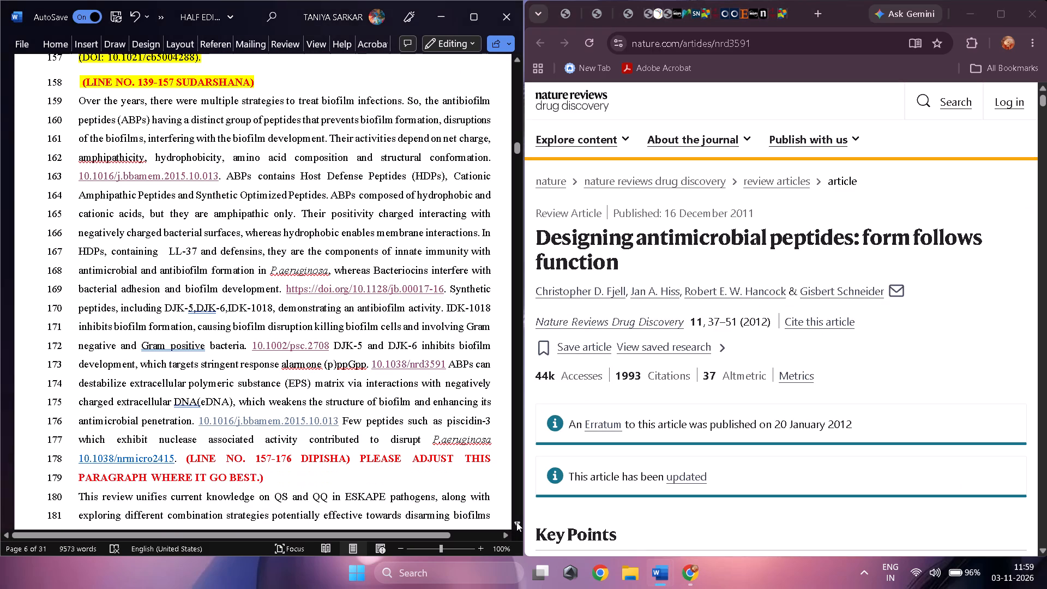
left_click(319, 424)
left_click(319, 424, "ctrl")
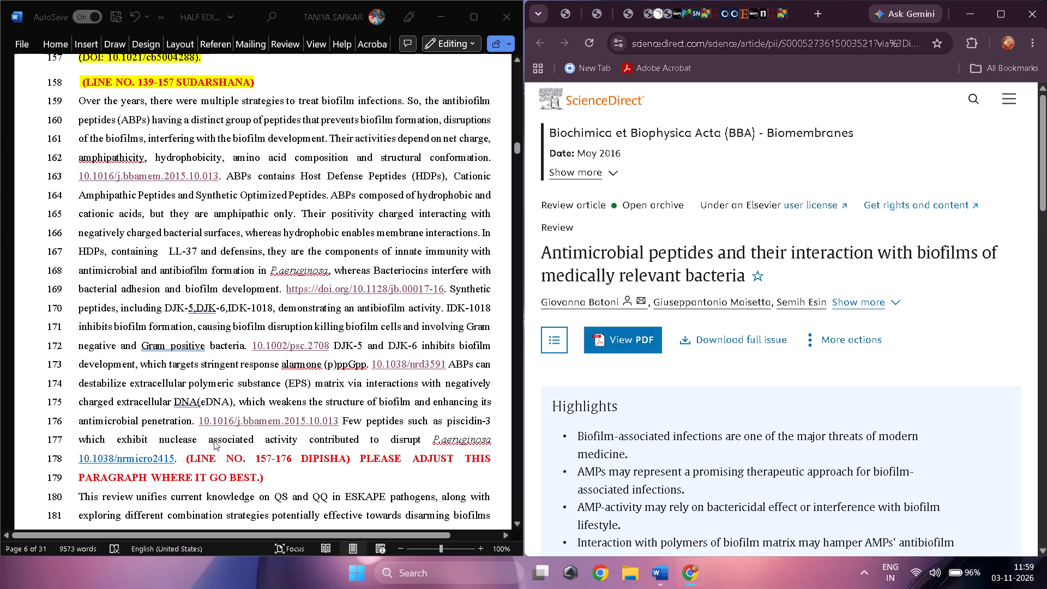
Open the cited DOI link 10.1038/nrmicro2415, placed just before the red "PLEASE ADJUST THIS PARAGRAPH" note, from the Word document in the browser.
left_click(135, 461)
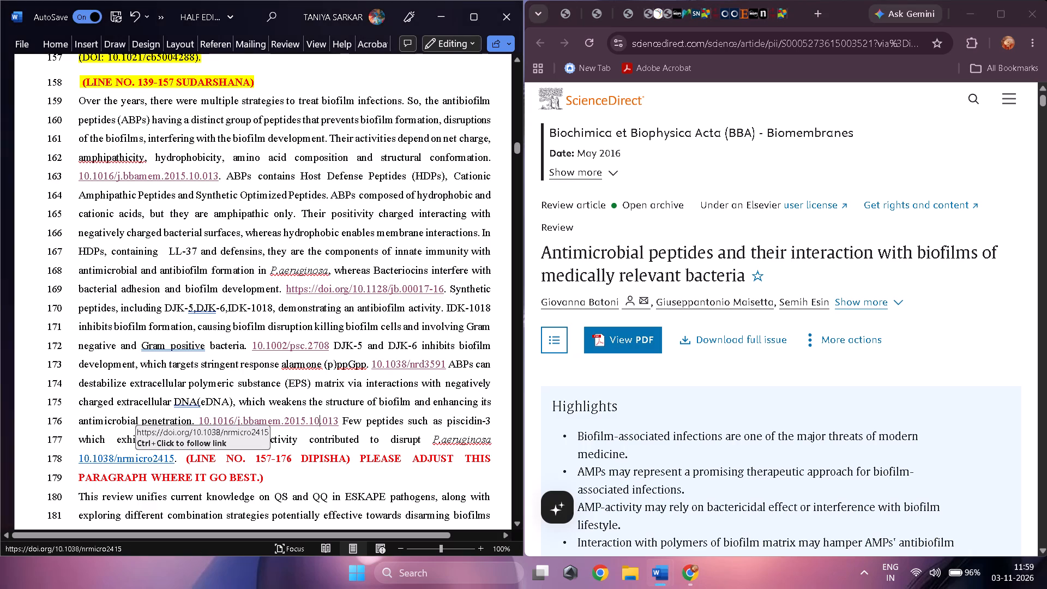
left_click(138, 457, "ctrl")
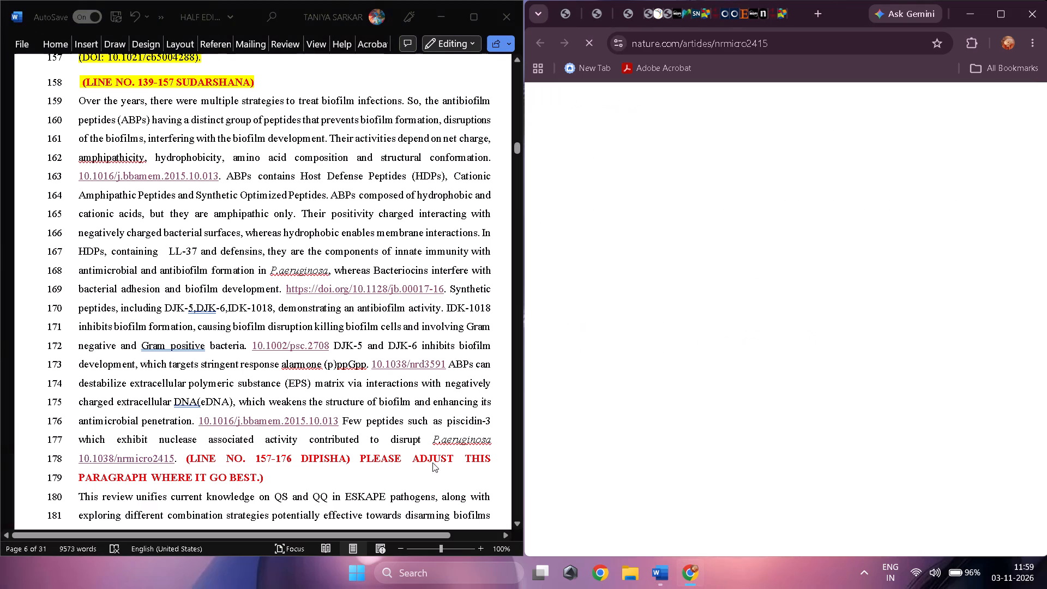
Change the line range in the red "PLEASE ADJUST THIS PARAGRAPH" note of the Word document to 157-178.
left_click(518, 524)
left_click(518, 524)
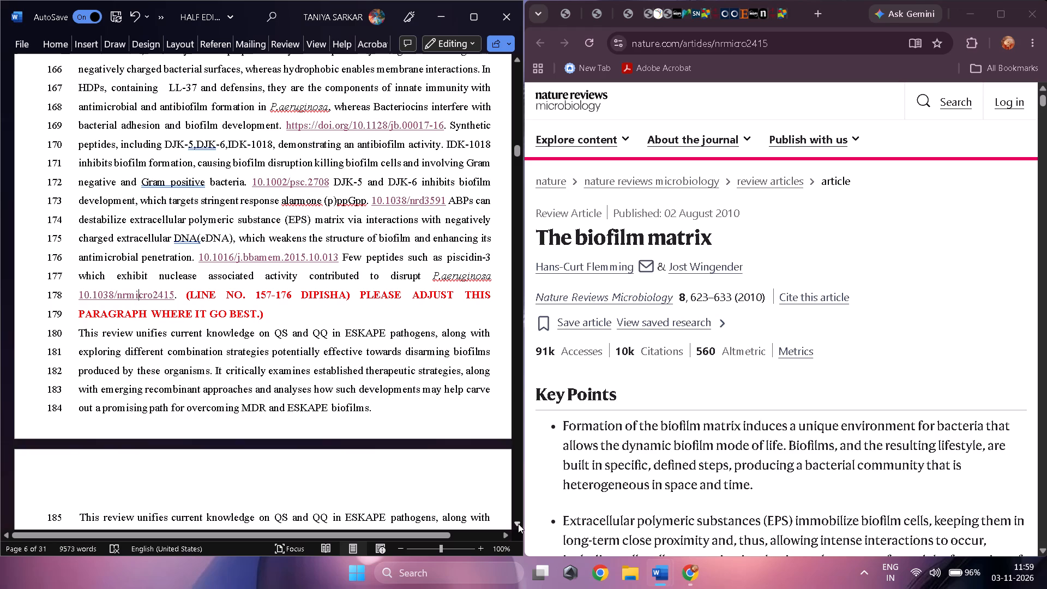
left_click(292, 296)
key("BackSpace")
key("8")
Delete the duplicate paragraph "This review unifies current knowledge on QS and QQ" above the heading "2. Quorum Sensing Architecture in MDR ESKAPE Pathogens".
left_click(518, 525)
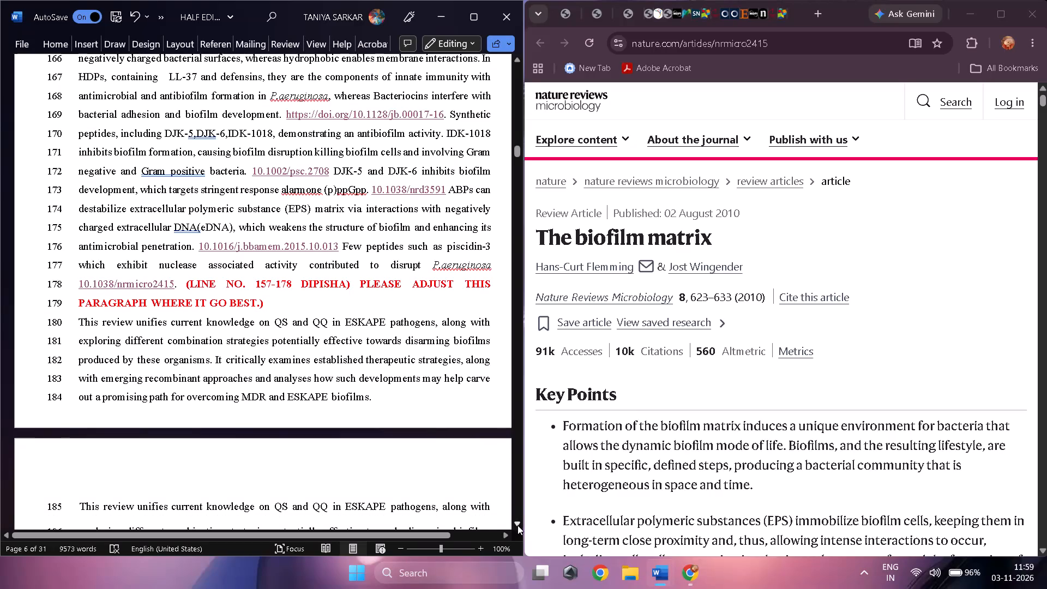
left_click(518, 525)
left_click(518, 525)
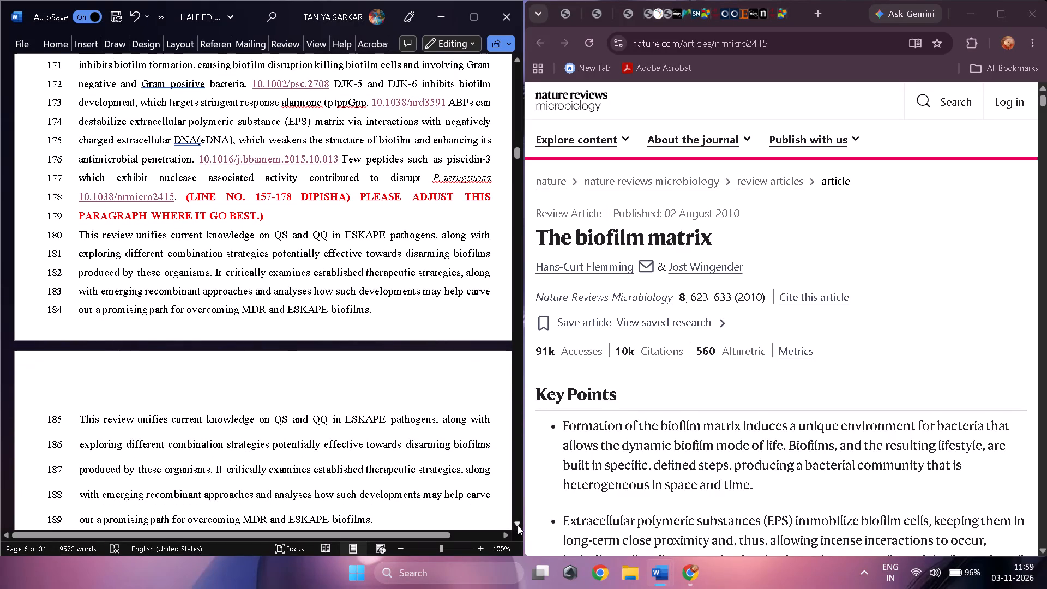
right_click_drag(386, 484, 71, 372)
key("BackSpace")
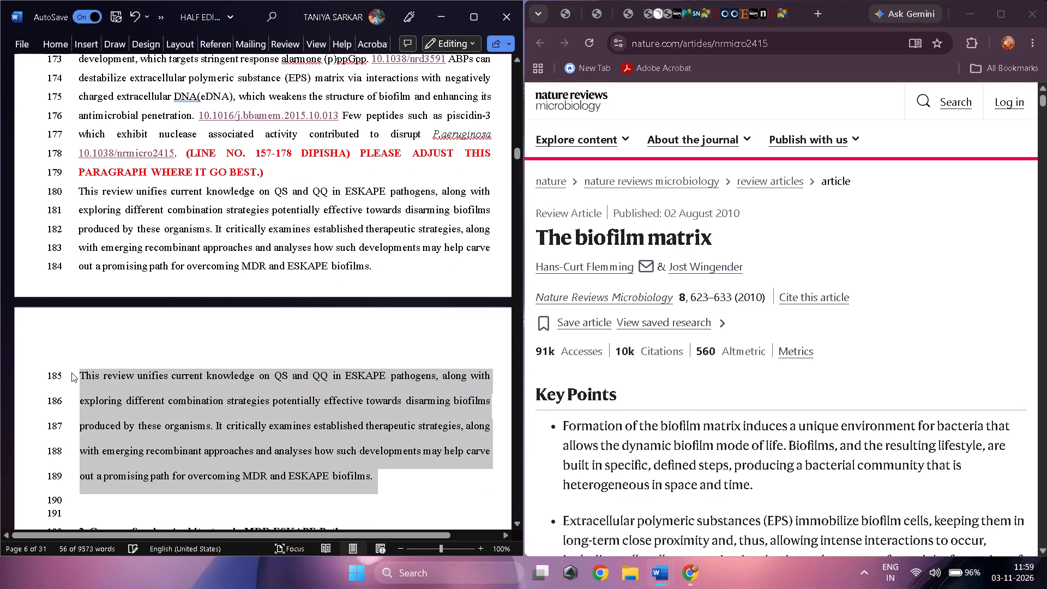
key("BackSpace")
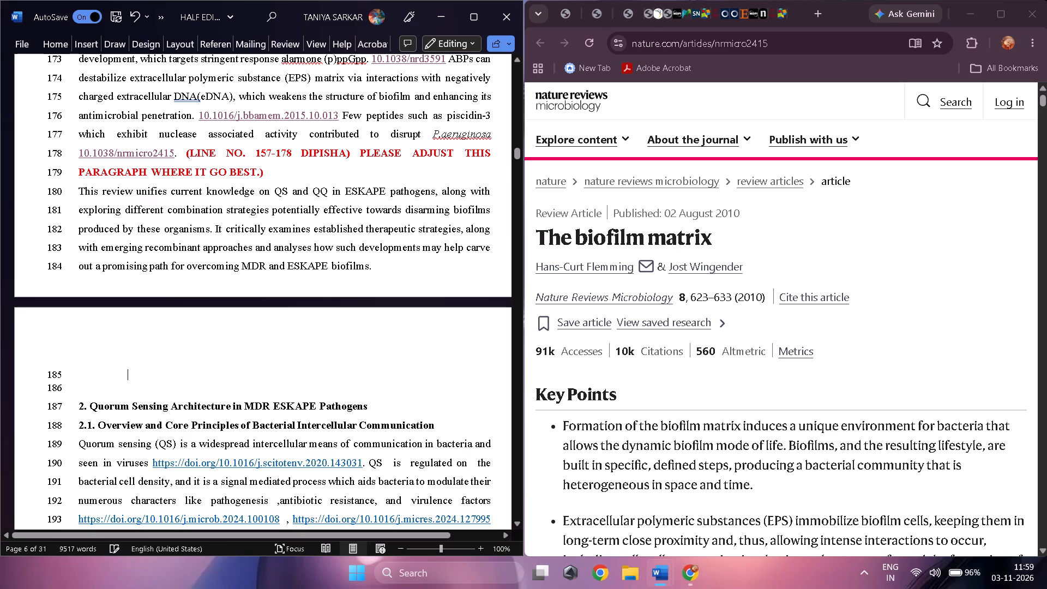
left_click(76, 390)
Remove the two blank lines above the heading "2. Quorum Sensing Architecture in MDR ESKAPE Pathogens".
key("BackSpace")
key("BackSpace")
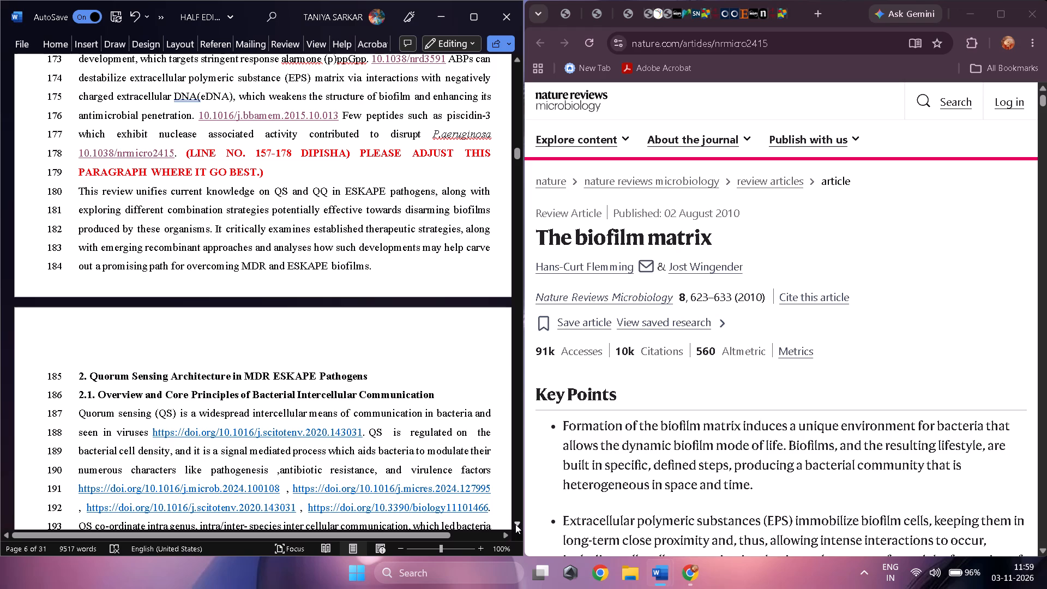
Append the tag "[TANIYA]" in red after the heading "2. Quorum Sensing Architecture in MDR ESKAPE Pathogens".
left_click(382, 377)
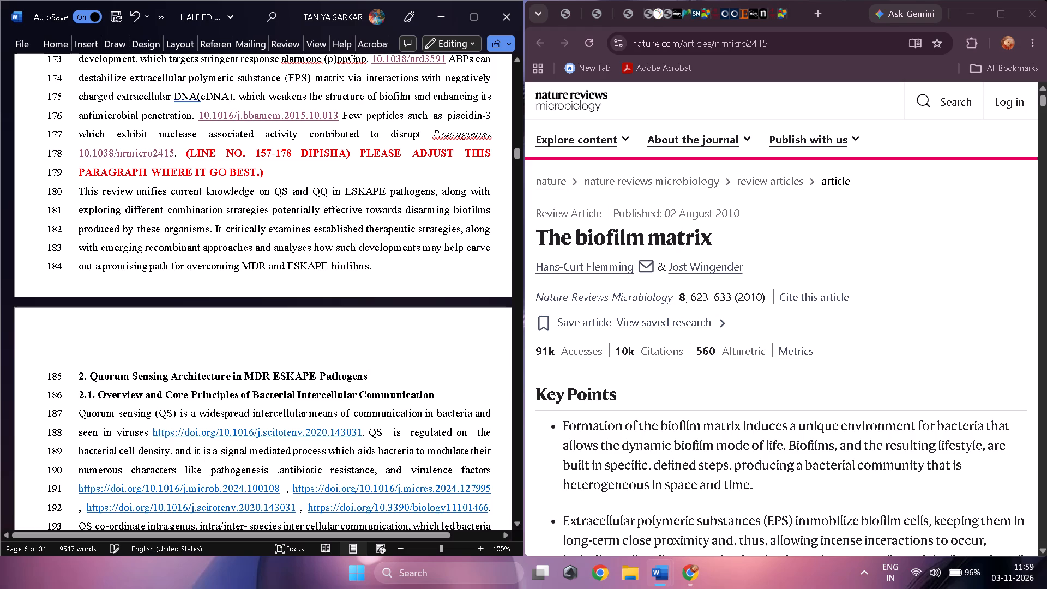
key("space")
key("bracketleft")
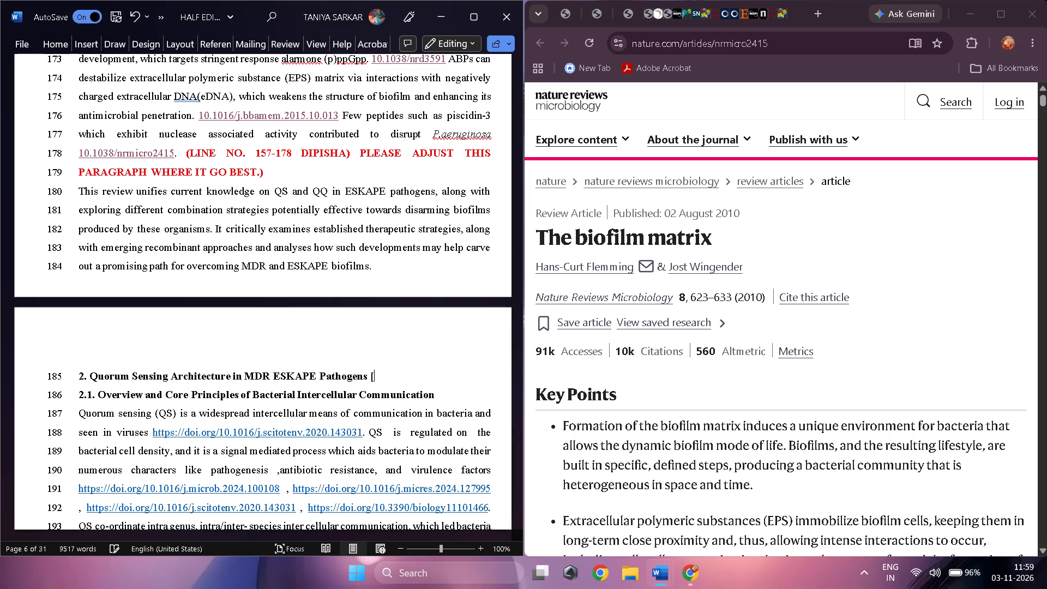
type("TANIYA")
key("bracketright")
left_click_drag(423, 378, 419, 378)
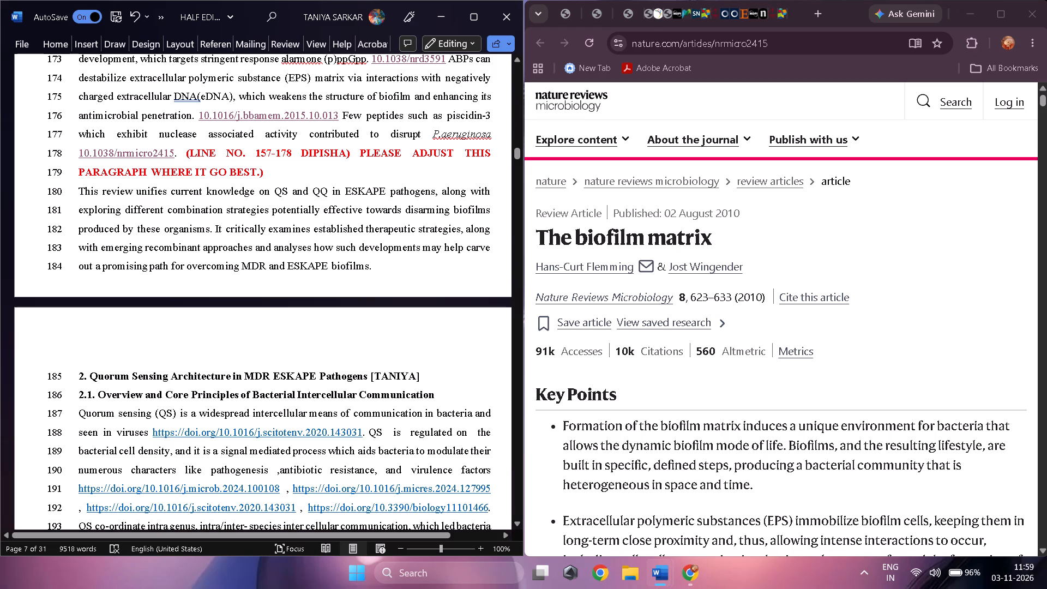
left_click_drag(419, 378, 371, 377)
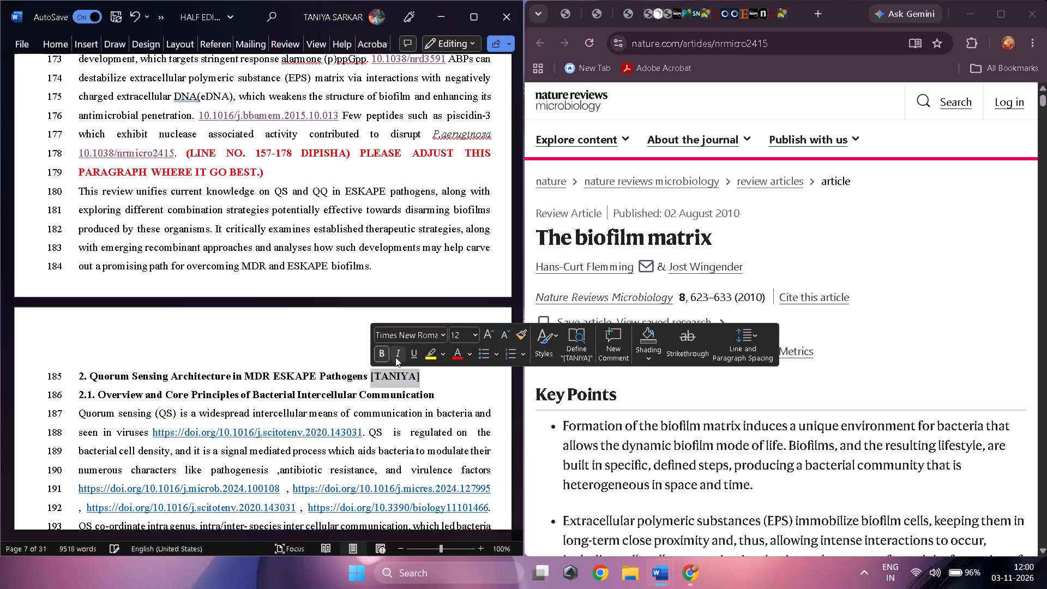
left_click(395, 357)
left_click(395, 357)
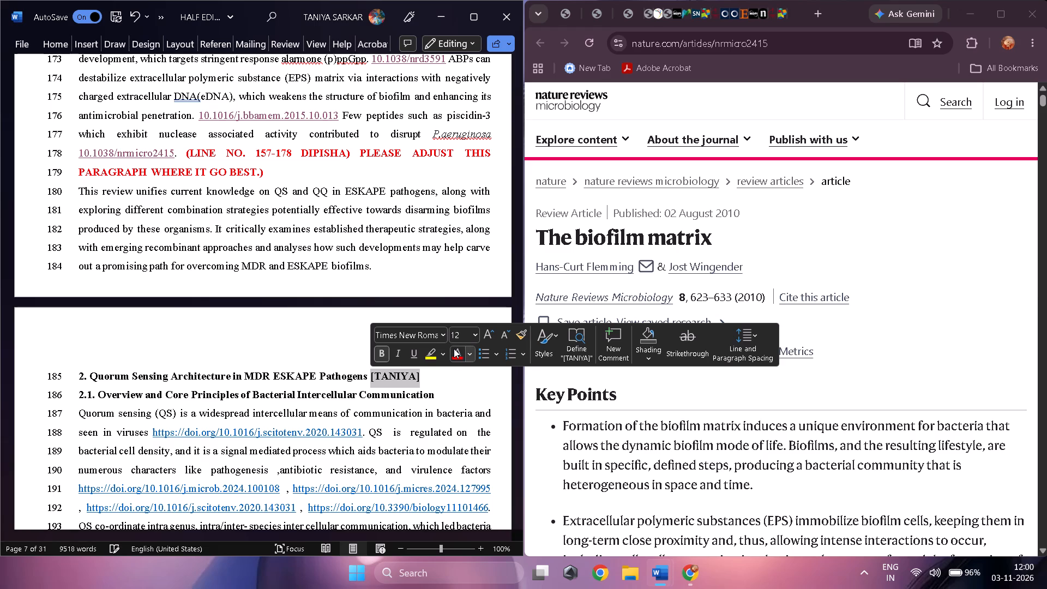
left_click(457, 356)
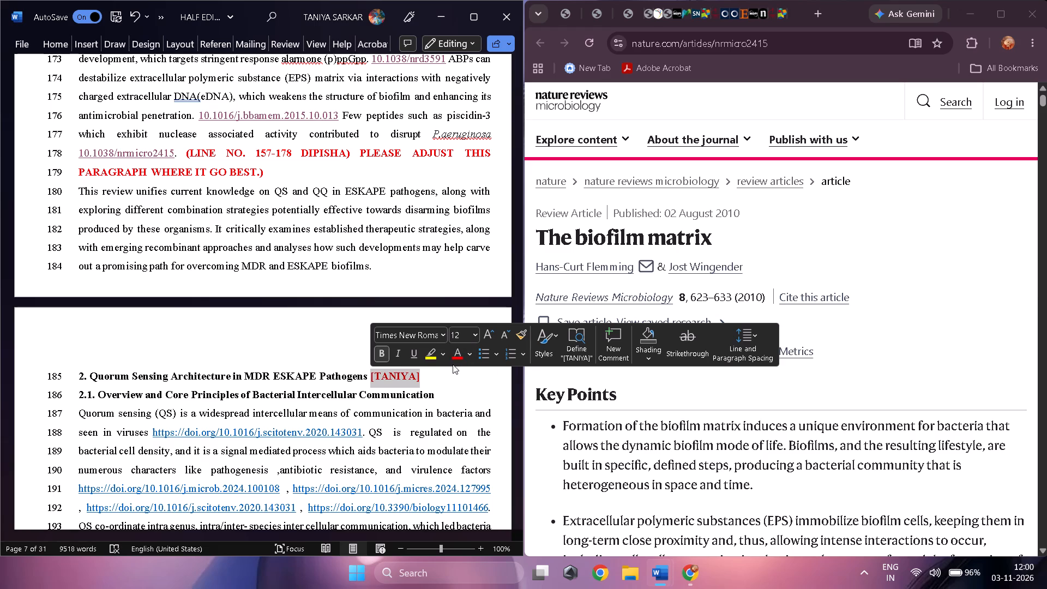
left_click(454, 376)
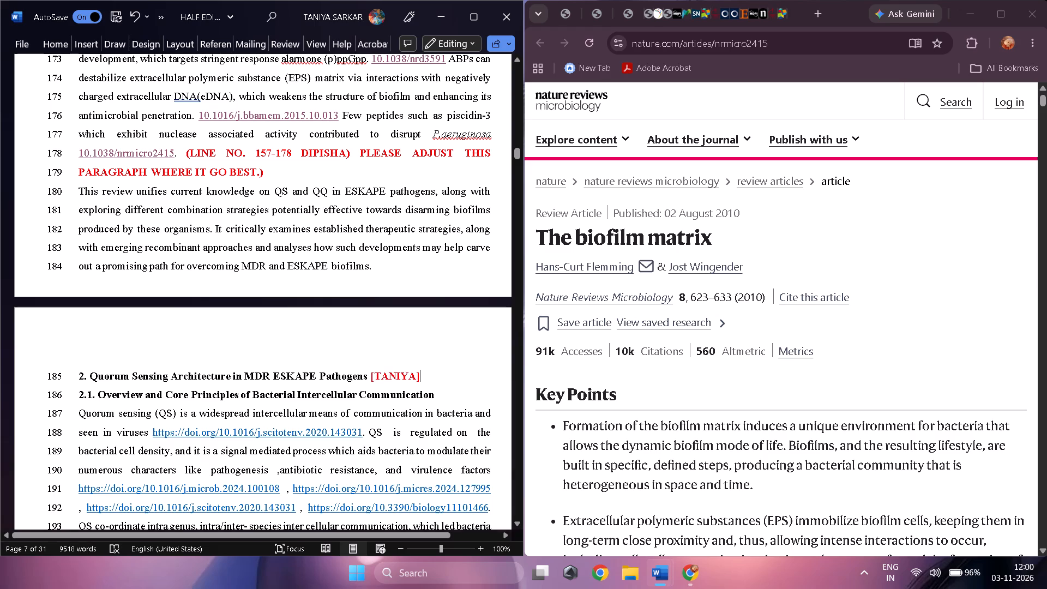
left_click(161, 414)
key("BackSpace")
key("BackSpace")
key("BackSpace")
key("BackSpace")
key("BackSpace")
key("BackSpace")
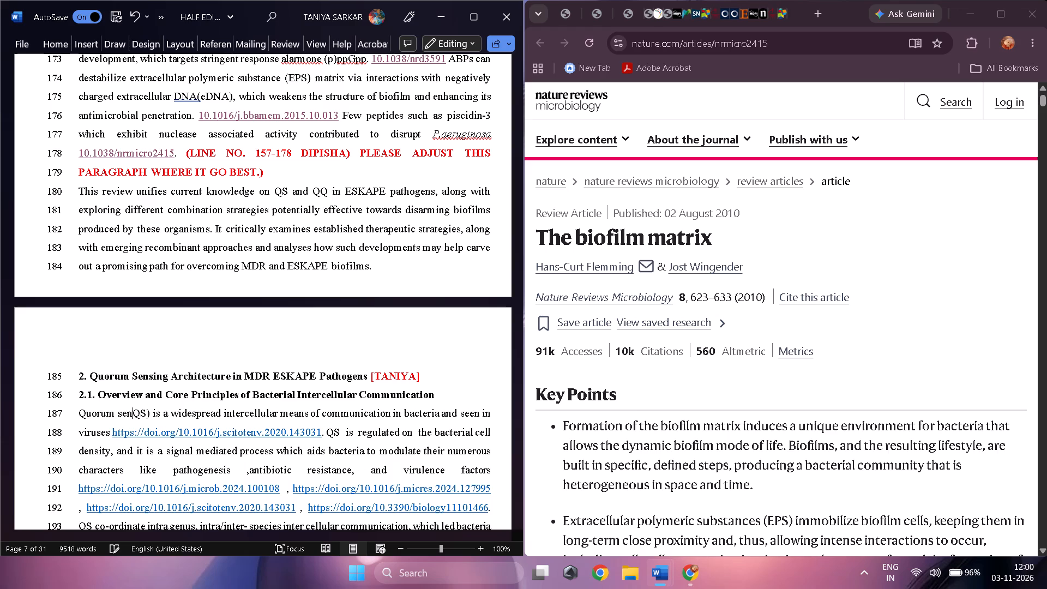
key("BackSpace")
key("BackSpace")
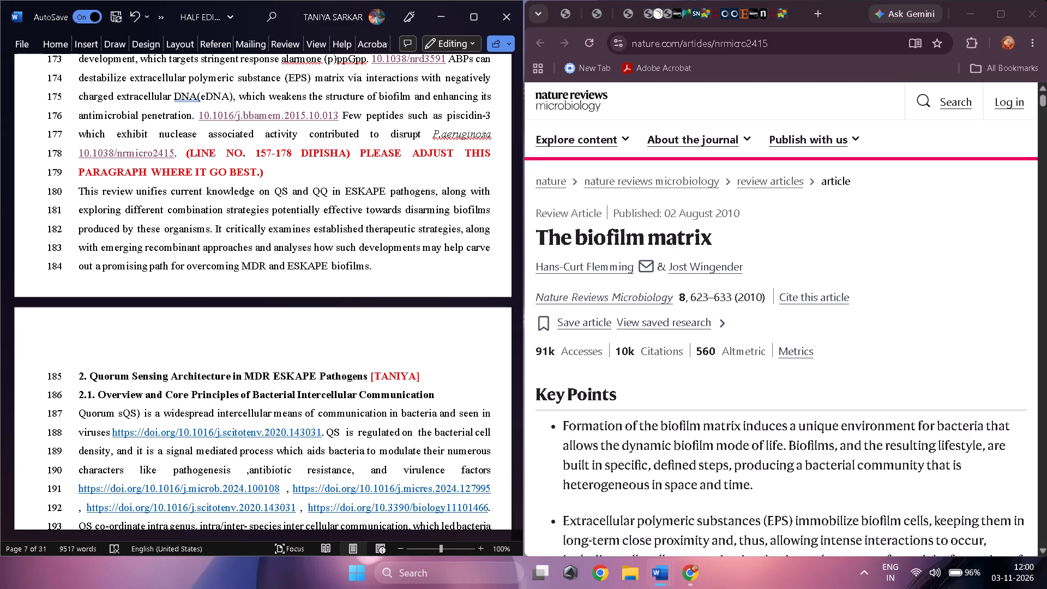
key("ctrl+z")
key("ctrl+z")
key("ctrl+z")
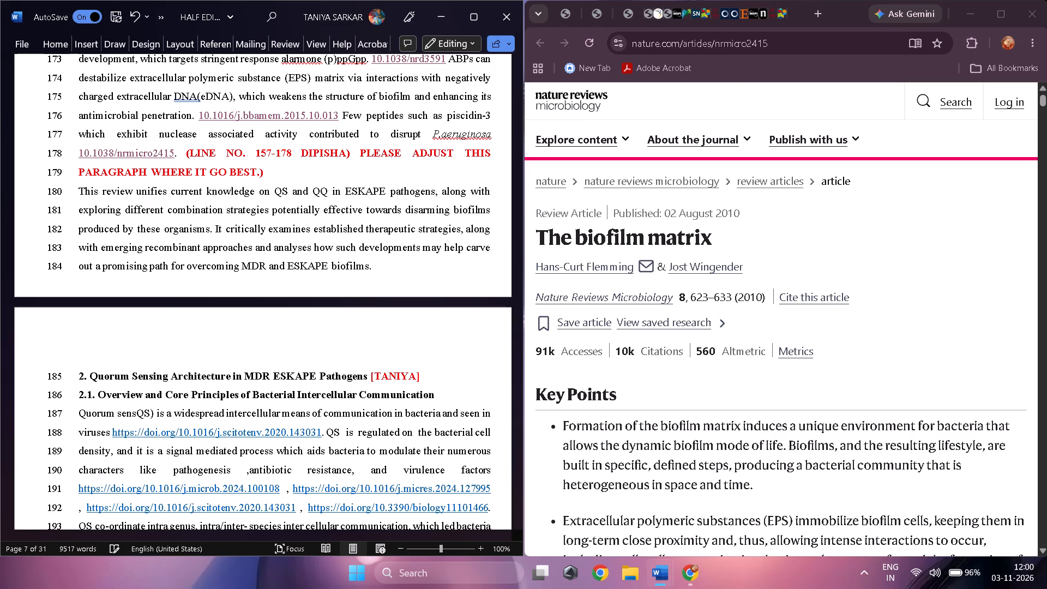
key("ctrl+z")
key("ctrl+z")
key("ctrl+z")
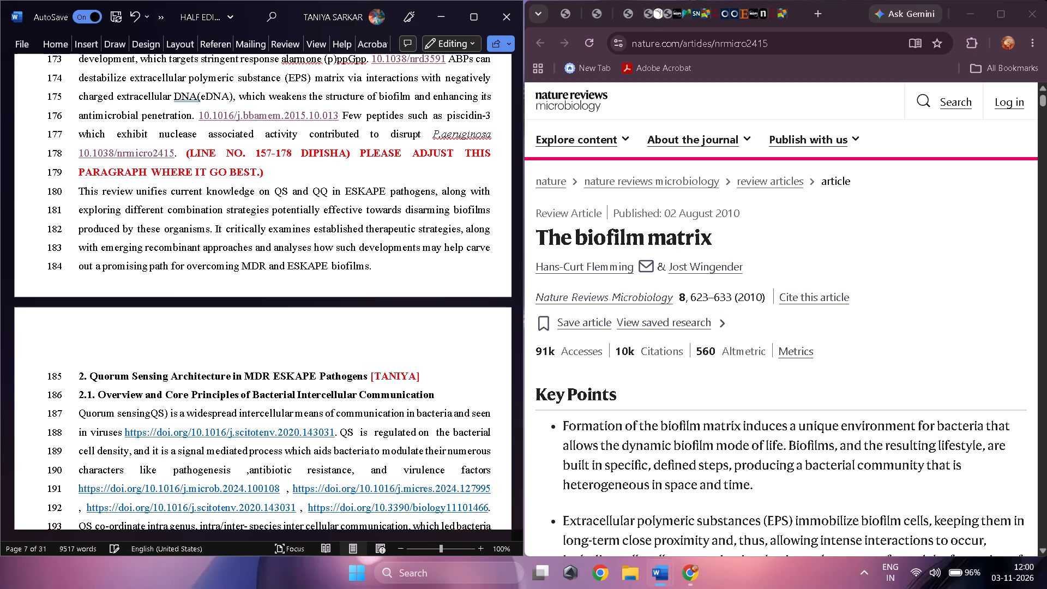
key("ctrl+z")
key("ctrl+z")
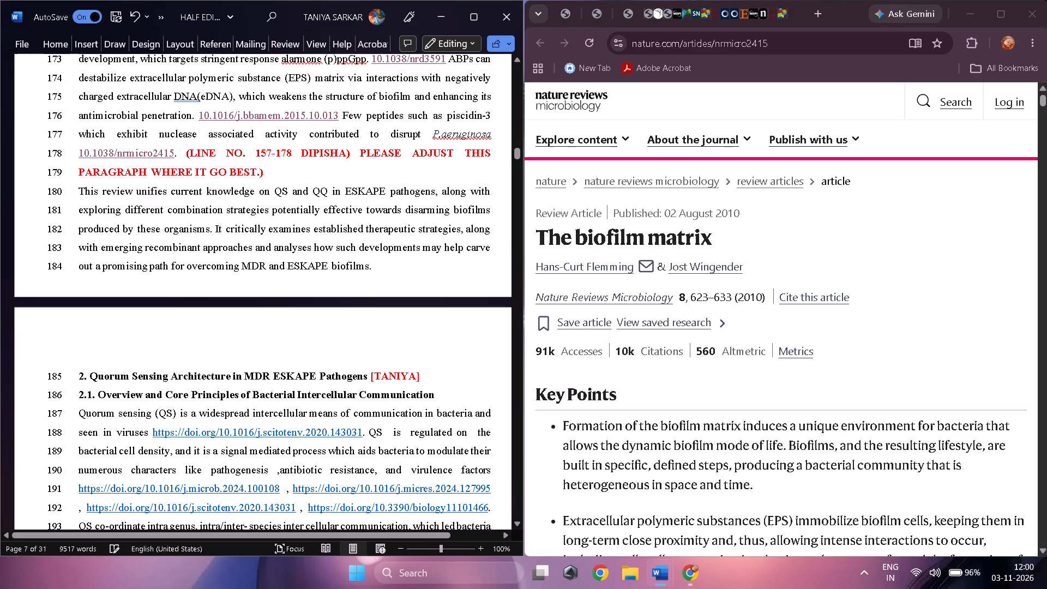
Delete the abbreviation "(QS)" after "Quorum sensing" in the first sentence of section 2.1.
left_click_drag(178, 413, 157, 412)
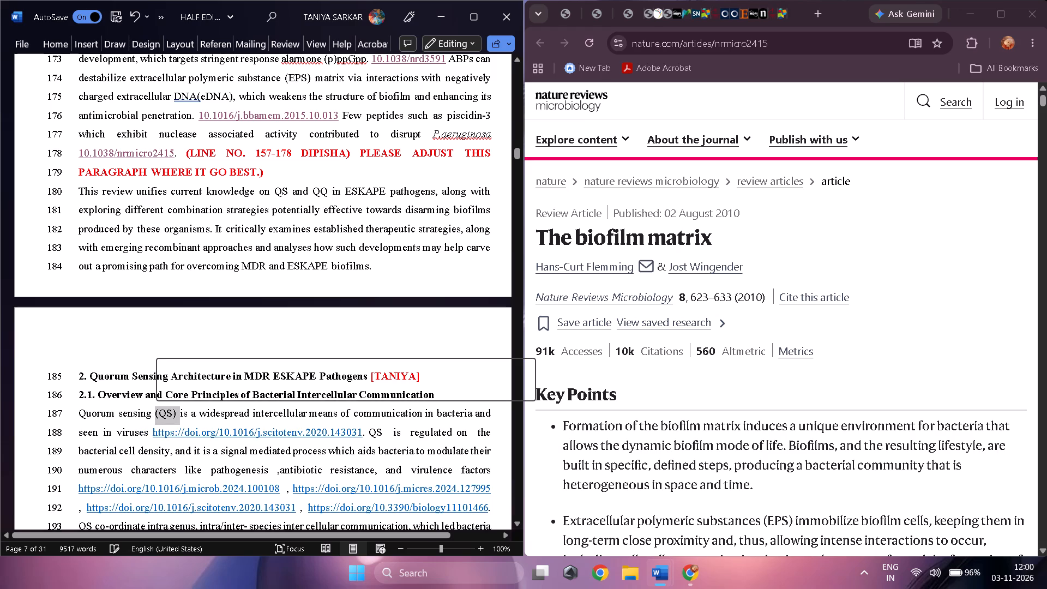
key("BackSpace")
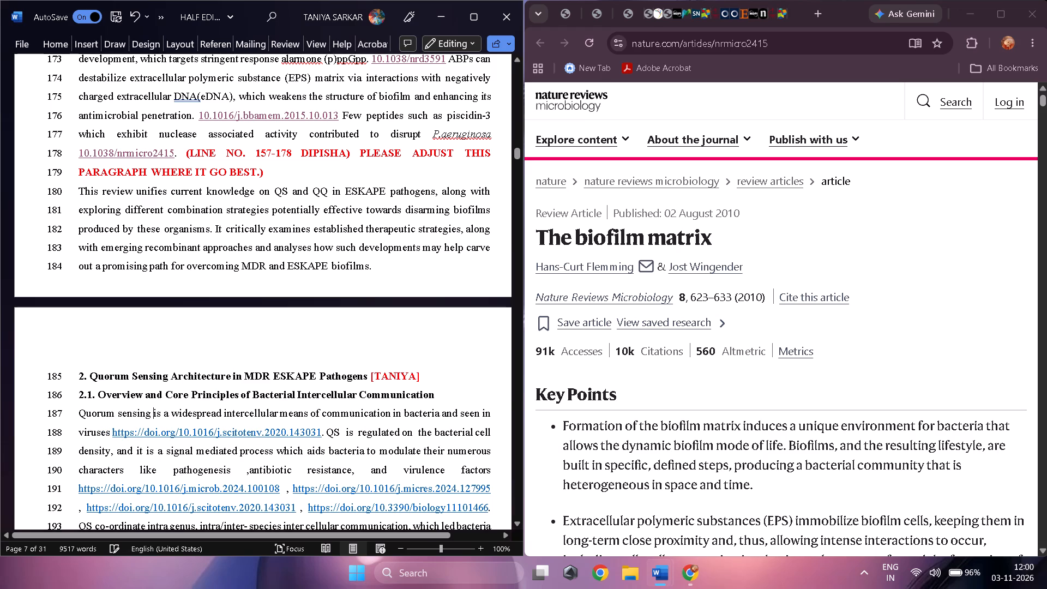
Close the browser window showing the article "The biofilm matrix".
left_click(1030, 21)
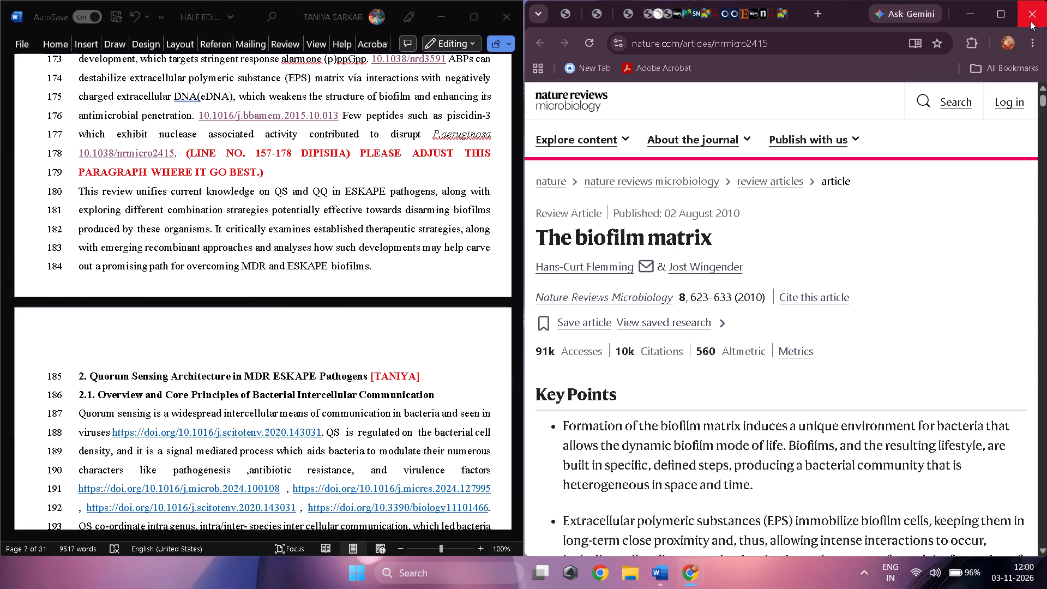
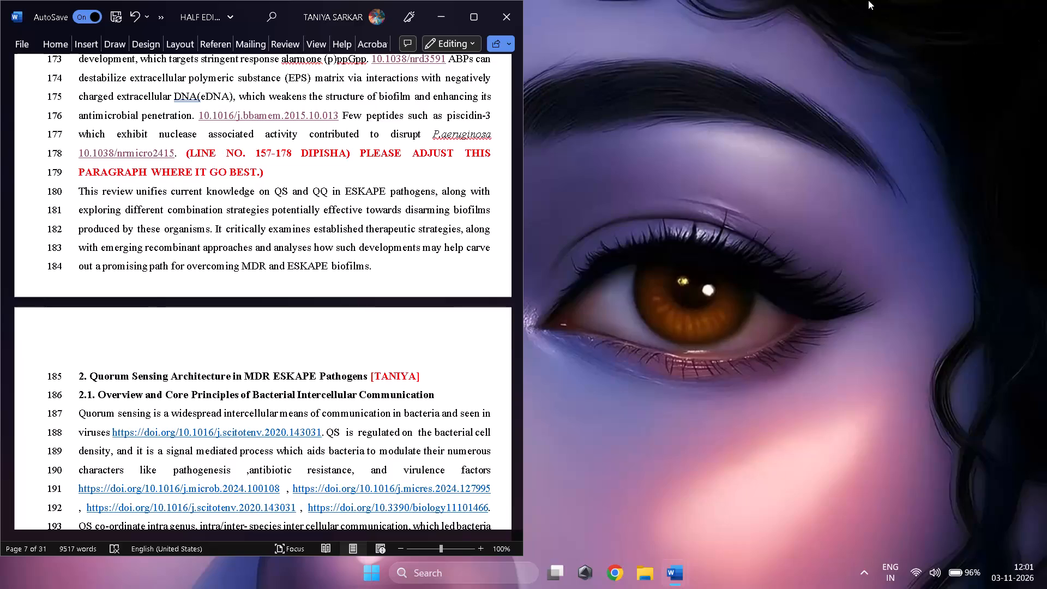
Review the end of the introduction, from the antibiofilm peptides paragraph to the closing paragraph on the review's scope.
double_click(514, 60)
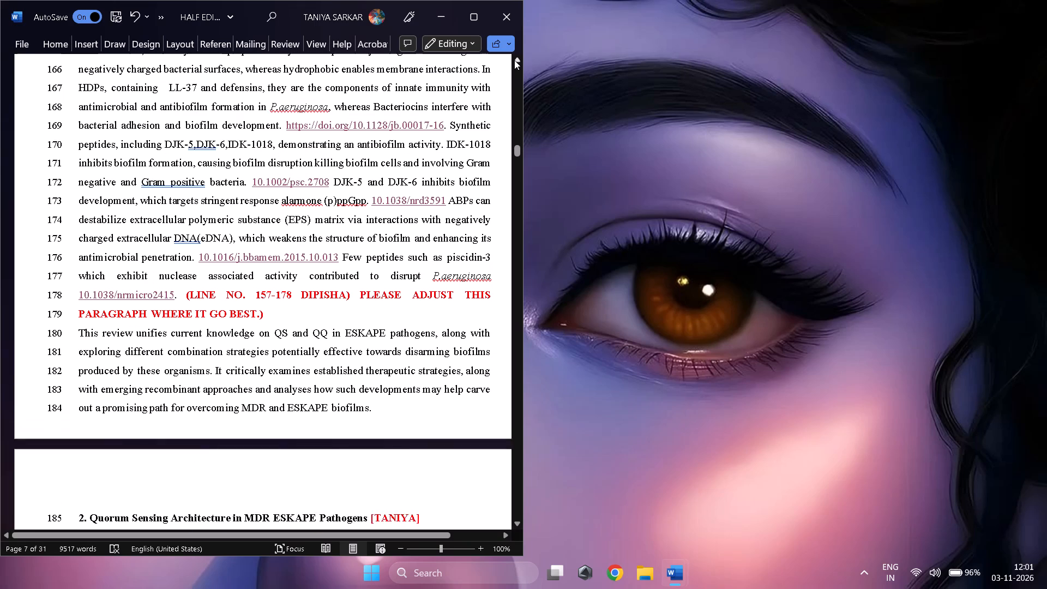
left_click(514, 60)
triple_click(514, 60)
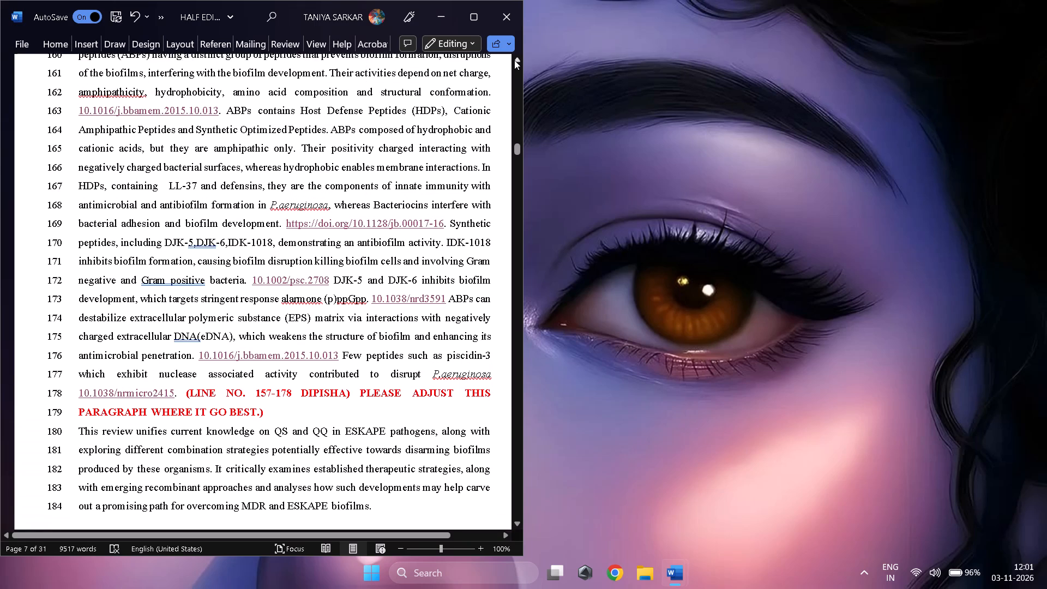
double_click(514, 60)
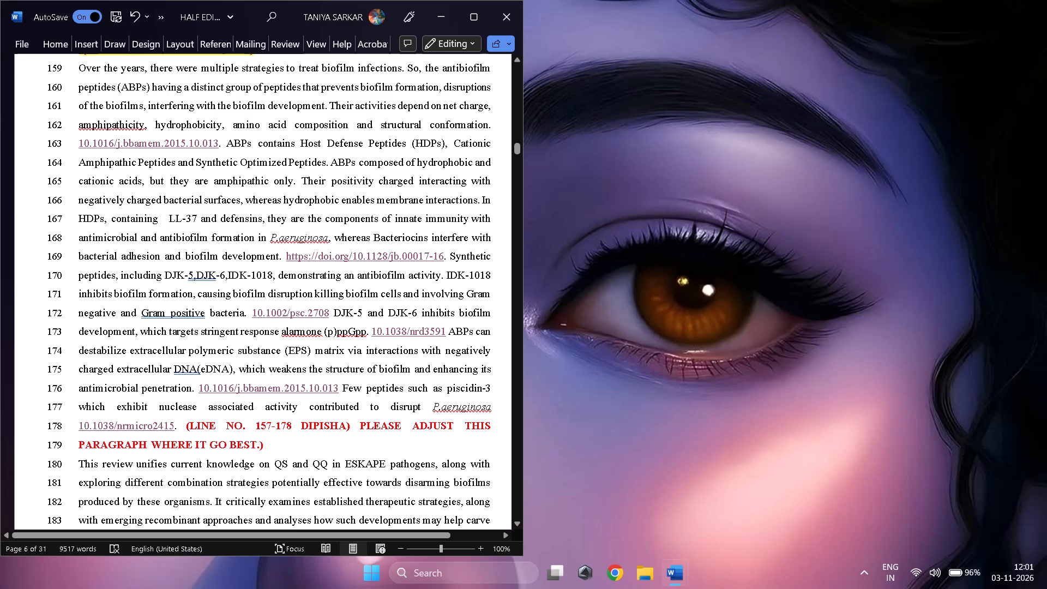
left_click(515, 147)
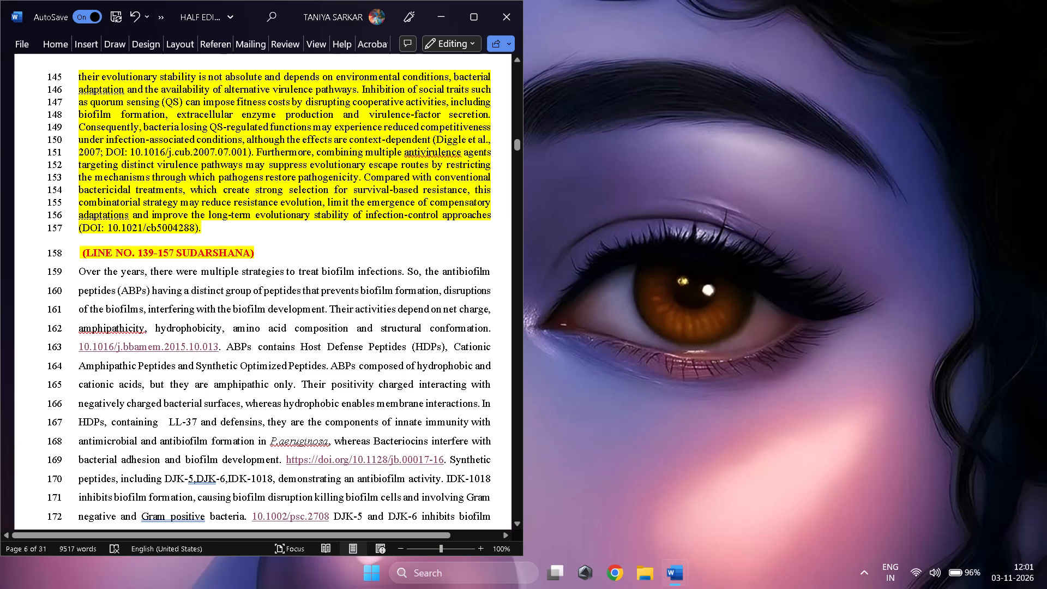
left_click(516, 517)
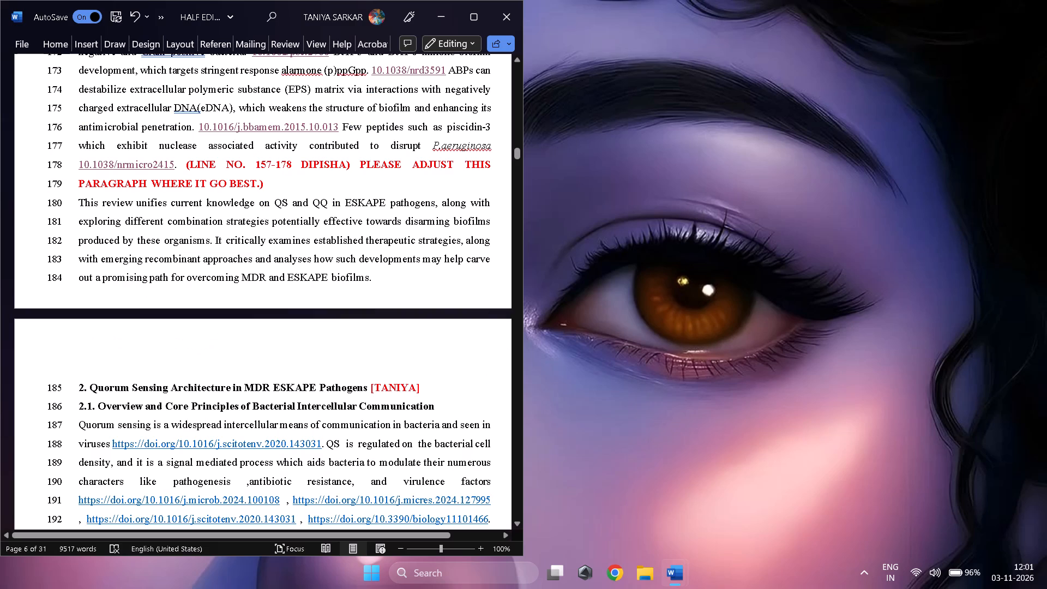
triple_click(522, 64)
left_click(522, 64)
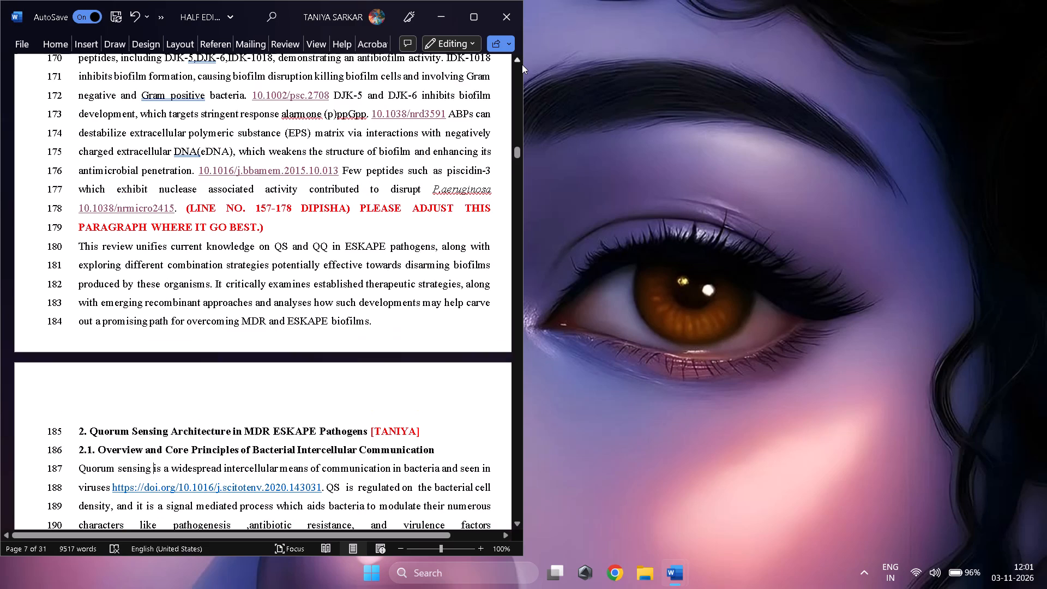
triple_click(516, 523)
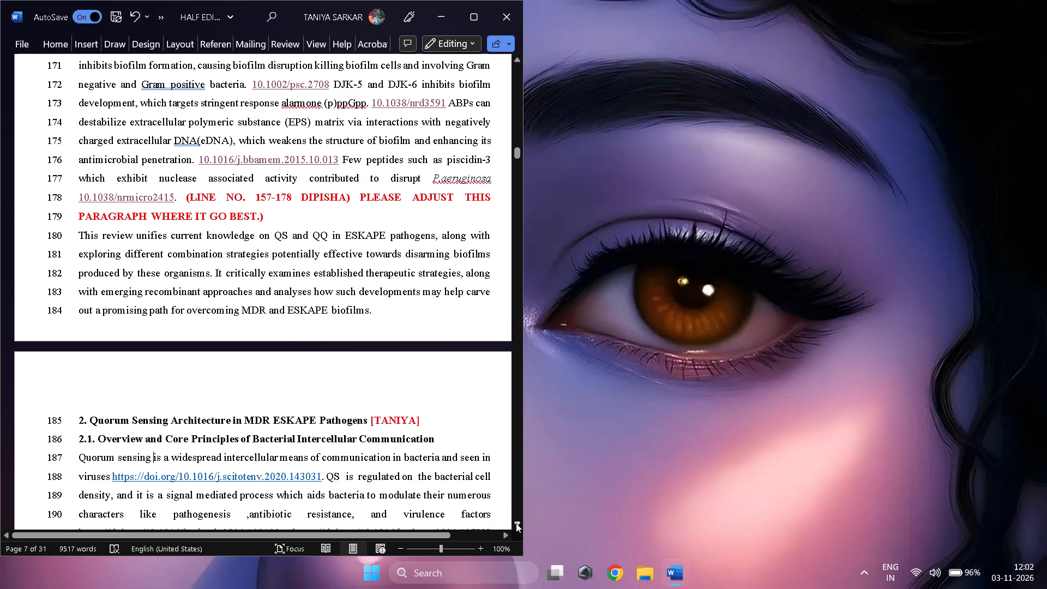
triple_click(516, 523)
left_click(516, 523)
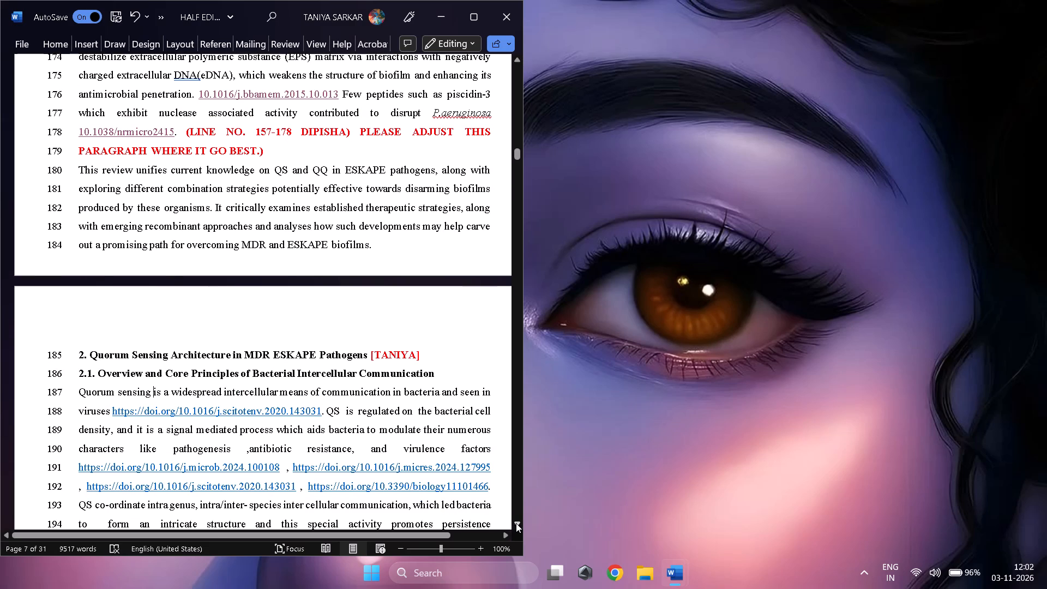
double_click(516, 523)
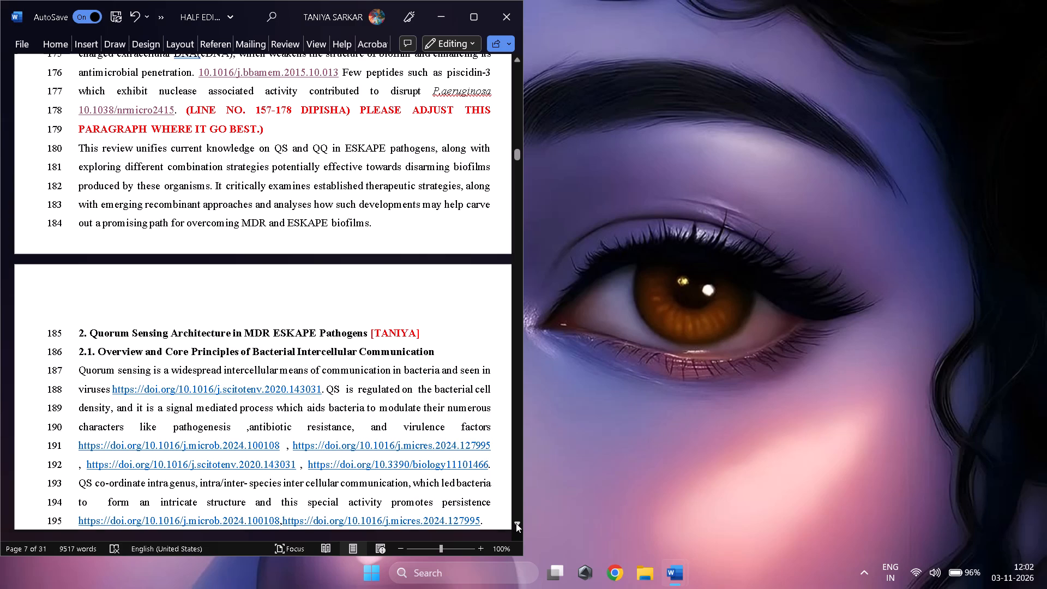
left_click(515, 61)
left_click(515, 61)
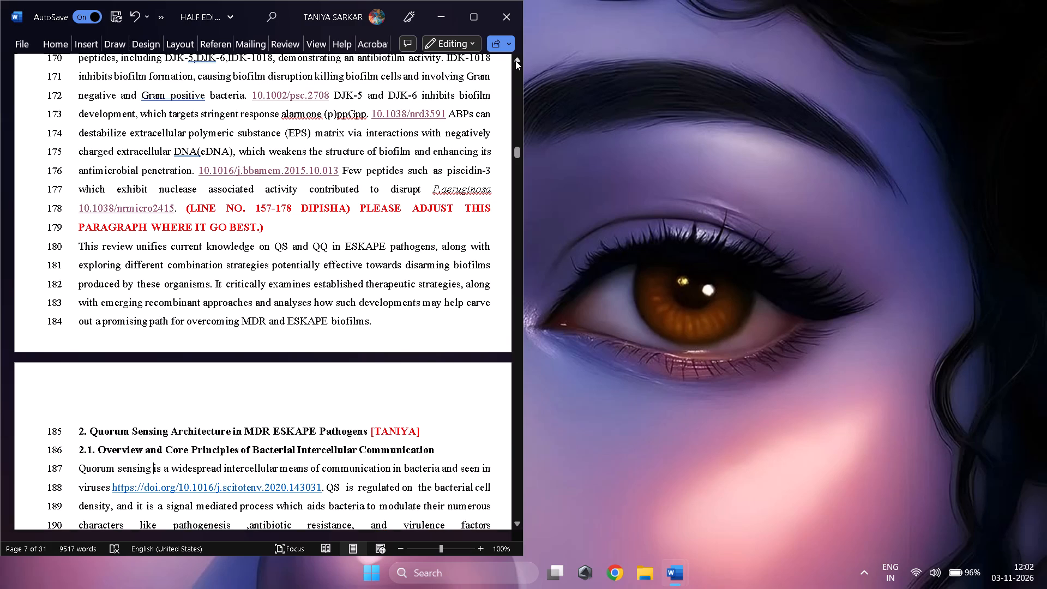
left_click(515, 61)
left_click(515, 61)
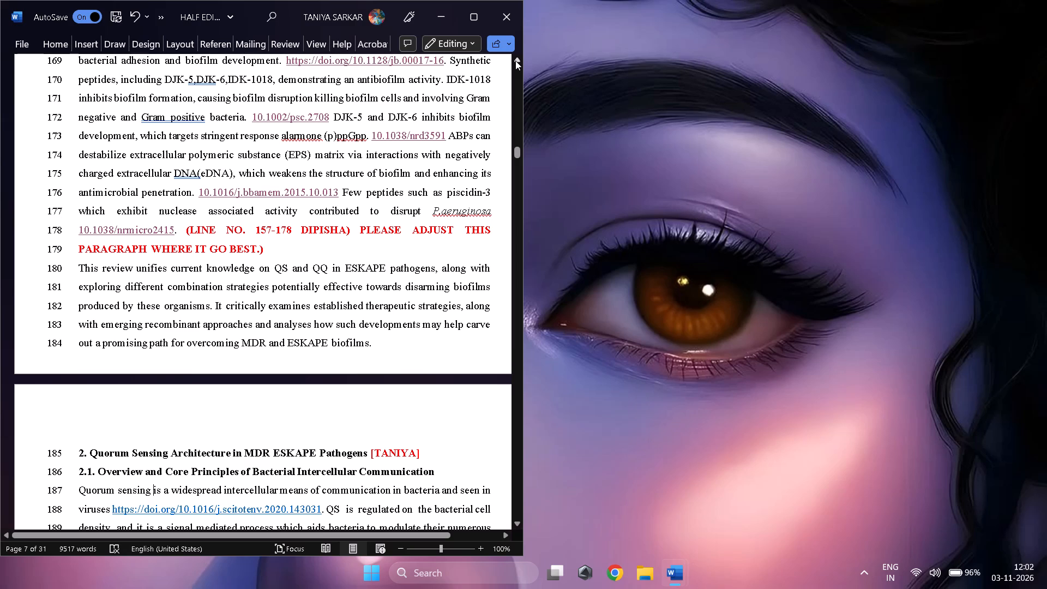
left_click(515, 61)
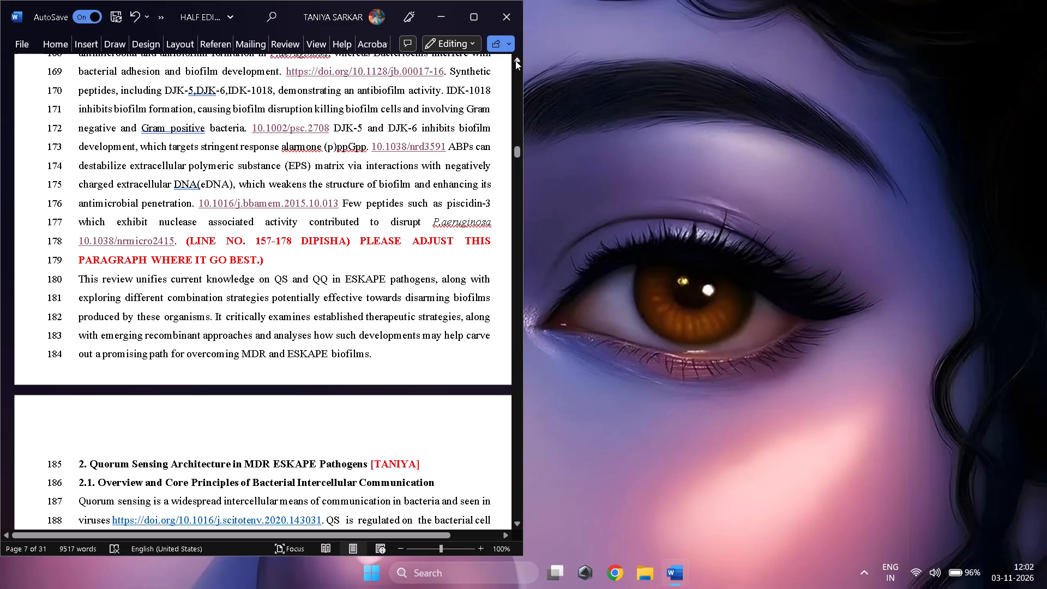
left_click(515, 61)
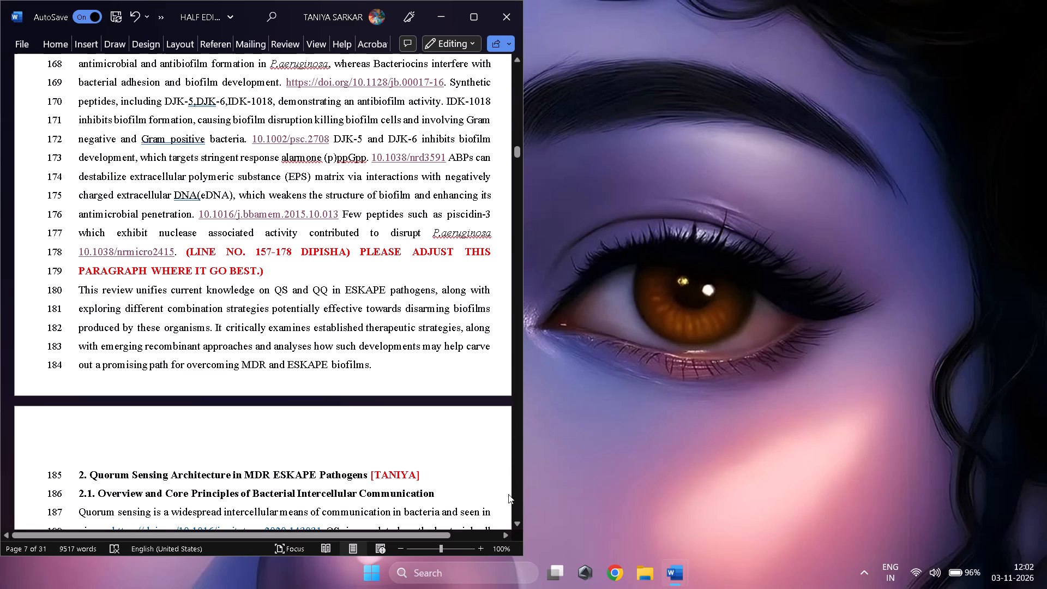
Read through section 2.1, "Overview and Core Principles of Bacterial Intercellular Communication", including its cited DOI links.
double_click(516, 522)
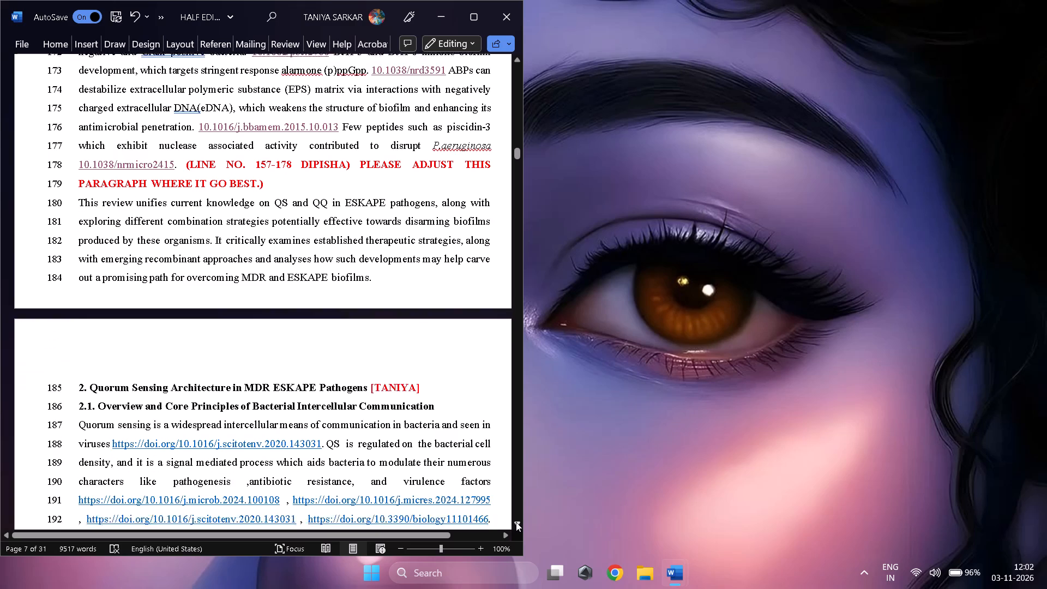
left_click(516, 522)
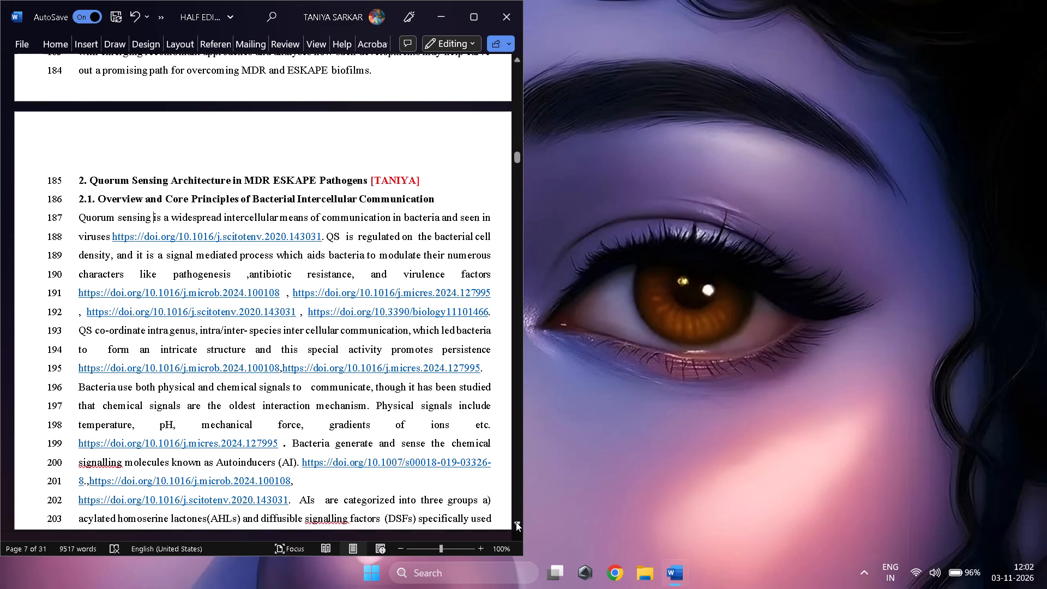
left_click(516, 522)
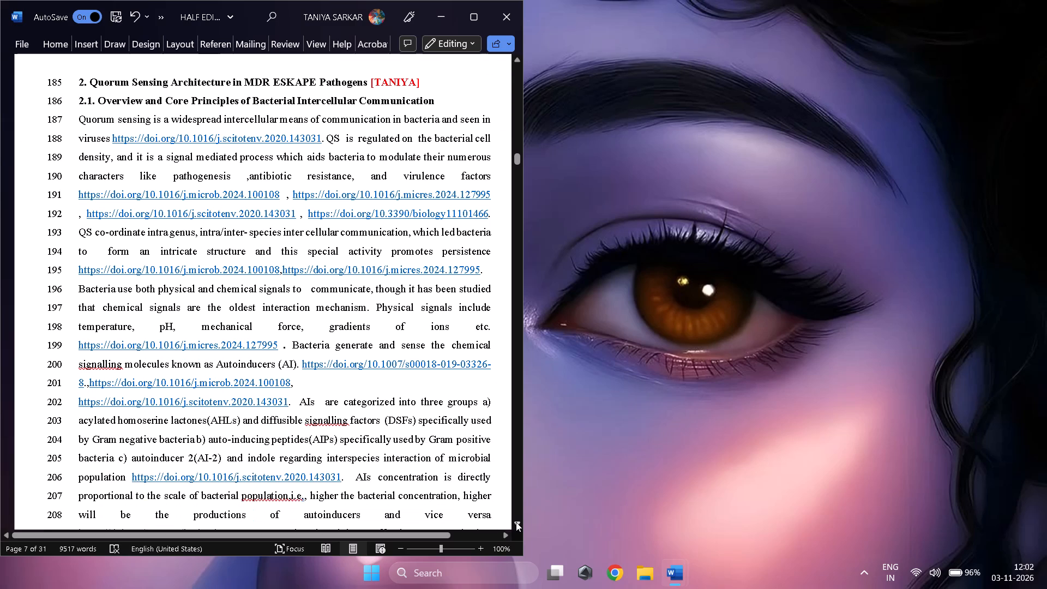
left_click(516, 522)
left_click(516, 522)
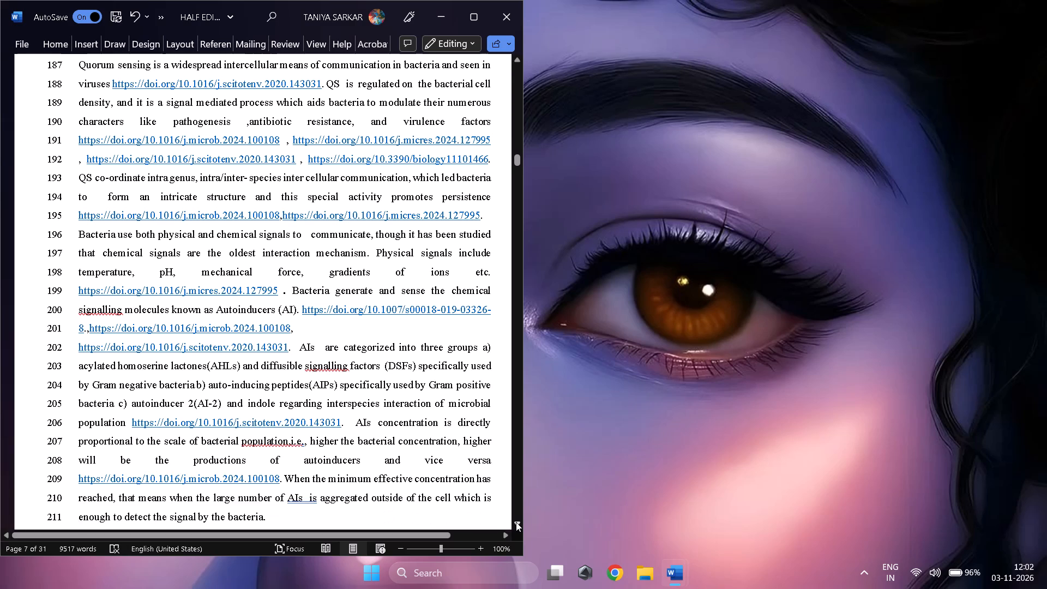
left_click(516, 522)
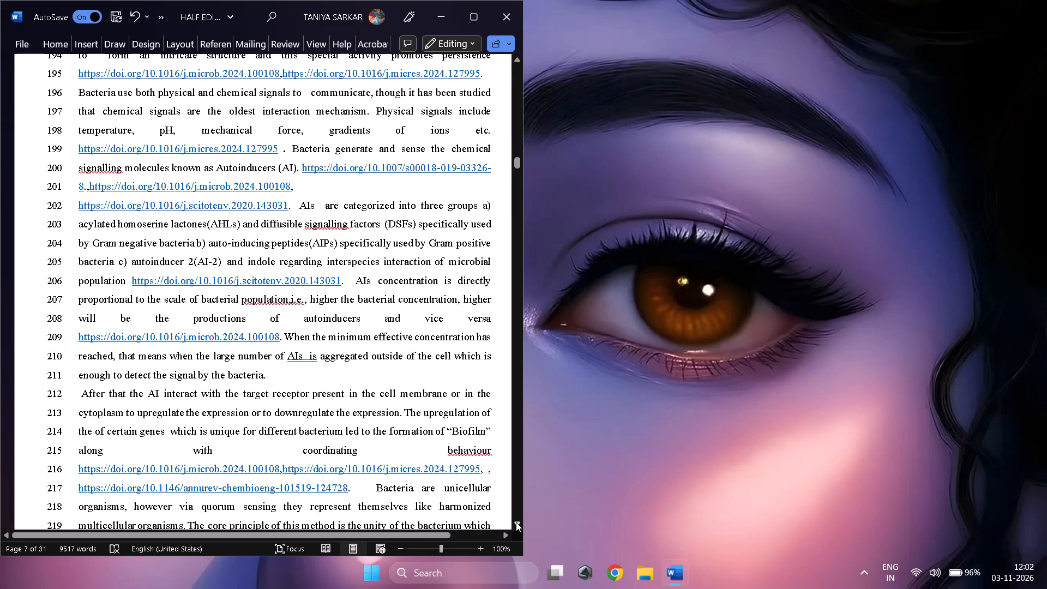
left_click(516, 522)
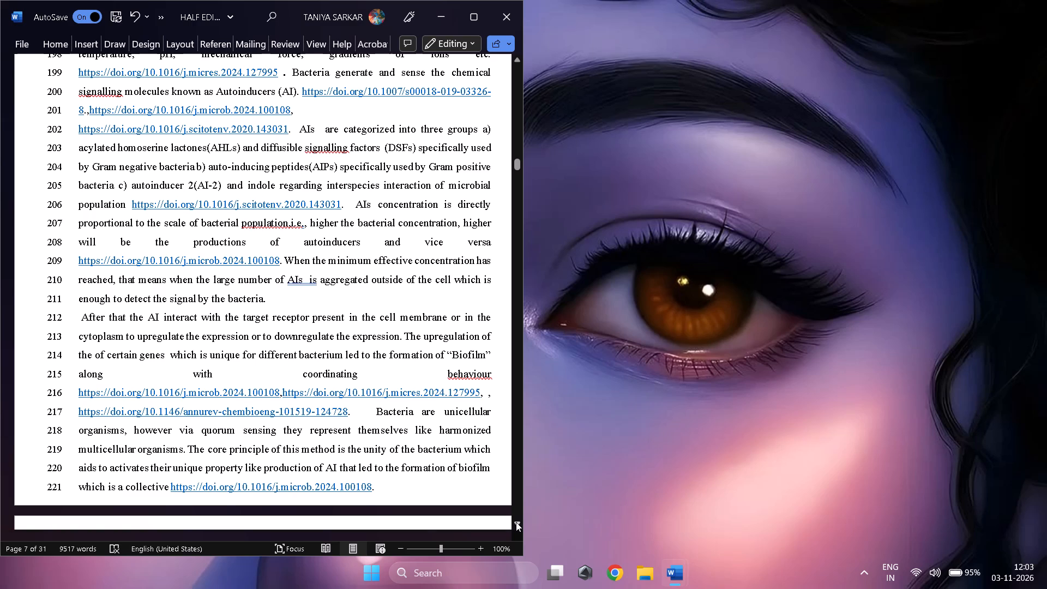
left_click(516, 522)
triple_click(516, 522)
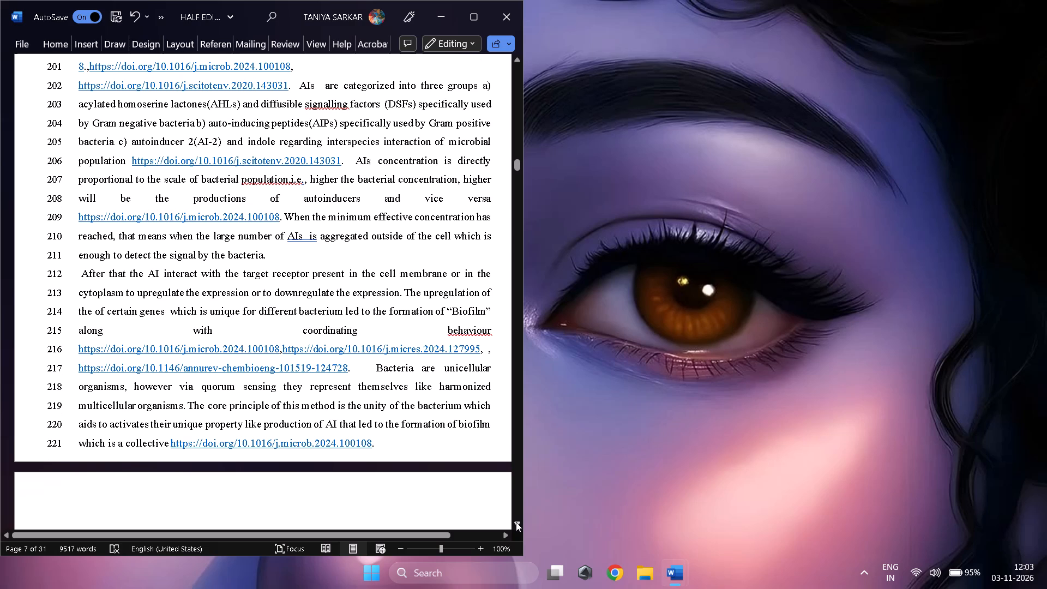
triple_click(516, 522)
left_click(516, 522)
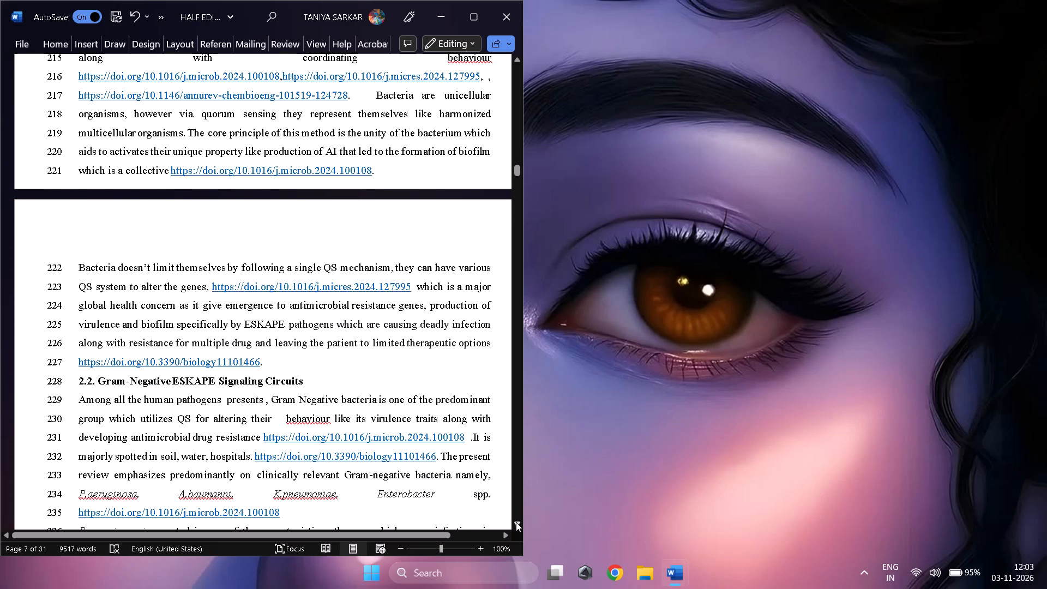
Examine section 2.2, "Gram-Negative ESKAPE Signaling Circuits", skimming ahead to section 3.3.3 and returning to the P. aeruginosa paragraphs.
right_click(516, 522)
left_click(516, 522)
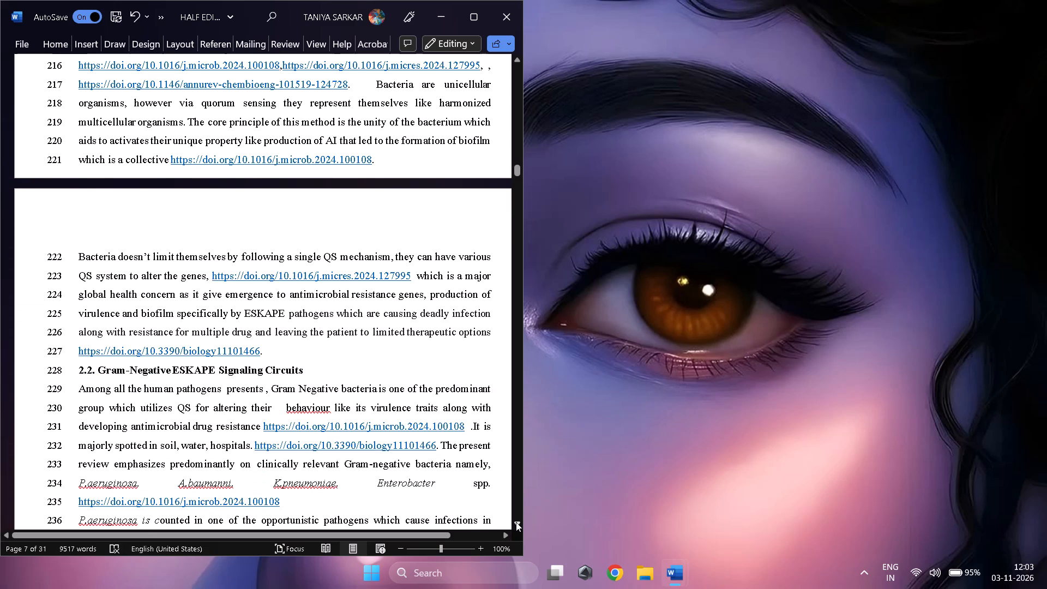
left_click(516, 522)
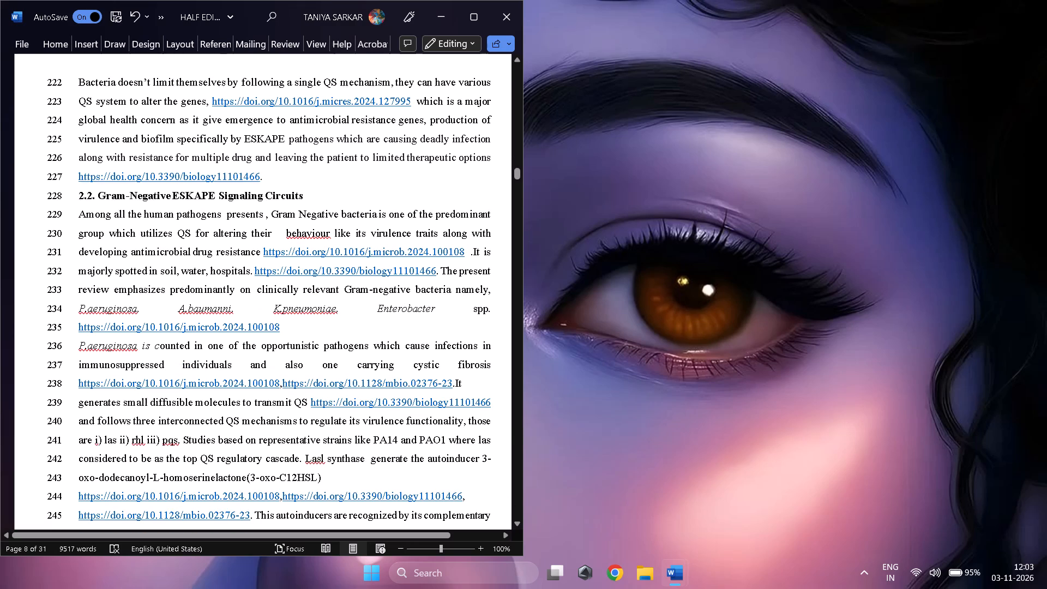
left_click(516, 519)
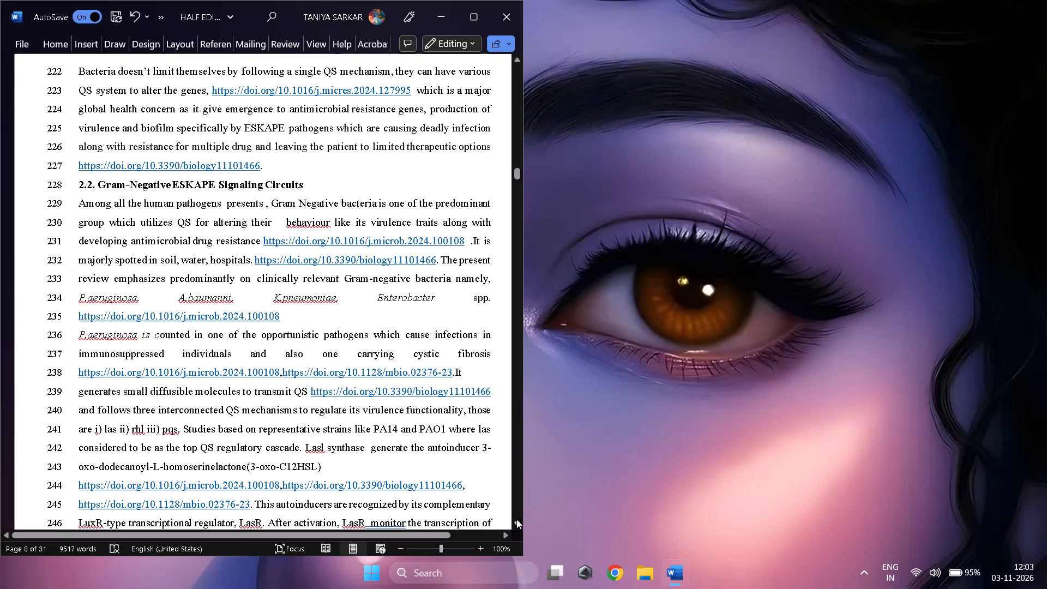
left_click(516, 519)
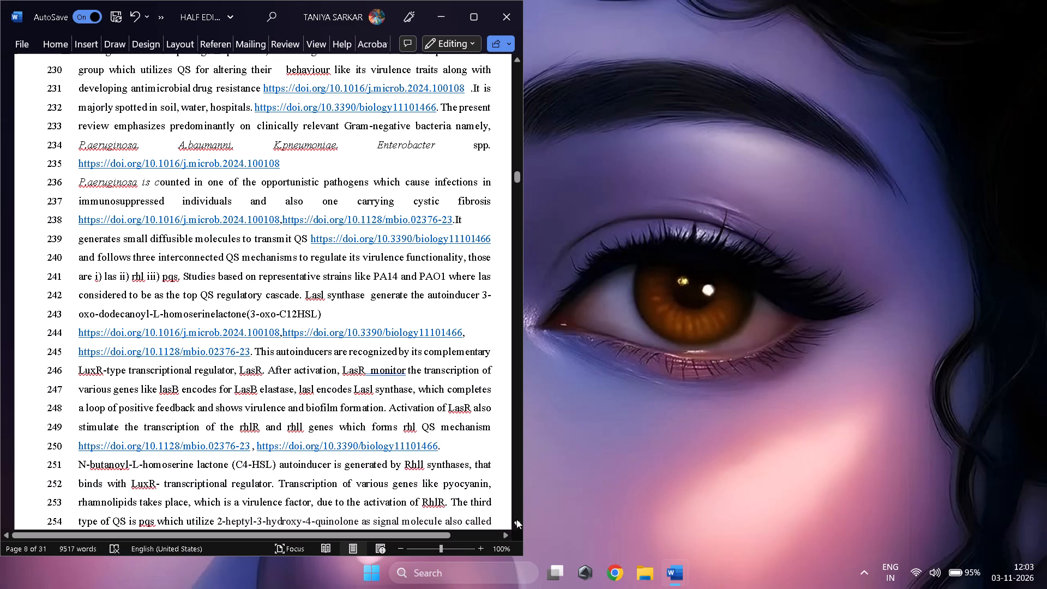
left_click(516, 519)
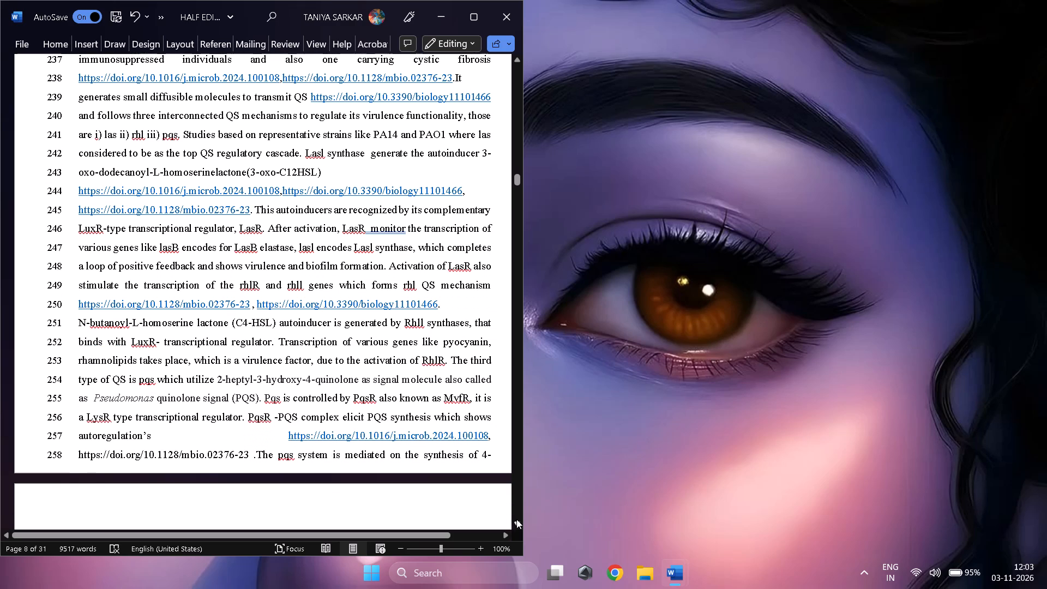
left_click(516, 519)
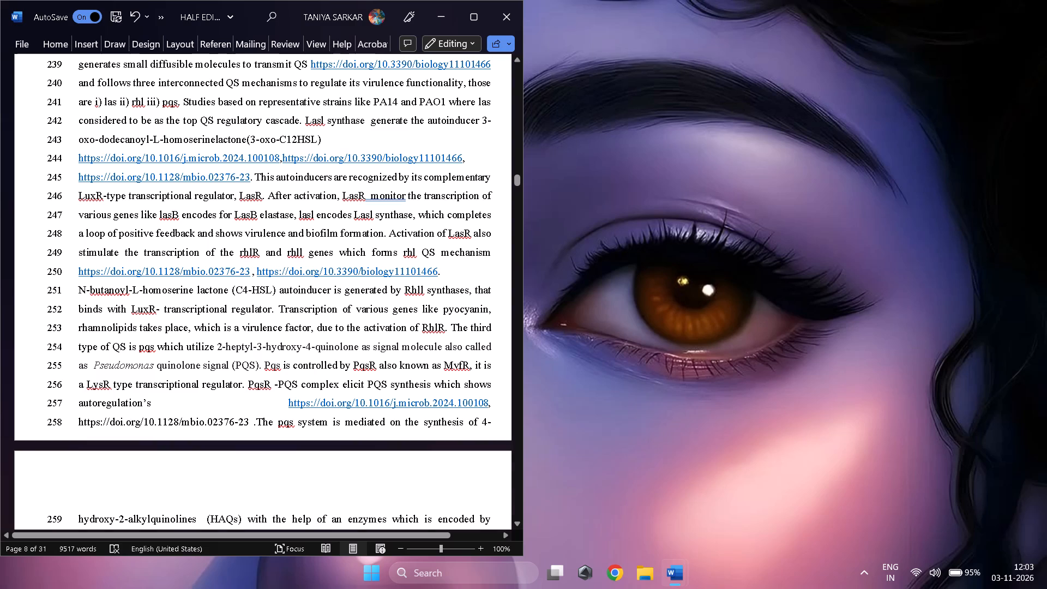
left_click(517, 367)
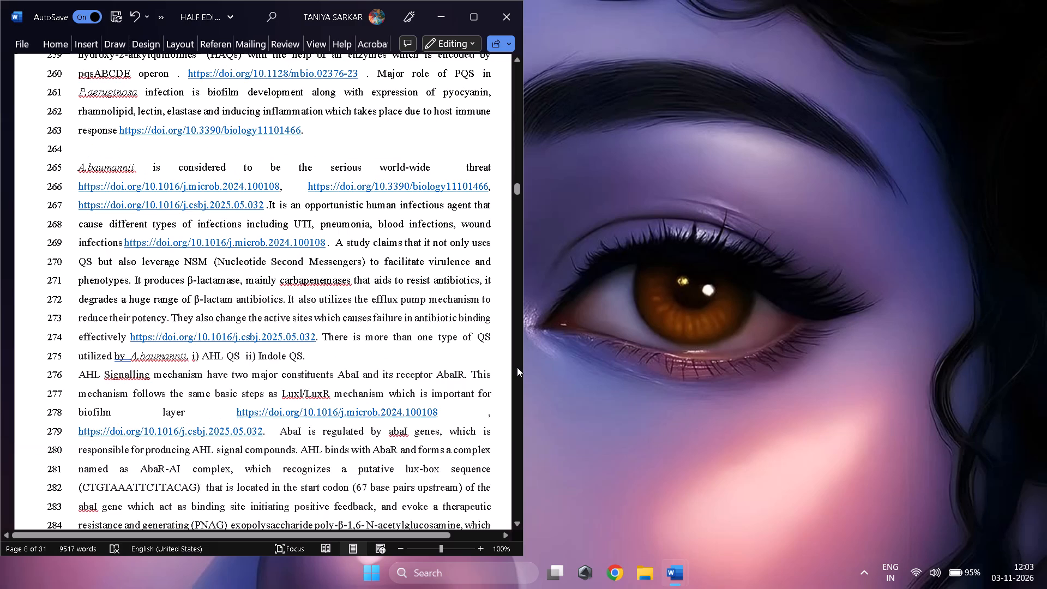
left_click(517, 367)
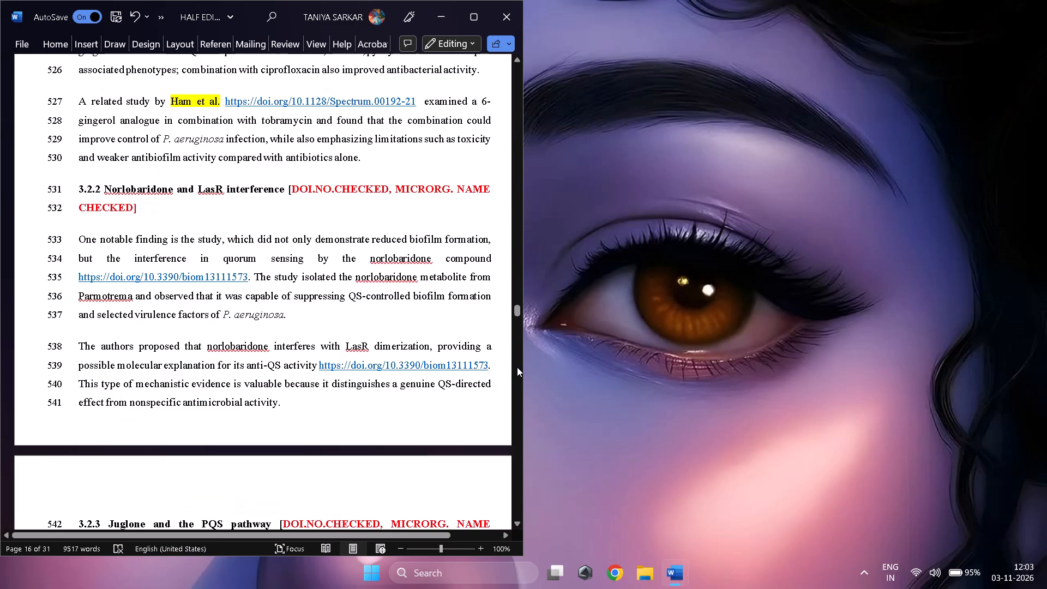
left_click(517, 367)
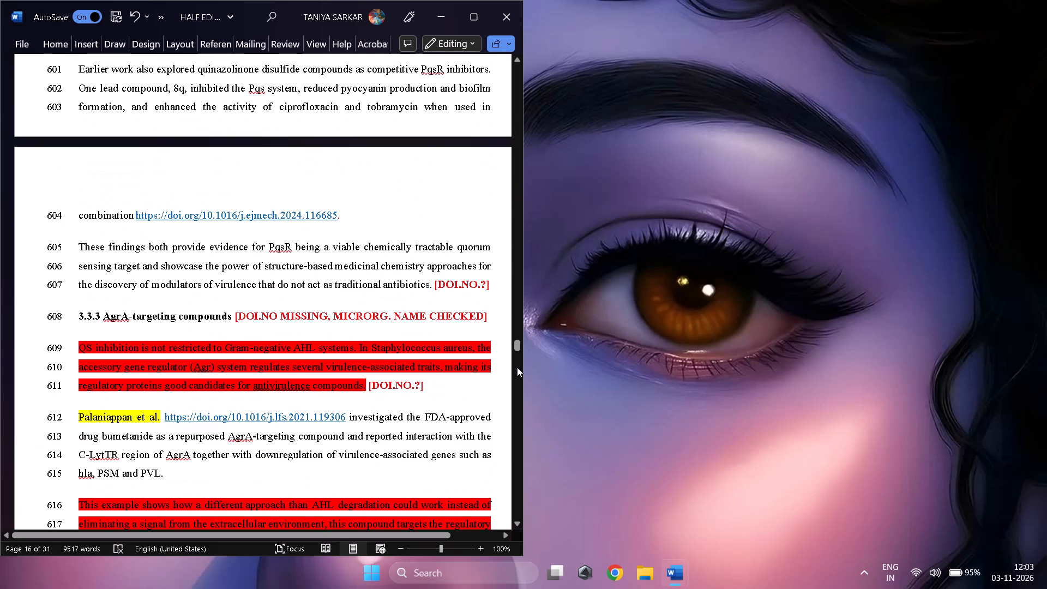
left_click_drag(518, 347, 516, 211)
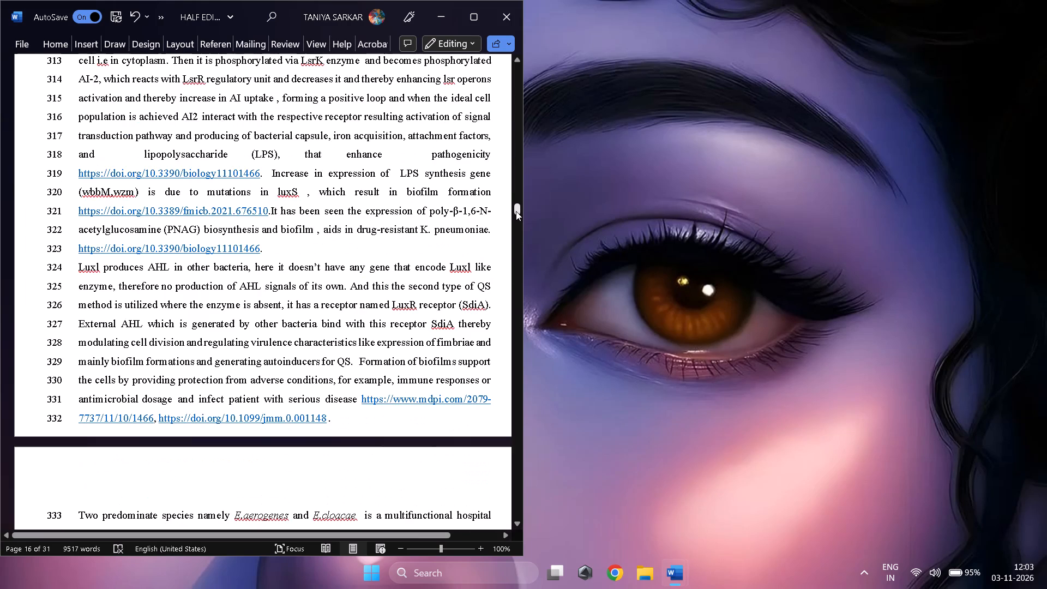
left_click(516, 209)
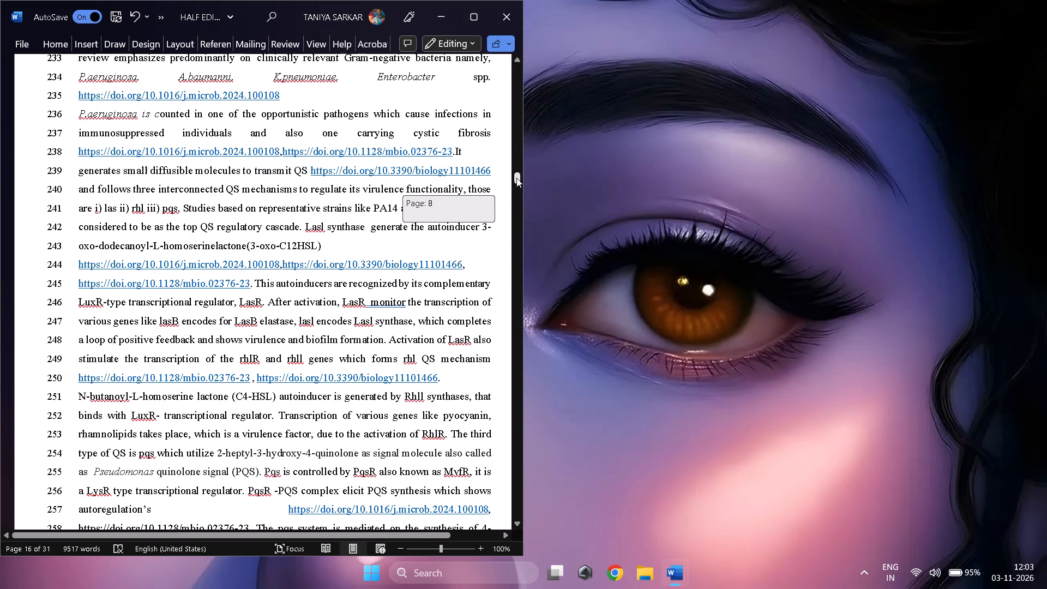
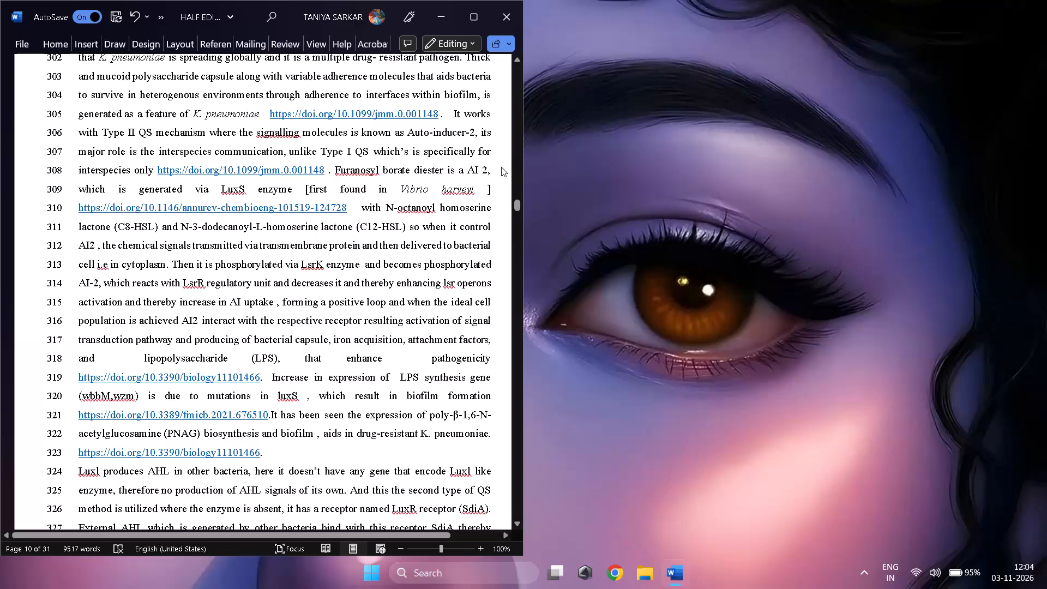
Replace the square brackets around "first found in Vibrio harveyi" with parentheses in the K. pneumoniae paragraph of section 2.2.
left_click(493, 190)
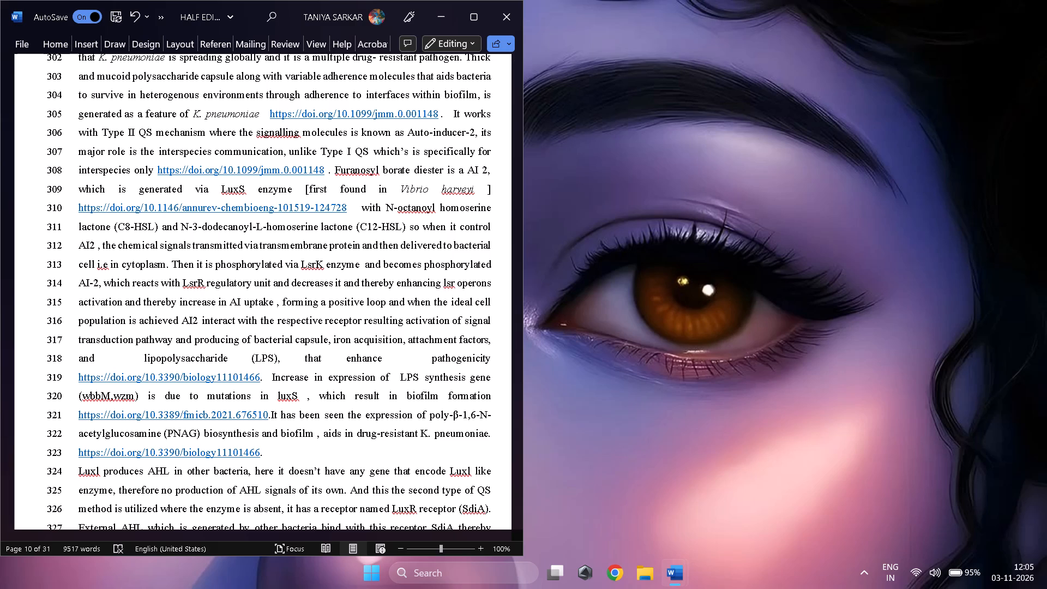
left_click(311, 193)
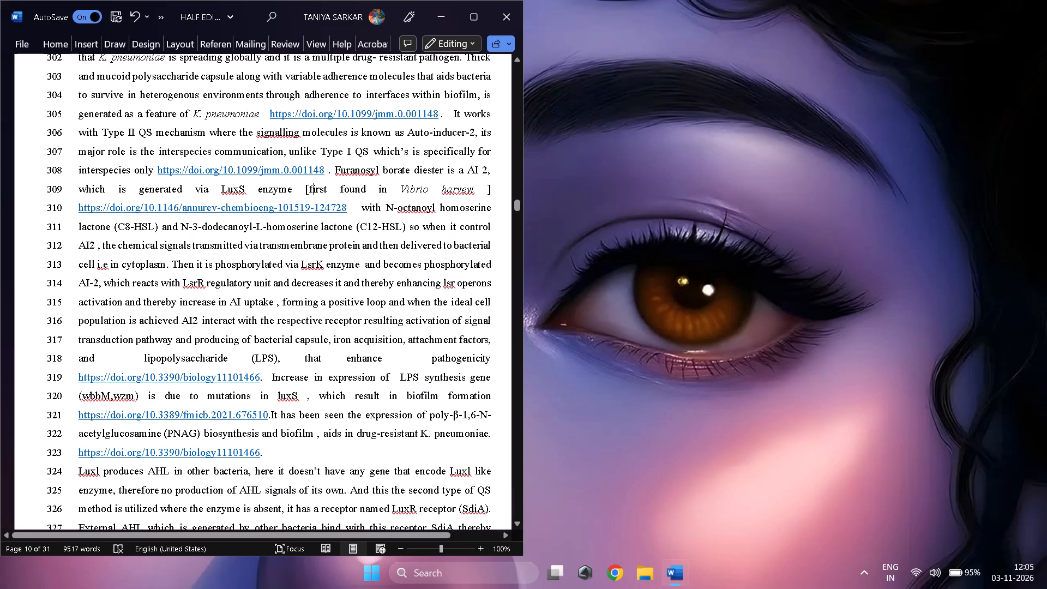
left_click(476, 24)
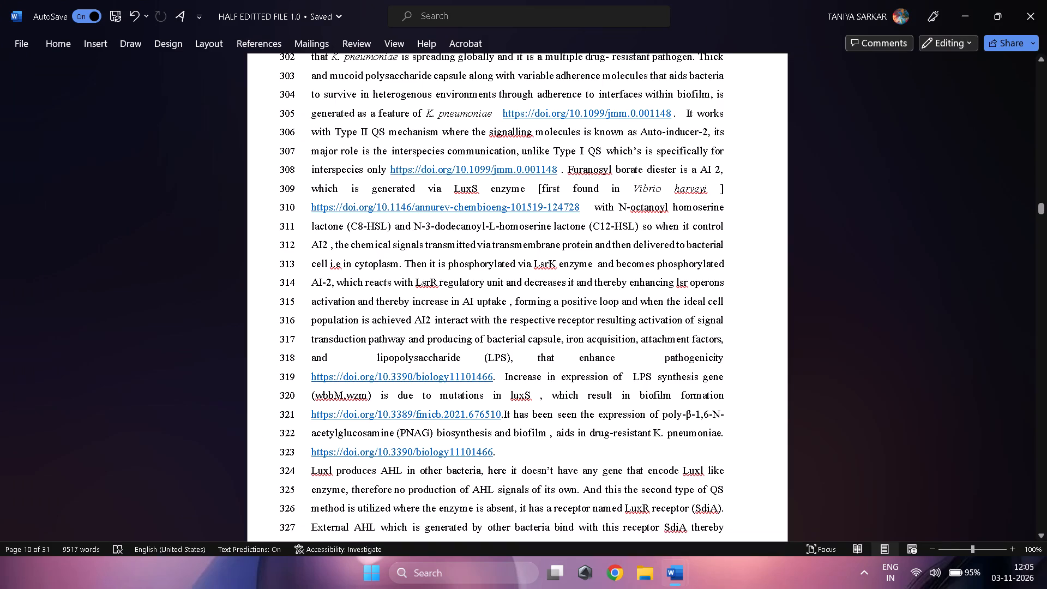
left_click(546, 193)
left_click(543, 190)
key("BackSpace")
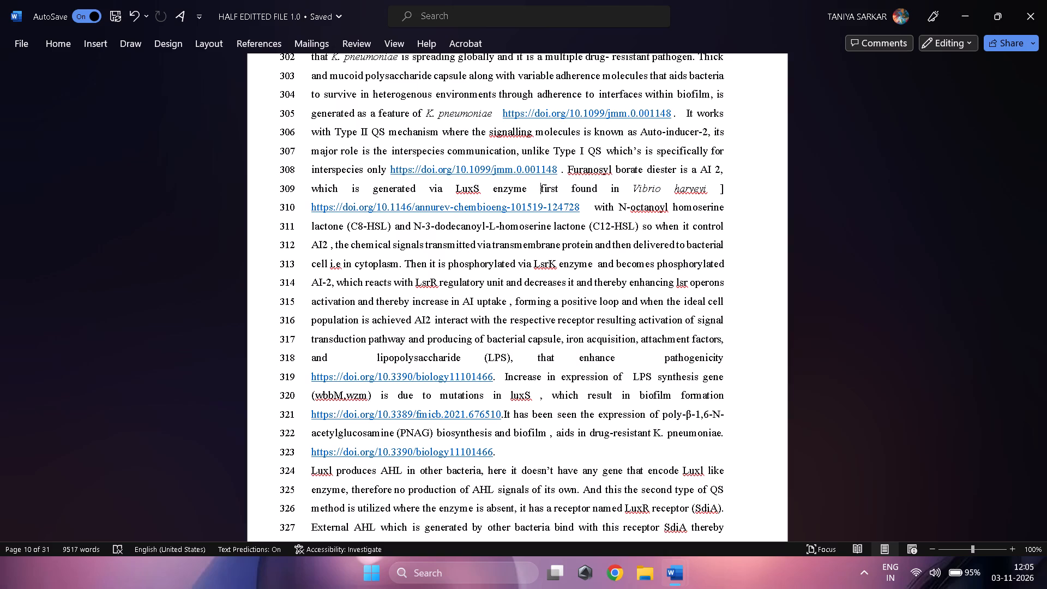
key("shift+parenleft")
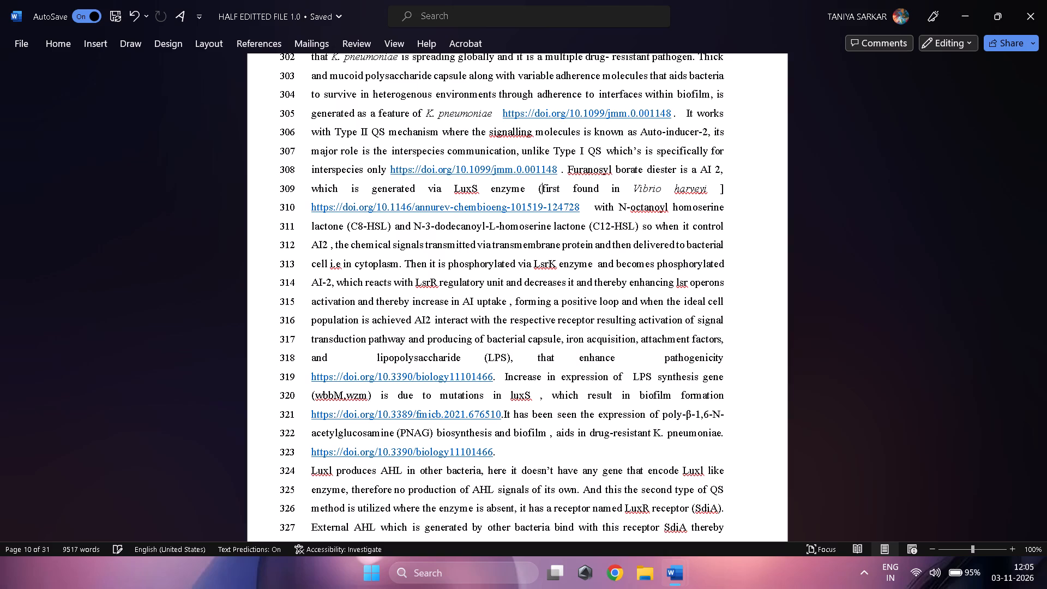
left_click(726, 194)
key("BackSpace")
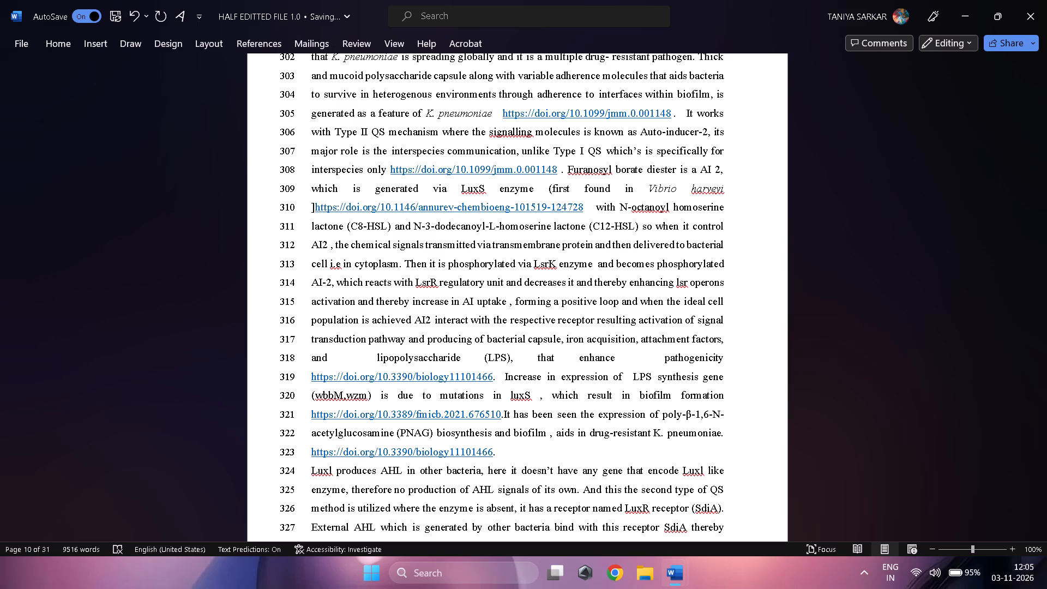
key("shift+parenright")
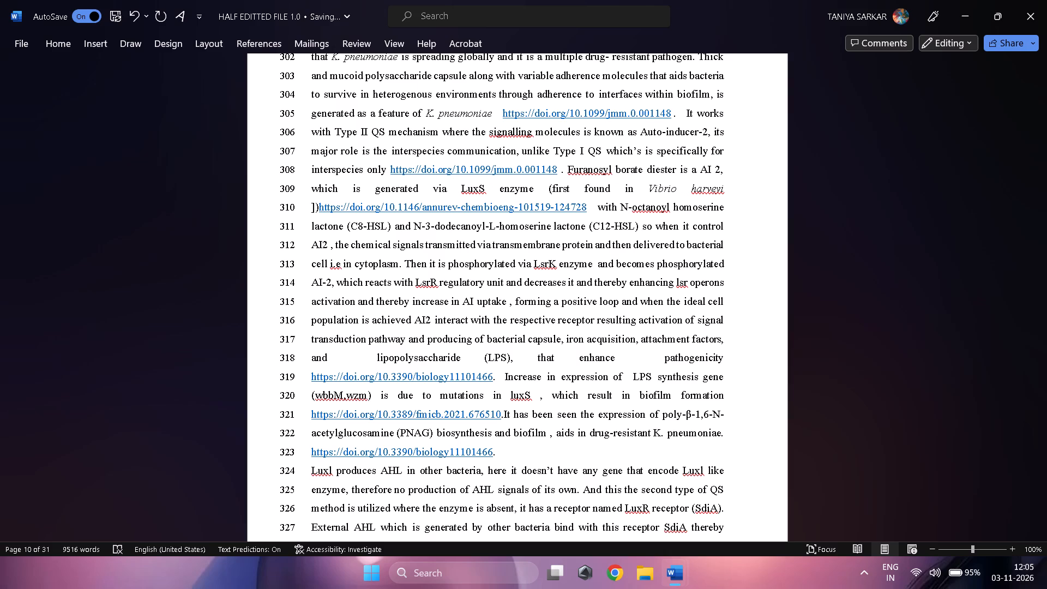
key("Left")
key("BackSpace")
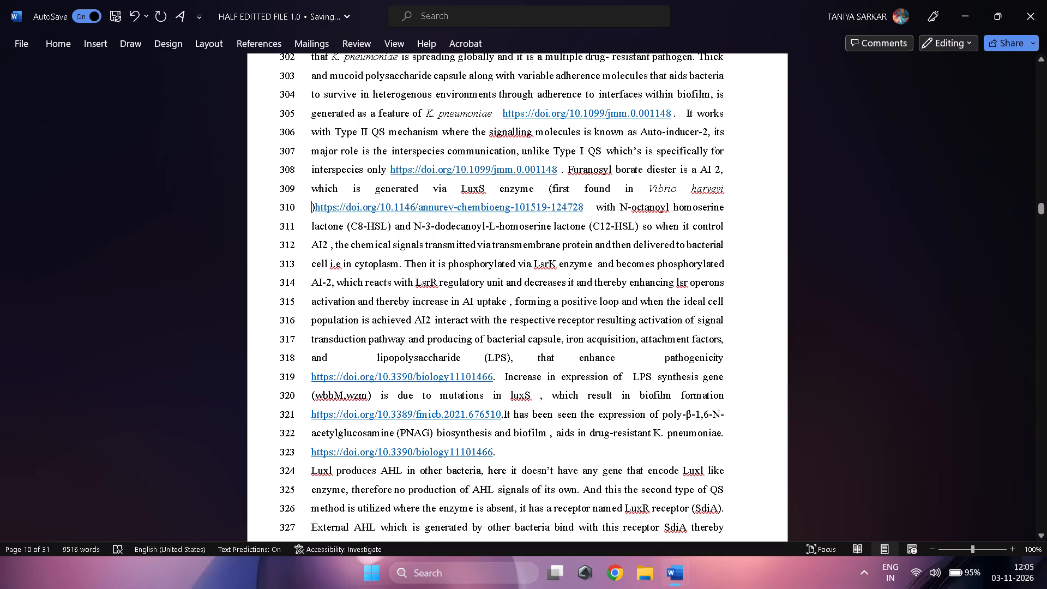
Read the rest of section 2.2, from the K. pneumoniae paragraphs through the E. aerogenes and E. cloacae paragraph.
double_click(1040, 537)
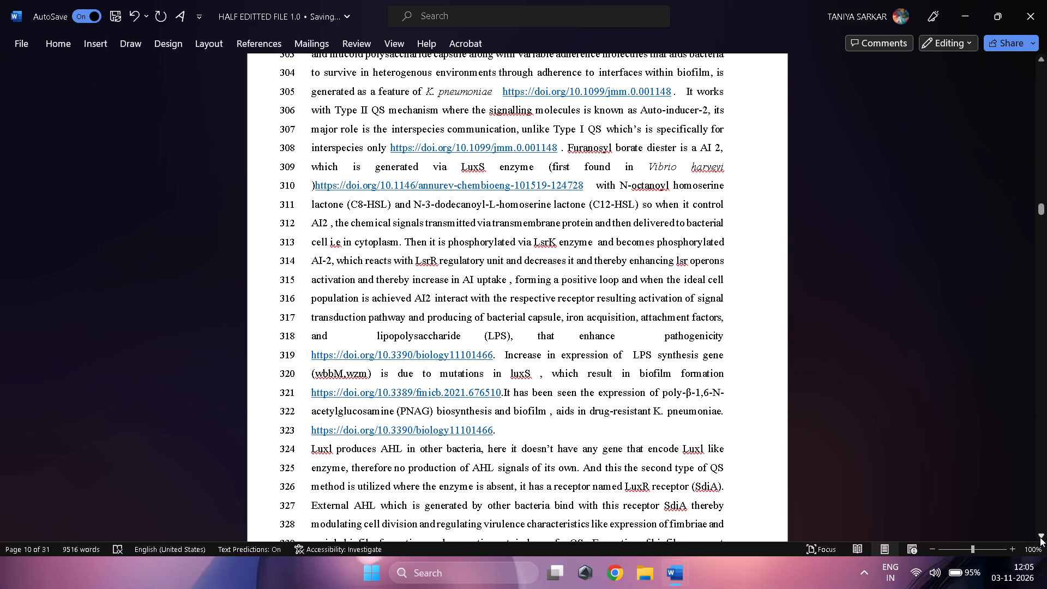
left_click(1040, 537)
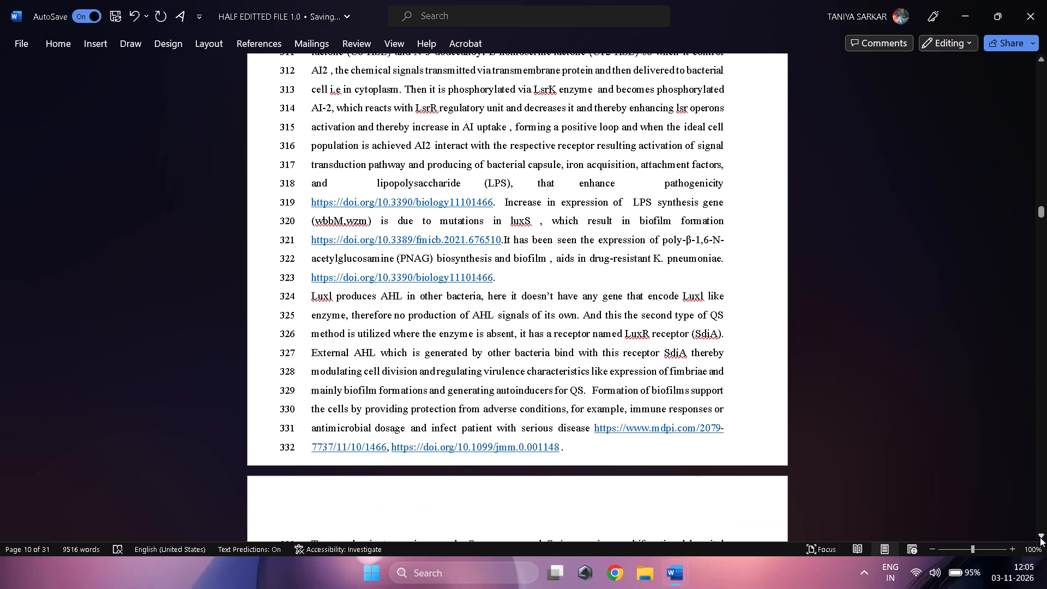
left_click(1040, 537)
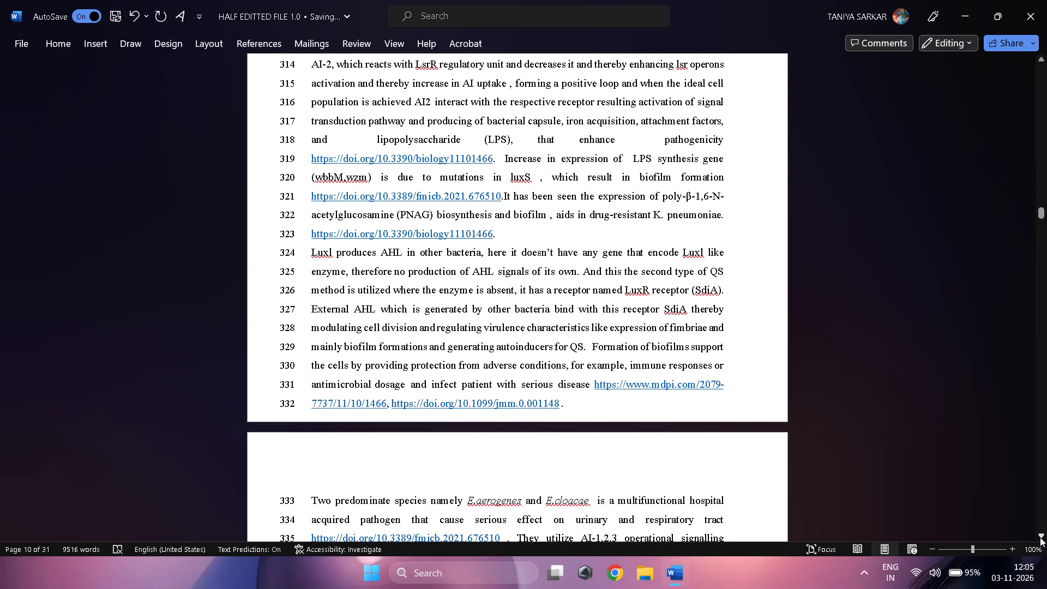
triple_click(1040, 537)
triple_click(1040, 537)
triple_click(1040, 537)
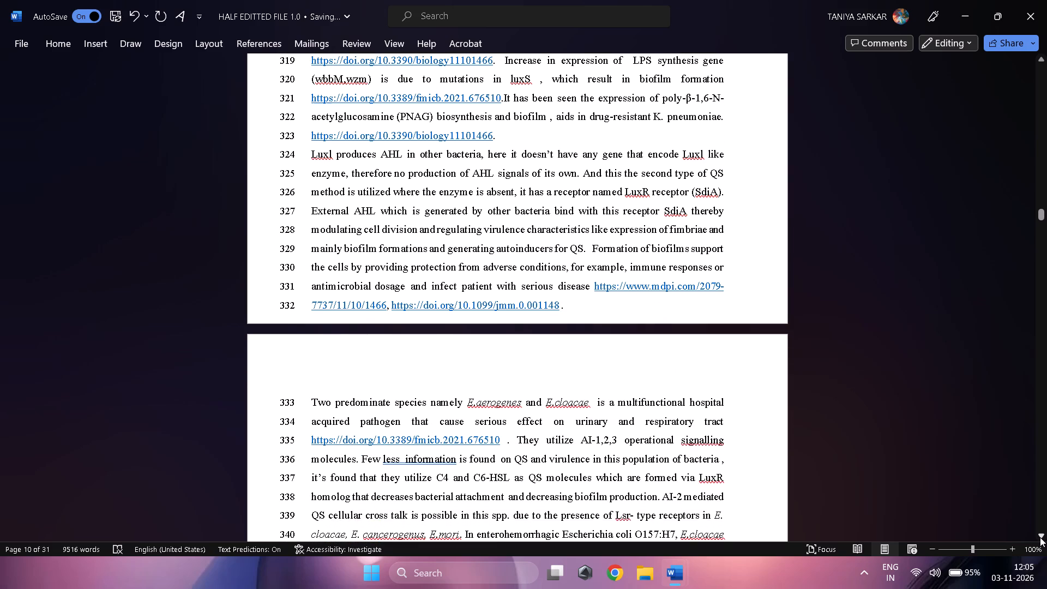
left_click(1040, 537)
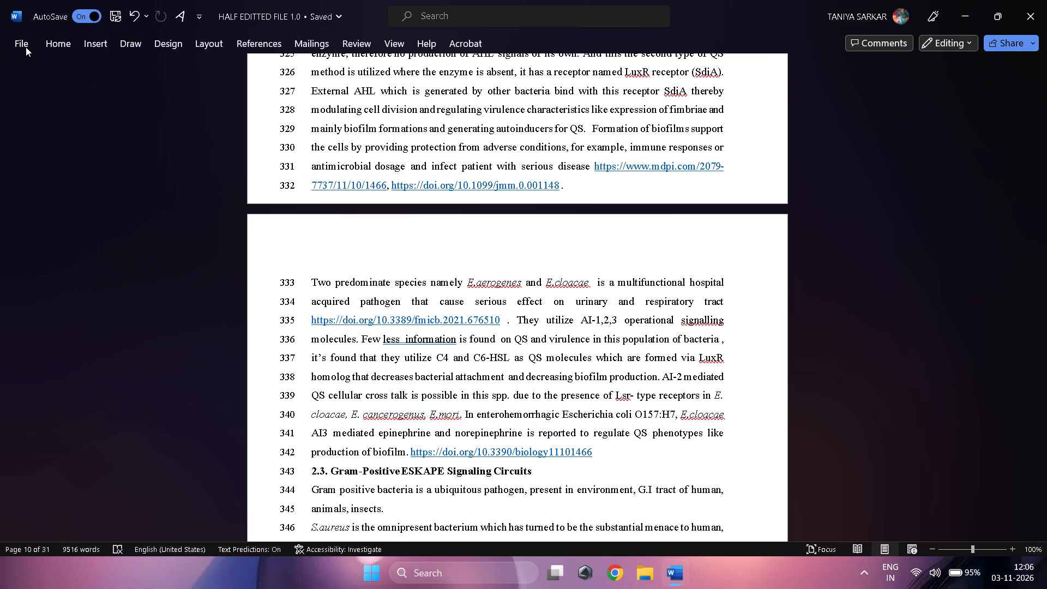
Search the document for "Quorum" and cycle through the matches to the first one in the title.
key("ctrl+f")
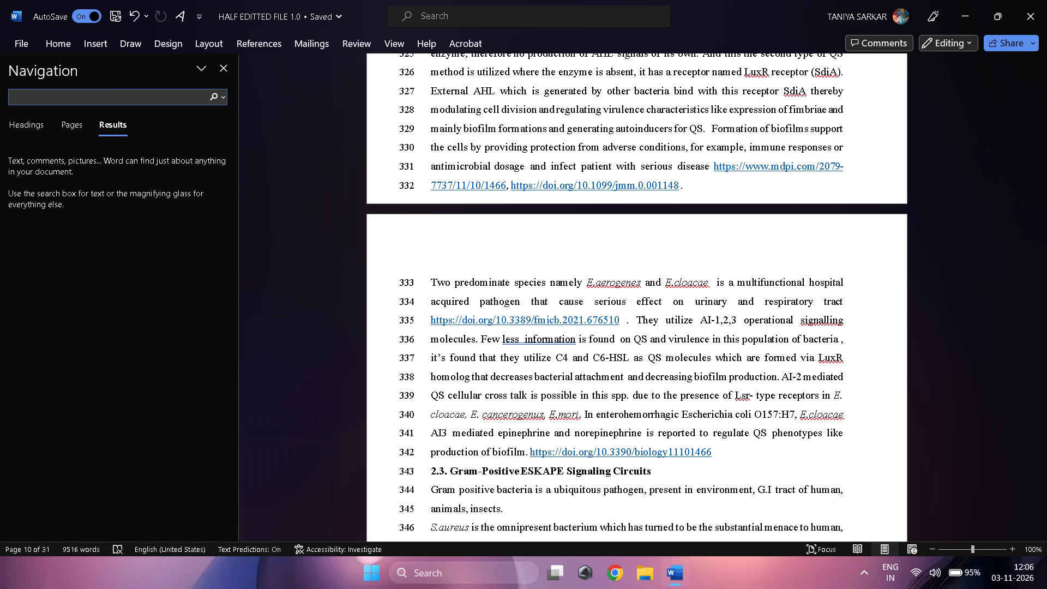
key("q")
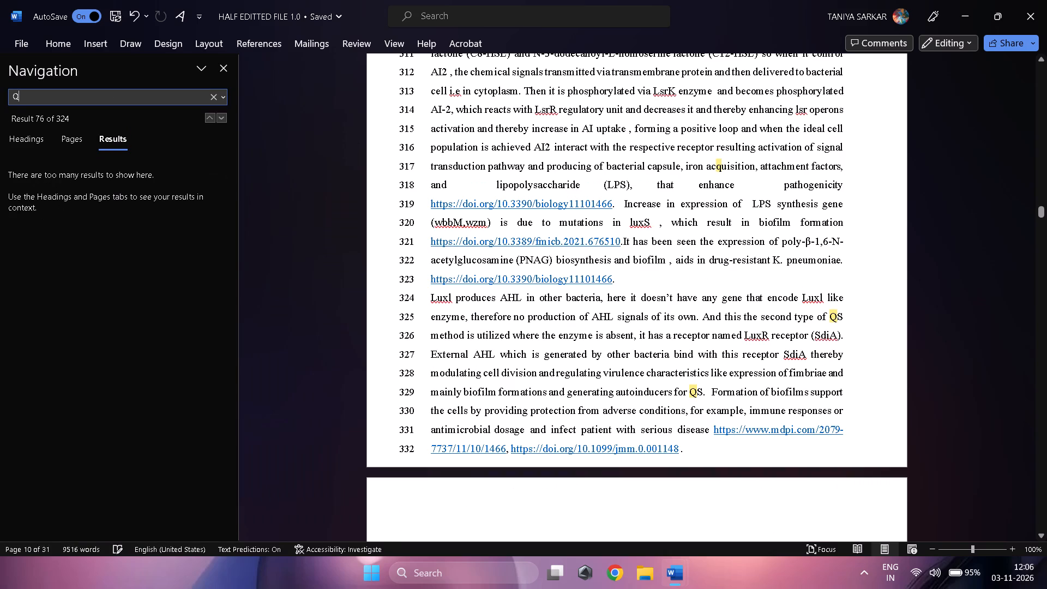
type("uoru")
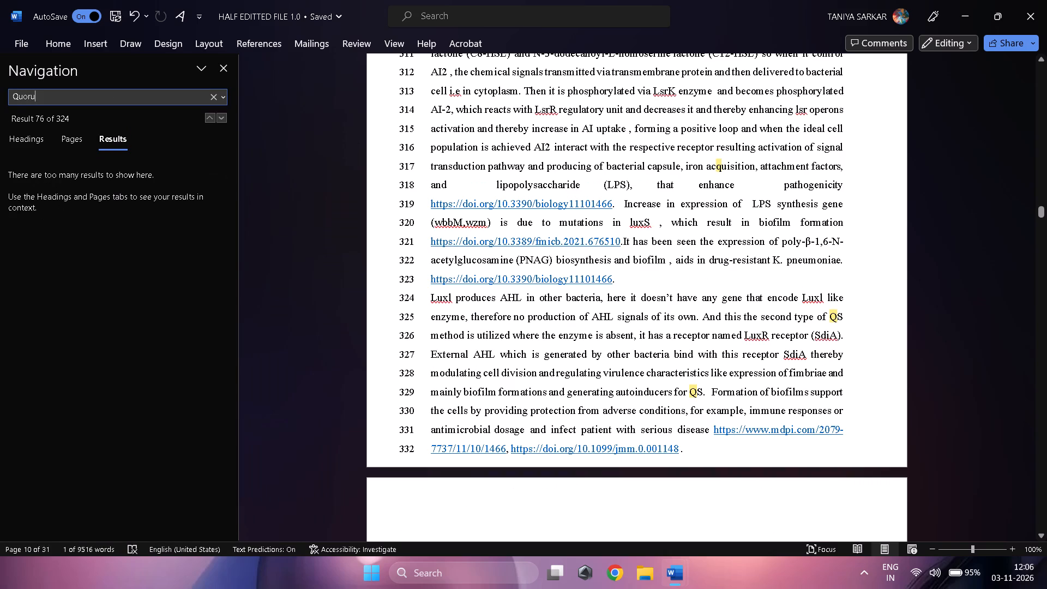
key("m")
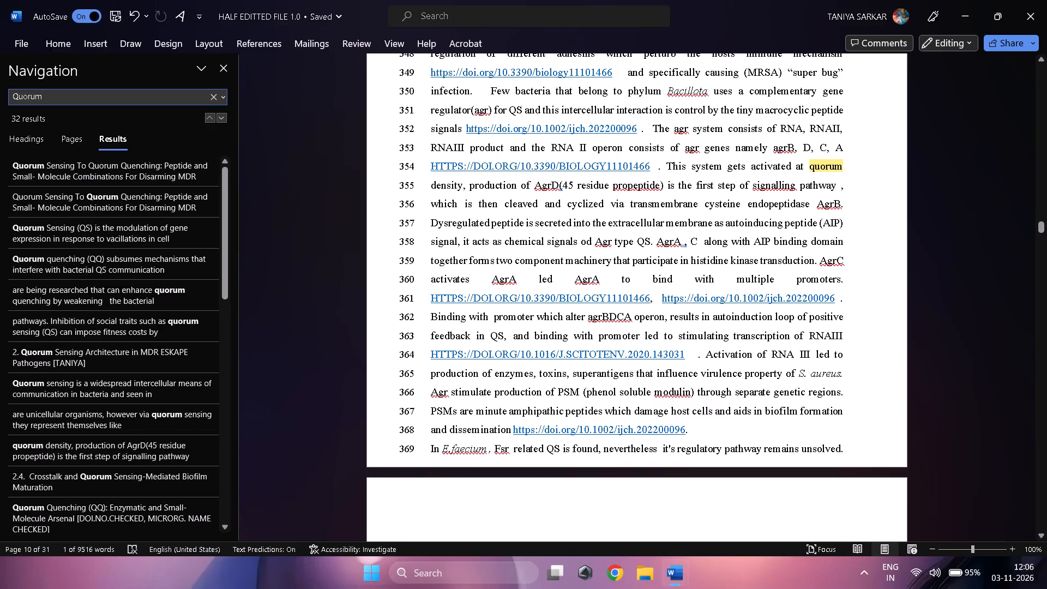
left_click(212, 117)
double_click(221, 115)
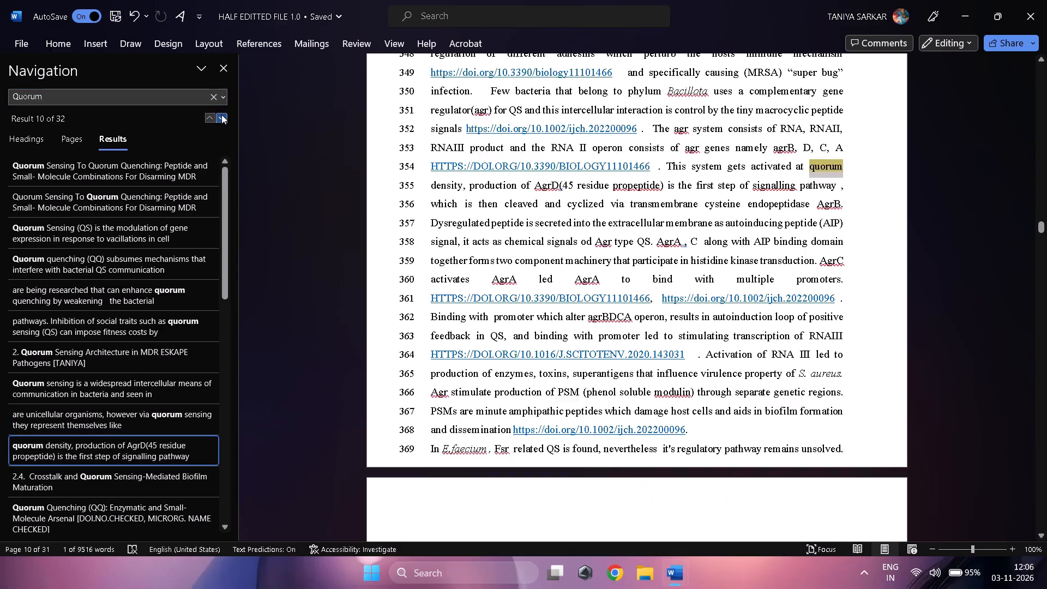
triple_click(207, 118)
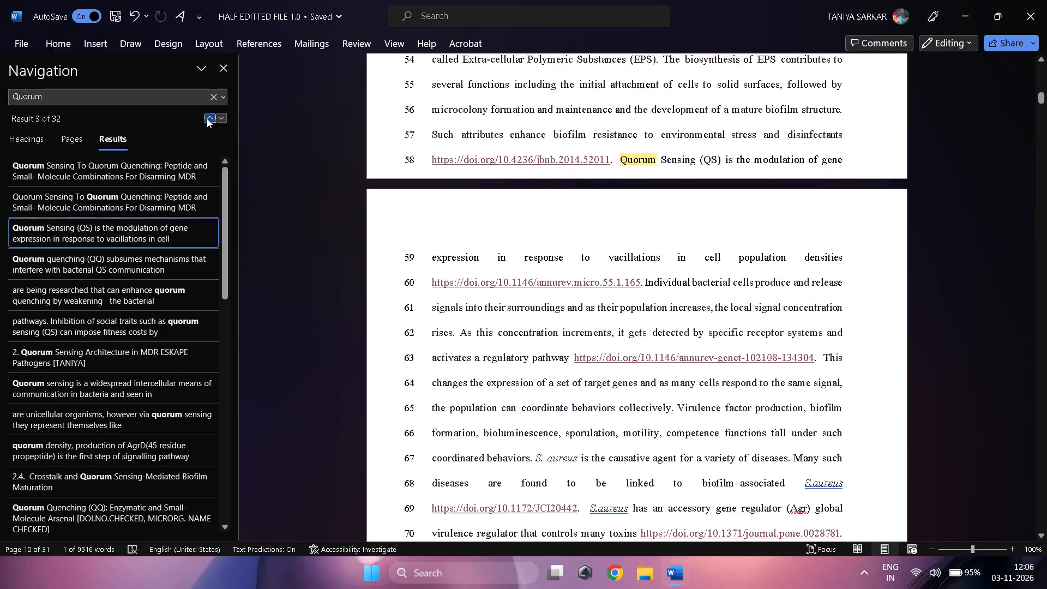
double_click(218, 121)
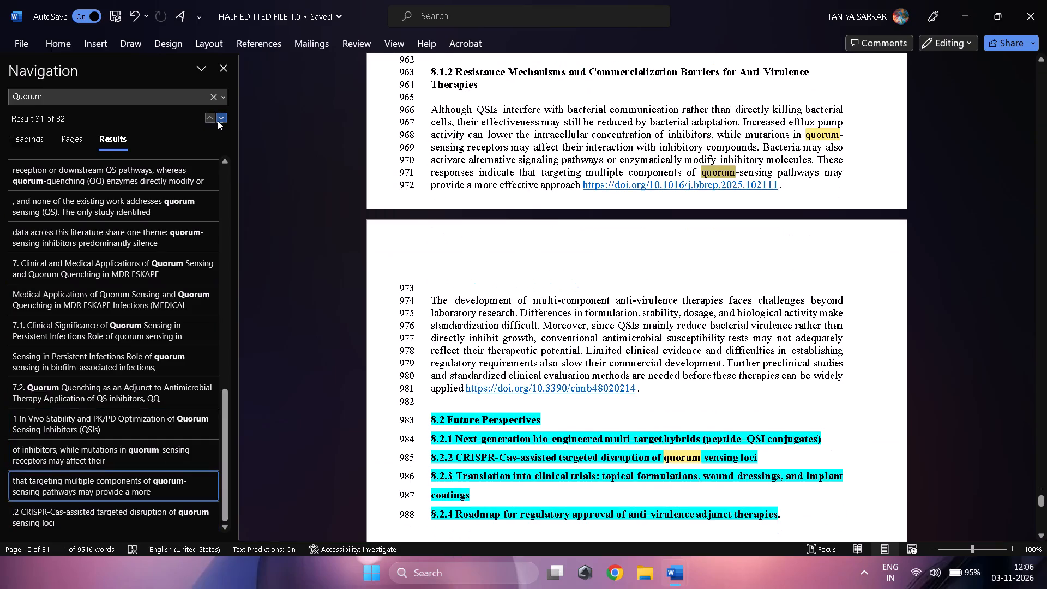
left_click(218, 121)
left_click(218, 121)
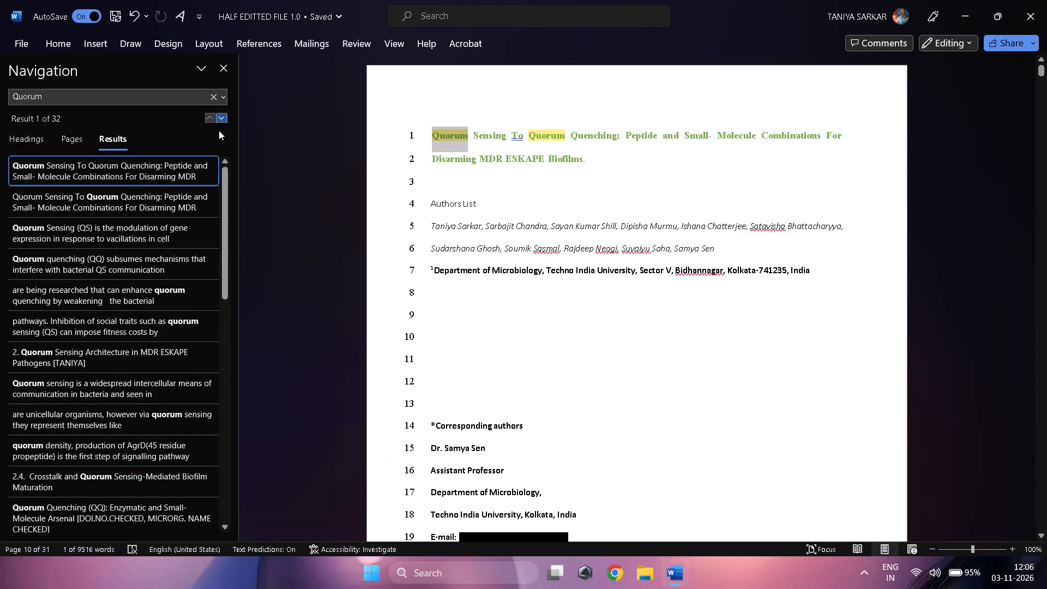
Find the introduction sentence on strategies that enhance quorum quenching and replace "quorum quenching" with "QQ".
left_click(220, 119)
left_click(220, 119)
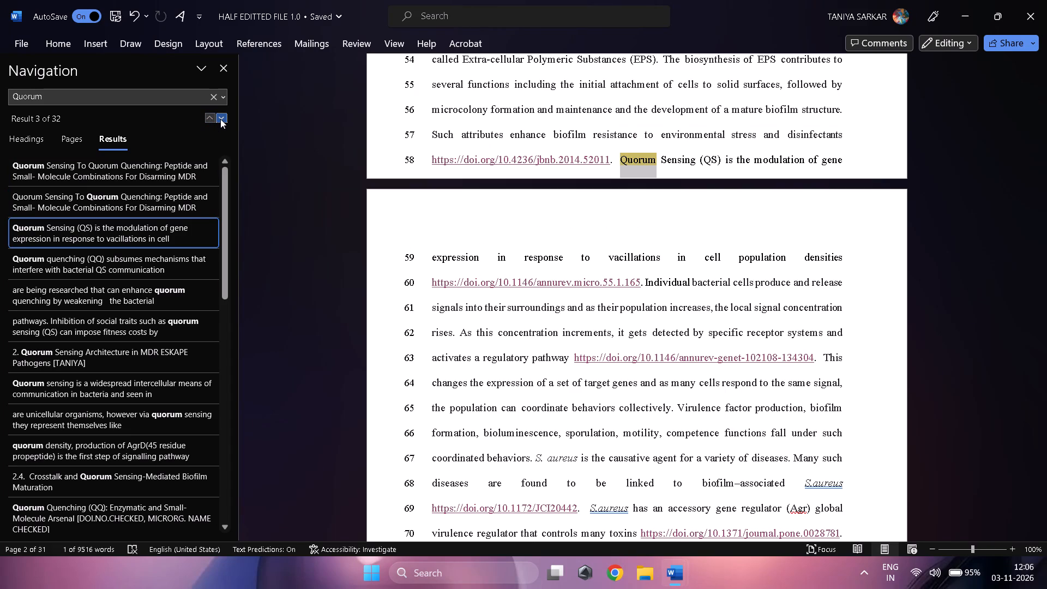
left_click(221, 119)
left_click(221, 119)
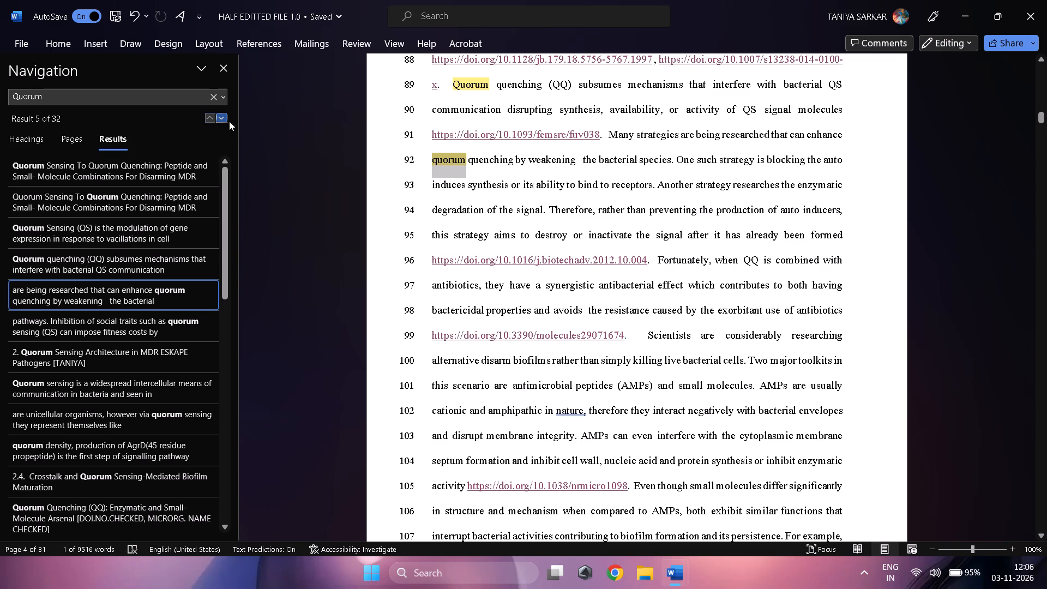
left_click(512, 161)
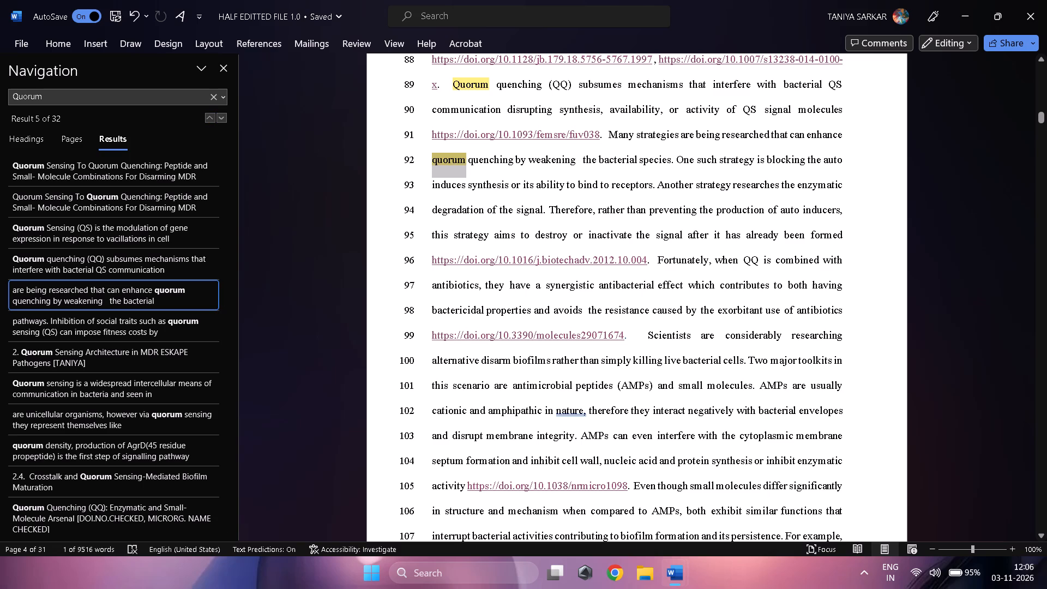
left_click_drag(512, 161, 494, 161)
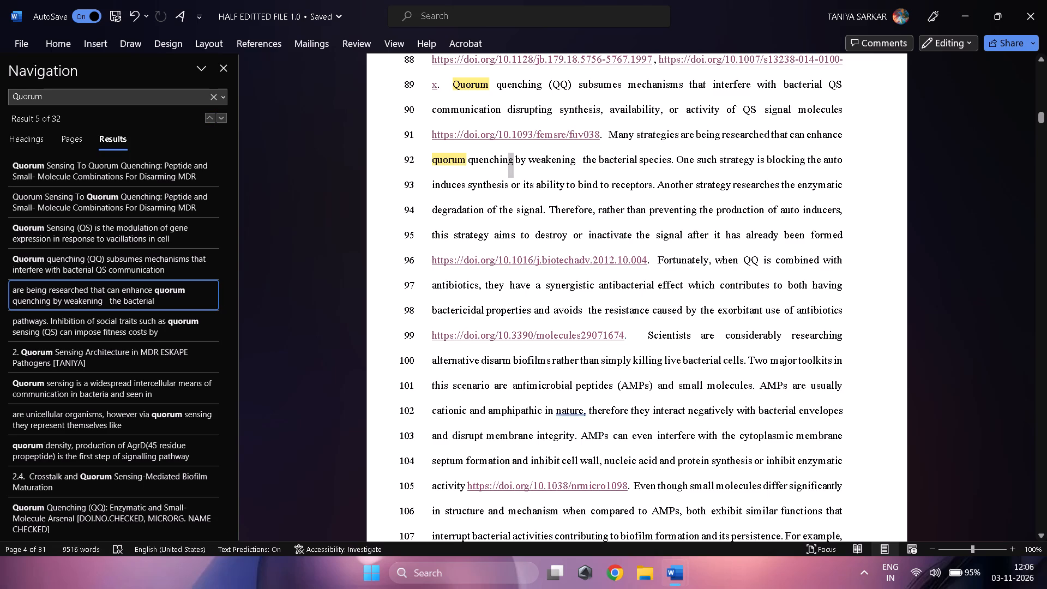
left_click_drag(494, 161, 431, 156)
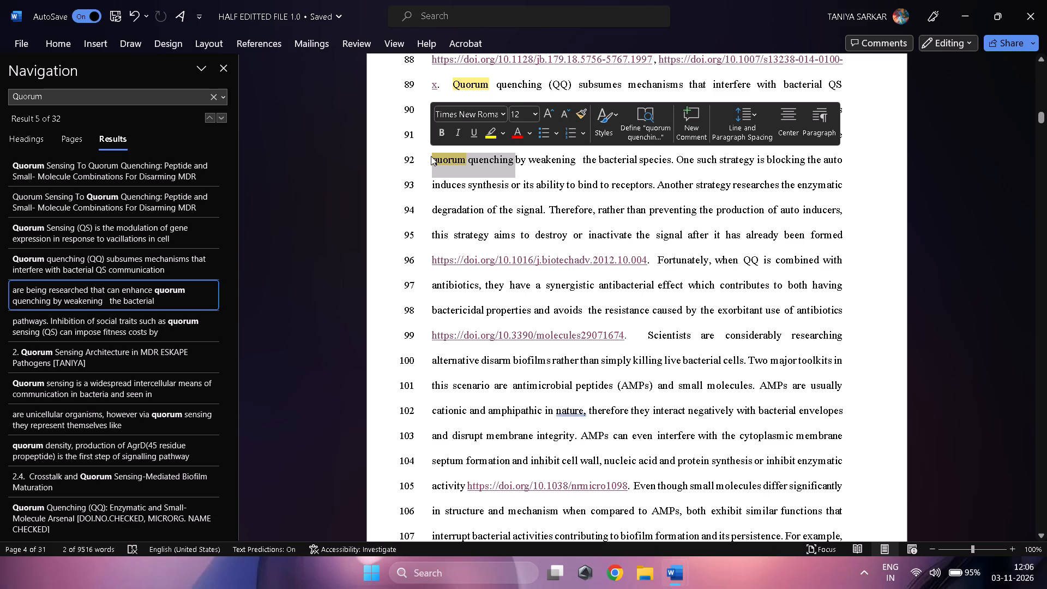
key("BackSpace")
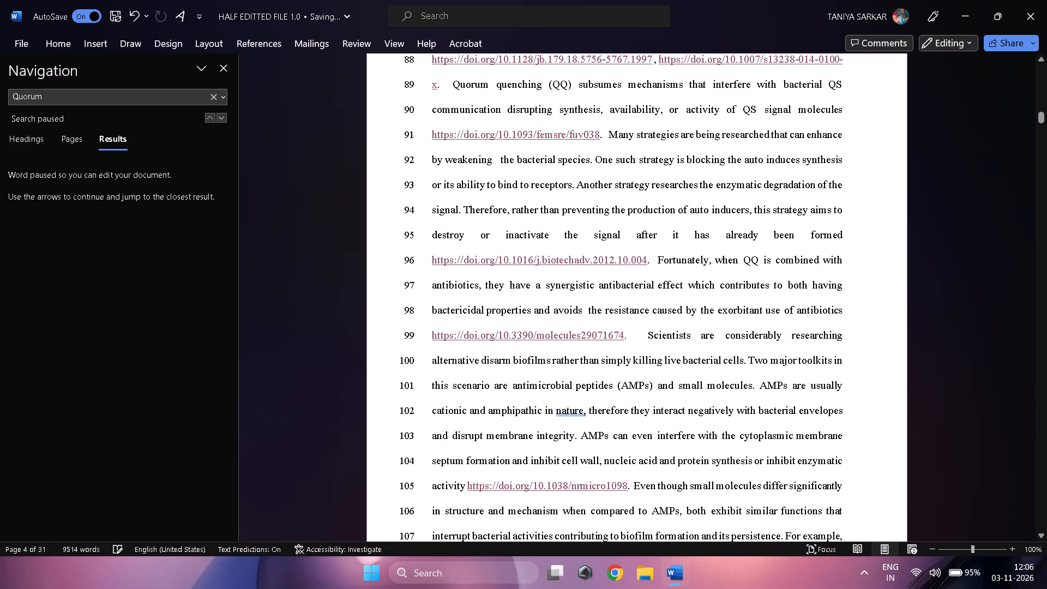
type("QQ")
key("space")
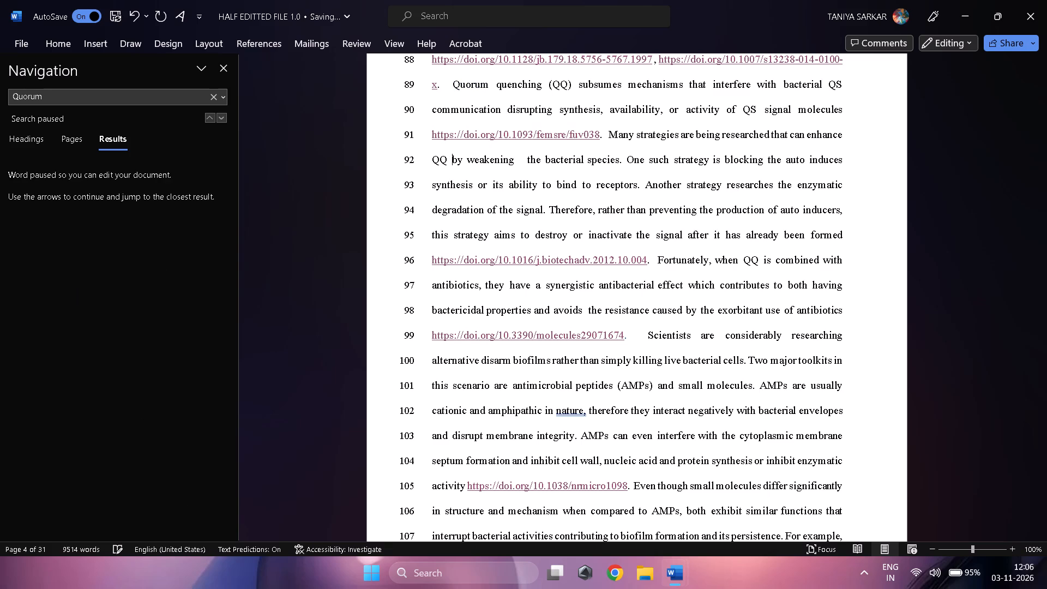
At the next match, shorten "quorum sensing (QS)" to "QS" in the yellow-highlighted sentence about inhibition of social traits.
left_click(221, 121)
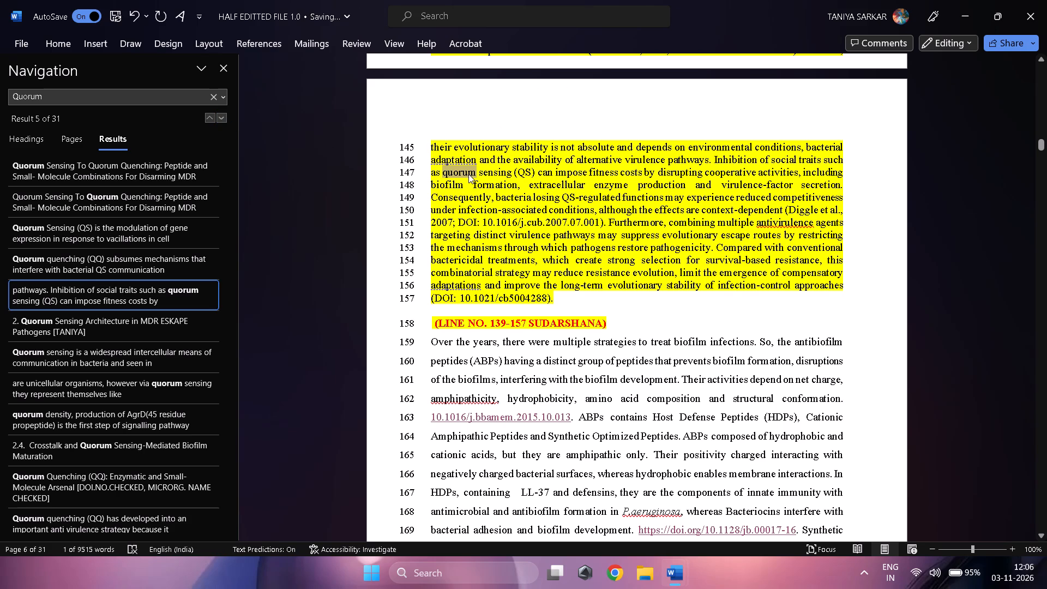
left_click(512, 174)
left_click_drag(519, 175, 444, 177)
key("BackSpace")
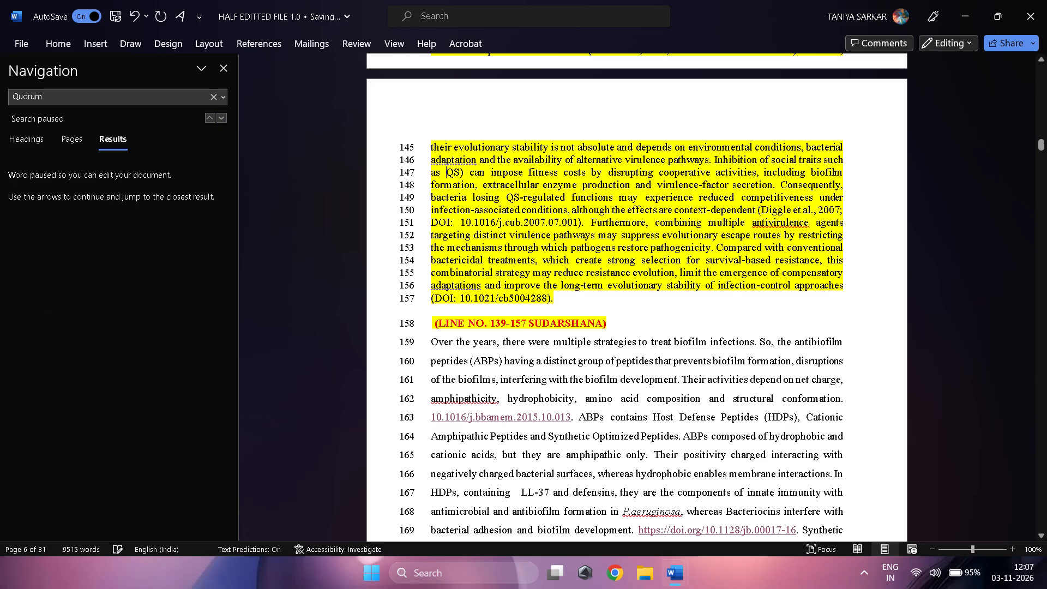
key("Right")
key("Right")
key("Right")
key("BackSpace")
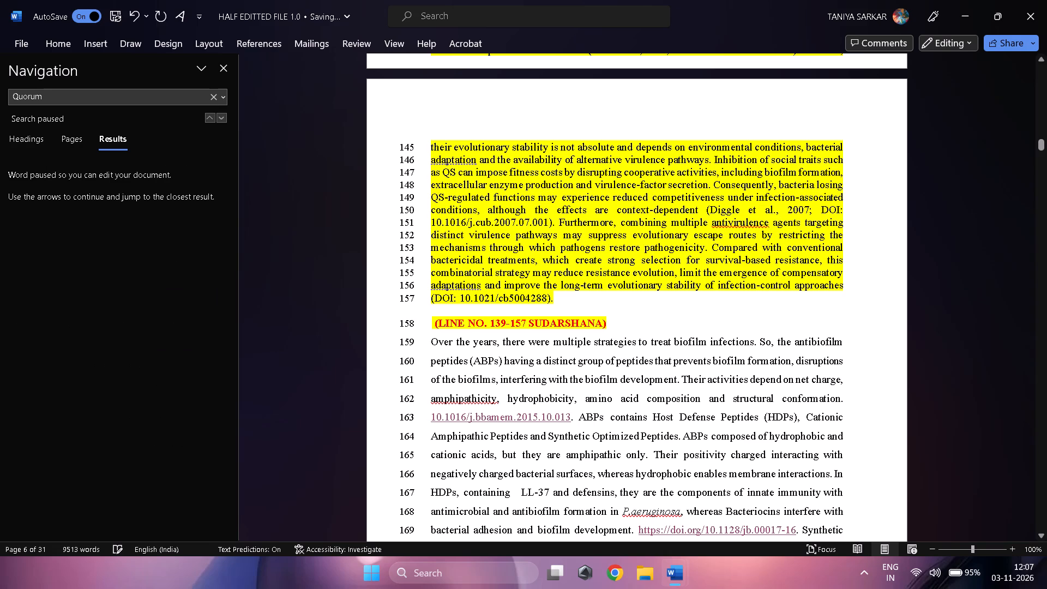
Find the section 2.1 sentence describing bacteria as unicellular organisms and replace "quorum sensing" with "QS".
left_click(220, 118)
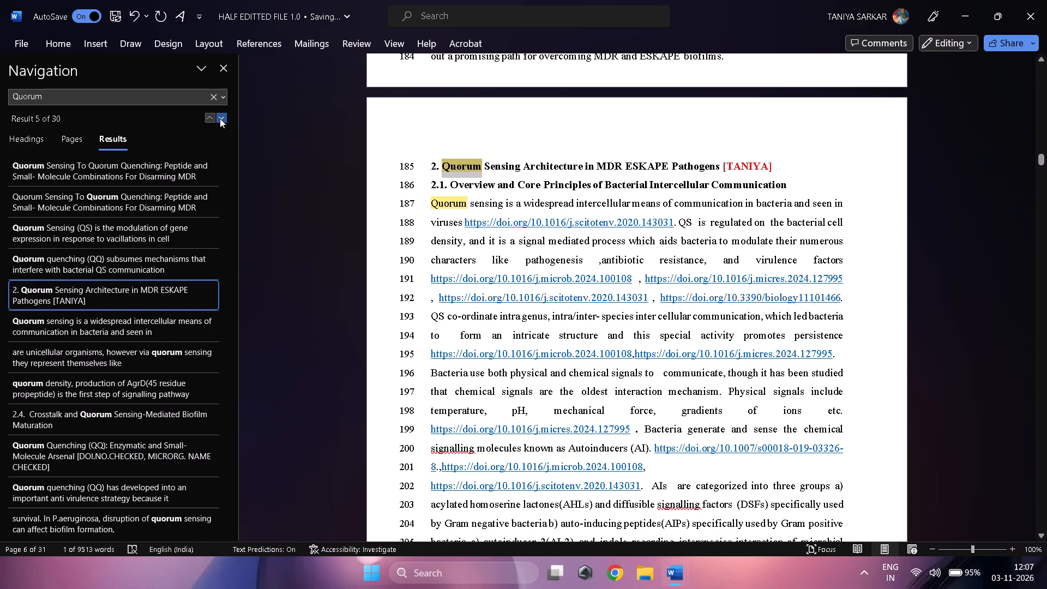
left_click(220, 118)
left_click(220, 118)
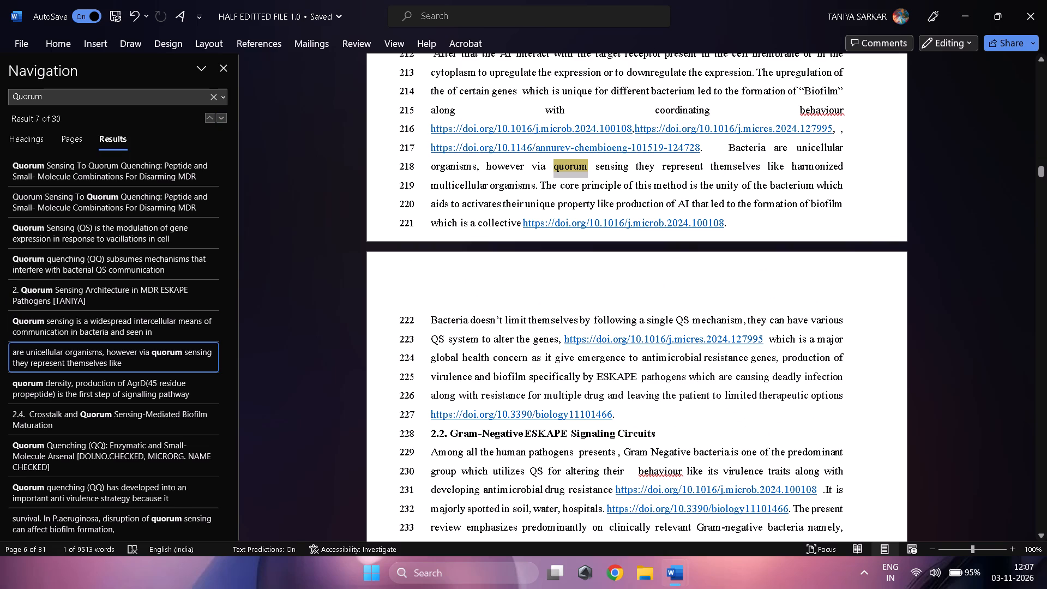
left_click_drag(632, 167, 567, 171)
key("BackSpace")
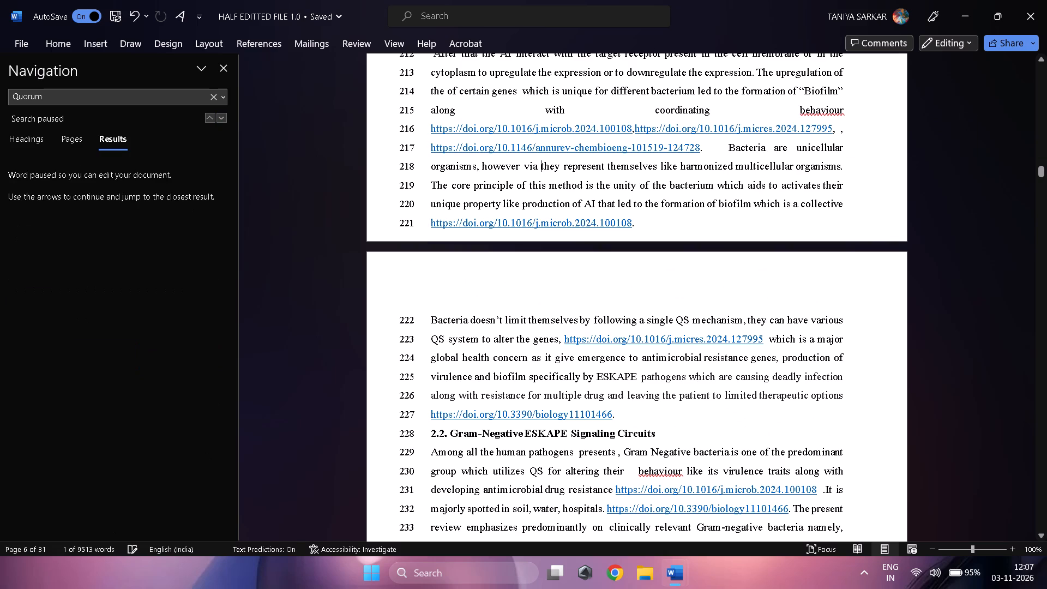
type("QS")
key("space")
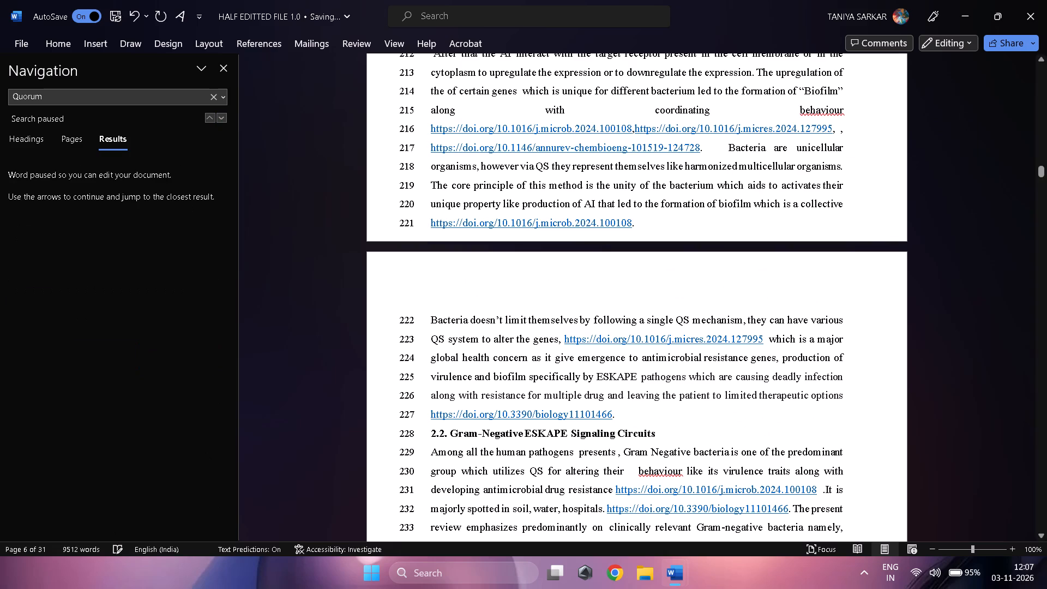
Go through the following matches to section 3's opening paragraph and replace "quorum sensing" with "QS" in the P. aeruginosa sentence.
left_click(224, 118)
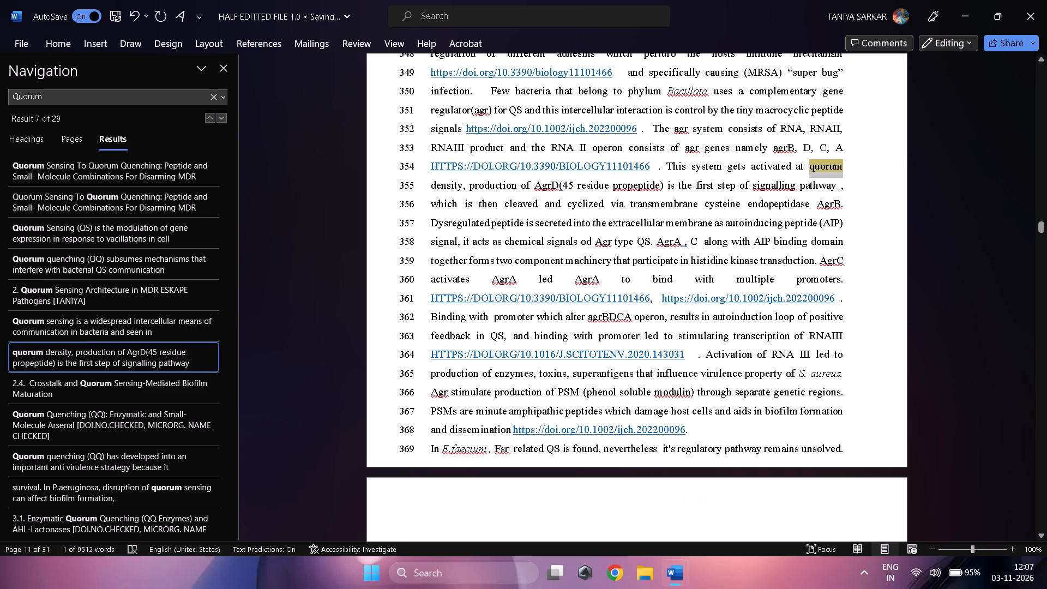
left_click(225, 115)
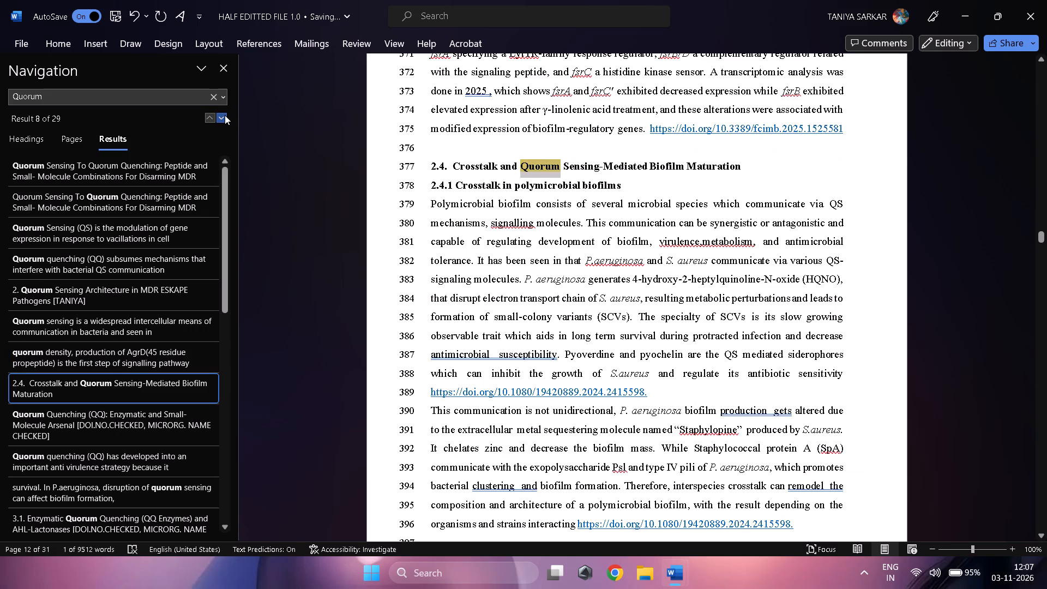
left_click(225, 115)
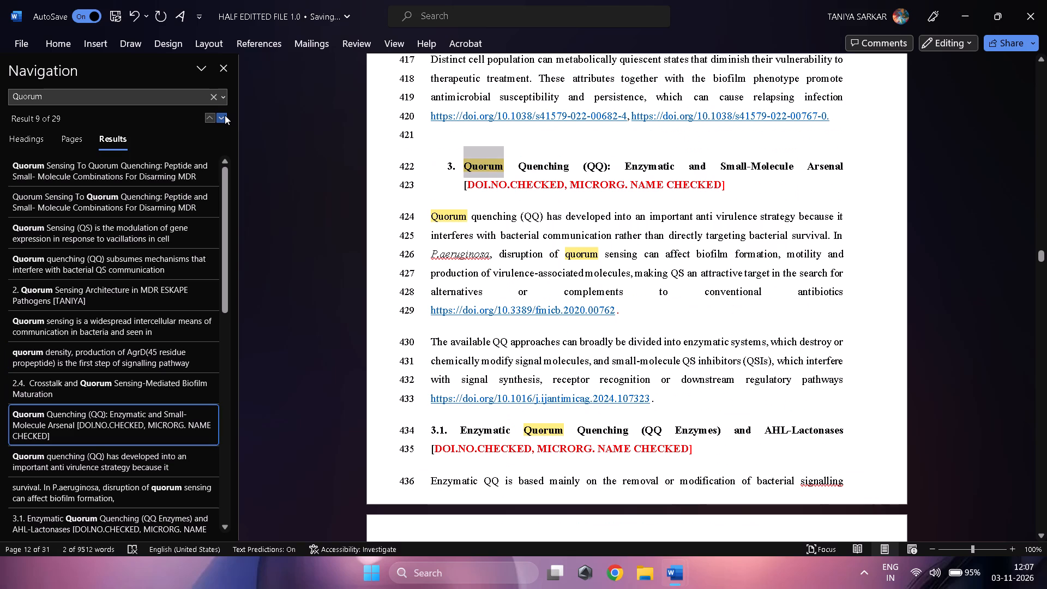
left_click(525, 219)
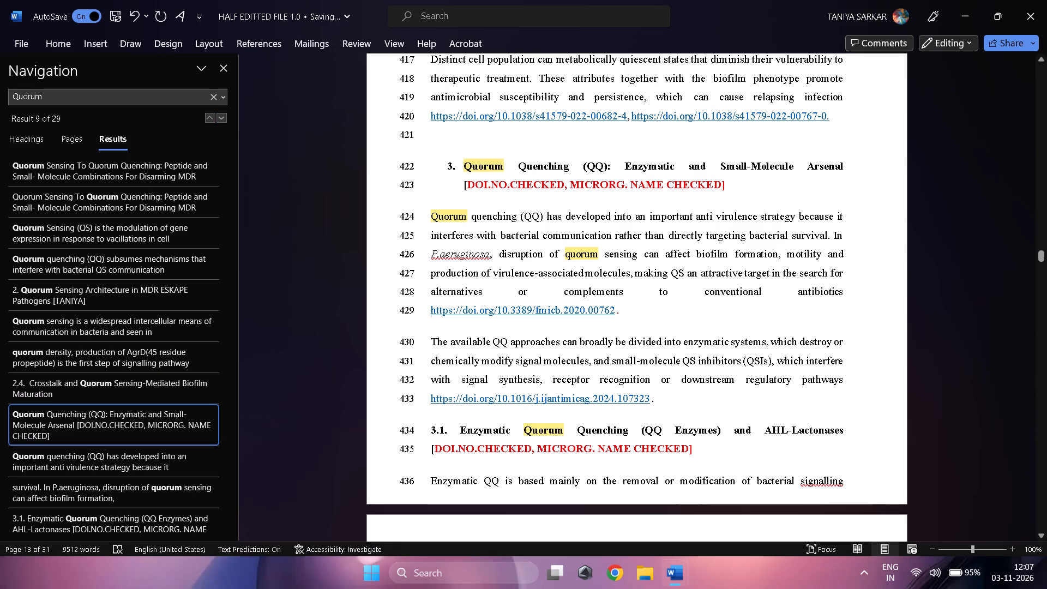
left_click(545, 216)
left_click_drag(642, 258, 603, 256)
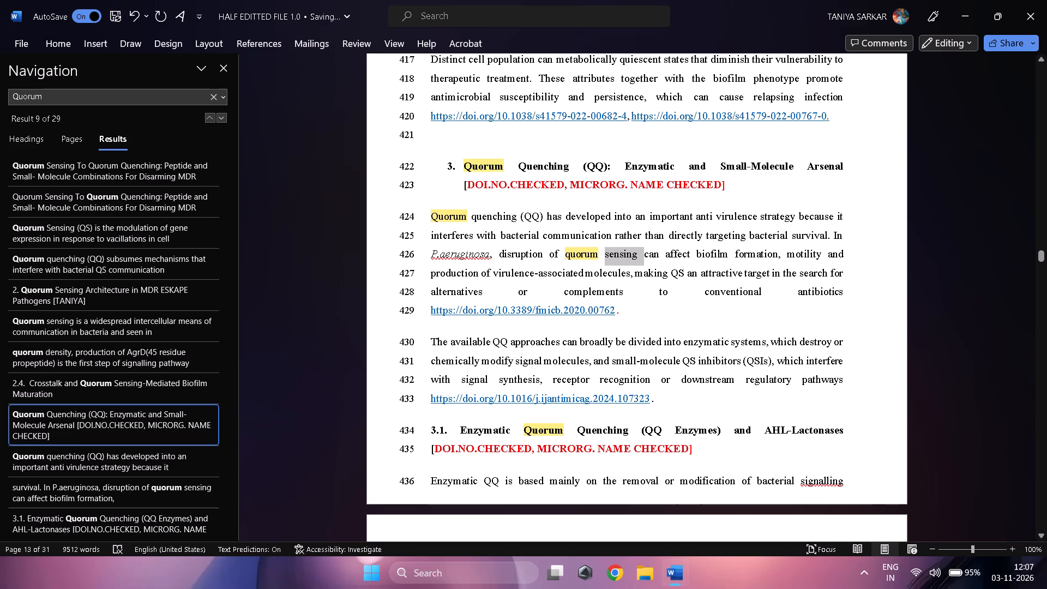
left_click_drag(603, 256, 579, 256)
key("BackSpace")
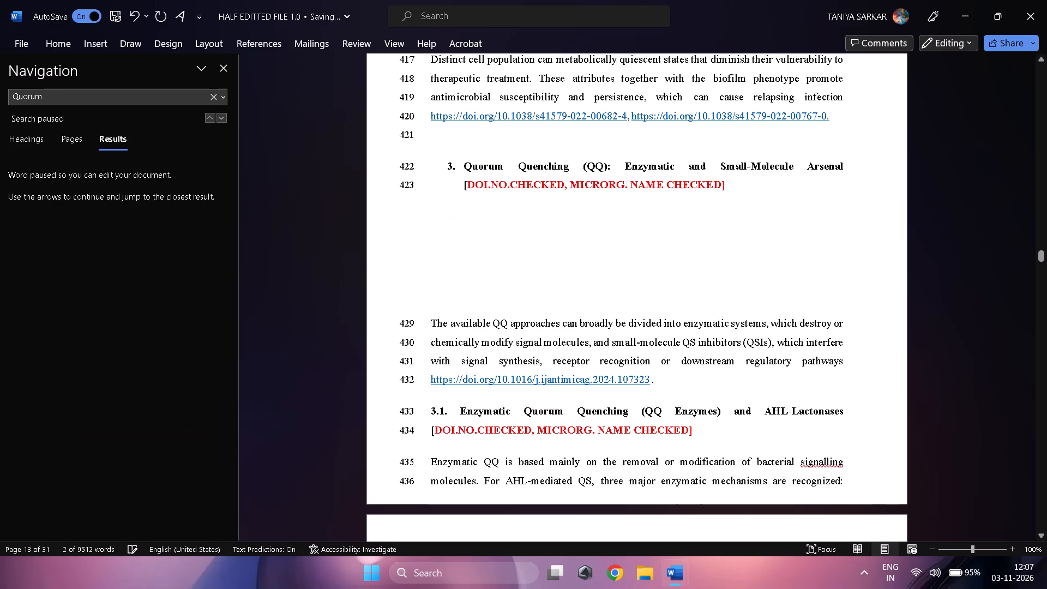
type("QS")
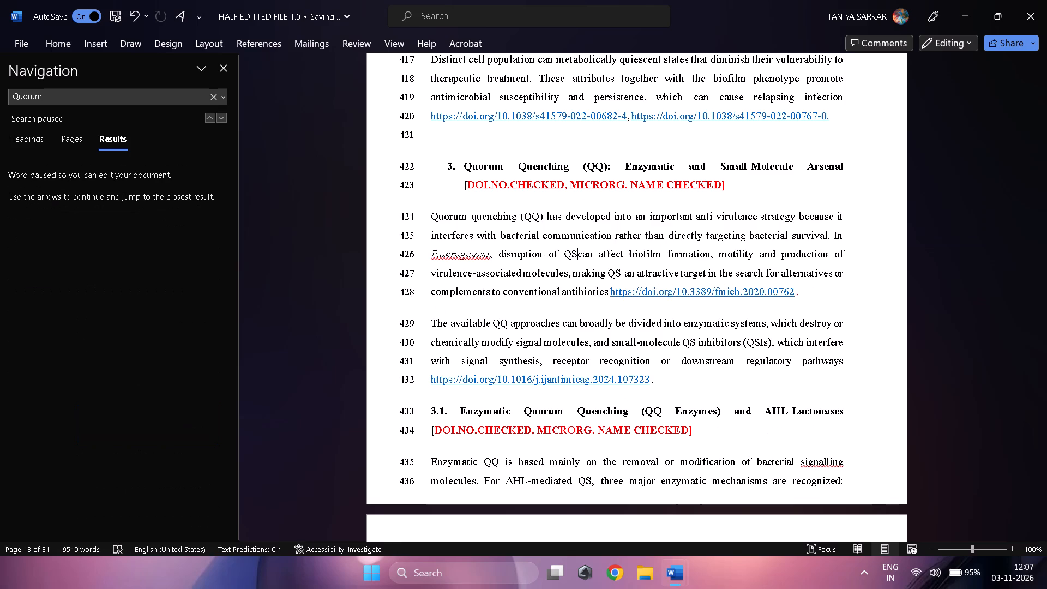
key("space")
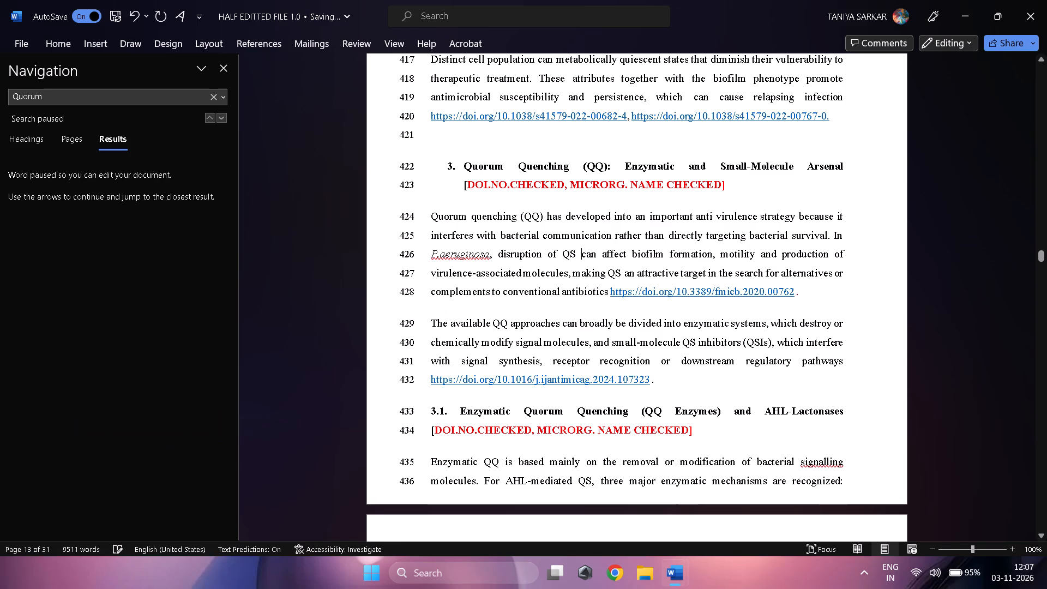
Delete the abbreviation "(QQ)" after "Quorum quenching" in the first sentence of section 3.
left_click_drag(545, 219, 535, 213)
left_click_drag(535, 213, 522, 217)
left_click_drag(522, 217, 524, 217)
key("BackSpace")
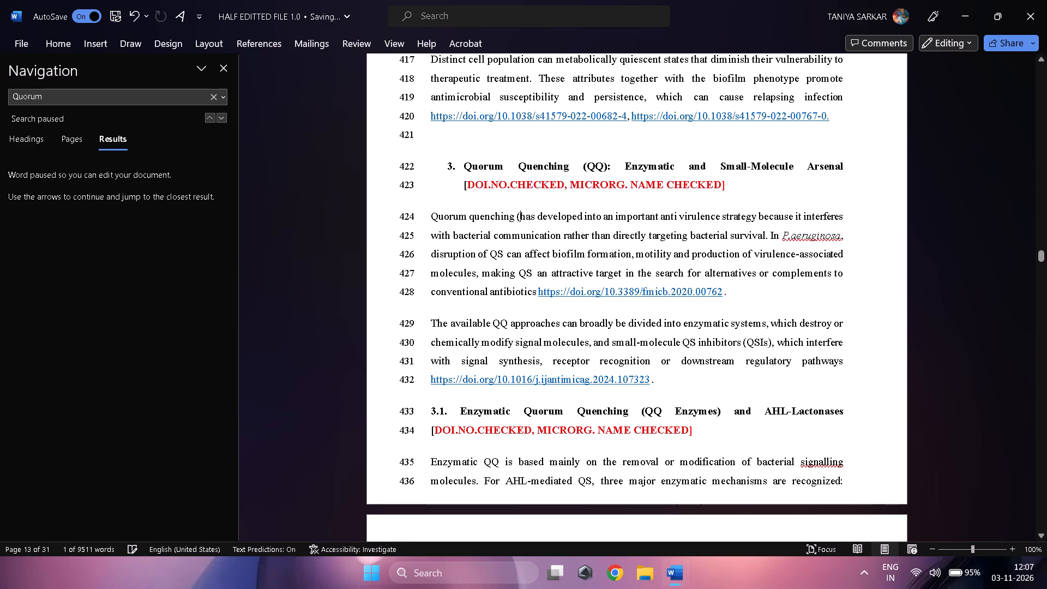
key("BackSpace")
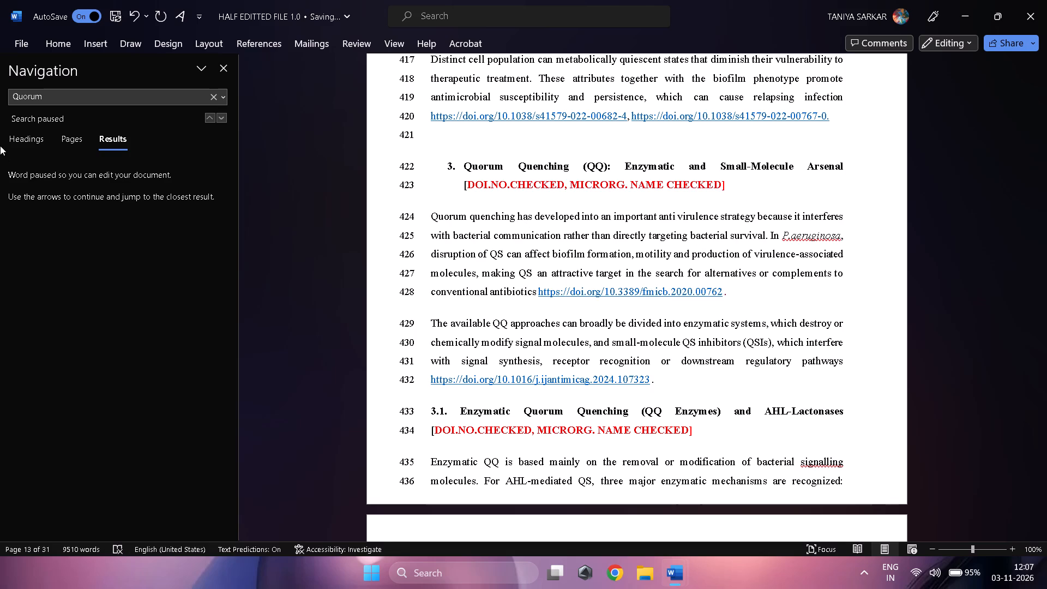
Find the match in section 3.2.2 on the norlobaridone compound and replace "quorum sensing" with "QS".
left_click(220, 121)
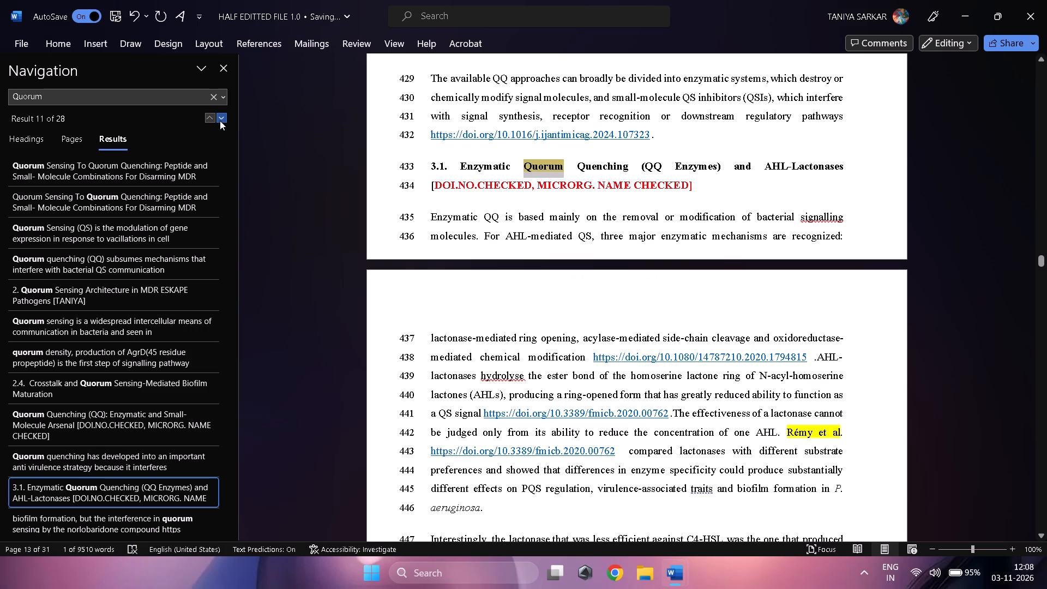
left_click(220, 121)
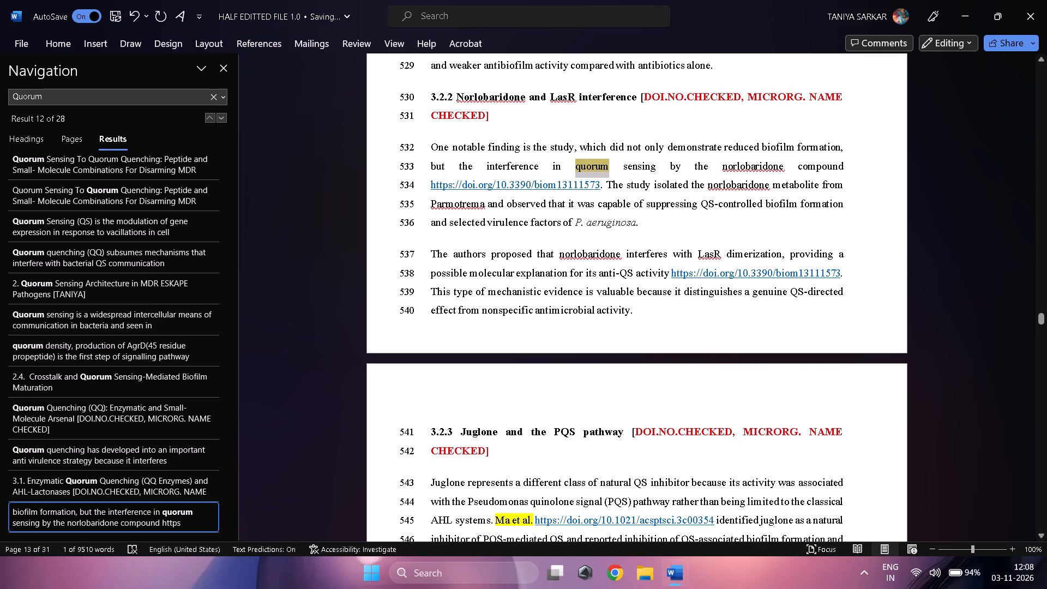
left_click_drag(658, 167, 616, 170)
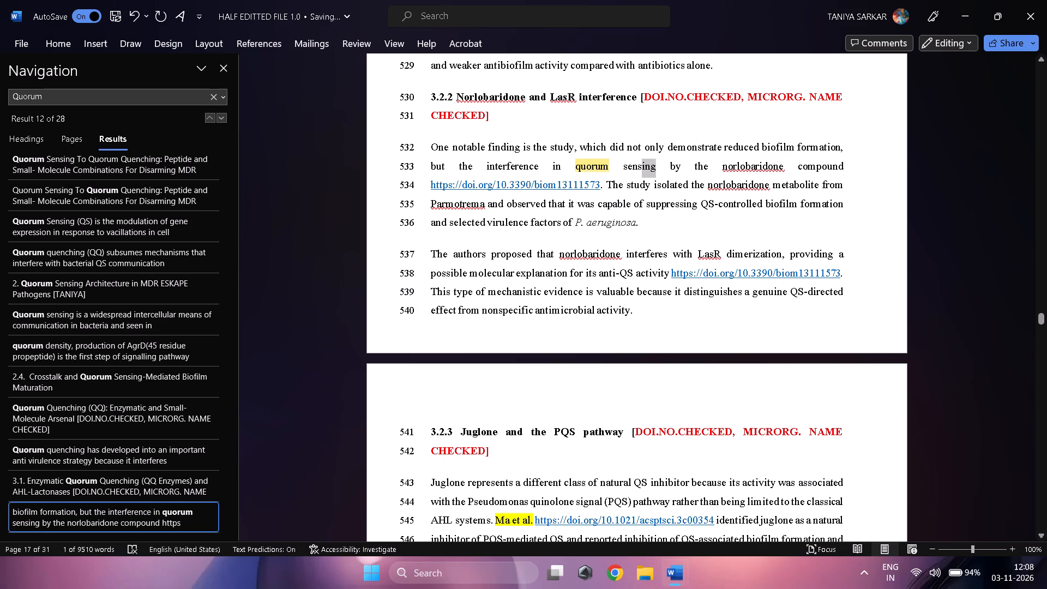
left_click_drag(616, 170, 586, 170)
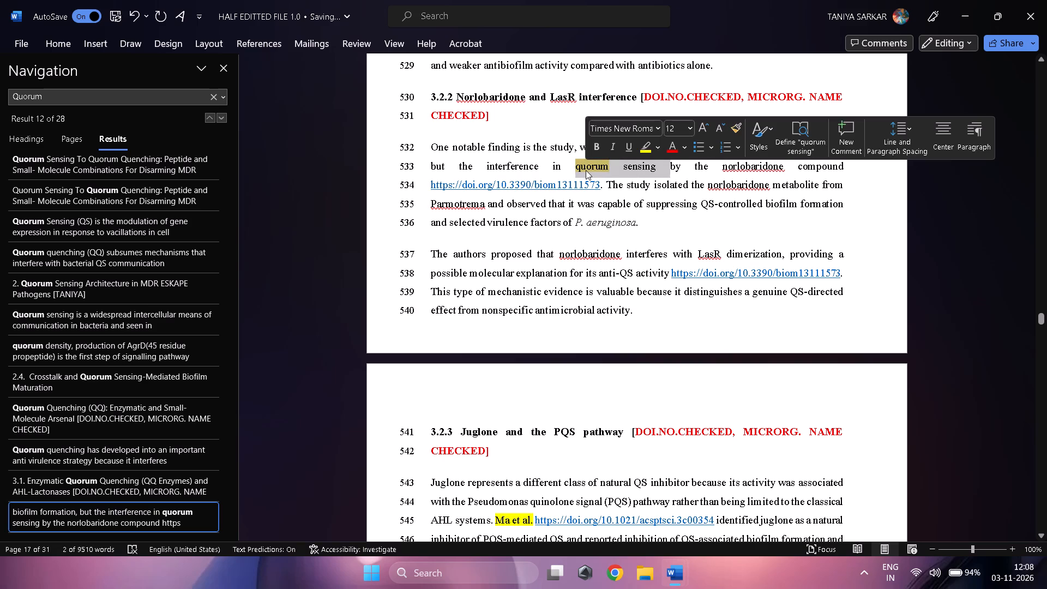
key("BackSpace")
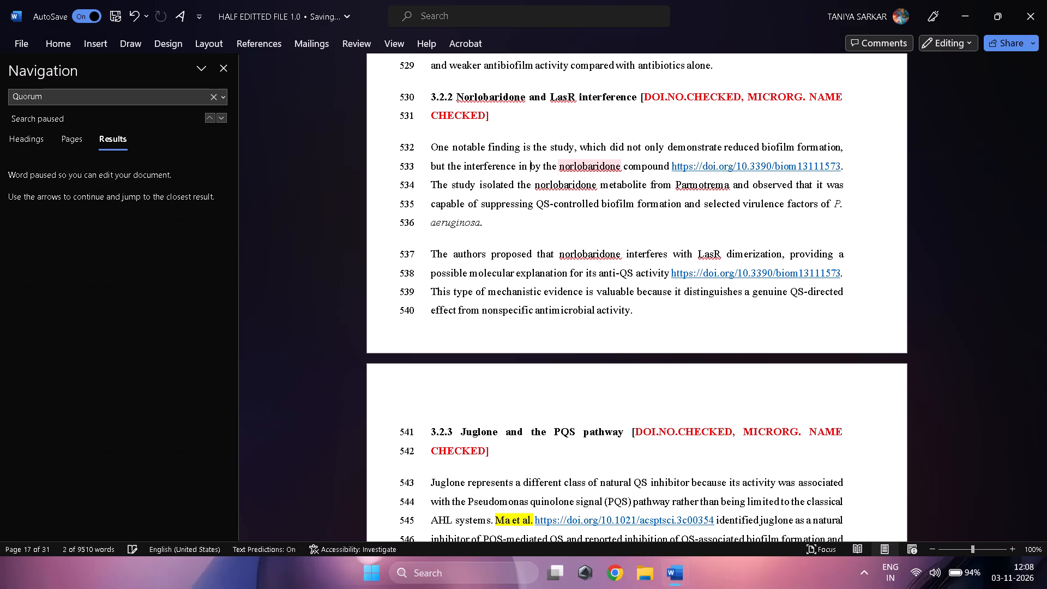
type("QS")
key("space")
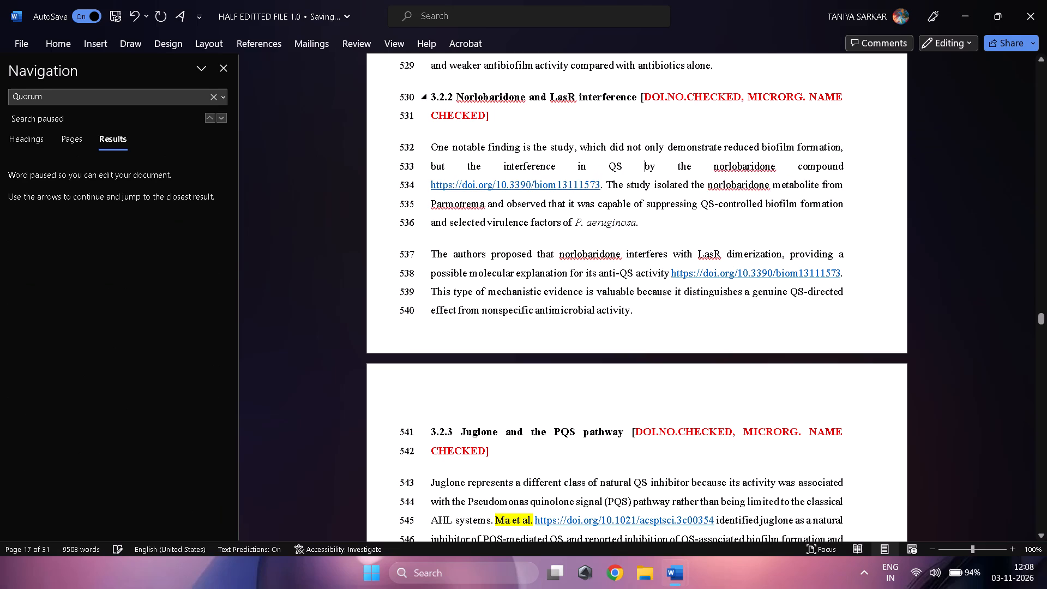
At the next match, replace "quorum sensing" with "QS" in the sentence about PqsR as a chemically tractable target, just before section 3.3.3.
left_click(218, 117)
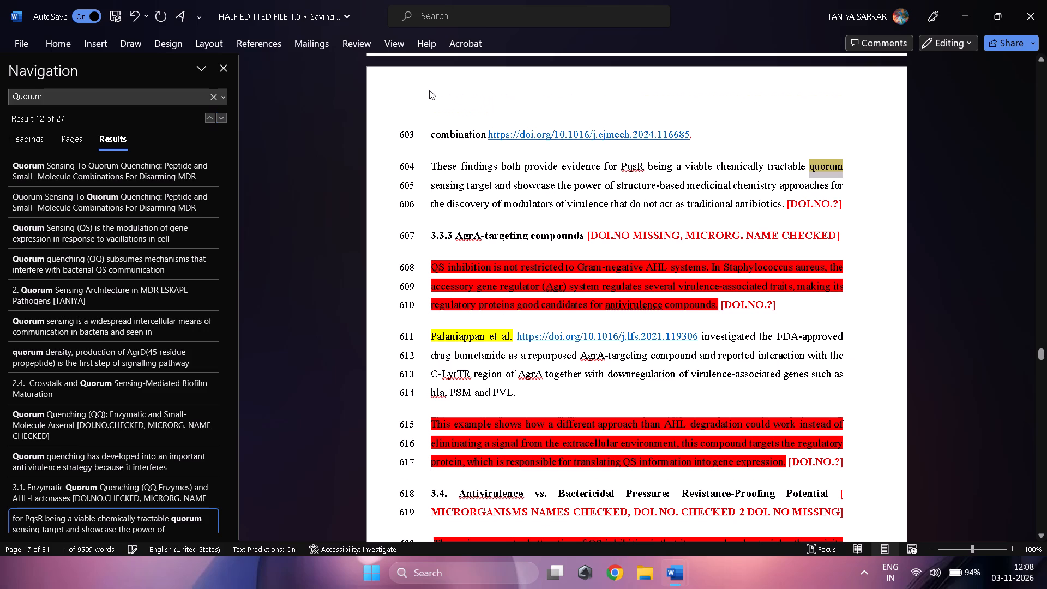
left_click(856, 167)
key("BackSpace")
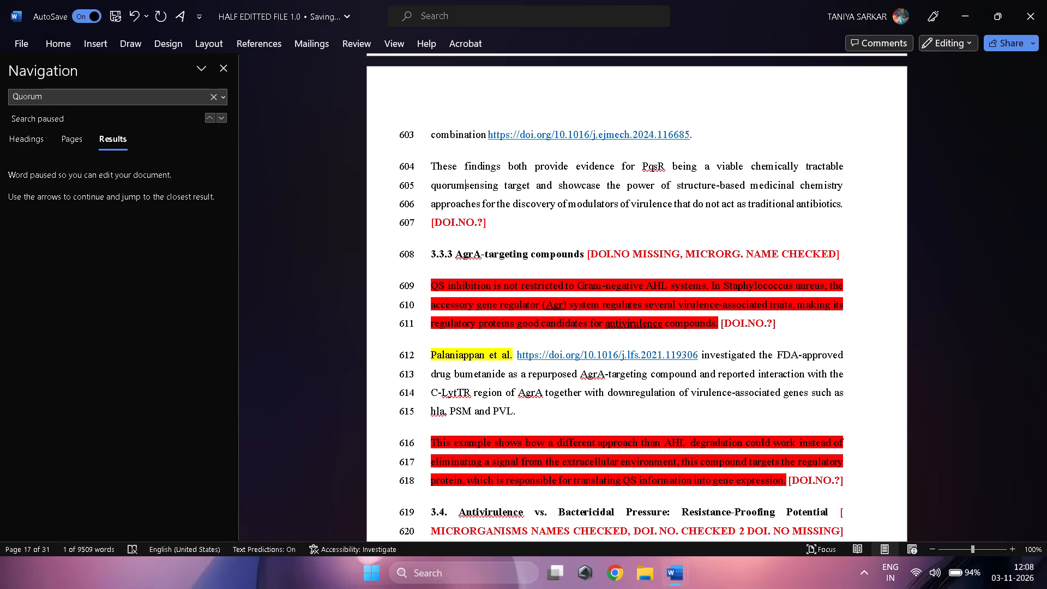
key("BackSpace")
key("BackSpace")
key("BackSpace")
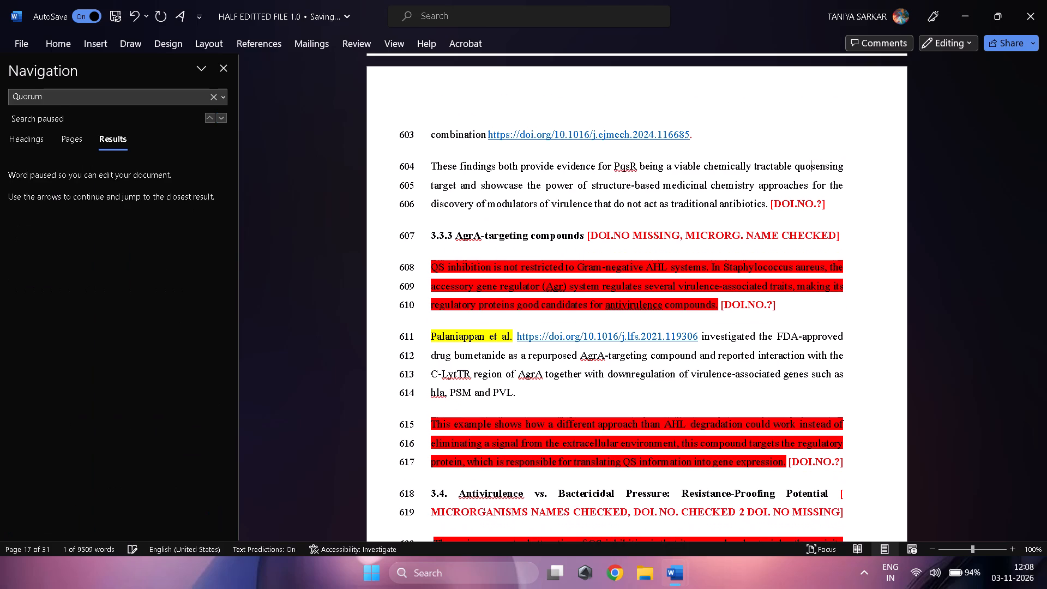
key("BackSpace")
key("BackSpace")
key("BackSpace")
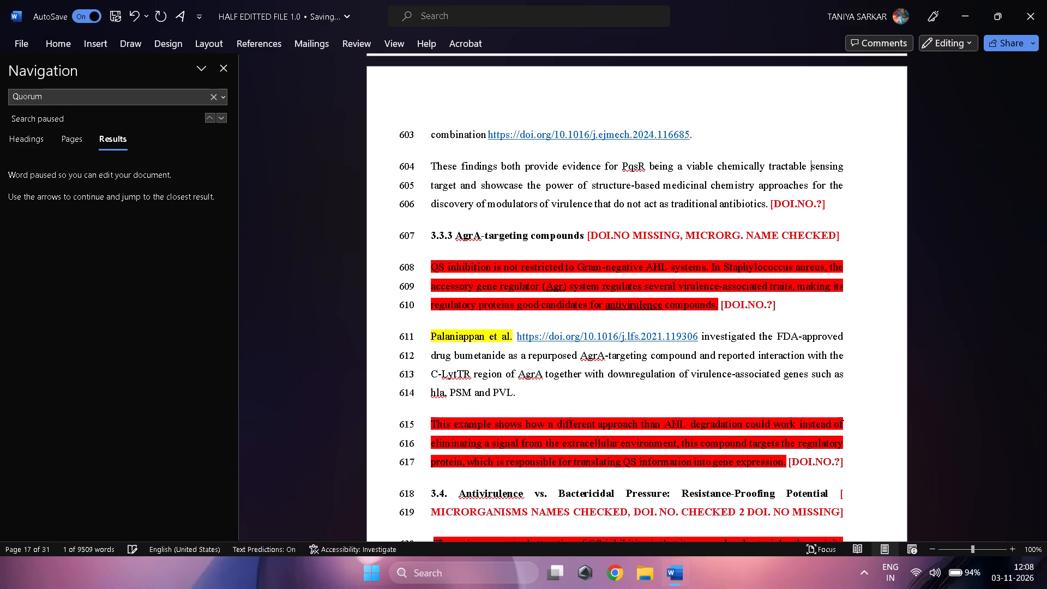
key("q")
key("s")
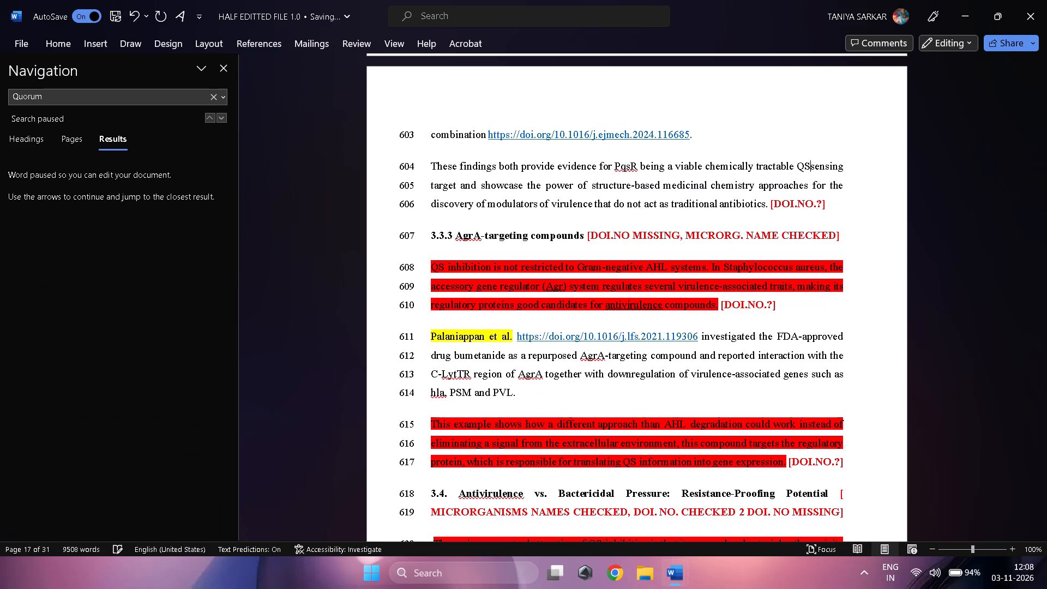
key("space")
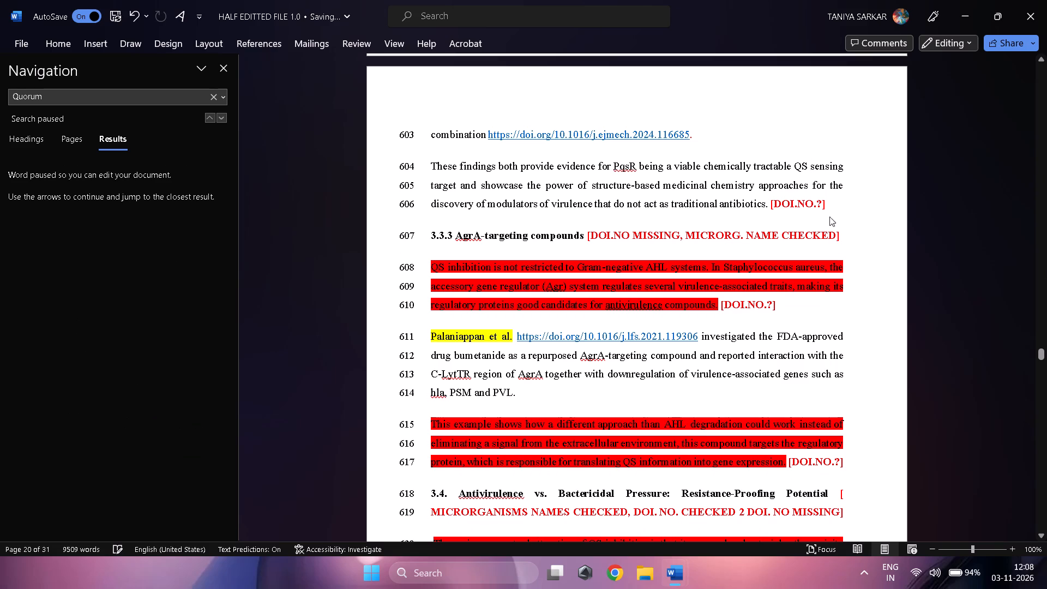
left_click_drag(850, 168, 809, 170)
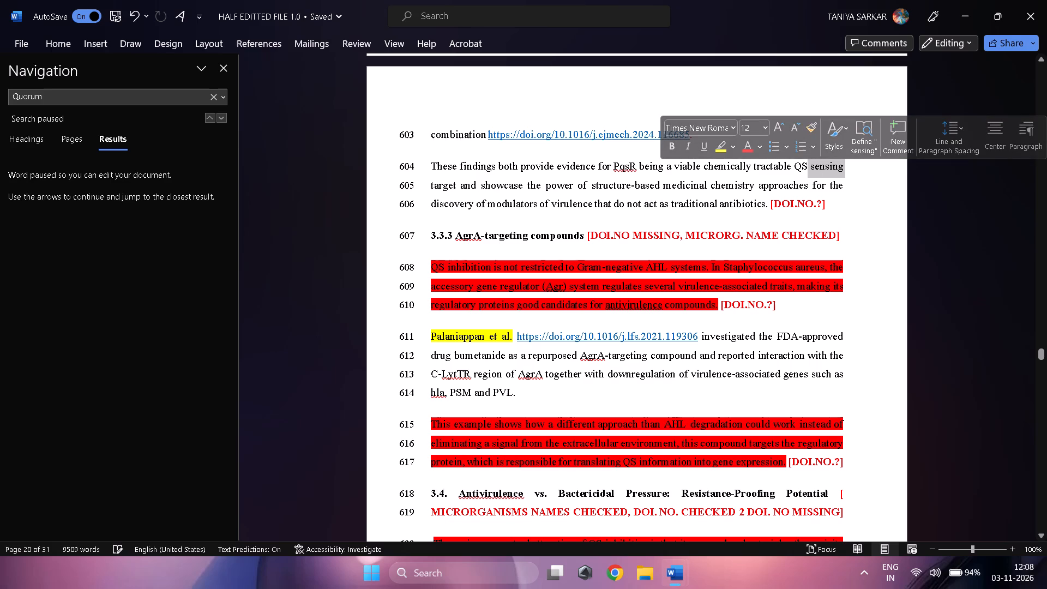
key("BackSpace")
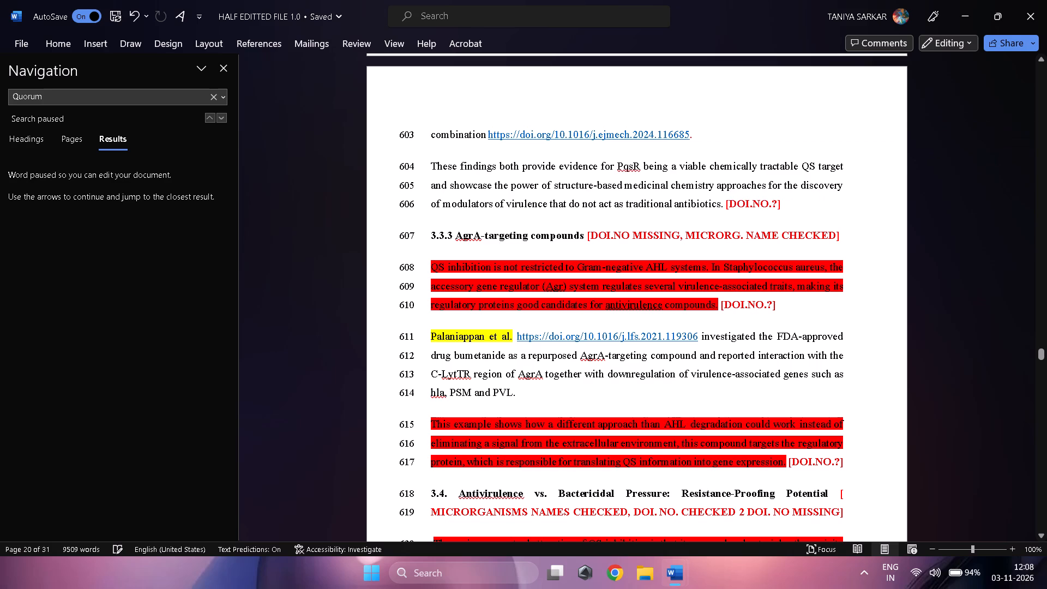
Skip ahead to the match in section 5.1's opening paragraph and shorten "Quorum sensing (QS)" to "QS" without parentheses.
left_click(222, 122)
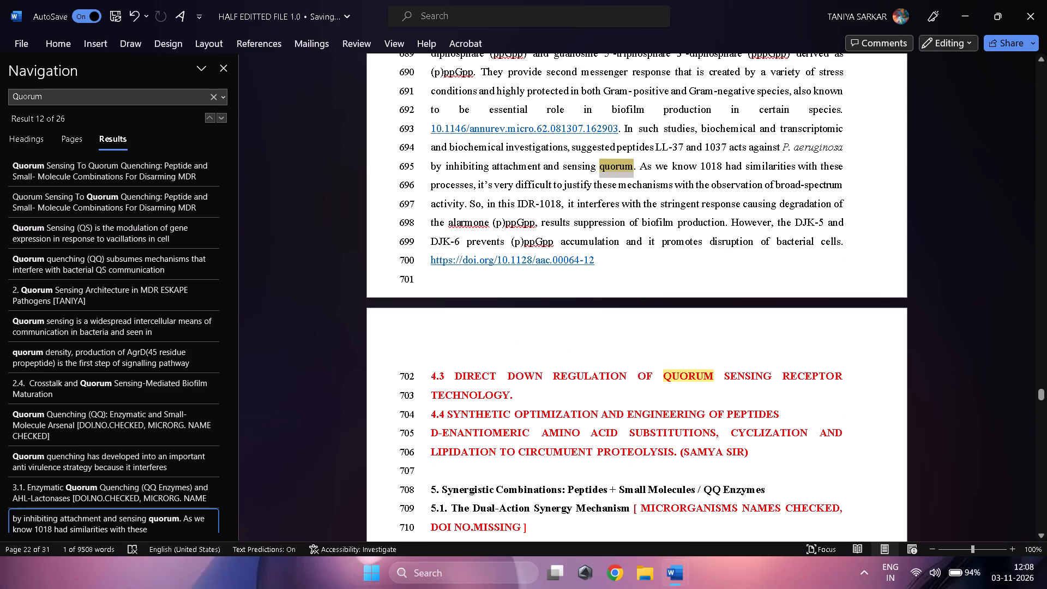
left_click(223, 118)
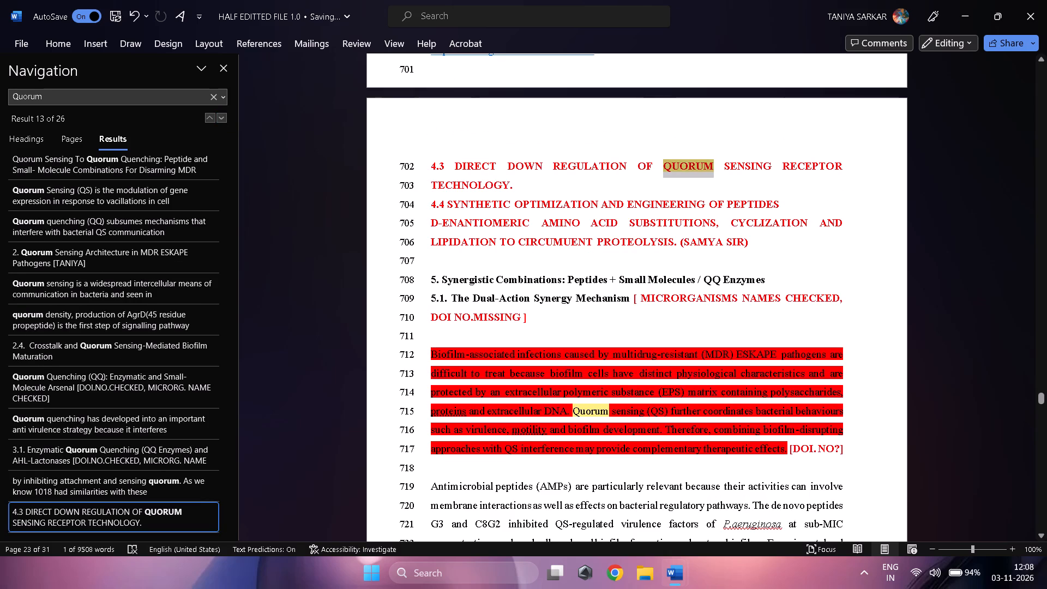
left_click_drag(647, 414, 583, 414)
key("BackSpace")
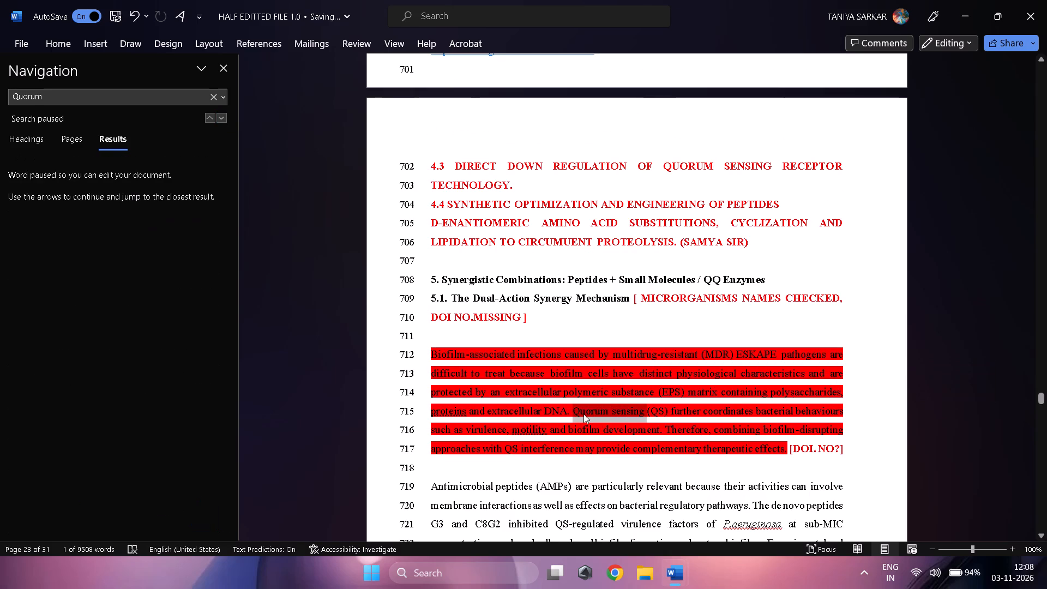
left_click(593, 413)
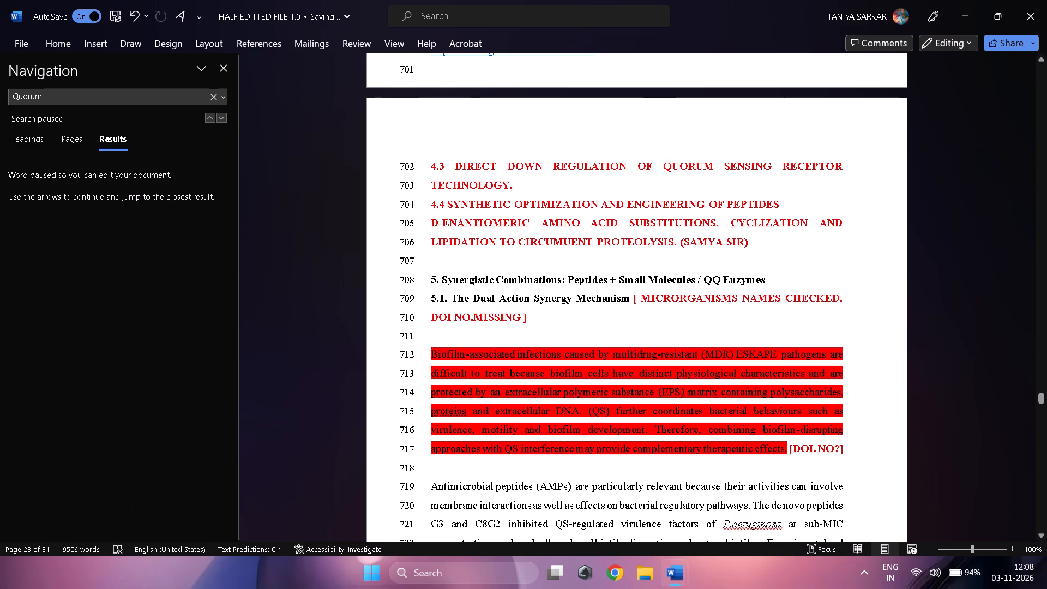
key("BackSpace")
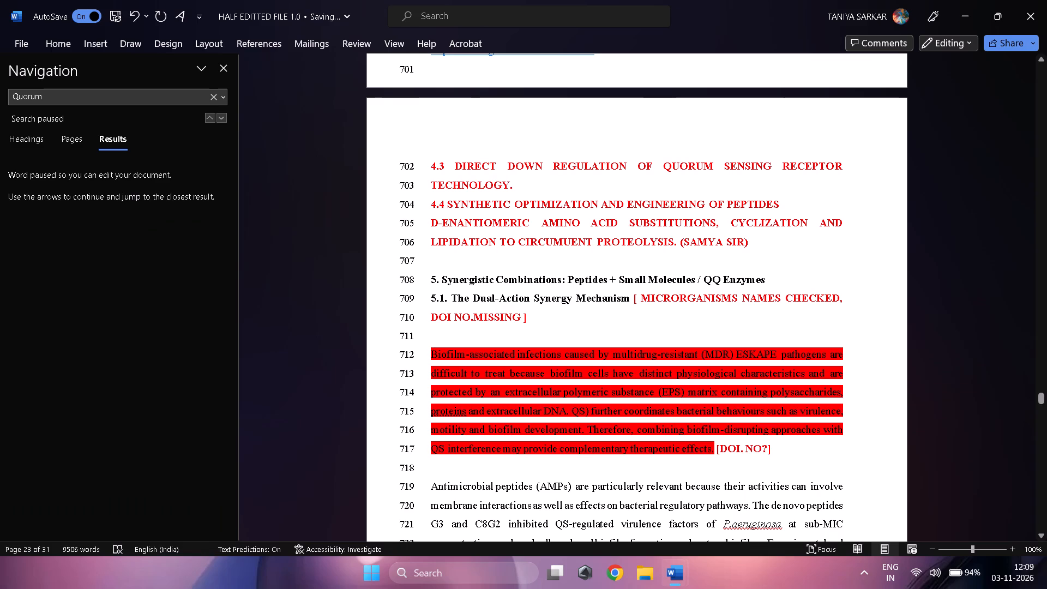
left_click(590, 414)
key("BackSpace")
key("BackSpace")
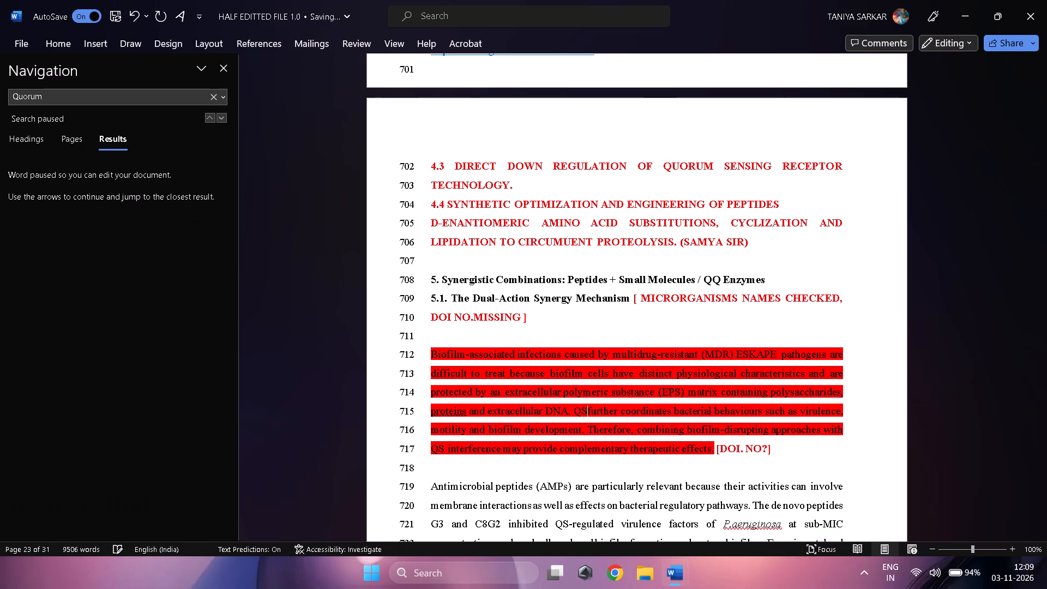
key("space")
At the next match in section 5.1, shorten "quorum-quenching (QQ)" to "QQ" in the sentence about enzymes that degrade signalling molecules.
left_click(220, 123)
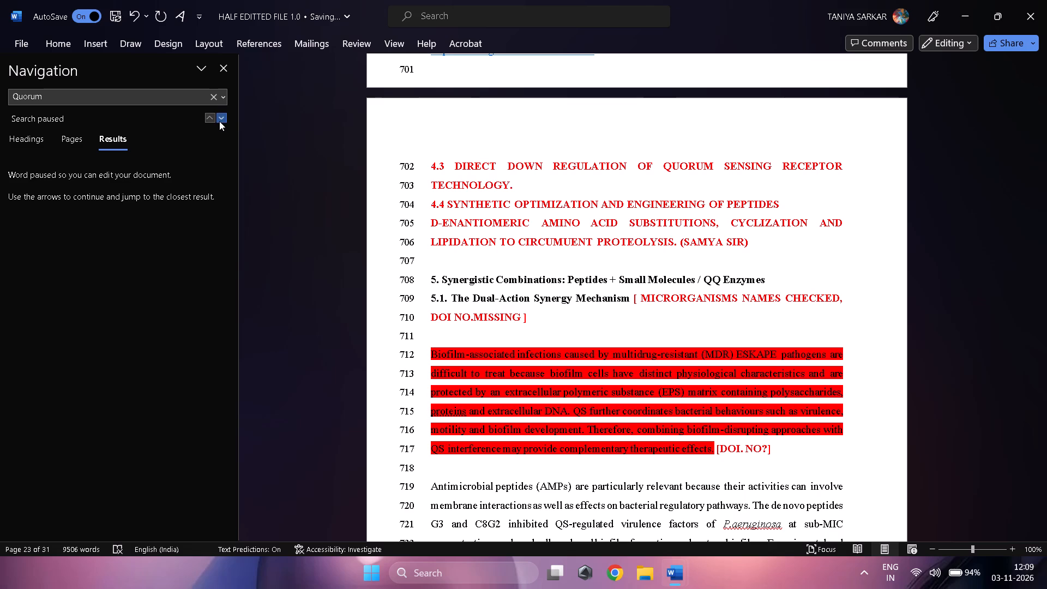
left_click(220, 116)
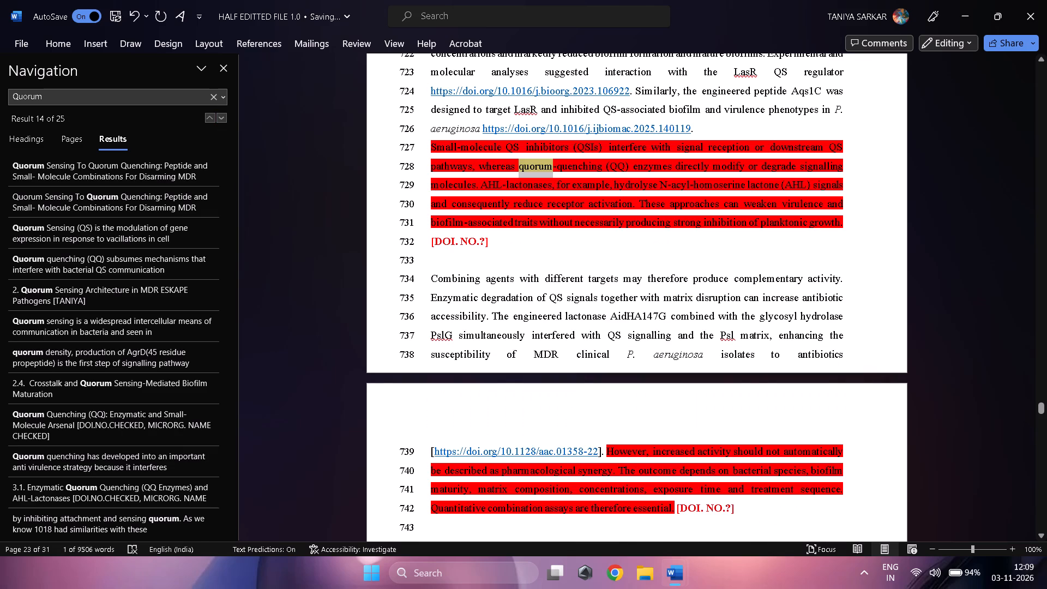
left_click_drag(612, 169, 540, 164)
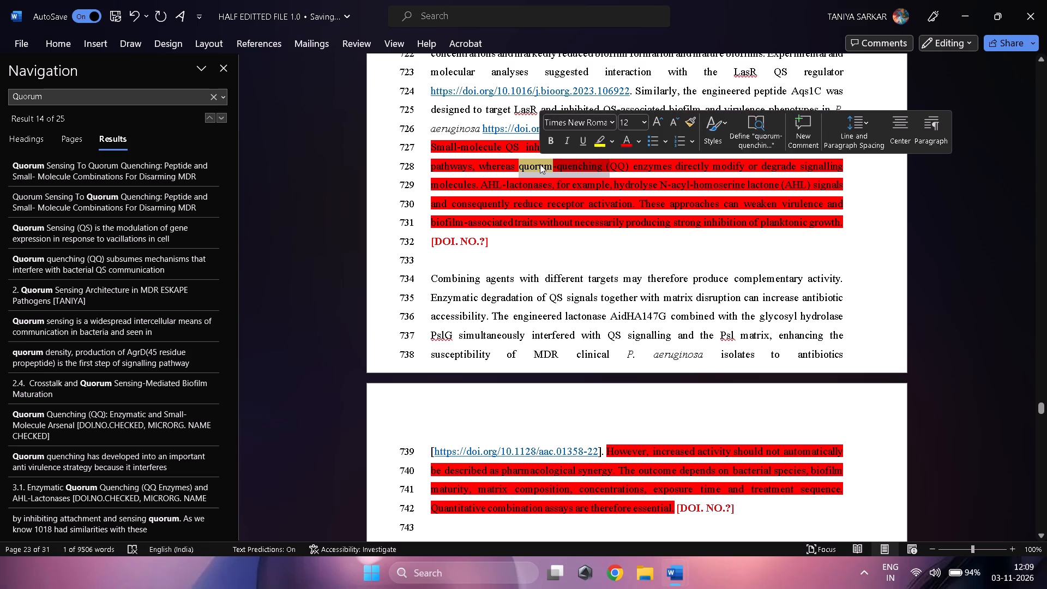
key("BackSpace")
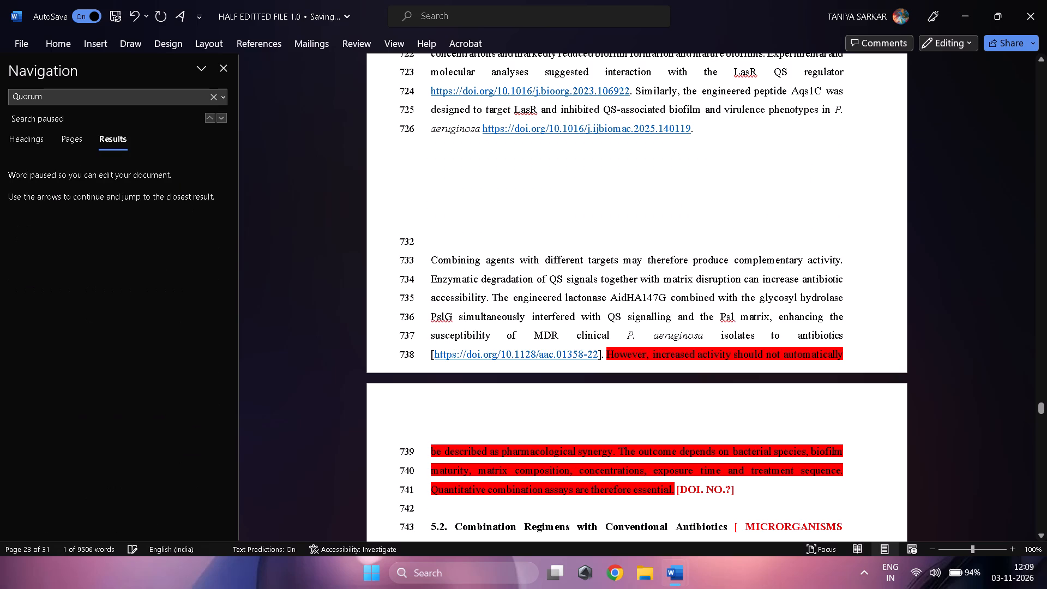
left_click(541, 165)
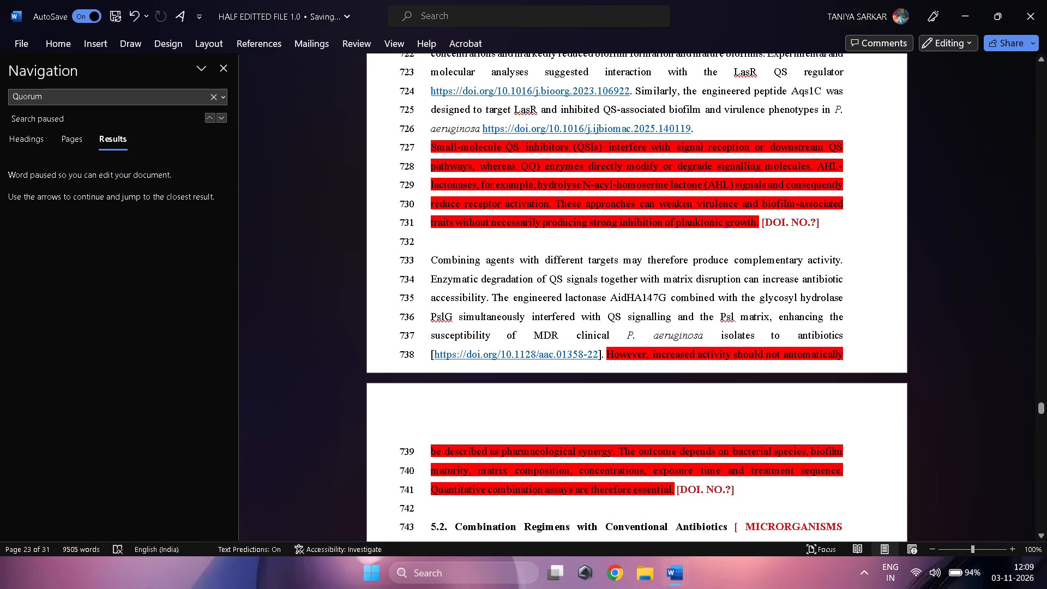
key("BackSpace")
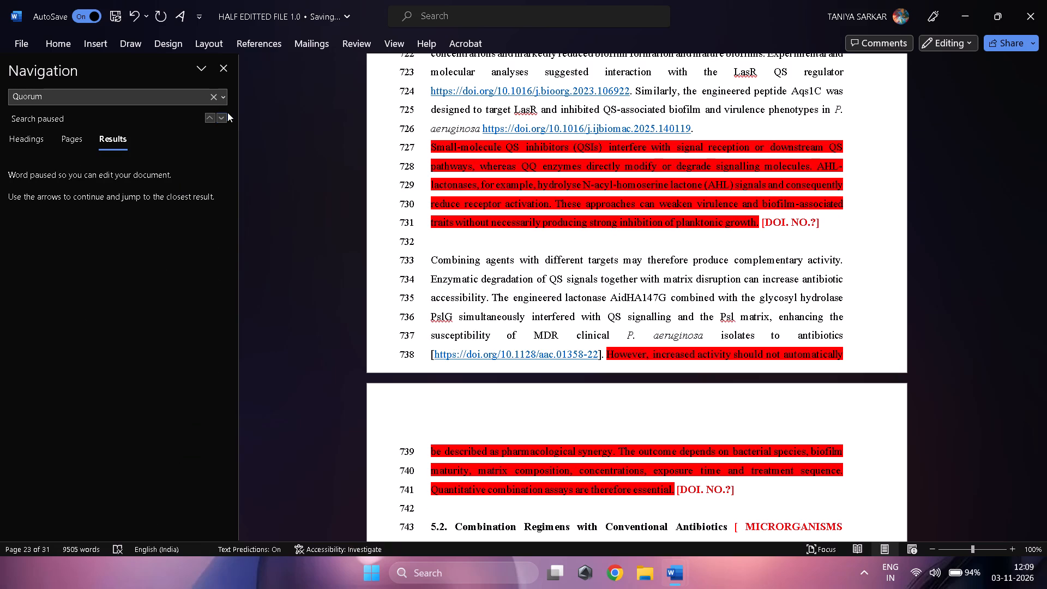
Find the match in section 6.1's machine-learning paragraph and shorten "quorum sensing (QS)" to "QS" without parentheses.
left_click(222, 118)
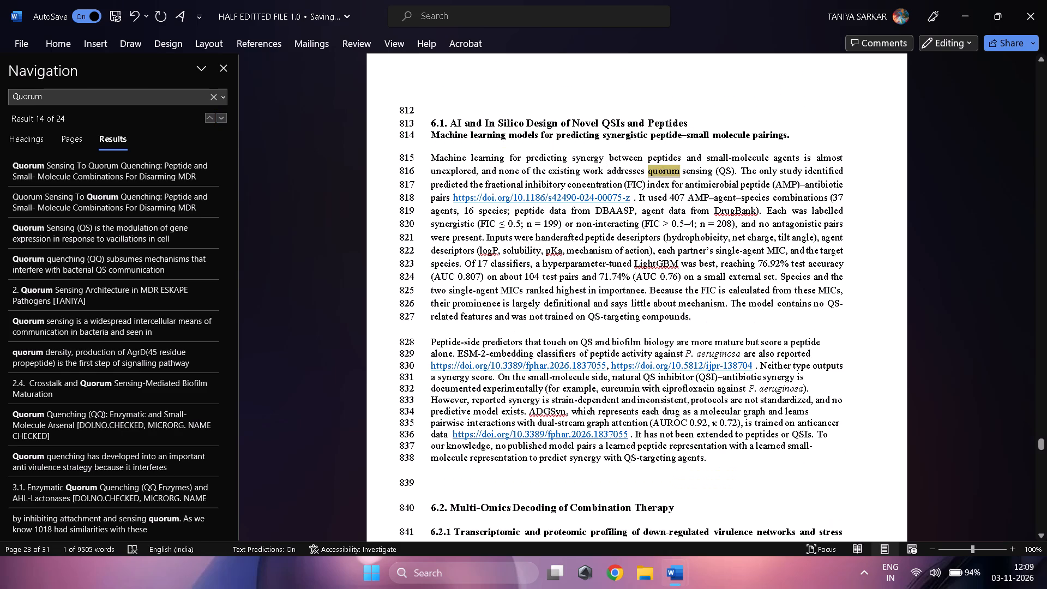
left_click_drag(715, 171, 658, 178)
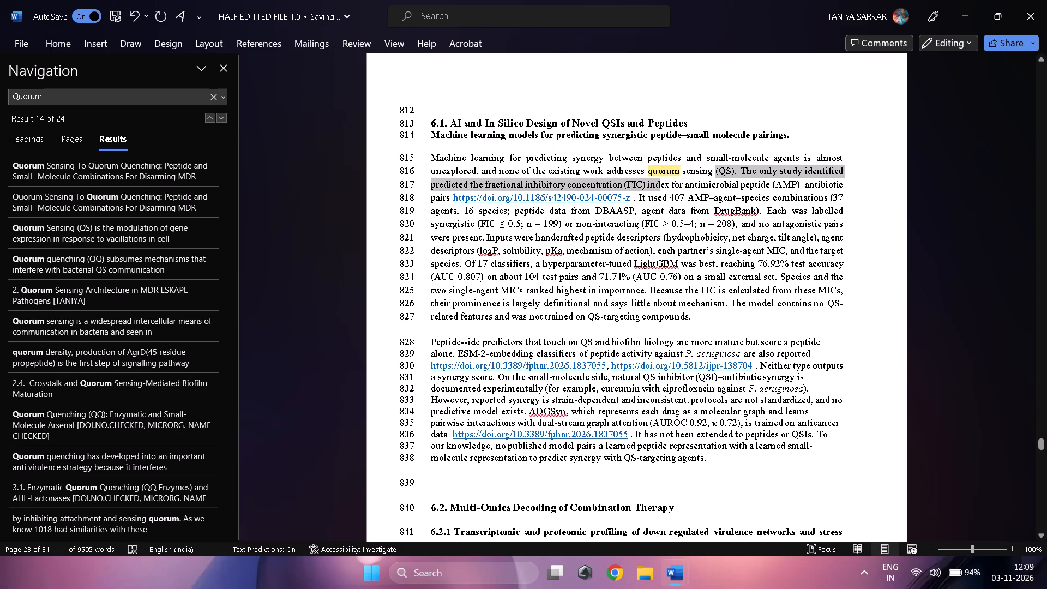
left_click_drag(658, 178, 649, 166)
key("BackSpace")
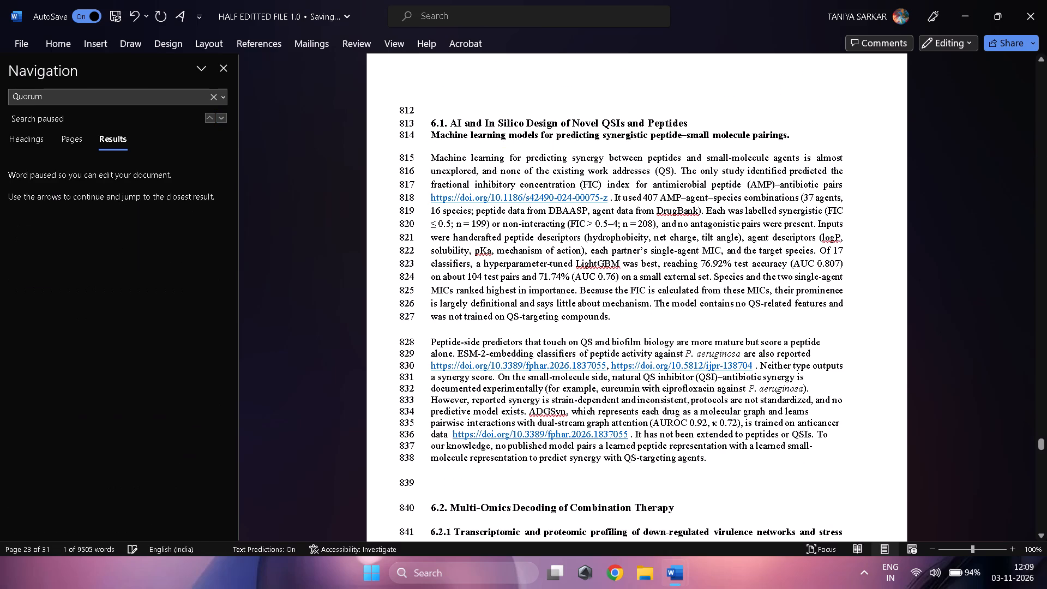
left_click(657, 174)
key("BackSpace")
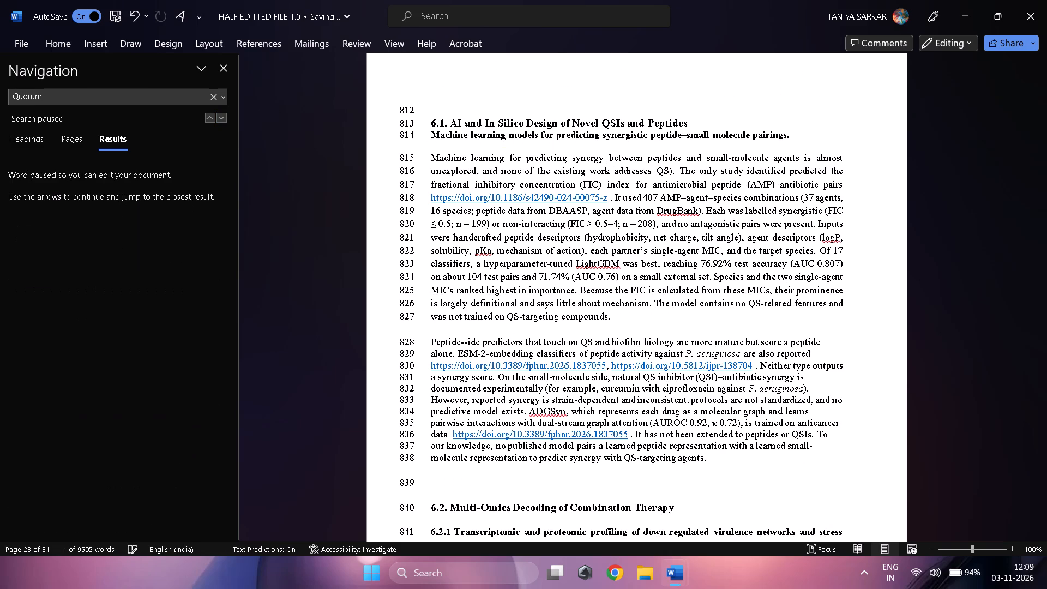
key("Right")
key("Right")
key("Right")
key("BackSpace")
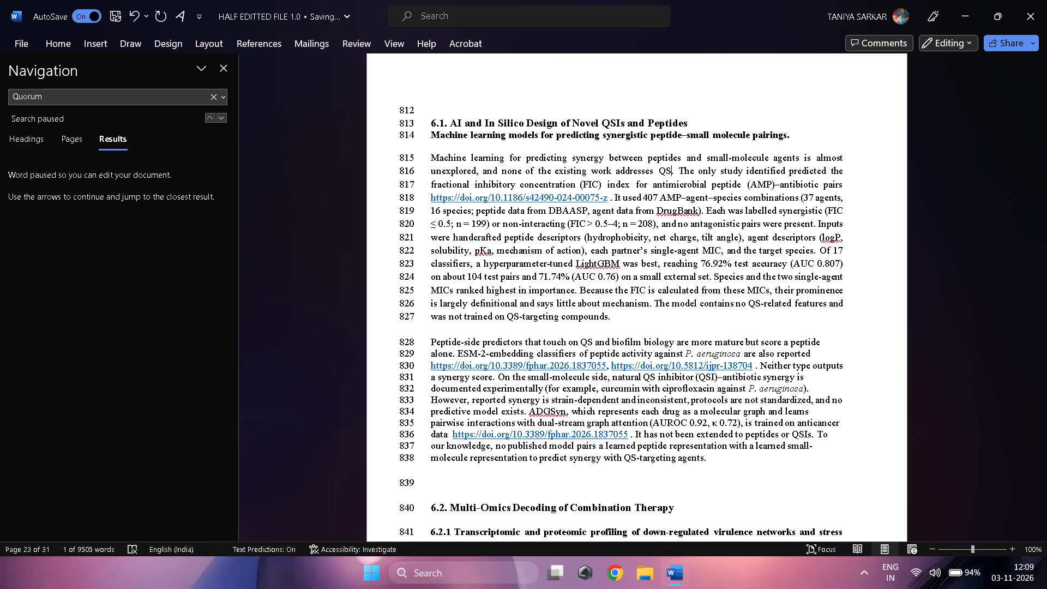
Go to the next match in section 6.2.1's first sentence and replace "quorum-sensing" with "QS" before "inhibitors".
left_click(222, 116)
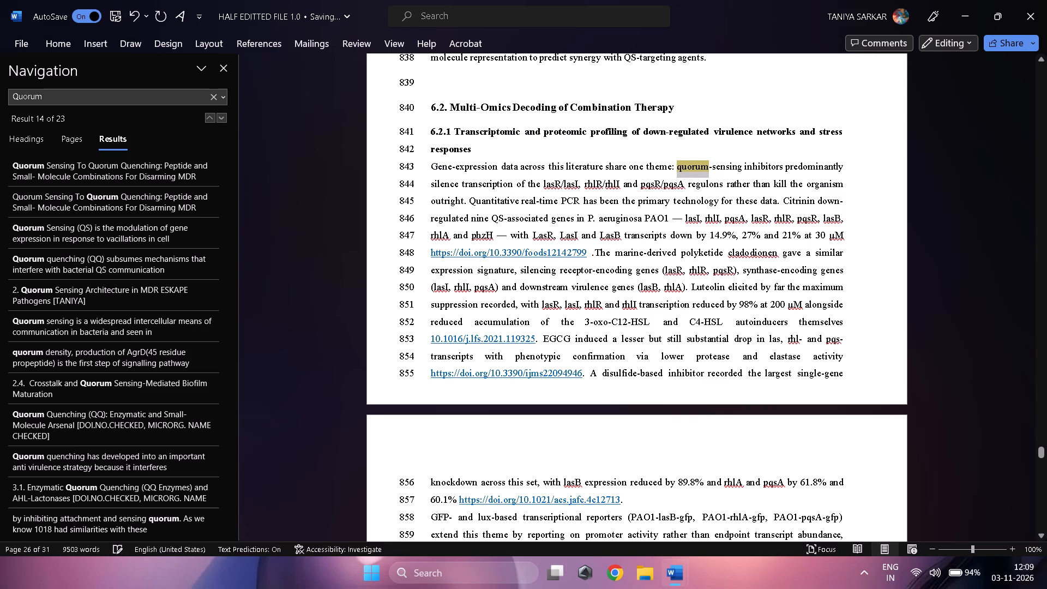
left_click(738, 168)
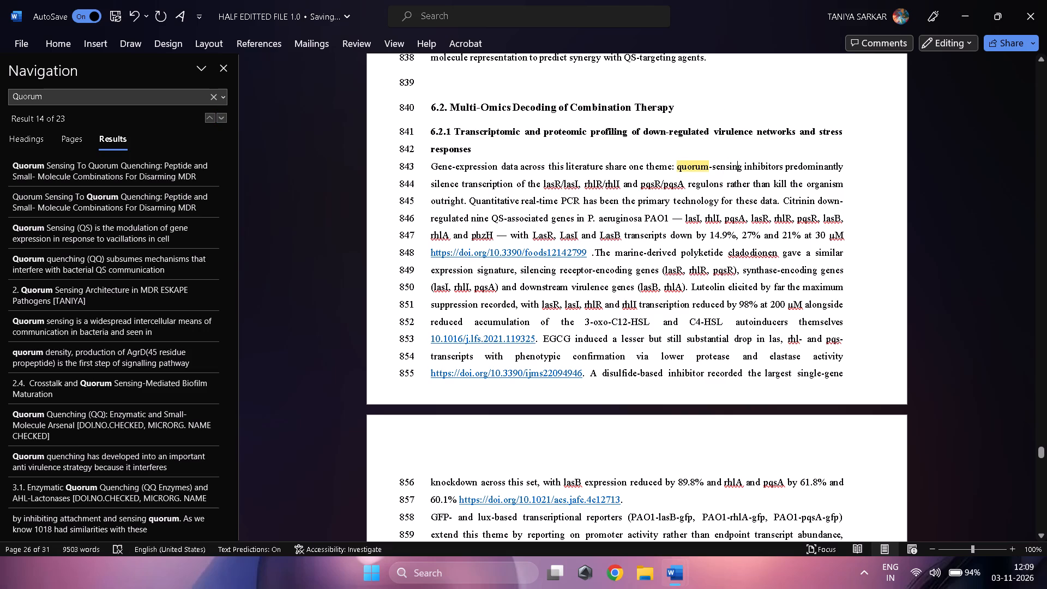
left_click_drag(742, 167, 687, 169)
key("BackSpace")
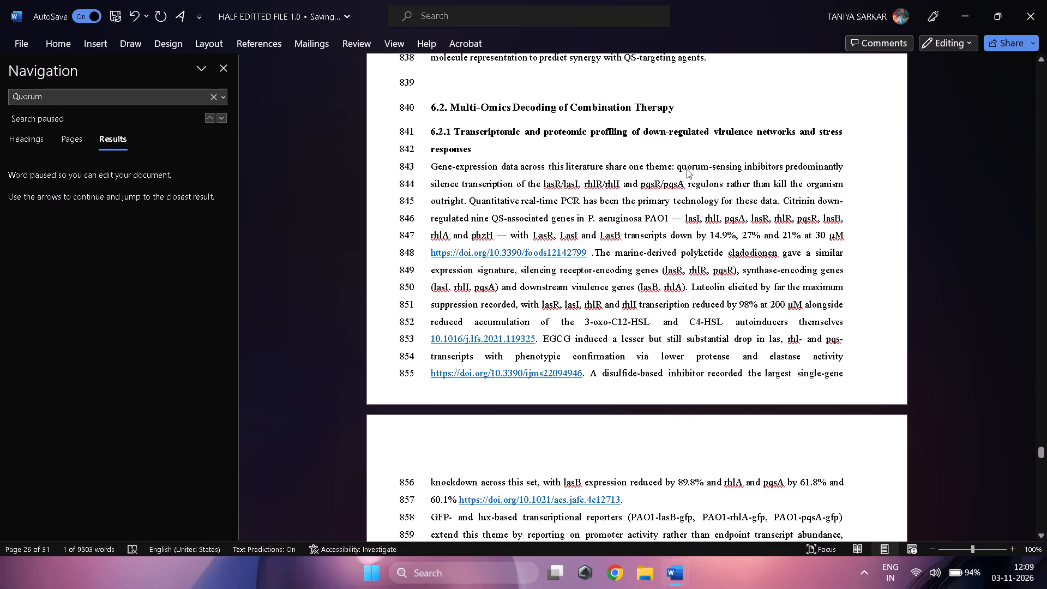
type("QS")
key("space")
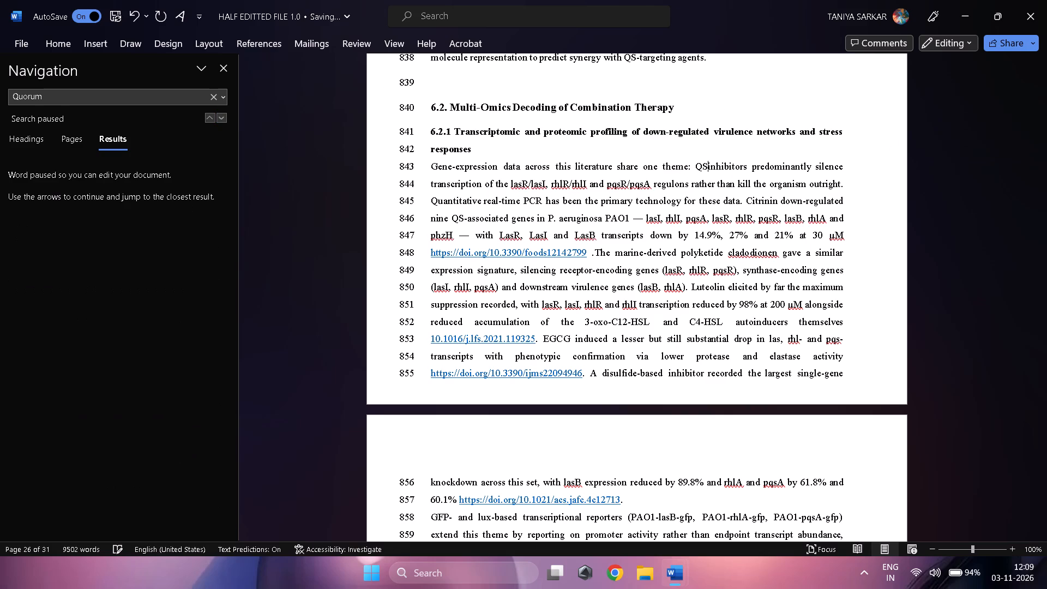
Skip the matches in section 7 and heading 8.1.1, and replace "quorum-sensing" with "QS" before "receptors" in section 8.1.2.
left_click(224, 119)
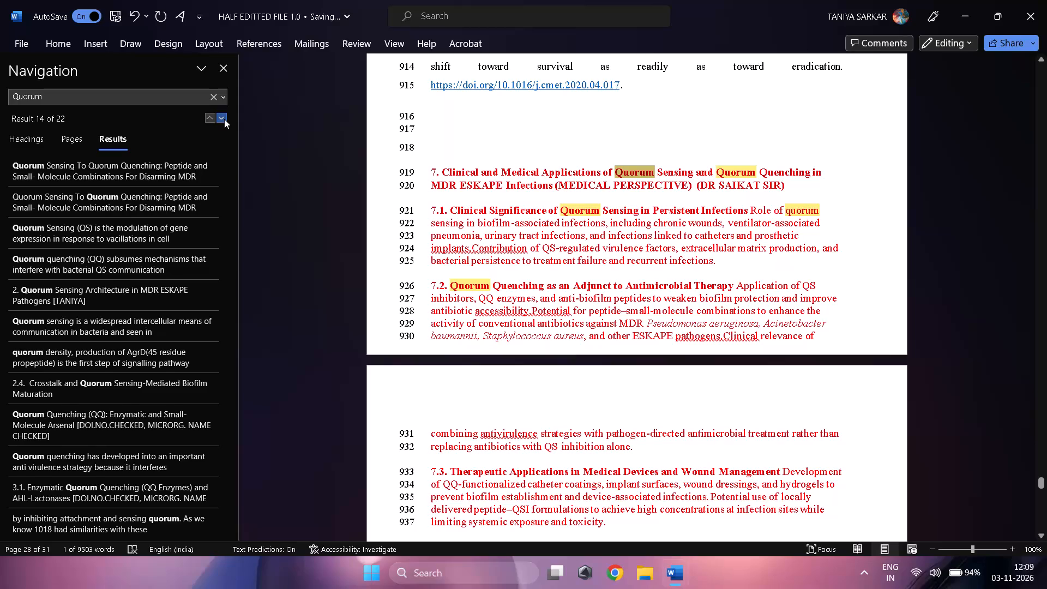
left_click(224, 119)
left_click(224, 119)
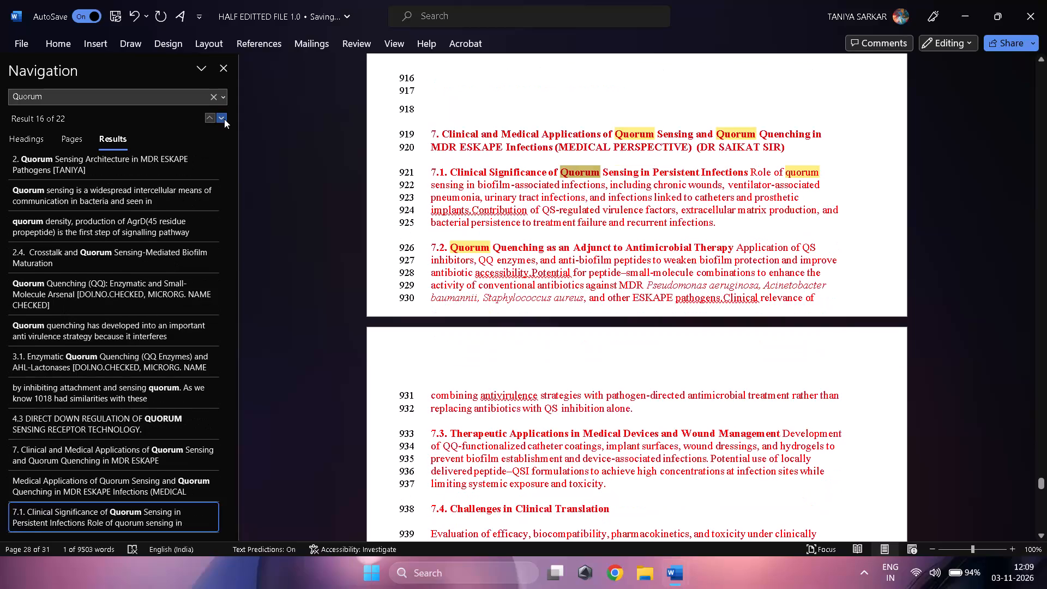
left_click(224, 119)
left_click(224, 119)
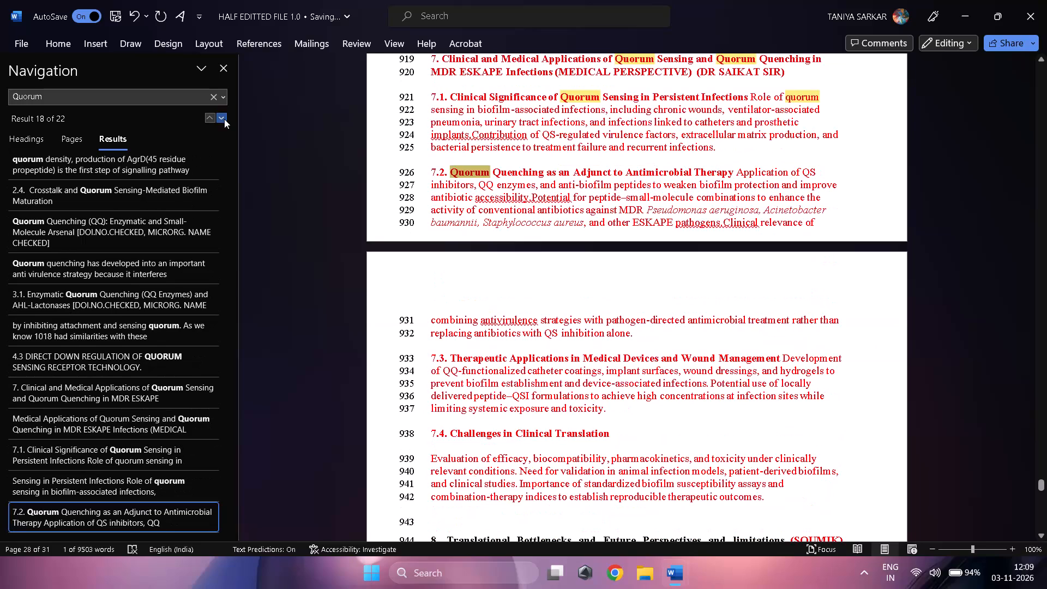
left_click(224, 119)
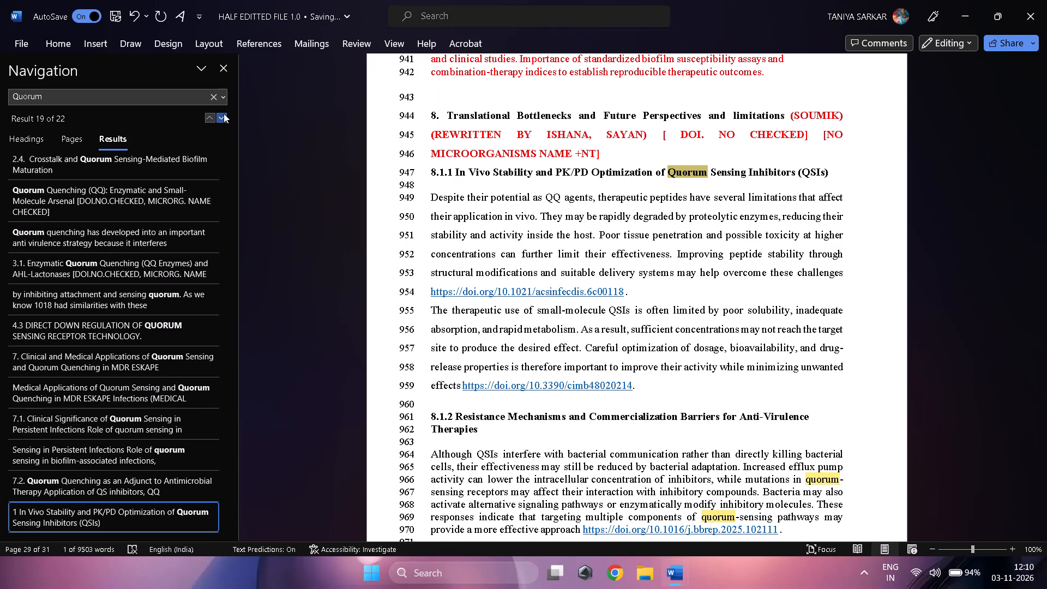
left_click(224, 115)
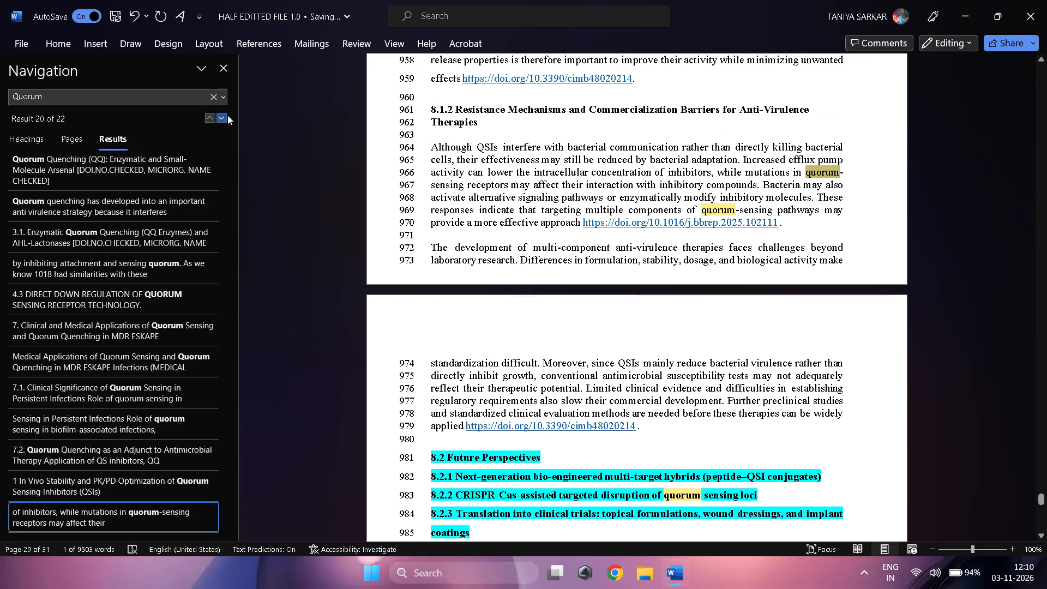
left_click_drag(805, 175, 465, 184)
key("BackSpace")
type("QS")
key("space")
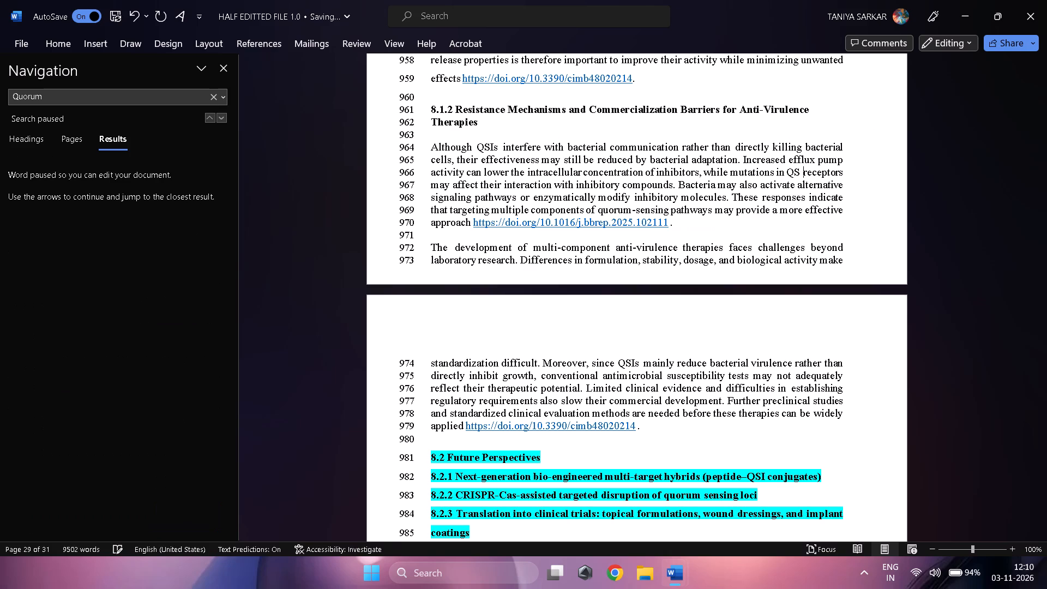
At the next match in section 8.1.2, replace "quorum-sensing" with "QS" before "pathways".
left_click(219, 115)
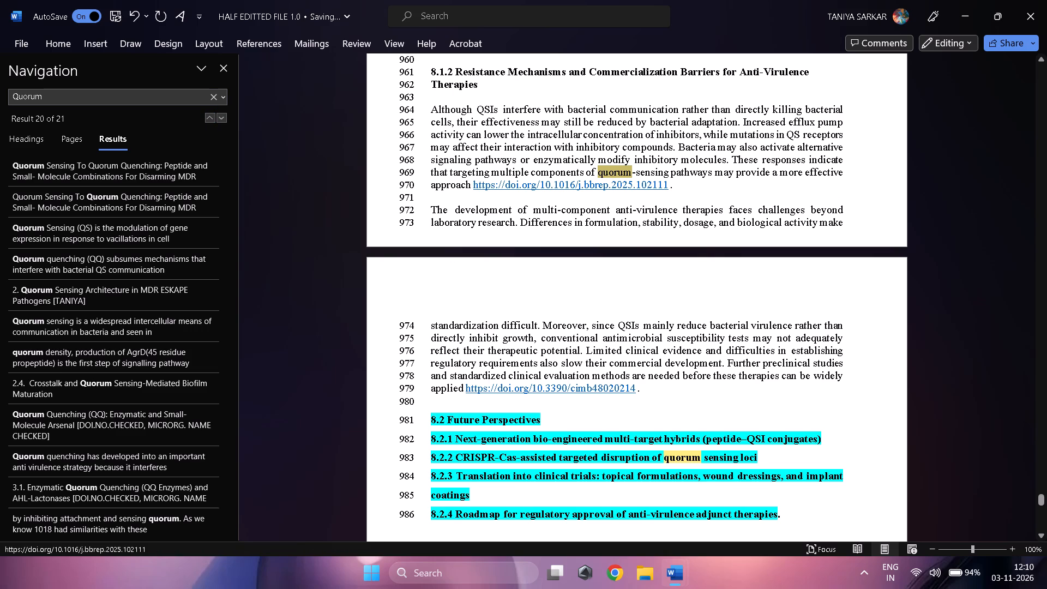
left_click_drag(599, 172, 624, 172)
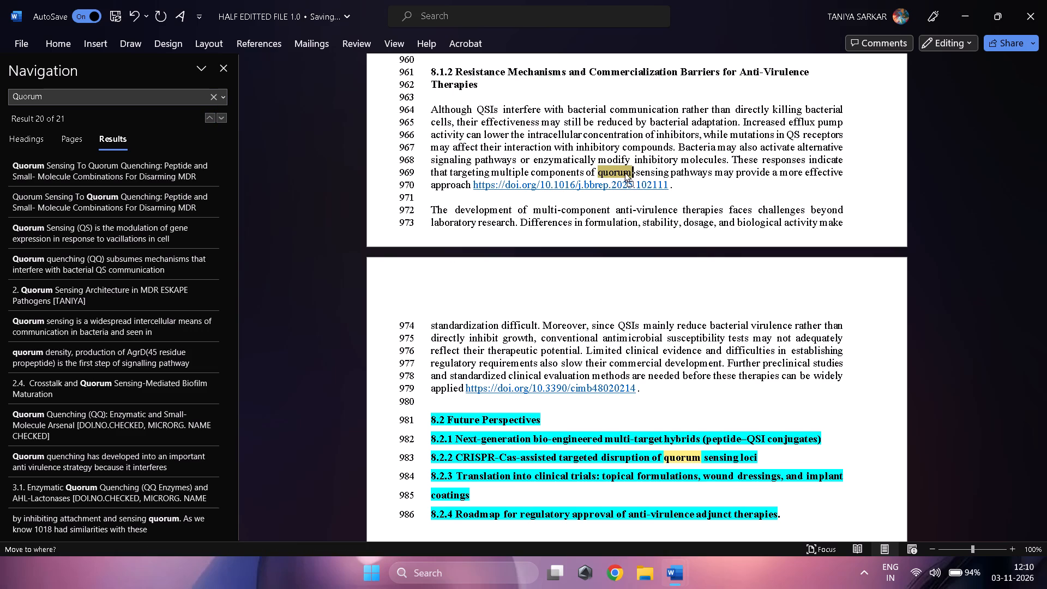
left_click_drag(624, 172, 616, 172)
left_click_drag(600, 170, 667, 173)
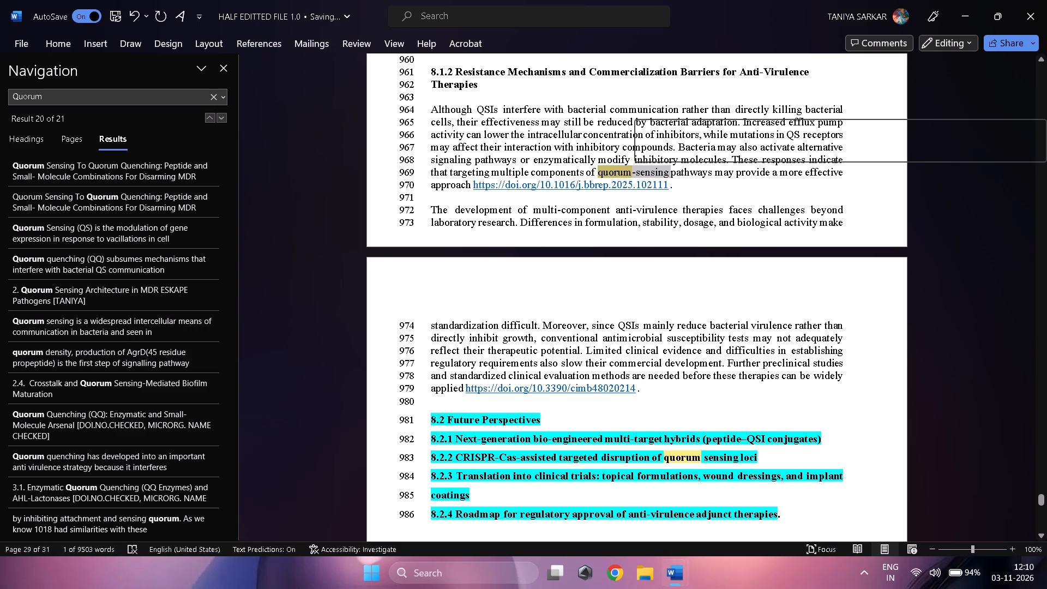
key("BackSpace")
type("QS")
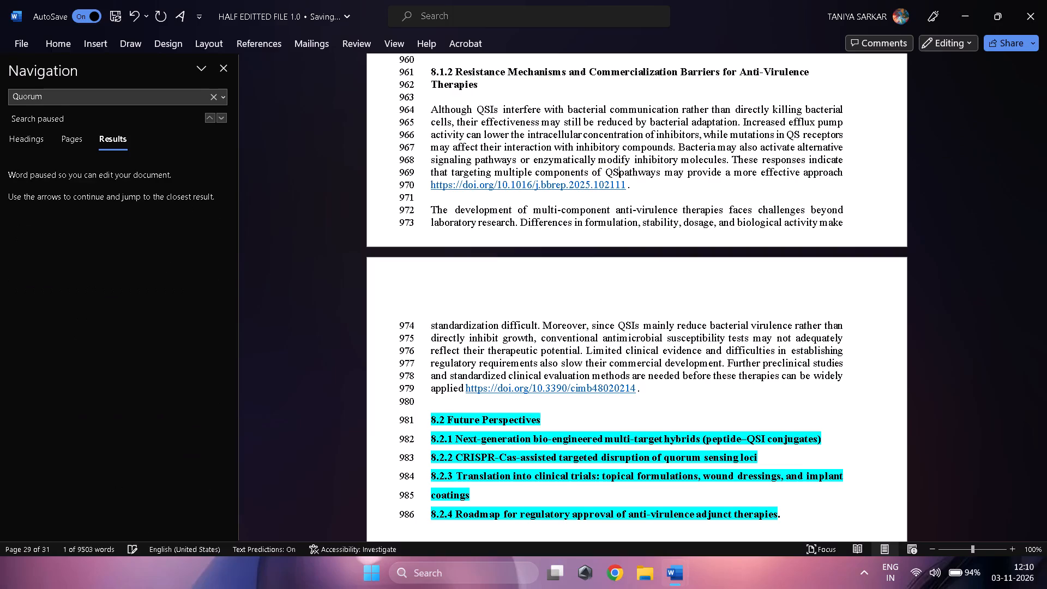
key("space")
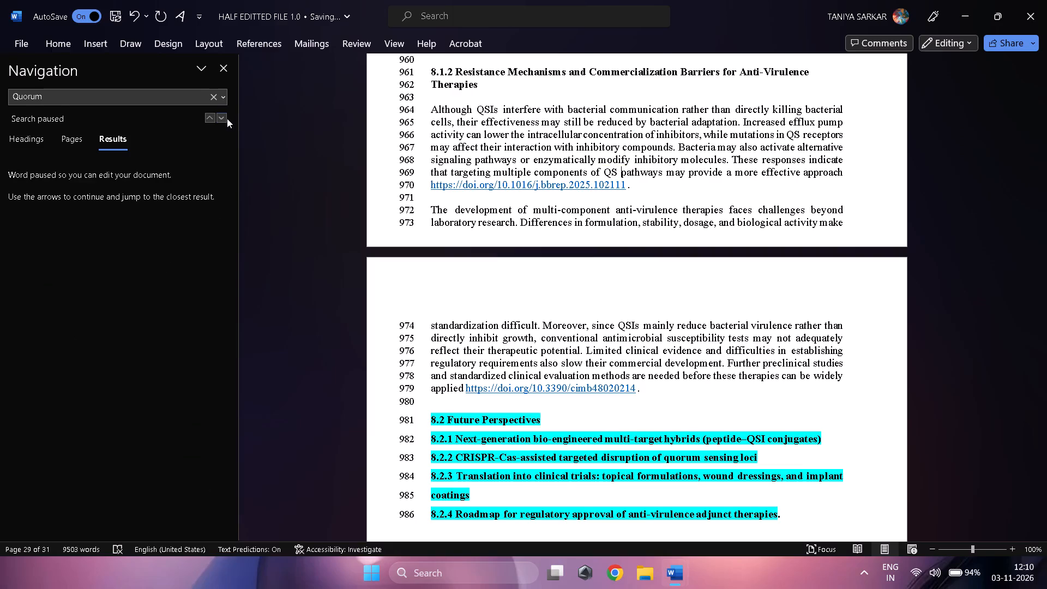
Check the last "Quorum" match in heading 8.2.2 and cycle back to the first match in the title.
left_click(223, 117)
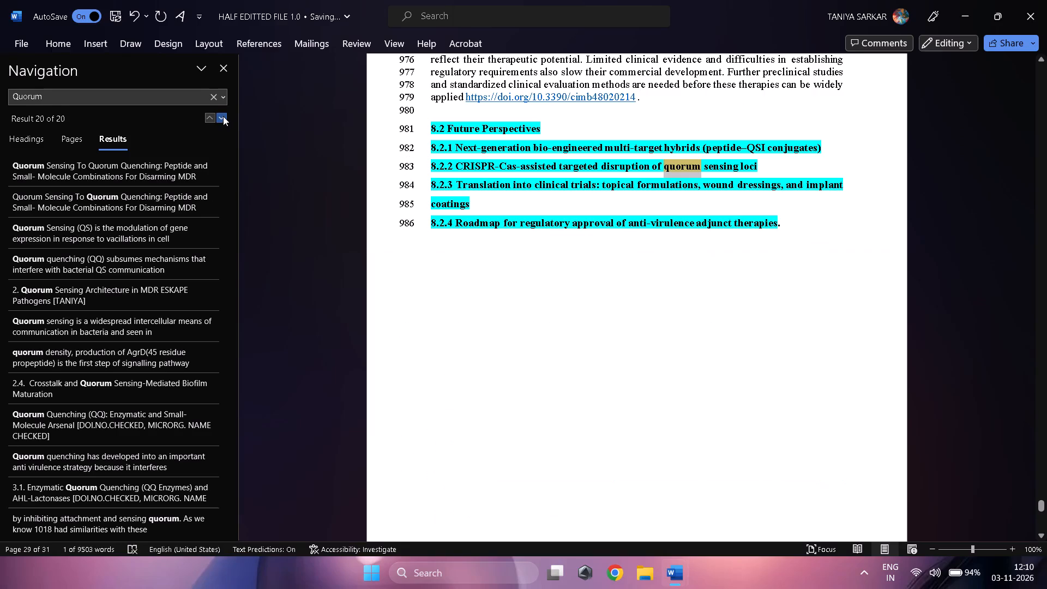
left_click(222, 116)
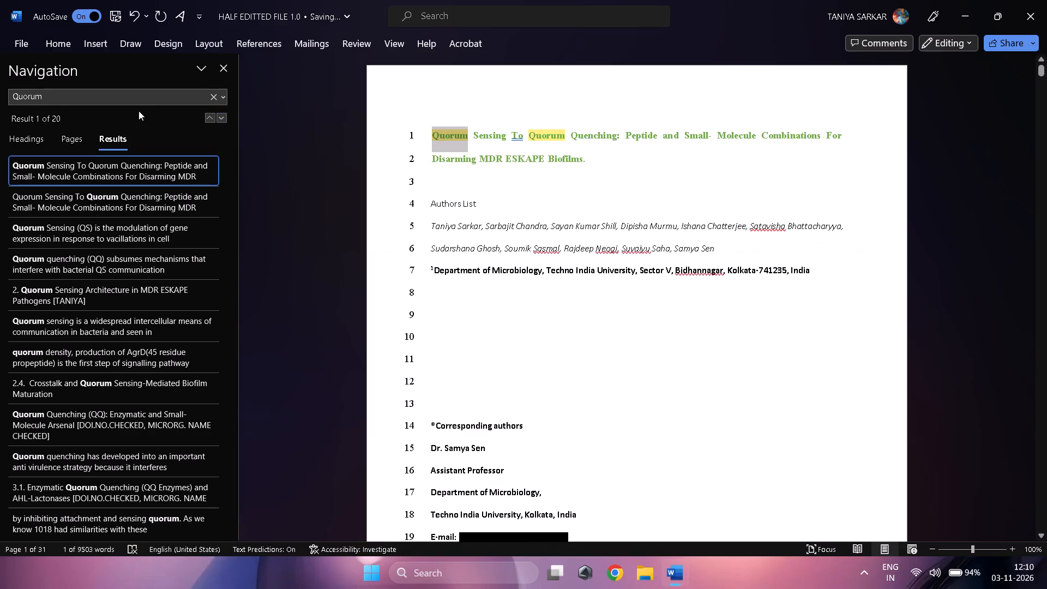
Search the document for "QUENCHING" and review each match from the title through section 7.2 for terms still needing abbreviation.
left_click(135, 96)
key("BackSpace")
key("q")
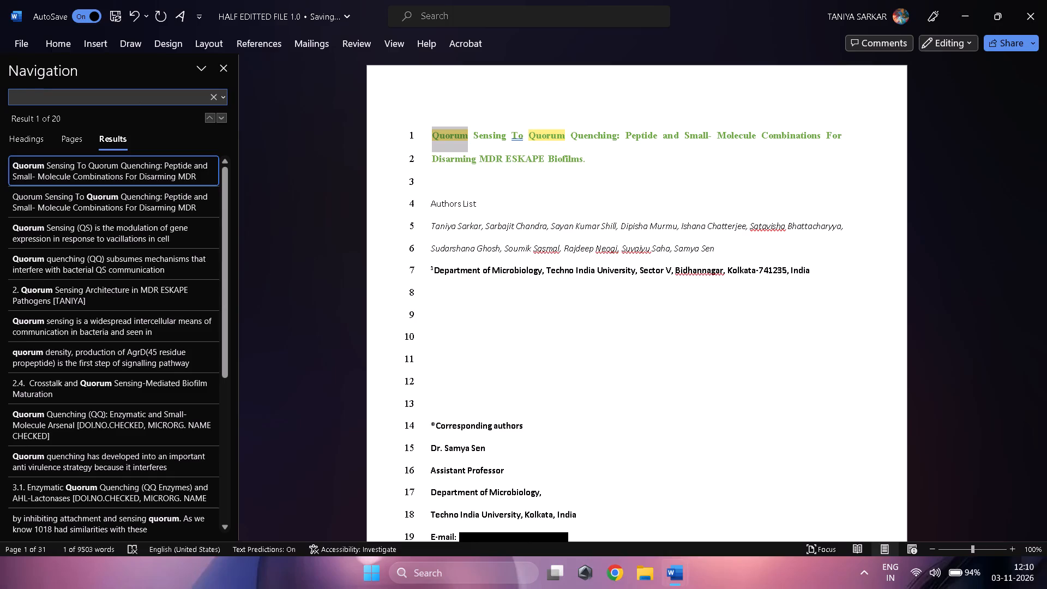
key("BackSpace")
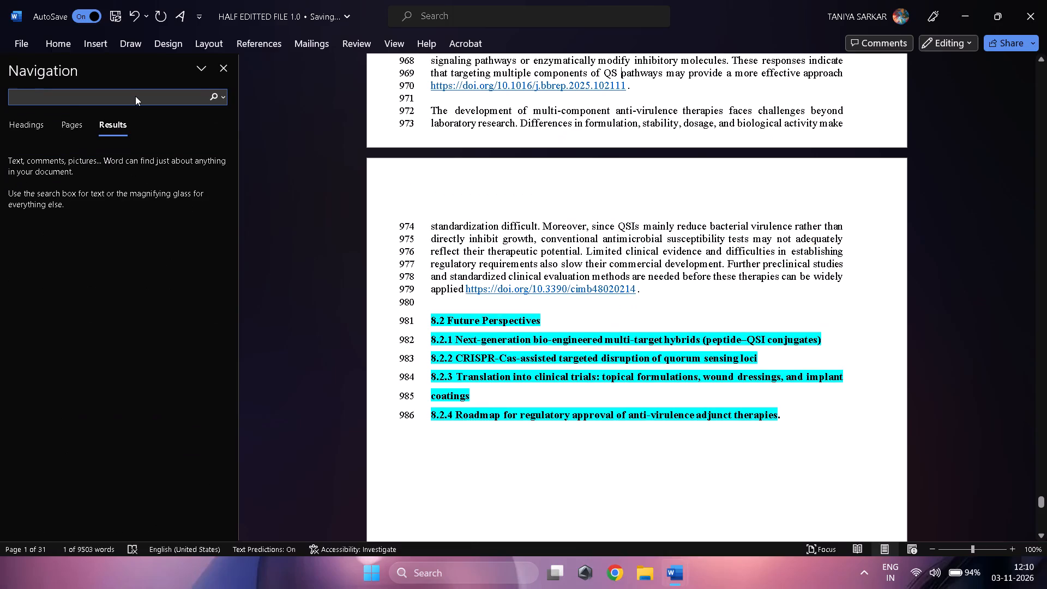
key("q")
type("UENCHING")
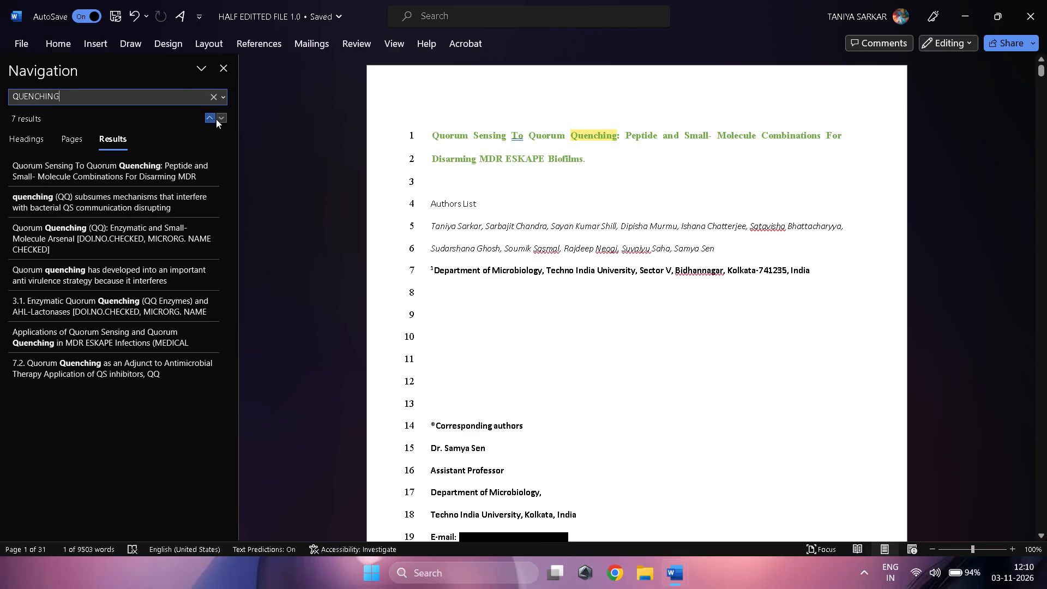
left_click(219, 119)
left_click(219, 119)
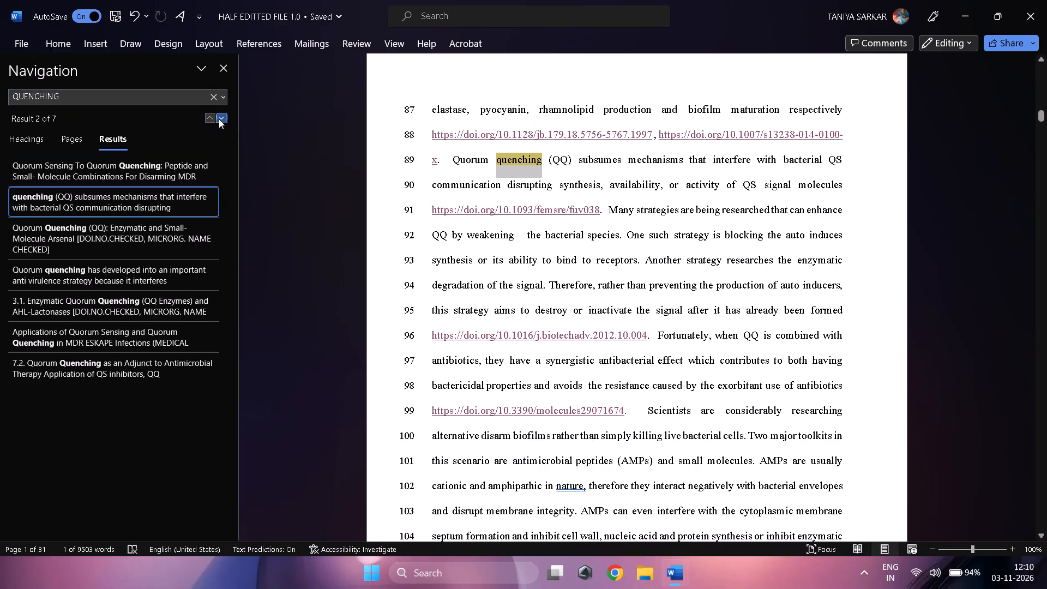
left_click(219, 119)
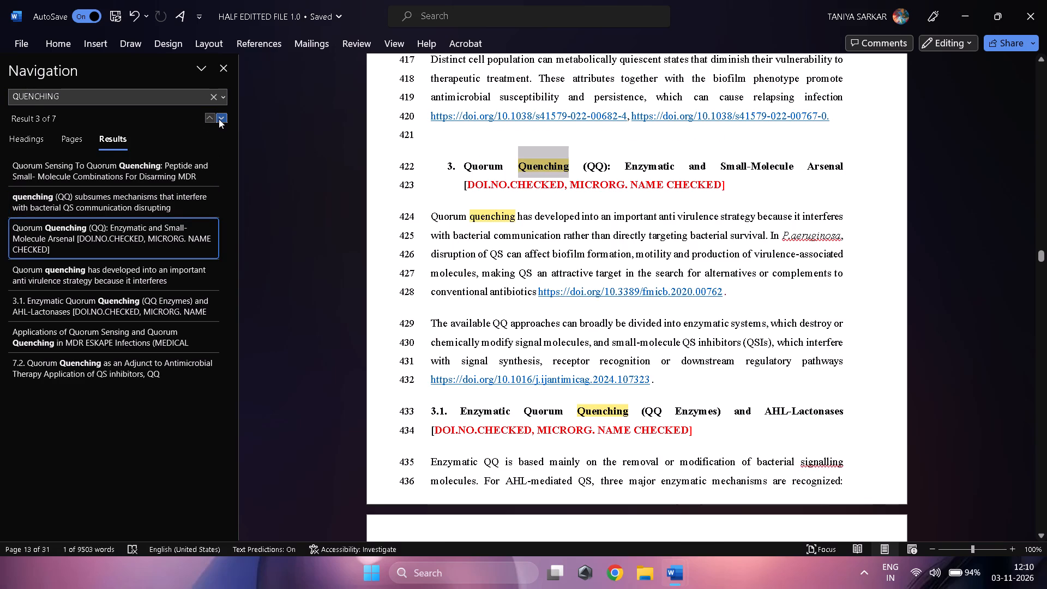
left_click(219, 119)
left_click(219, 119)
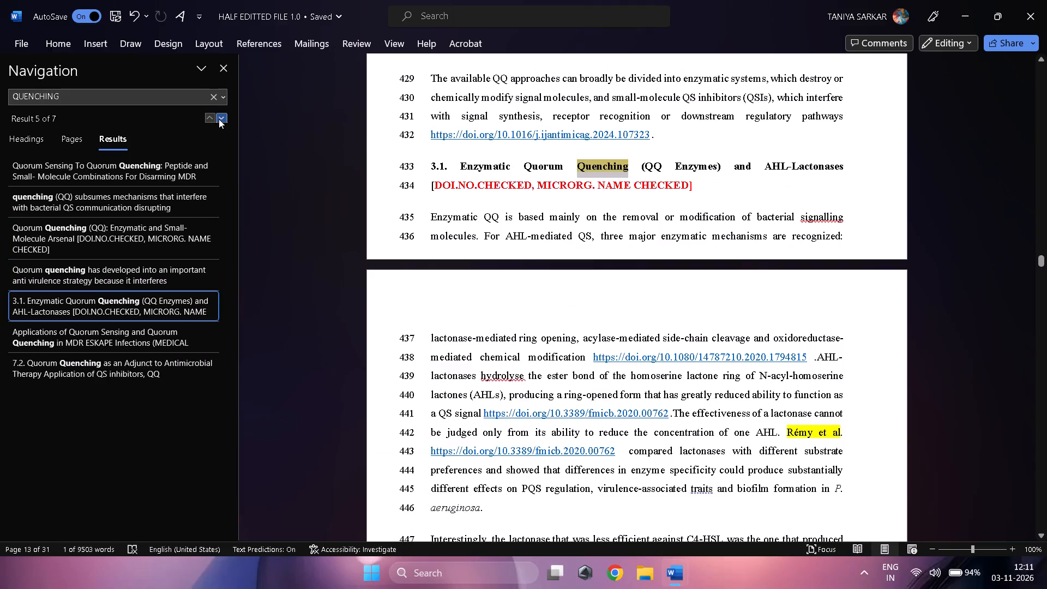
left_click(219, 119)
left_click(219, 119)
left_click(219, 119)
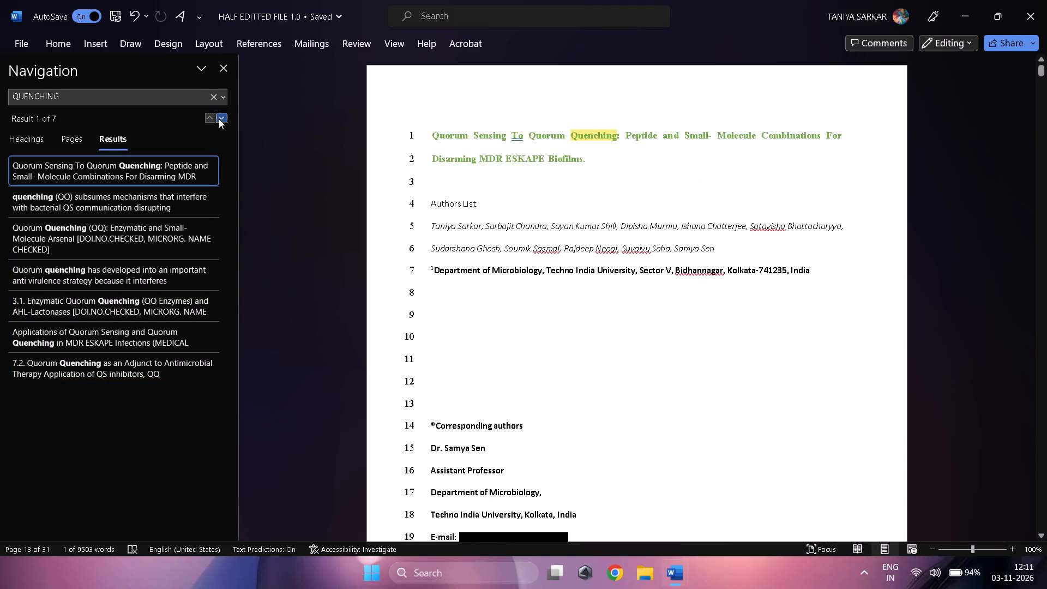
left_click(219, 119)
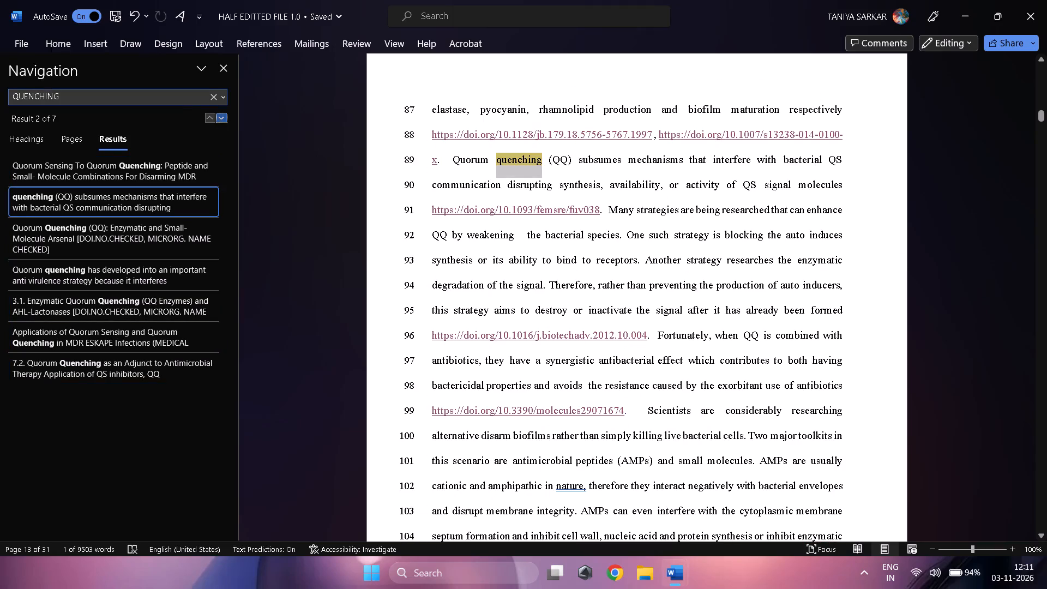
Search the document for "SENSING", review every match from the title through heading 8.2.2, and close the search.
left_click(149, 93)
key("BackSpace")
type("SENSINGF")
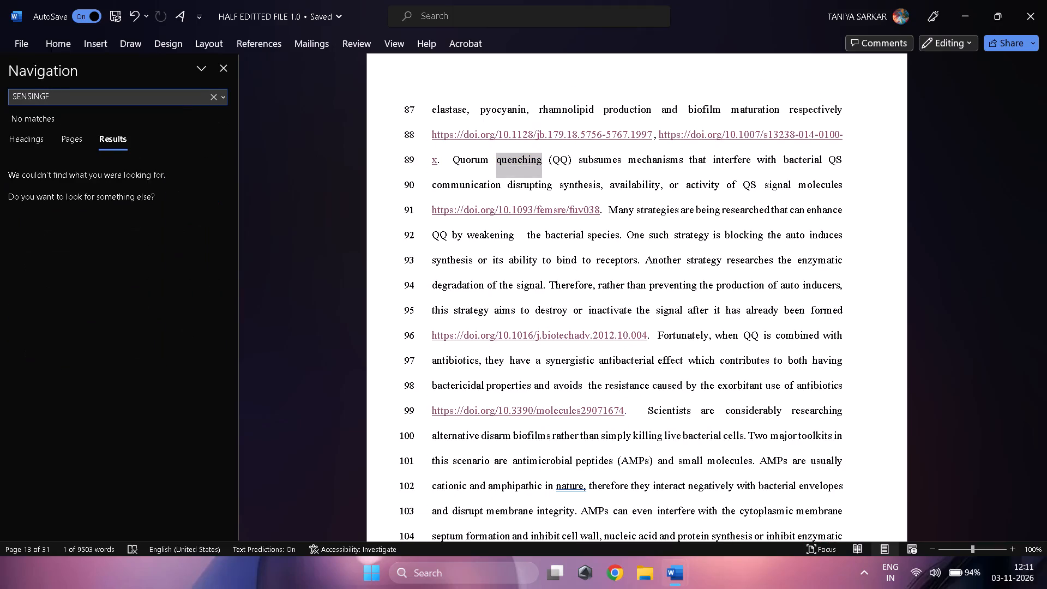
key("BackSpace")
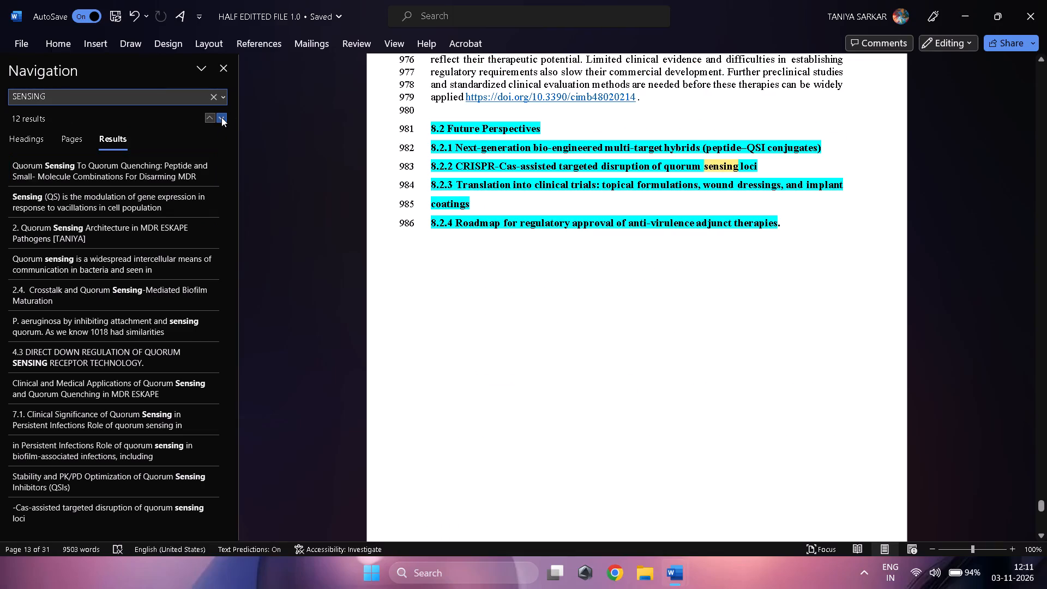
left_click(221, 117)
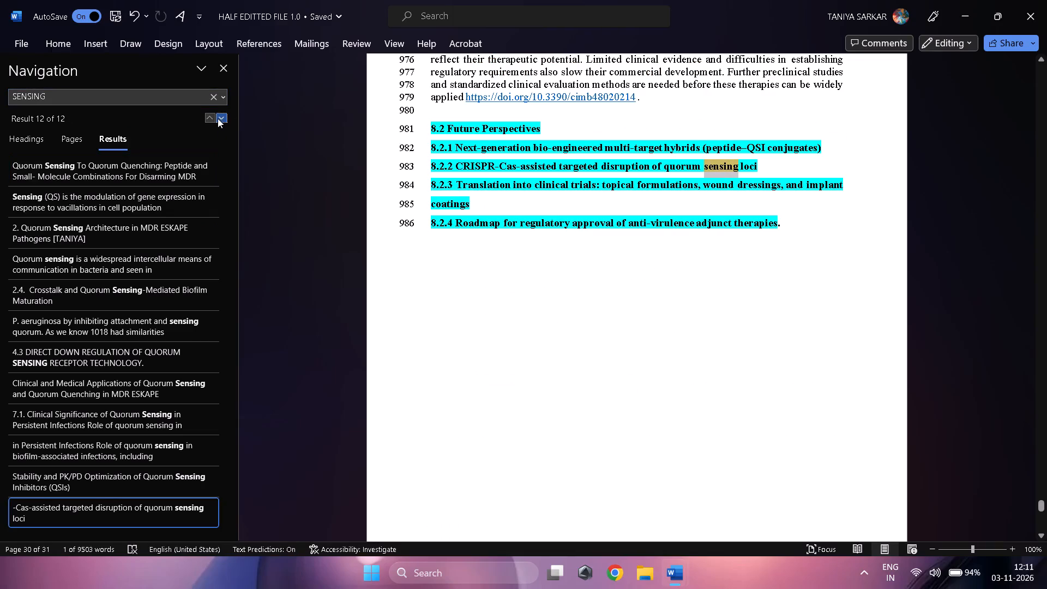
left_click(215, 119)
left_click(221, 119)
left_click(221, 119)
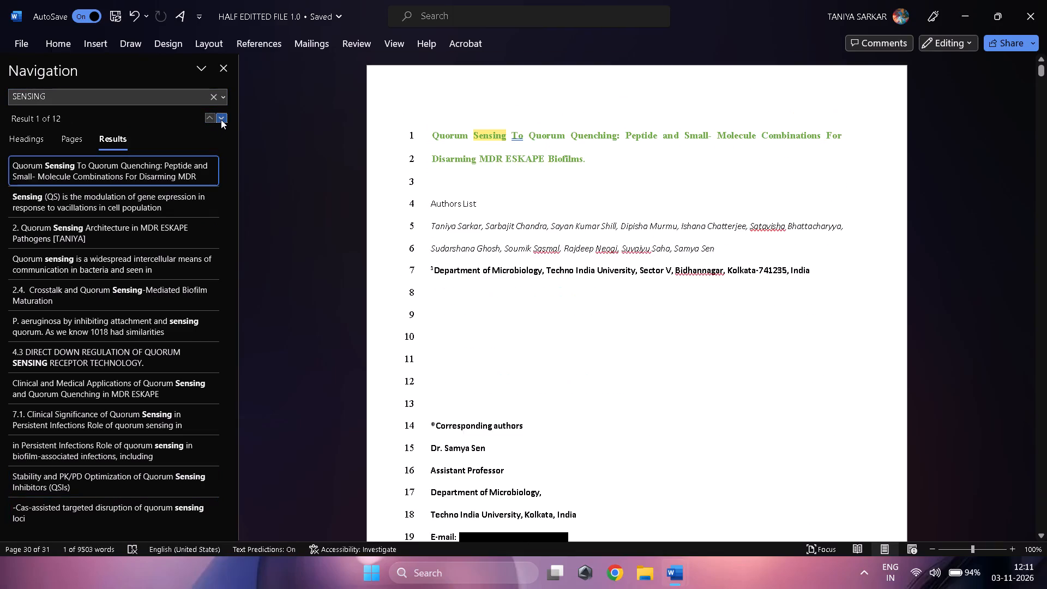
left_click(221, 119)
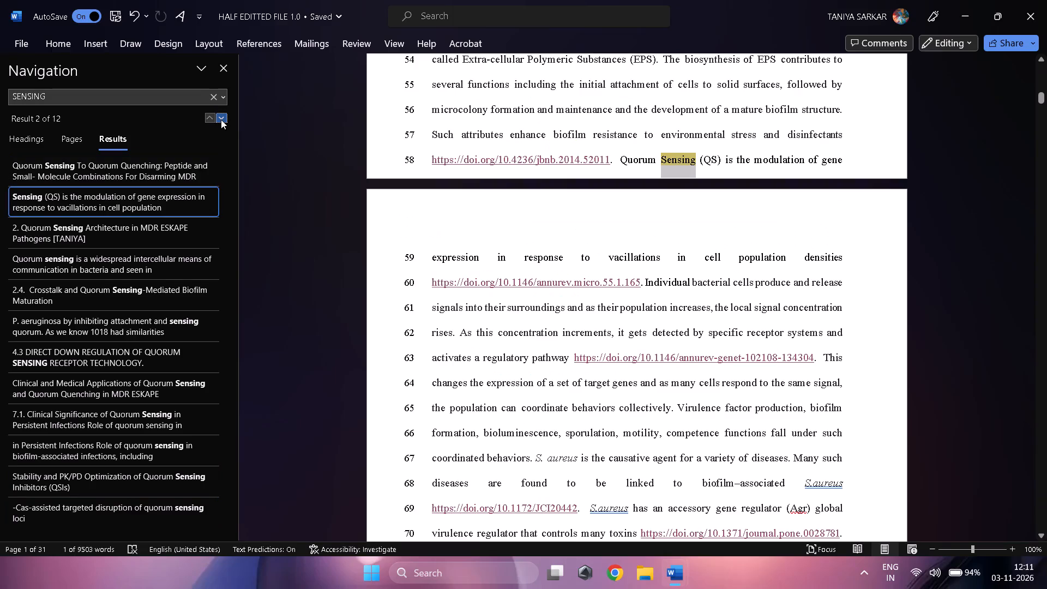
left_click(221, 119)
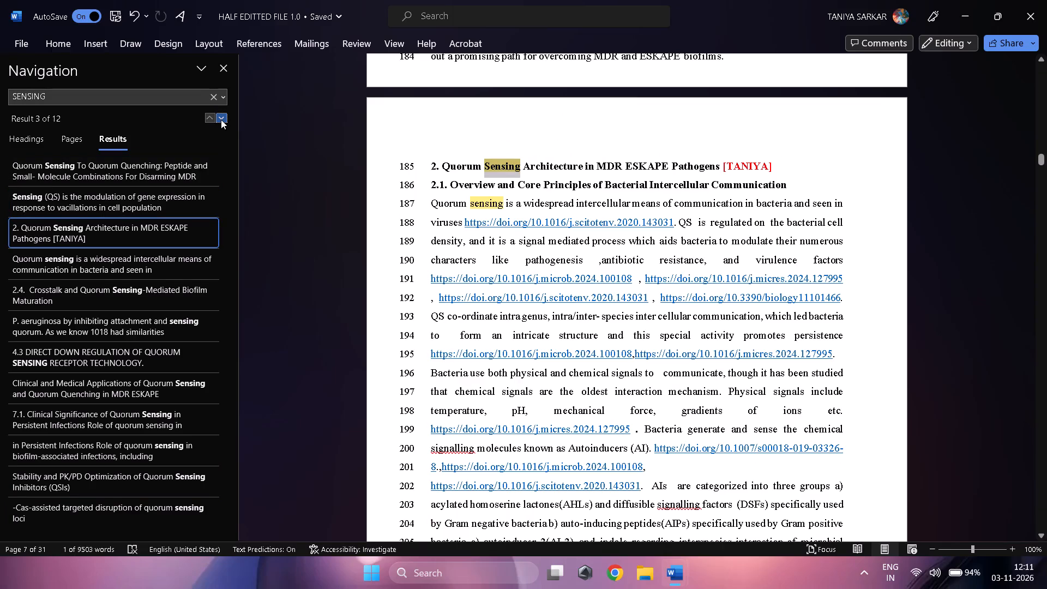
left_click(221, 119)
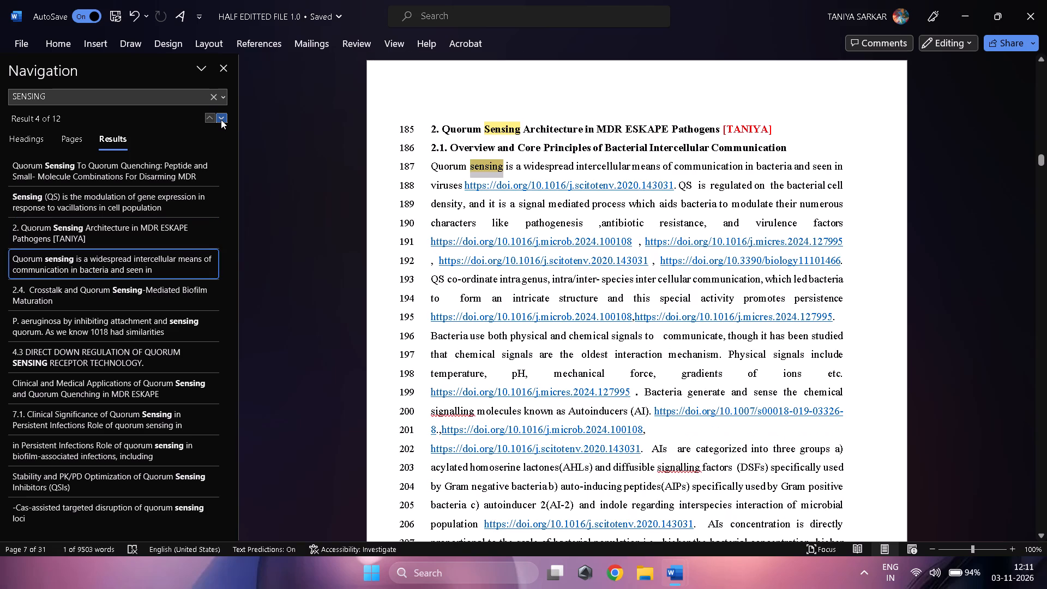
left_click(221, 119)
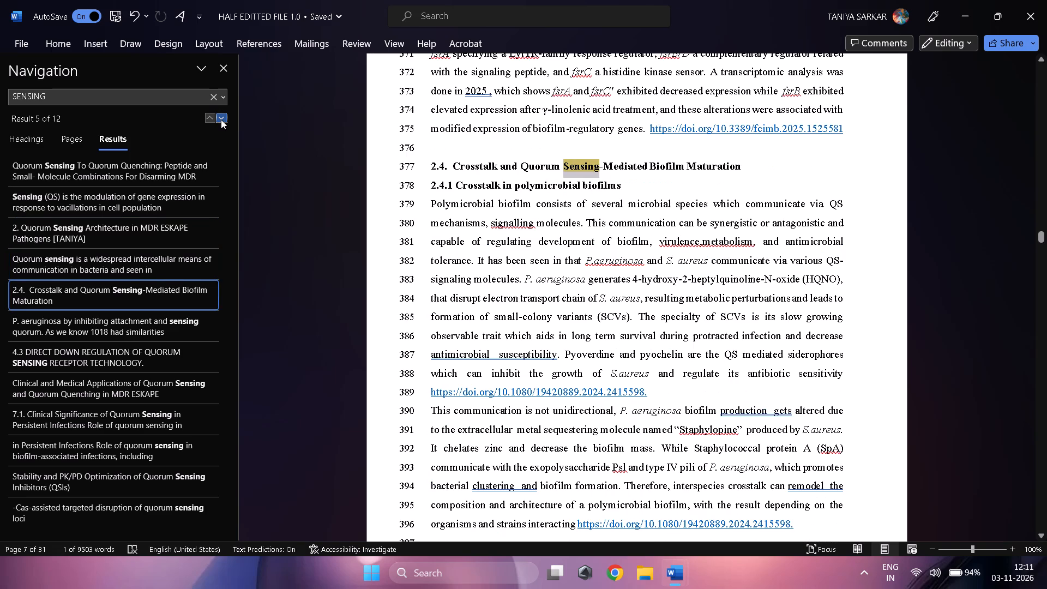
left_click(221, 119)
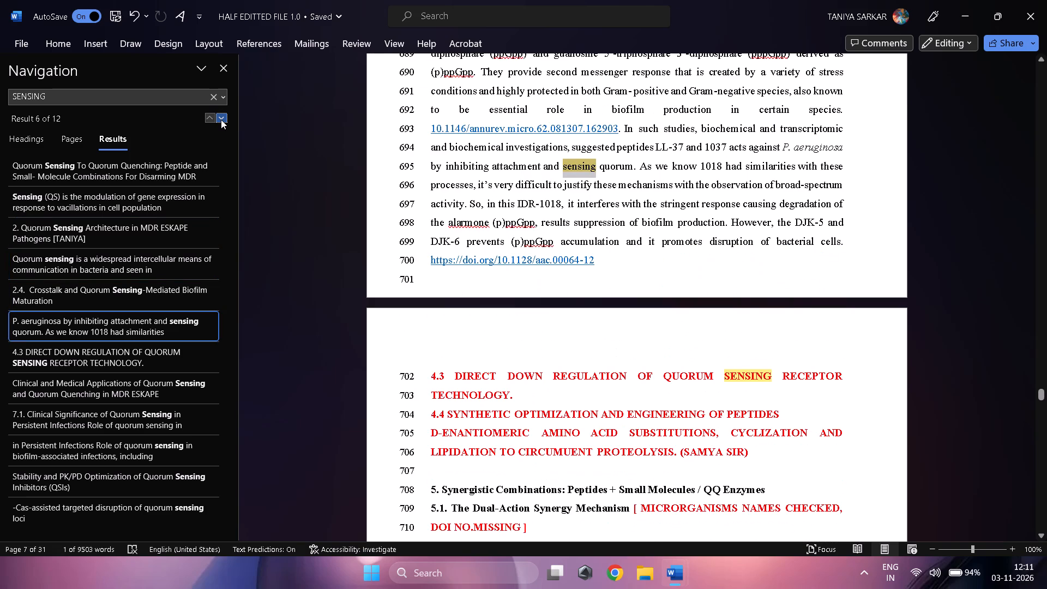
left_click(221, 119)
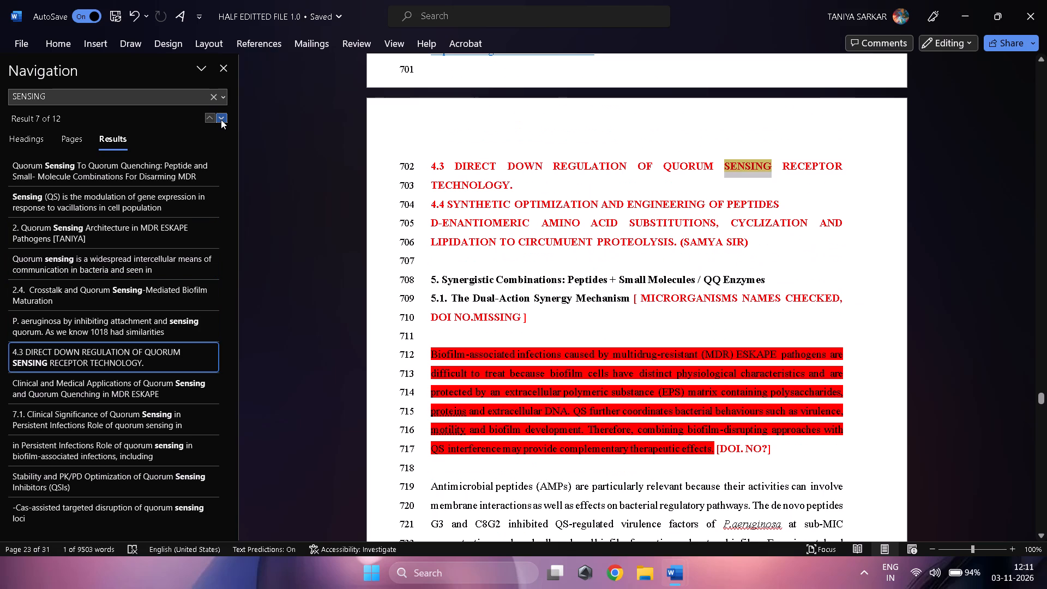
left_click(221, 119)
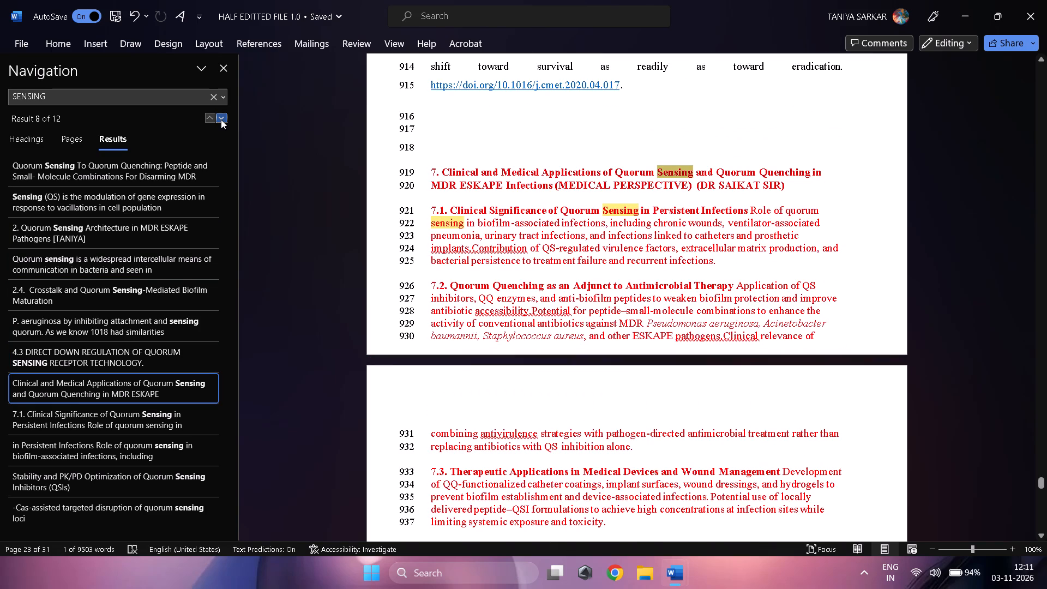
left_click(221, 119)
left_click(221, 119)
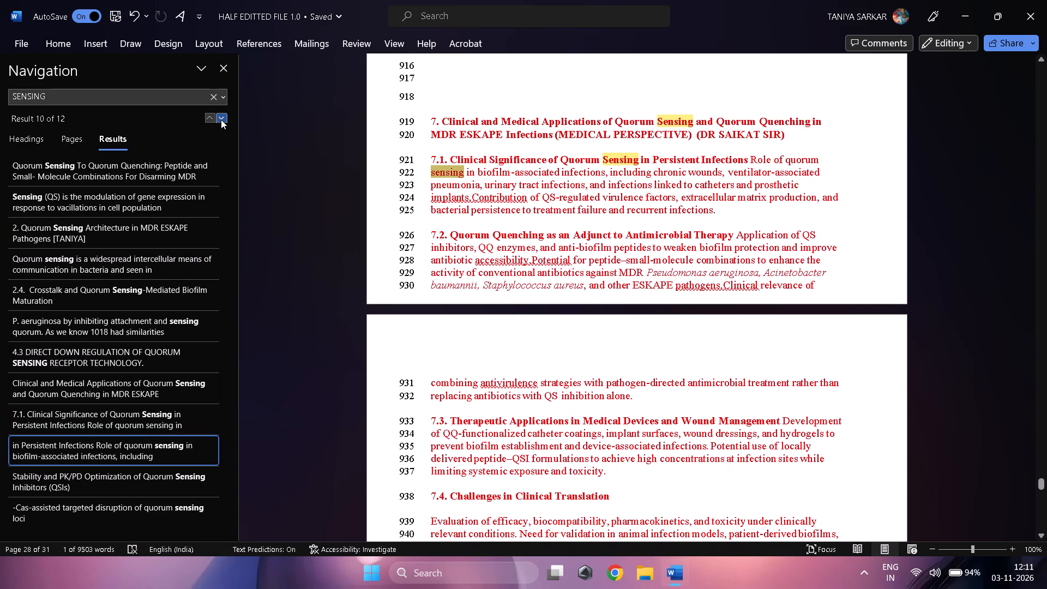
left_click(221, 119)
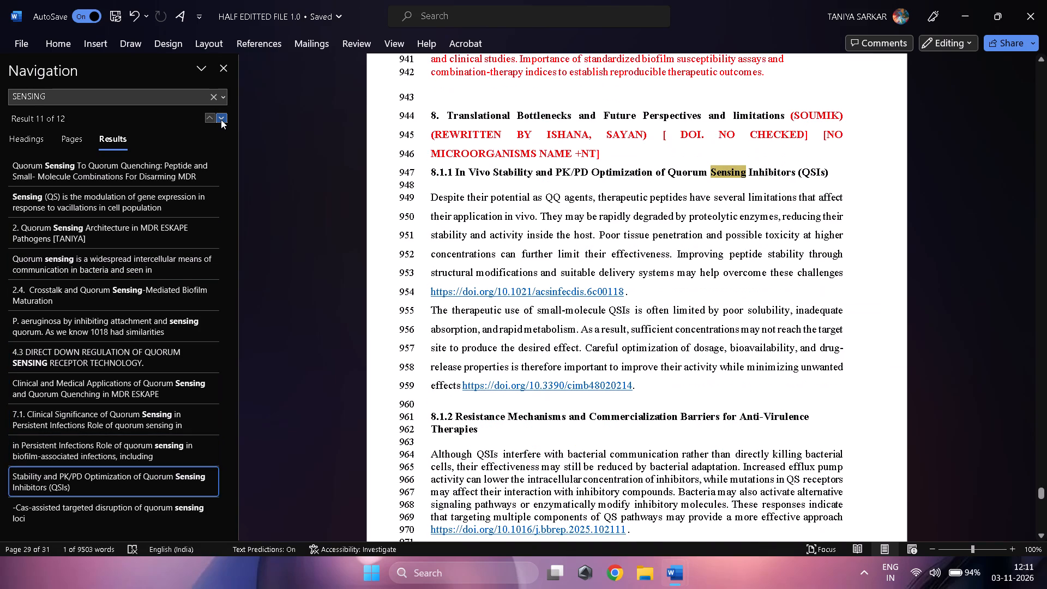
left_click(221, 119)
left_click(221, 119)
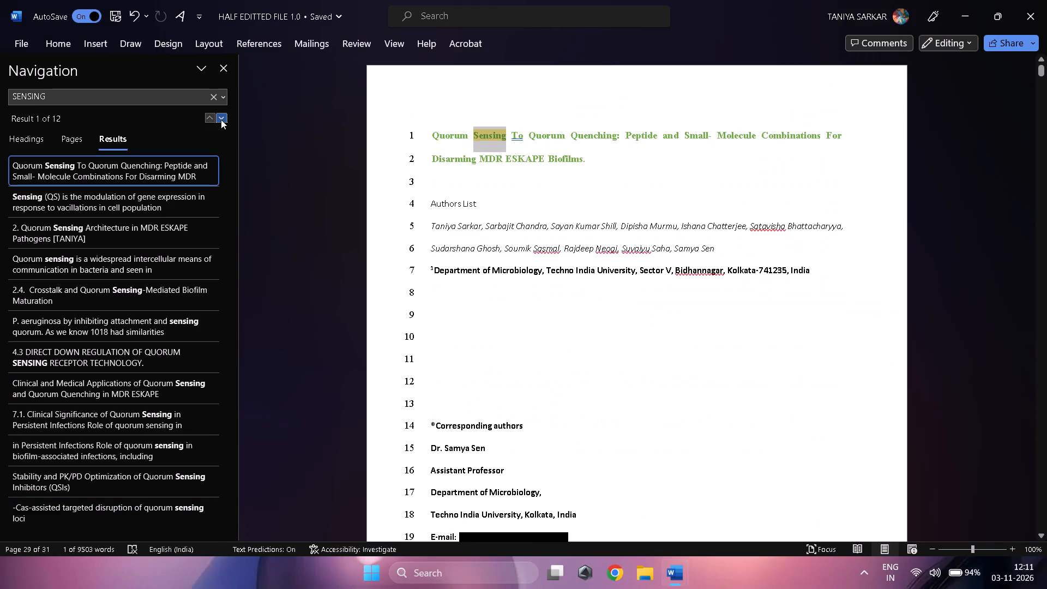
left_click(216, 101)
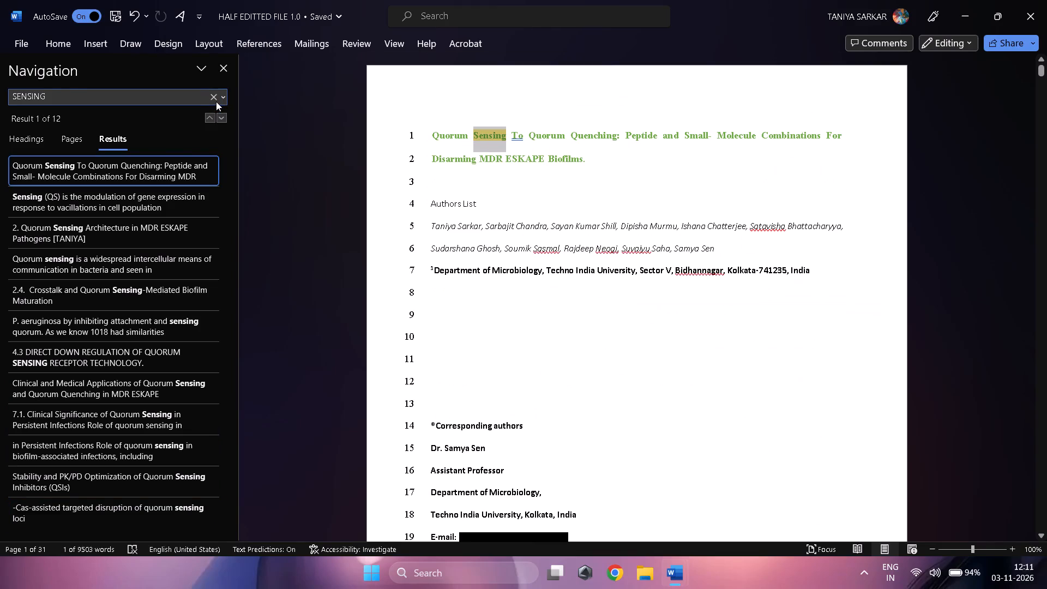
left_click(226, 73)
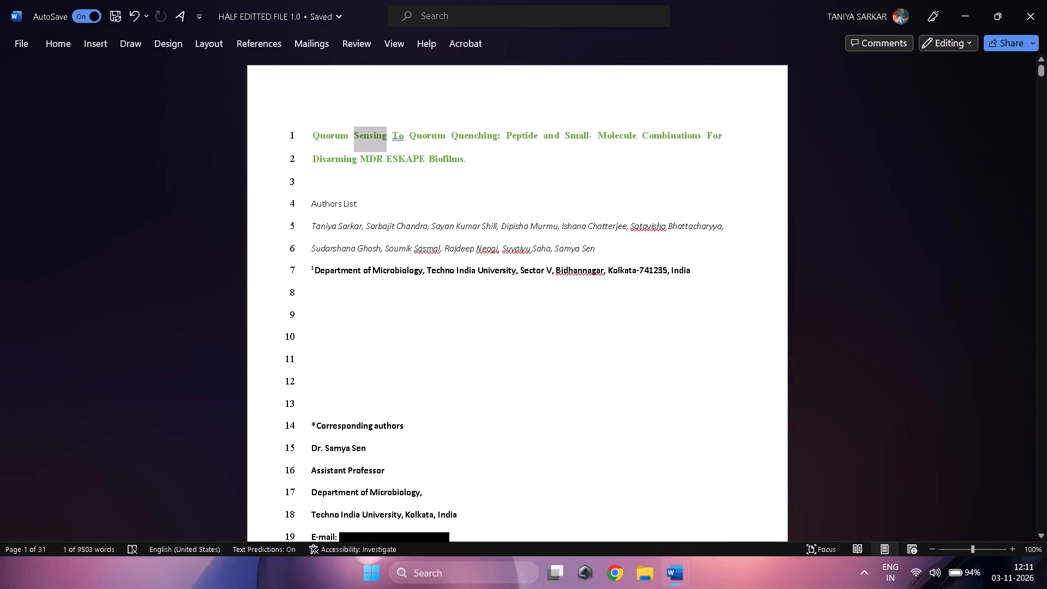
Review the manuscript from the title page through the introduction to the start of section 2.
left_click(662, 197)
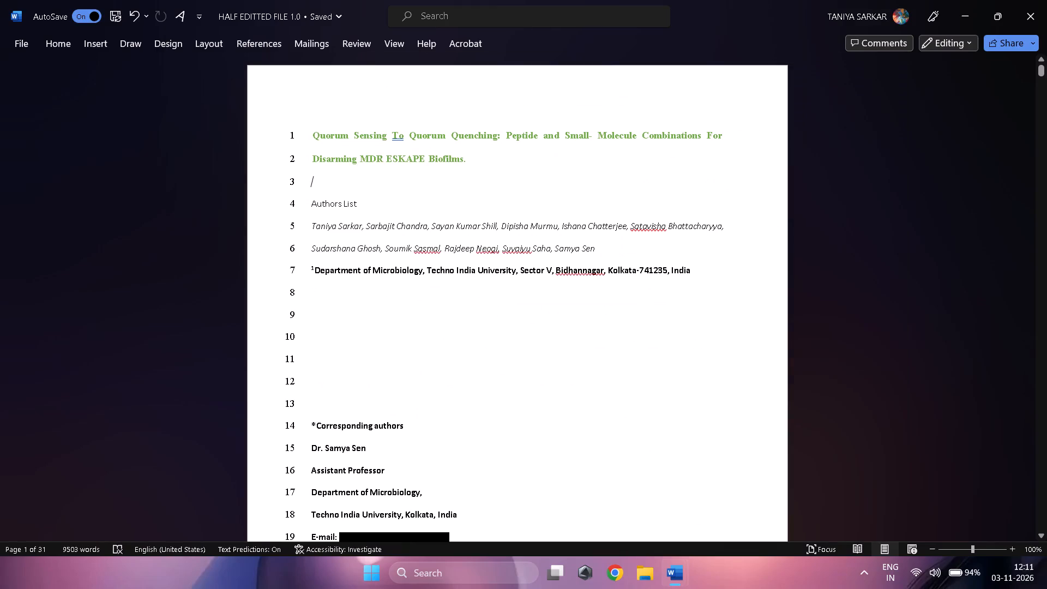
left_click(1042, 529)
left_click(1042, 529)
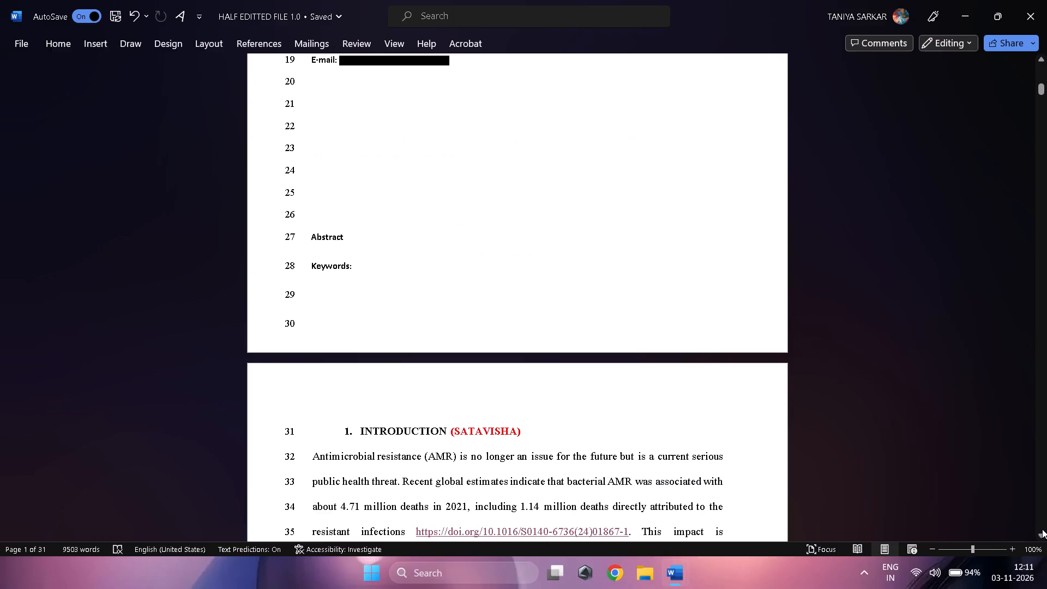
left_click(1042, 529)
left_click(1042, 529)
triple_click(1042, 529)
left_click(1042, 529)
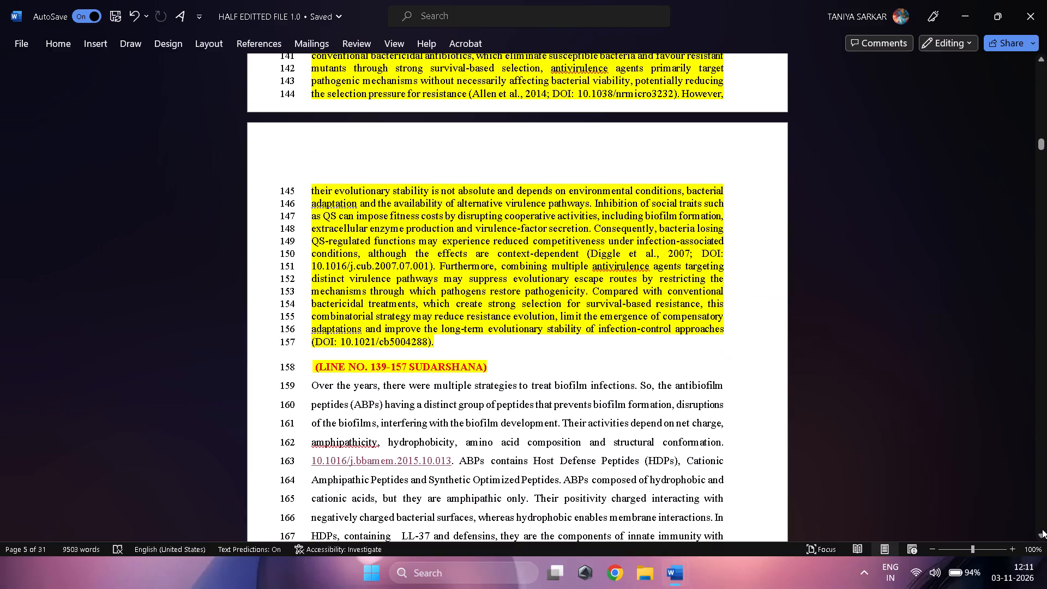
left_click(1042, 529)
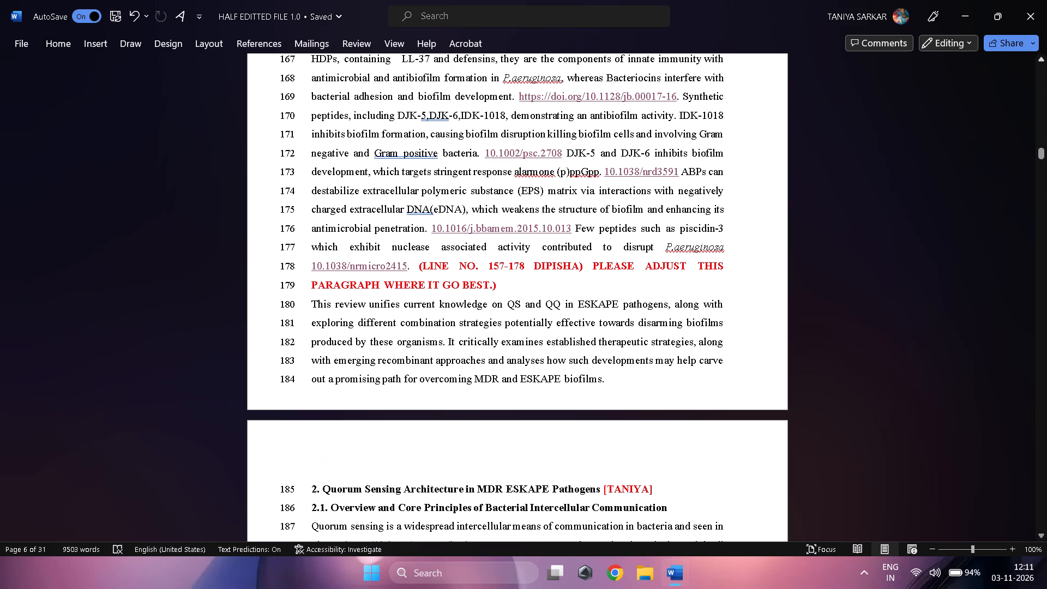
Reread the end of the introduction, working back from its closing review paragraph to the highlighted antivirulence passage and the QS circuitry text.
left_click(1043, 64)
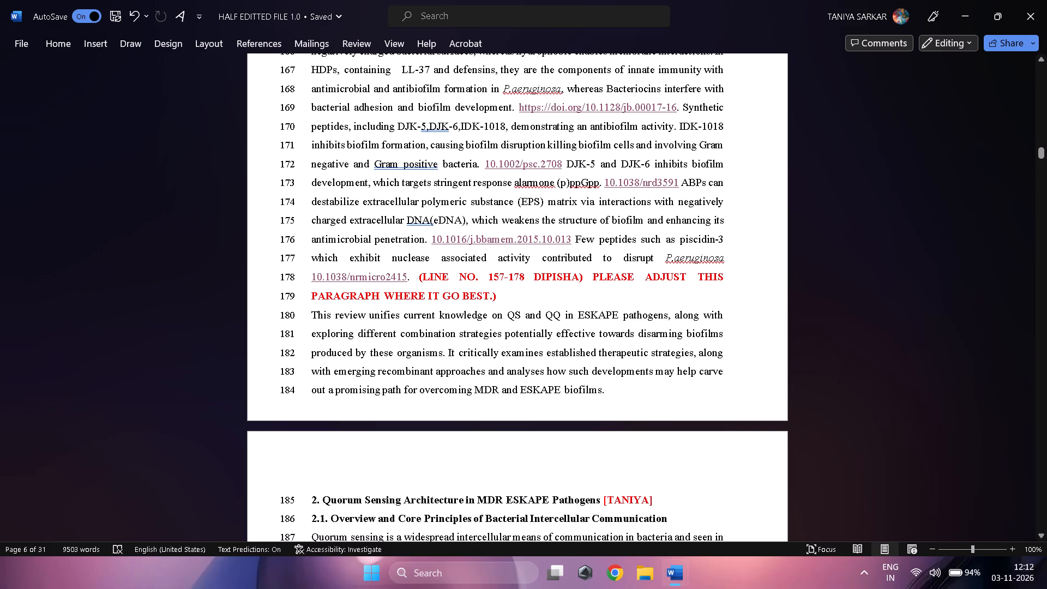
left_click(1043, 58)
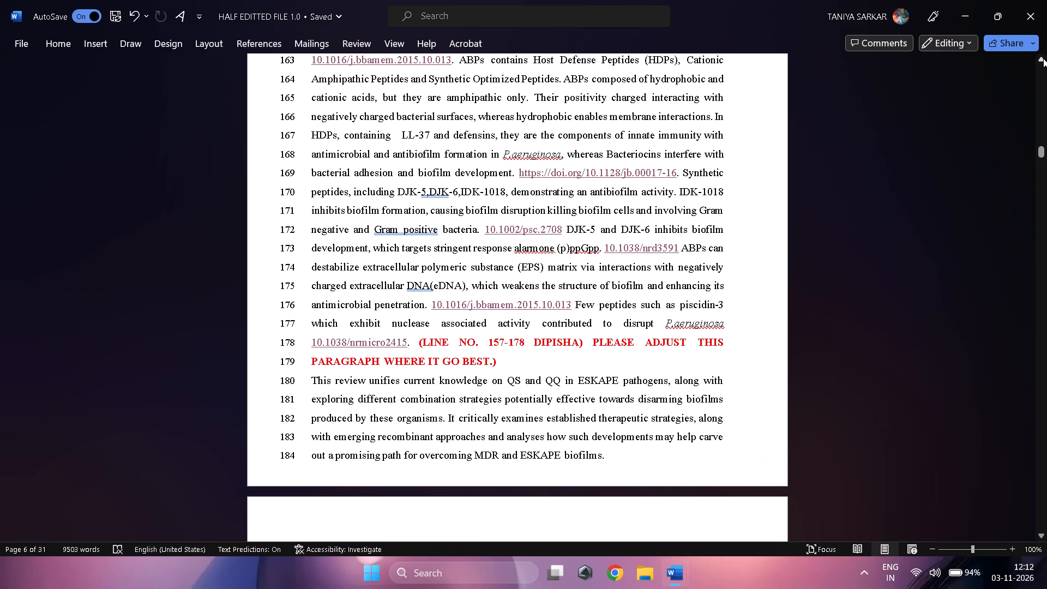
left_click(1043, 58)
left_click(1043, 58)
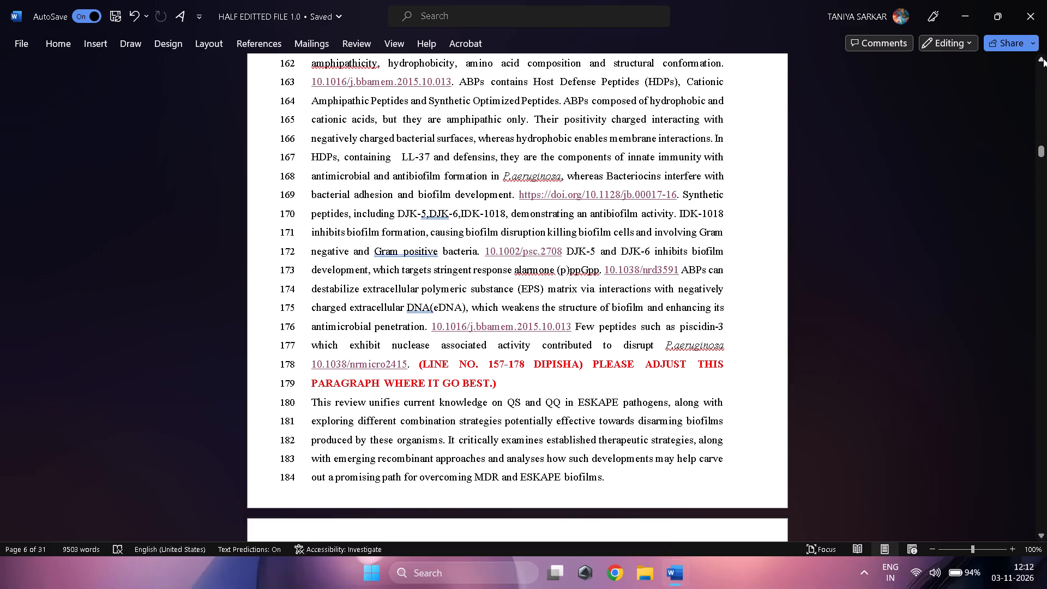
left_click(1043, 58)
left_click(1043, 58)
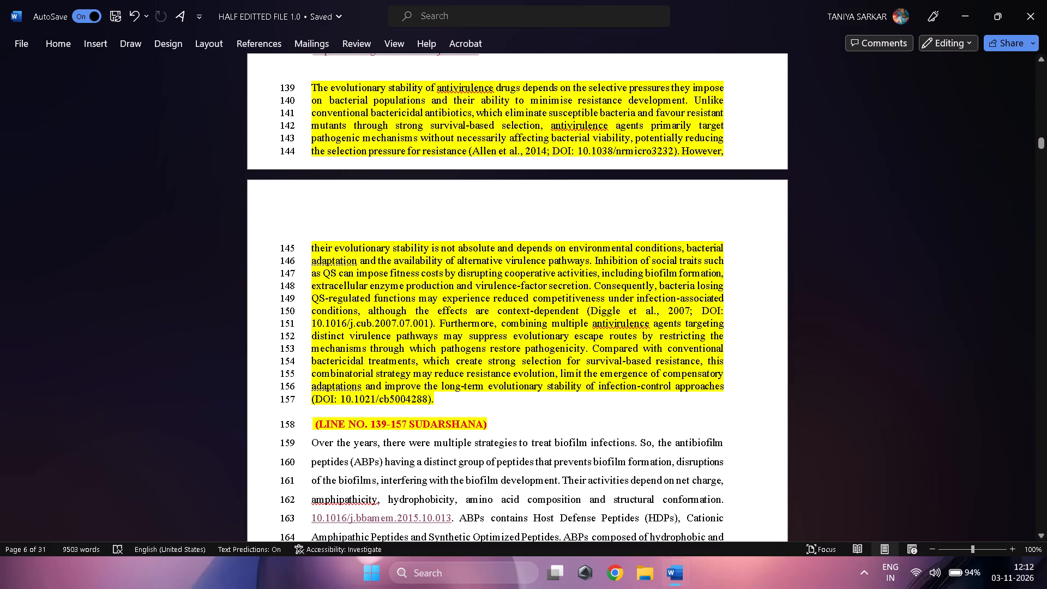
triple_click(1040, 61)
triple_click(1040, 61)
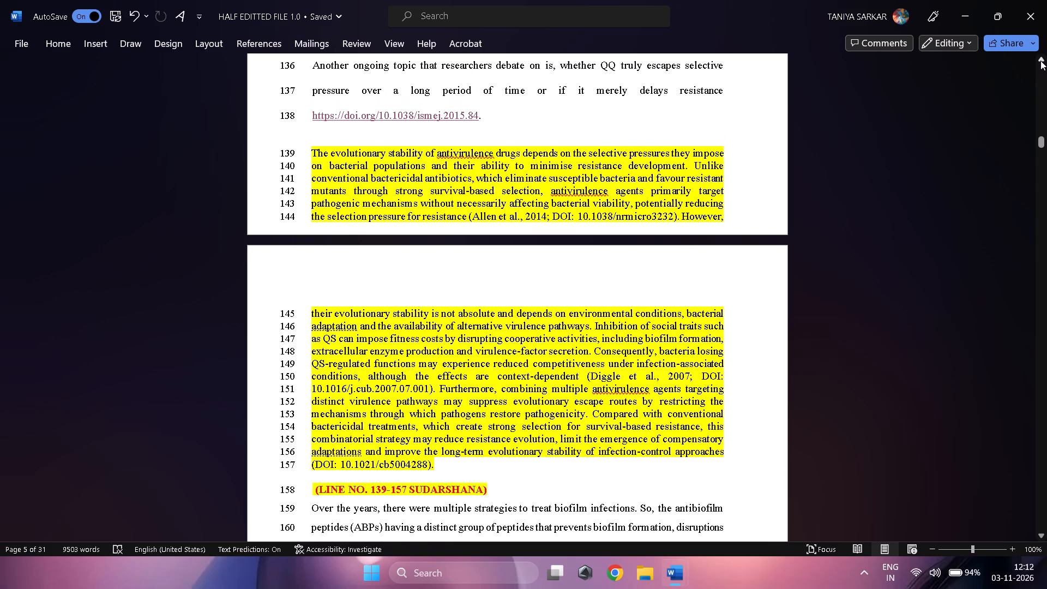
triple_click(1040, 61)
left_click(1040, 61)
left_click(1040, 61)
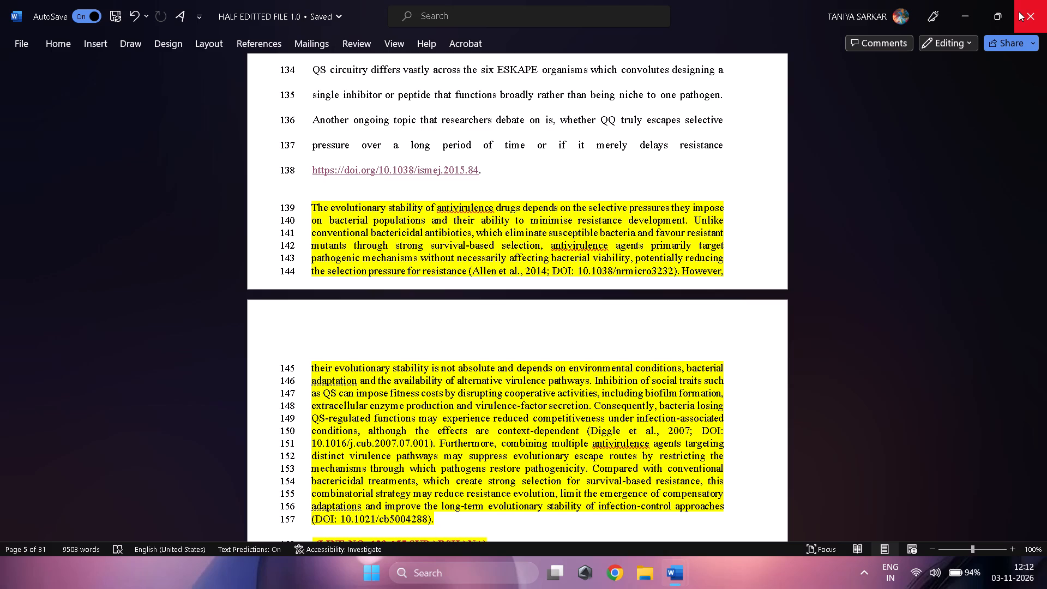
Place the manuscript in one half of the screen and close the INTRODUCTION_Satavisha document beside it, saving its changes.
left_click(914, 45)
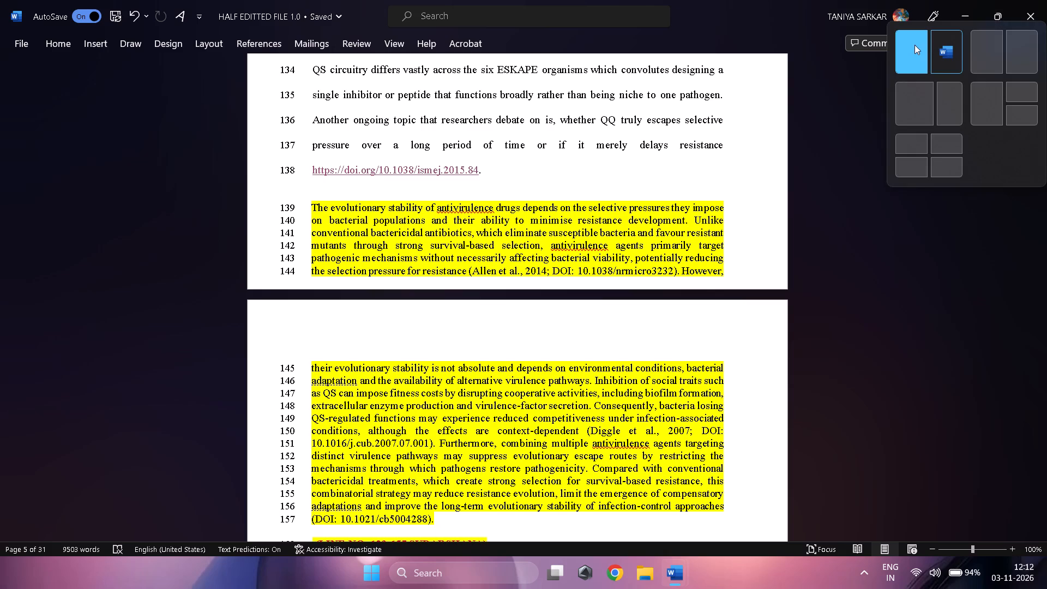
left_click(1046, 13)
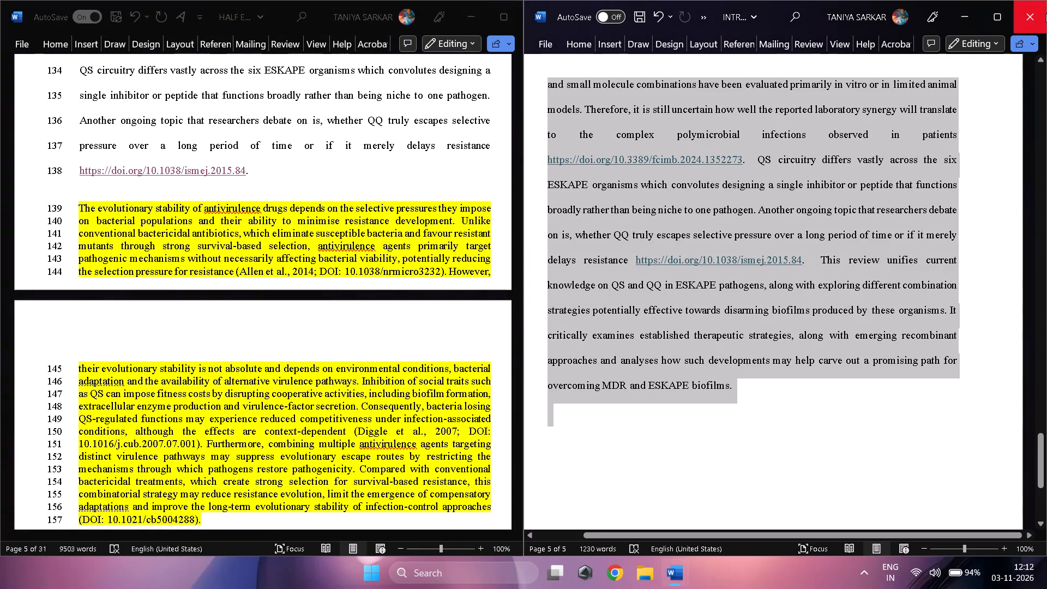
left_click(1045, 14)
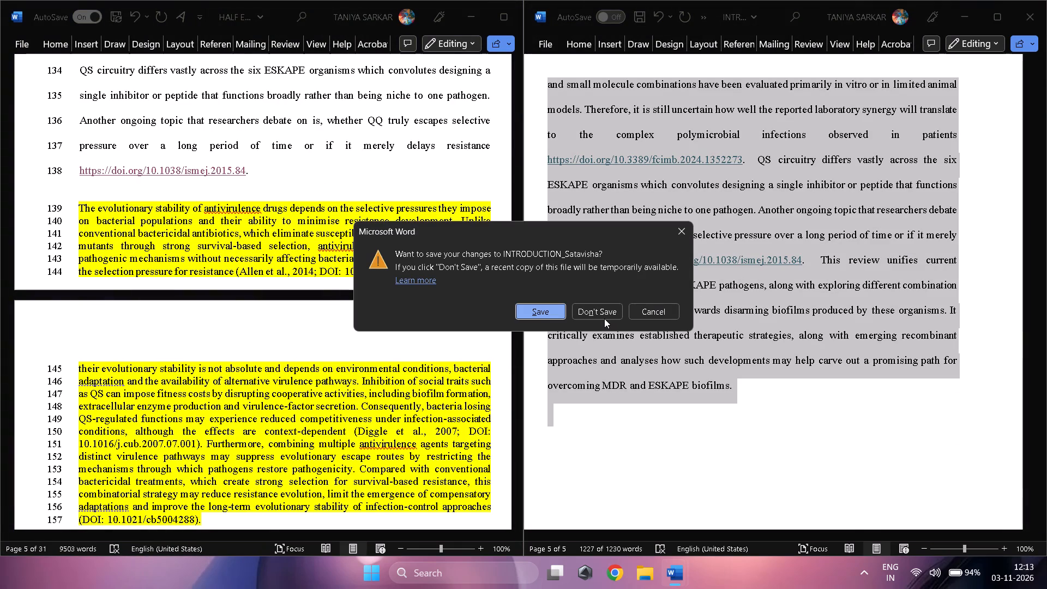
left_click(545, 314)
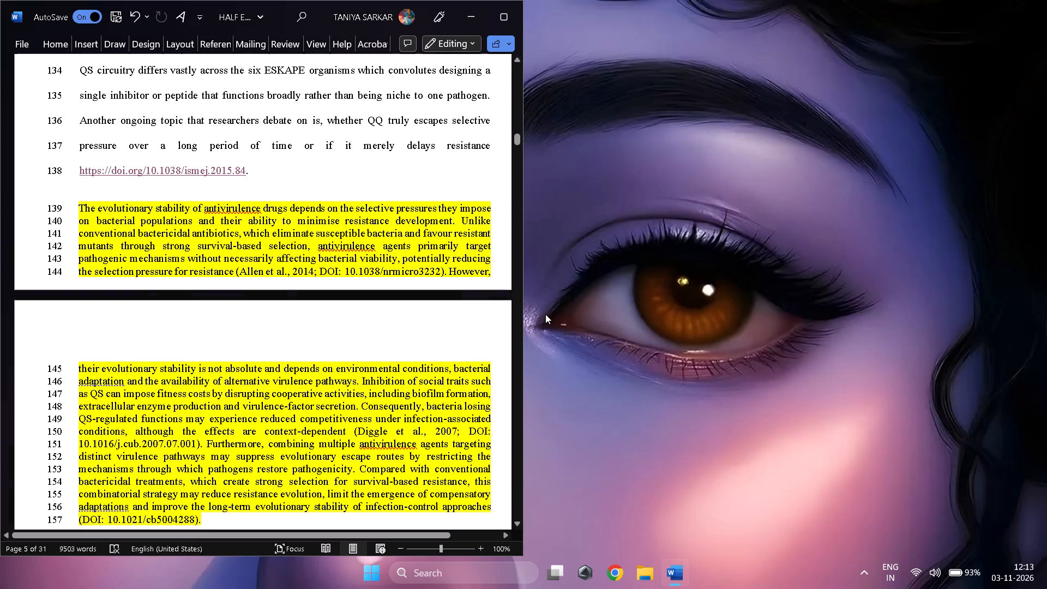
Switch to Chrome, open the "Your Chrome" profile, and place its window side by side with the manuscript.
left_click(609, 572)
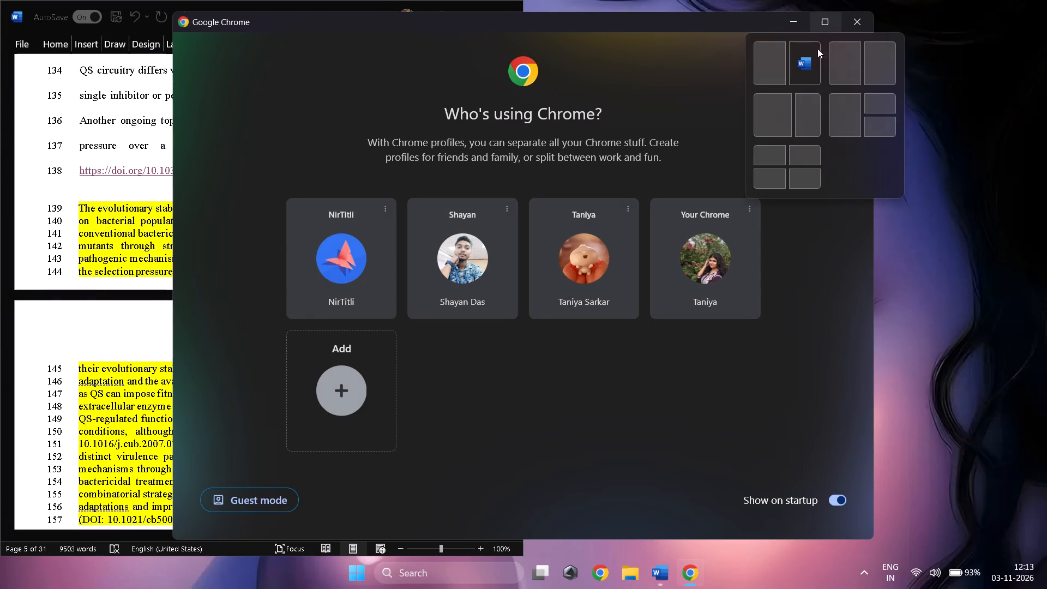
left_click(877, 75)
left_click(858, 384)
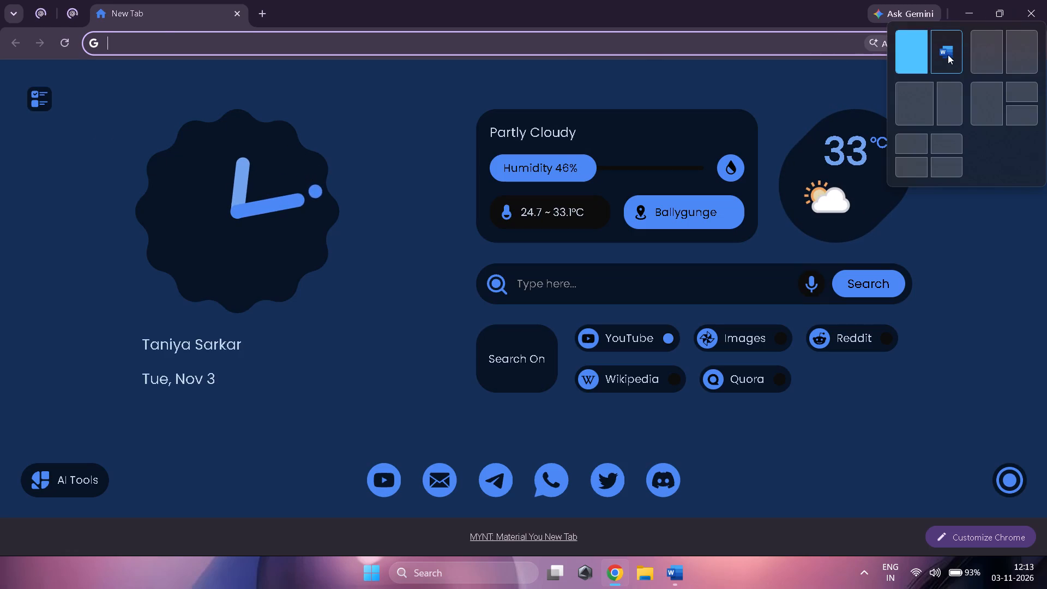
left_click(1022, 50)
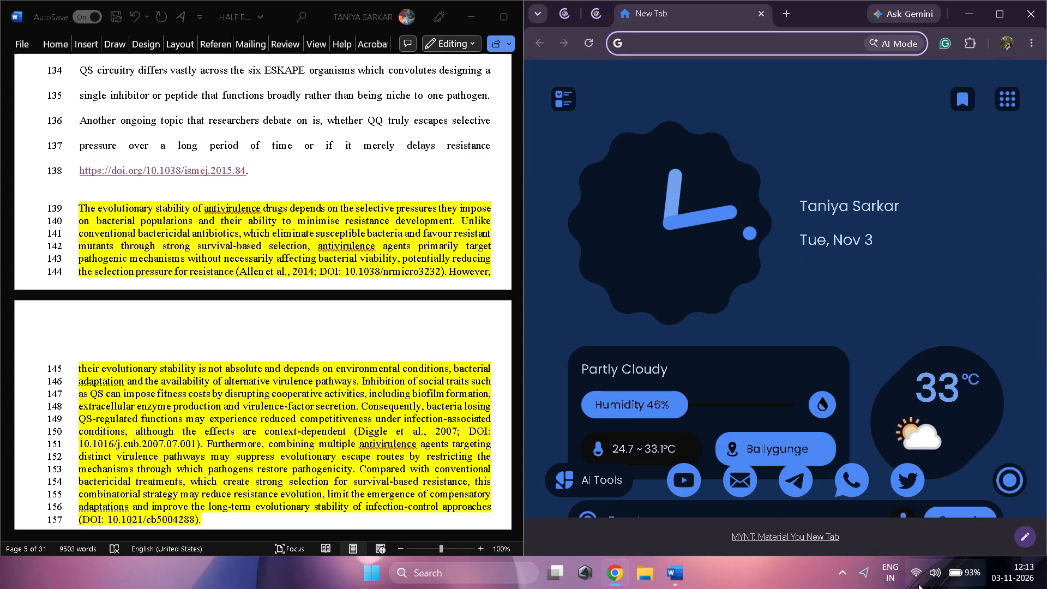
Show the hidden background app icons in the system tray.
left_click(843, 578)
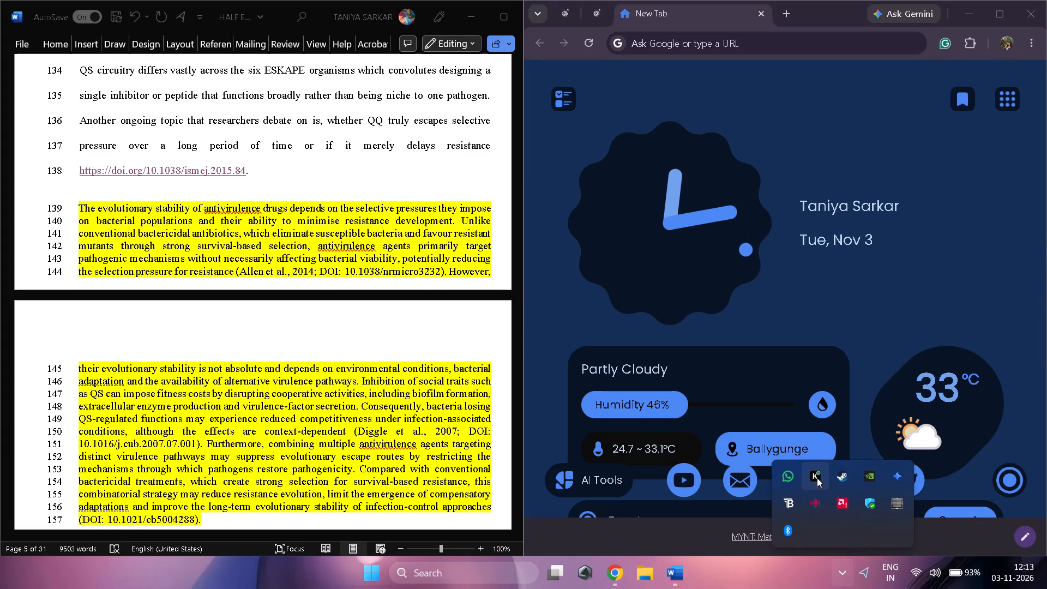
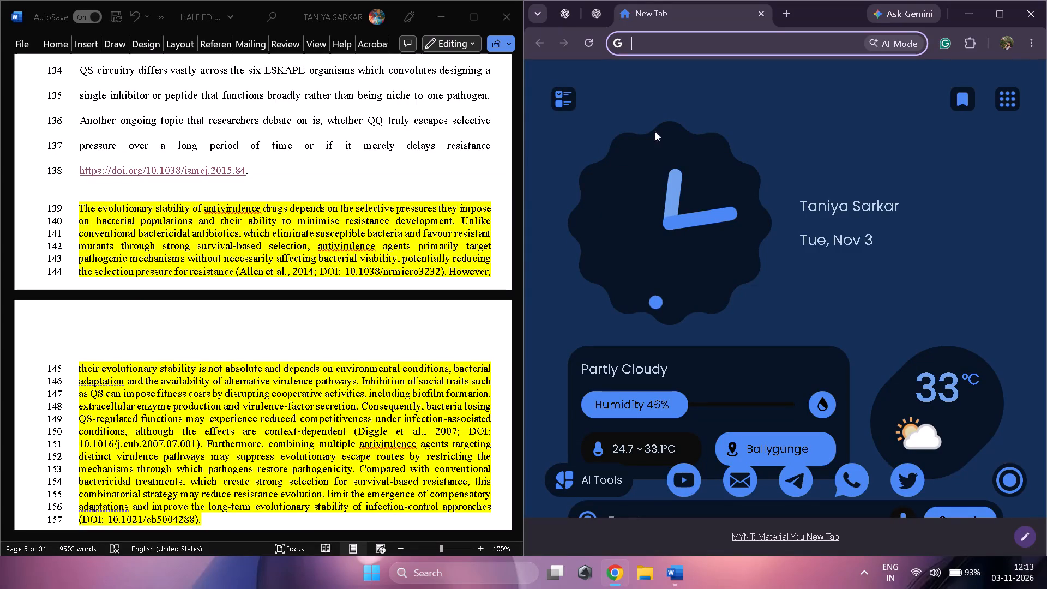
Search the web for the highlighted passage's citation "(Allen et al., 2014; DOI: 10.1038/nrmicro3232)".
left_click(269, 271)
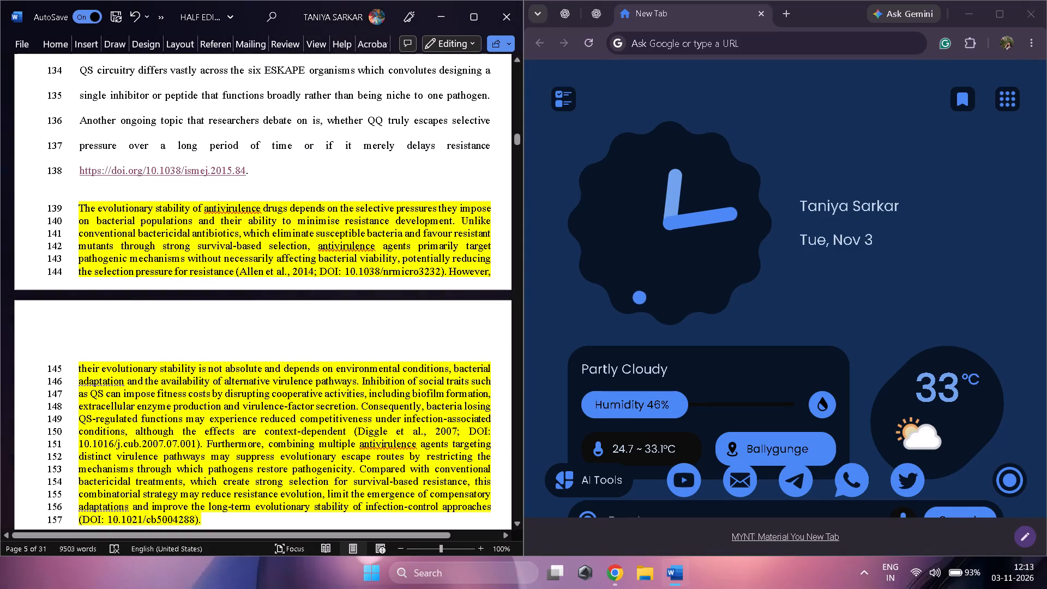
left_click_drag(237, 271, 414, 272)
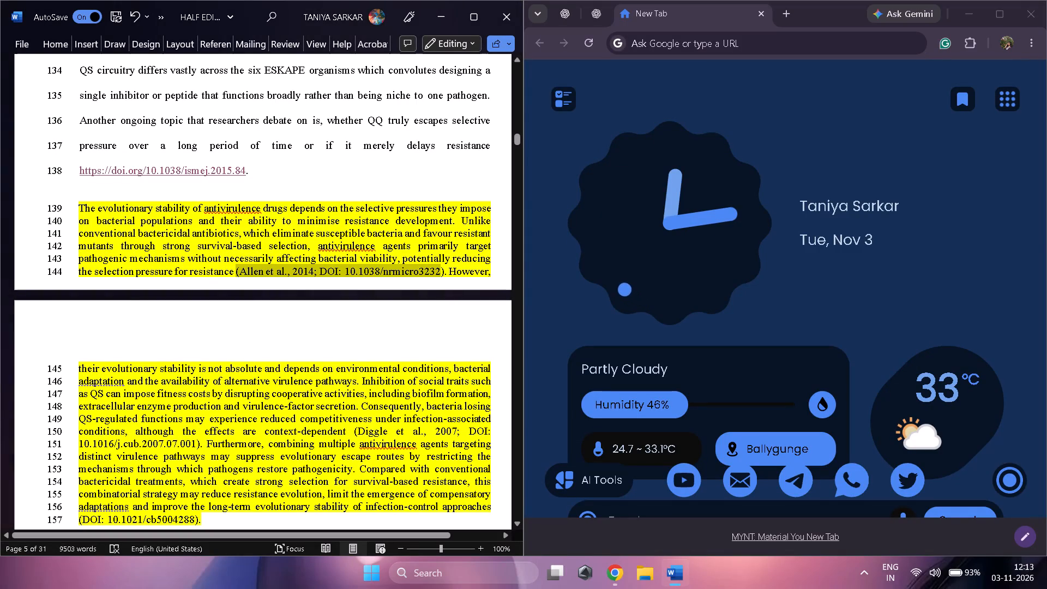
left_click_drag(414, 272, 440, 276)
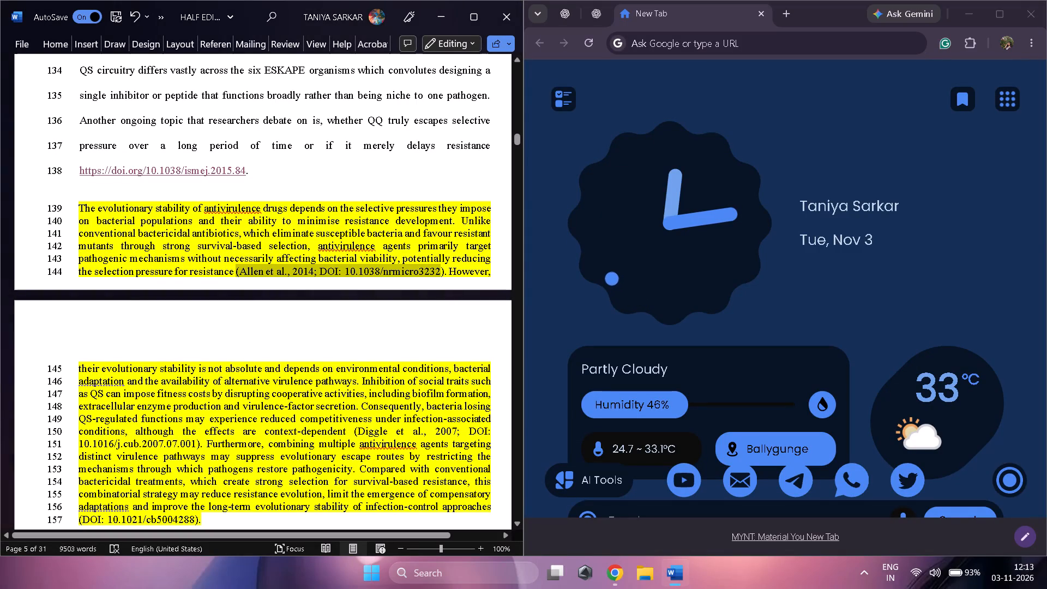
left_click_drag(440, 276, 443, 276)
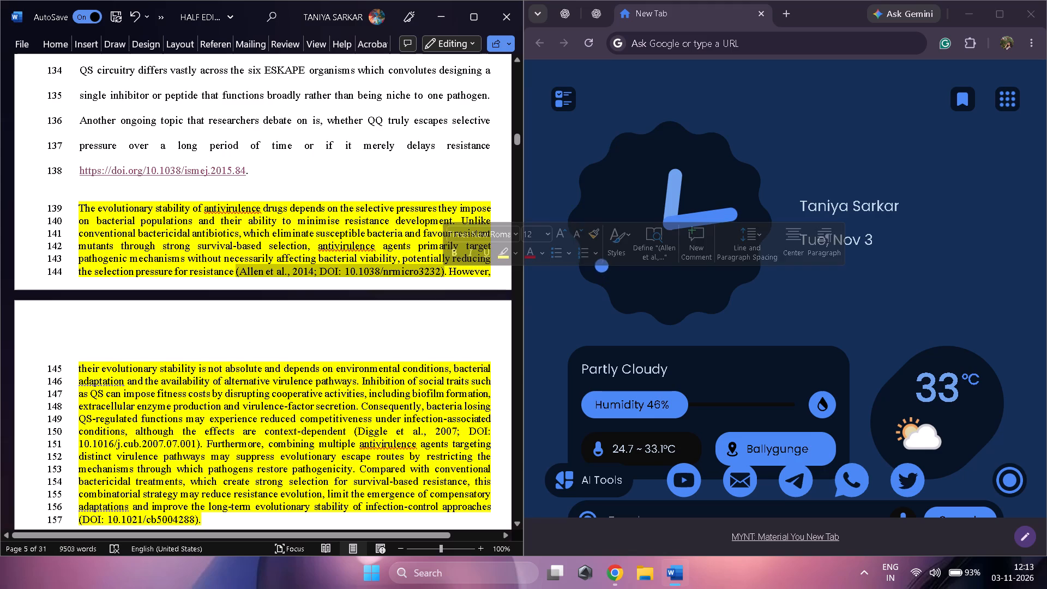
key("ctrl+c")
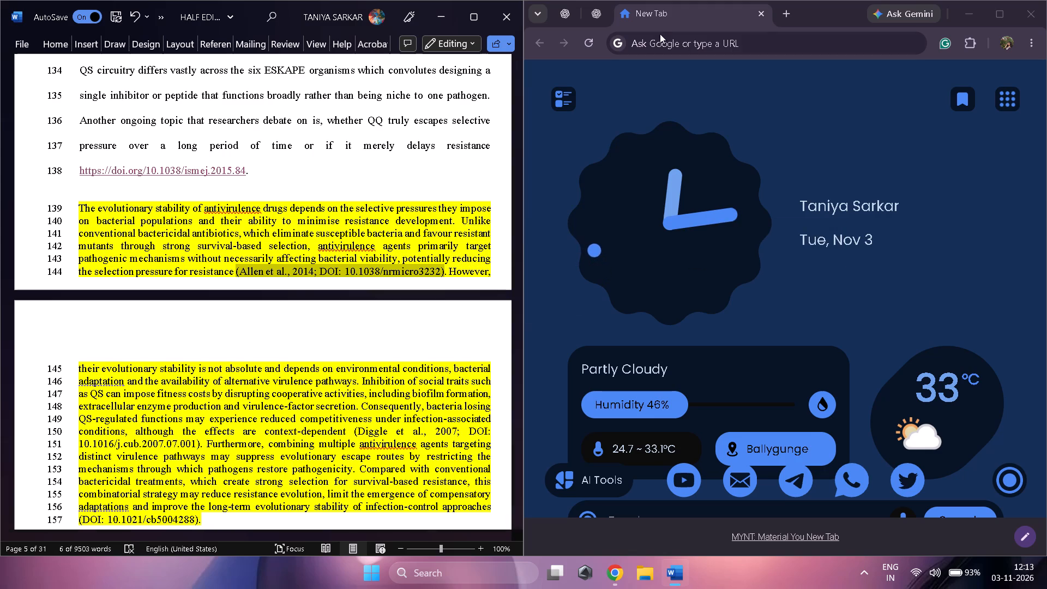
left_click(660, 44)
key("ctrl+v")
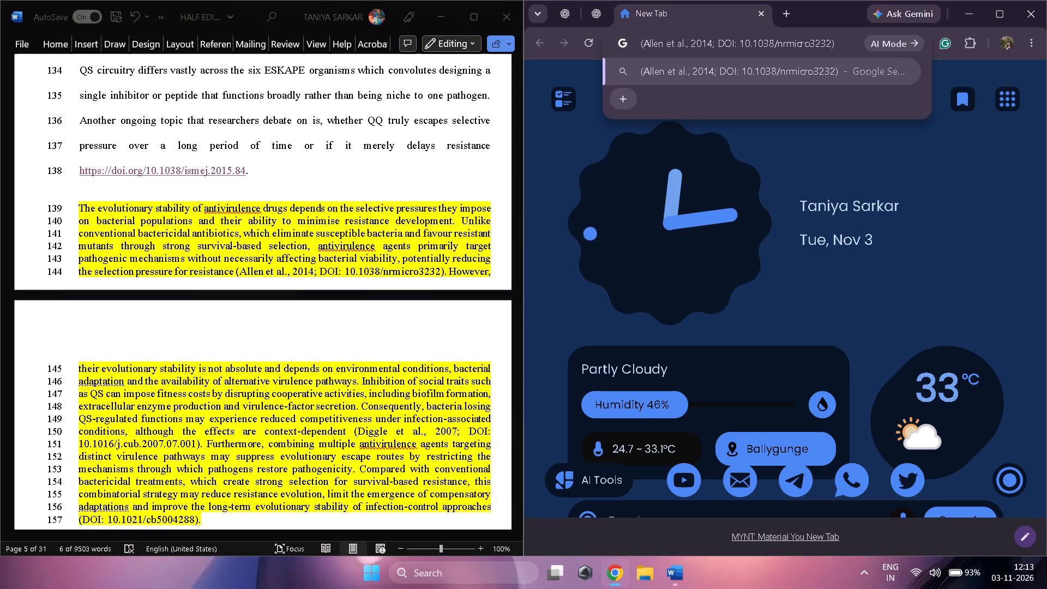
key("space")
key("Return")
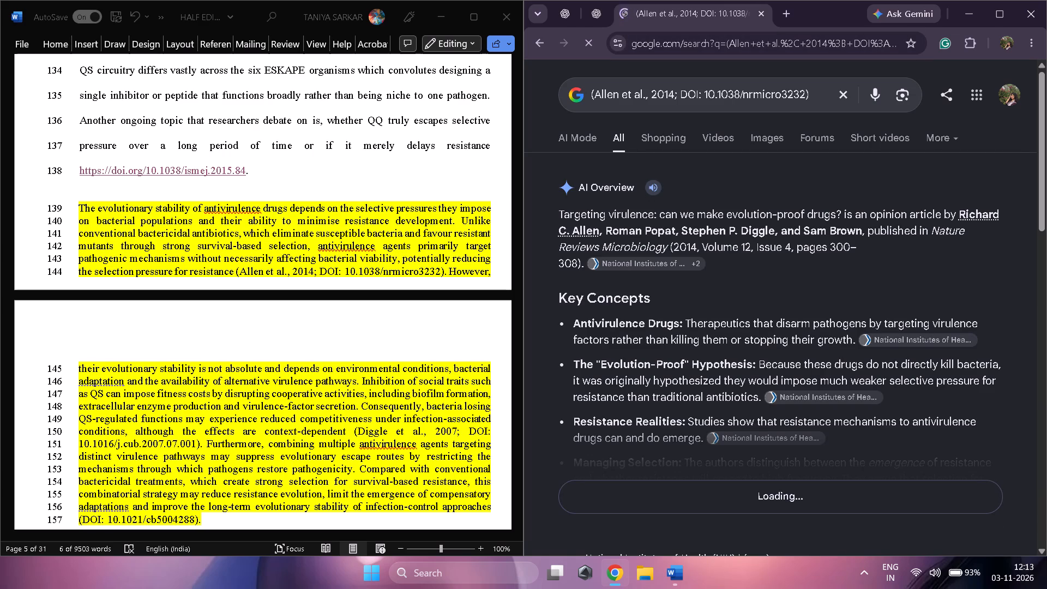
Open the PubMed record cited in the search overview and copy the address of its DOI link, 10.1038/nrmicro3232.
left_click(646, 259)
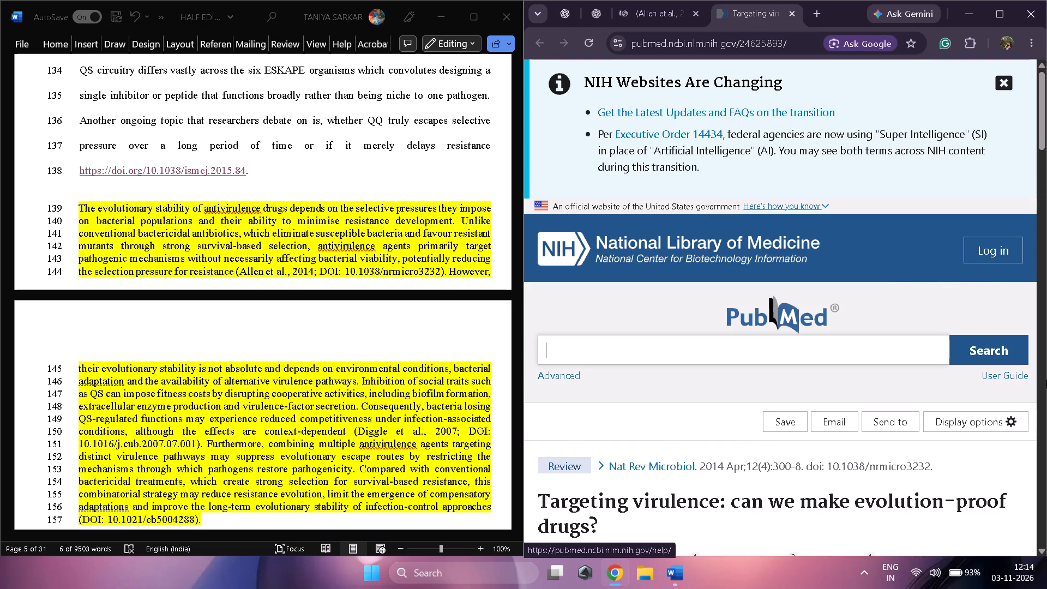
double_click(1043, 548)
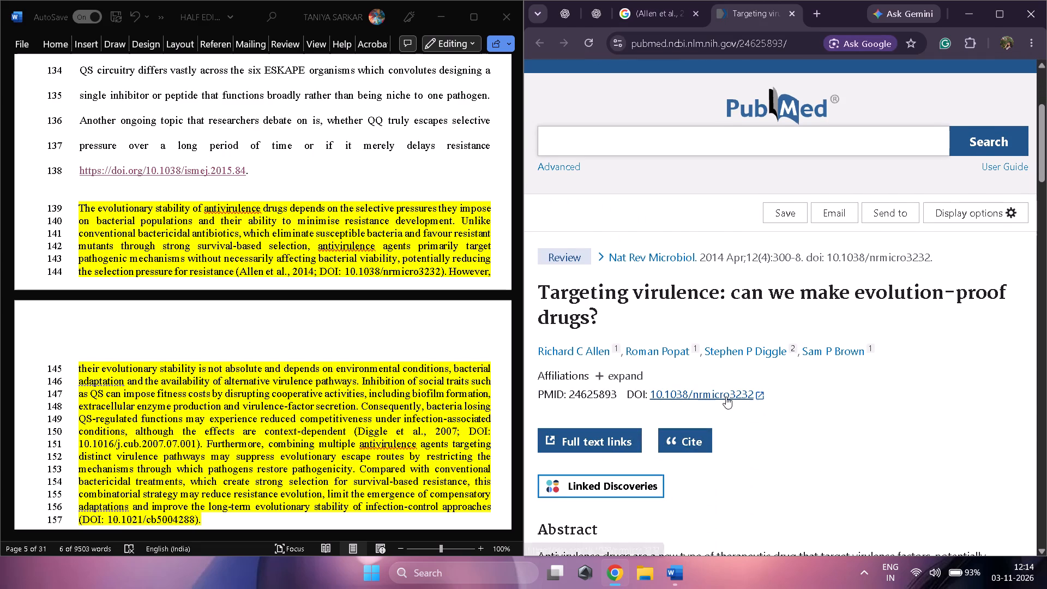
right_click(726, 396)
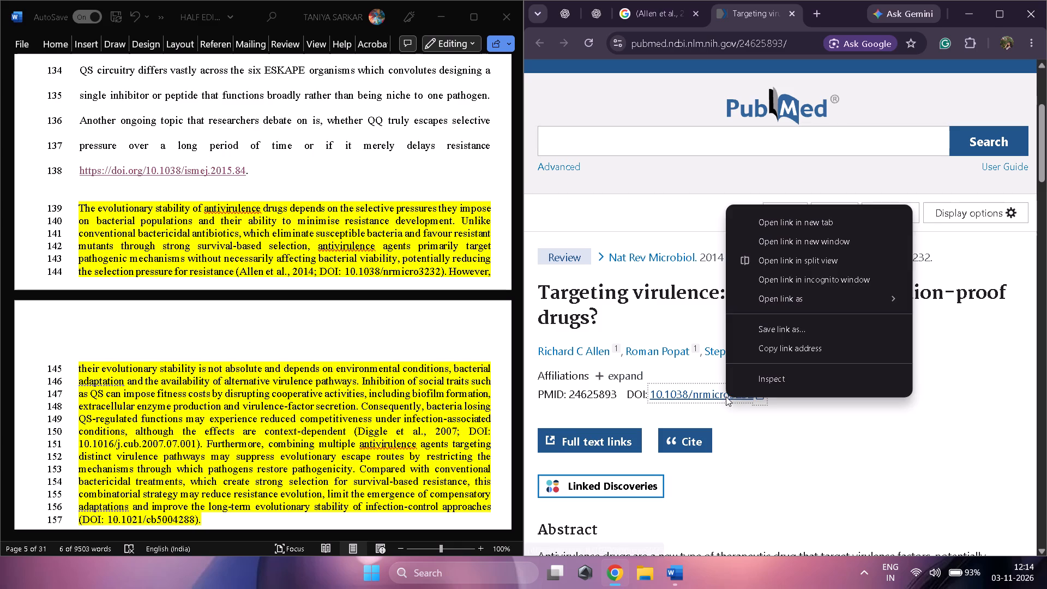
left_click(803, 354)
left_click(422, 272)
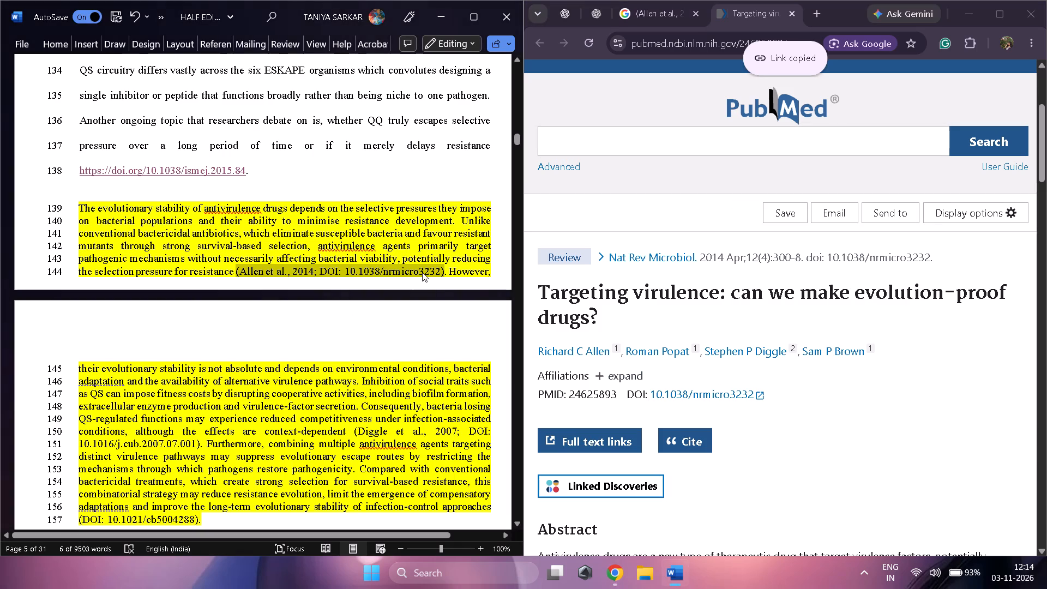
key("BackSpace")
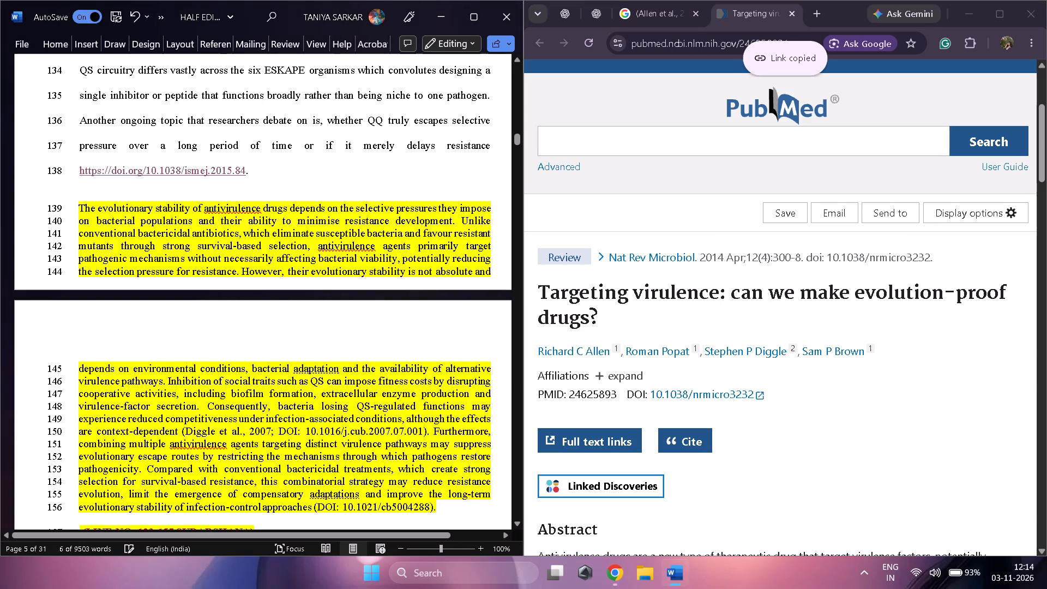
key("ctrl+v")
key("space")
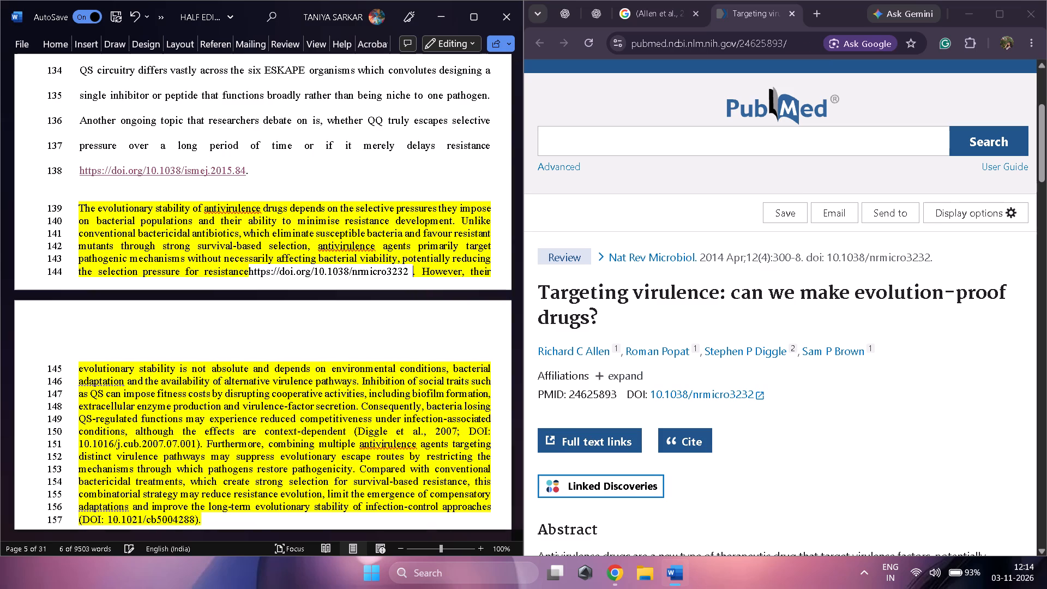
key("BackSpace")
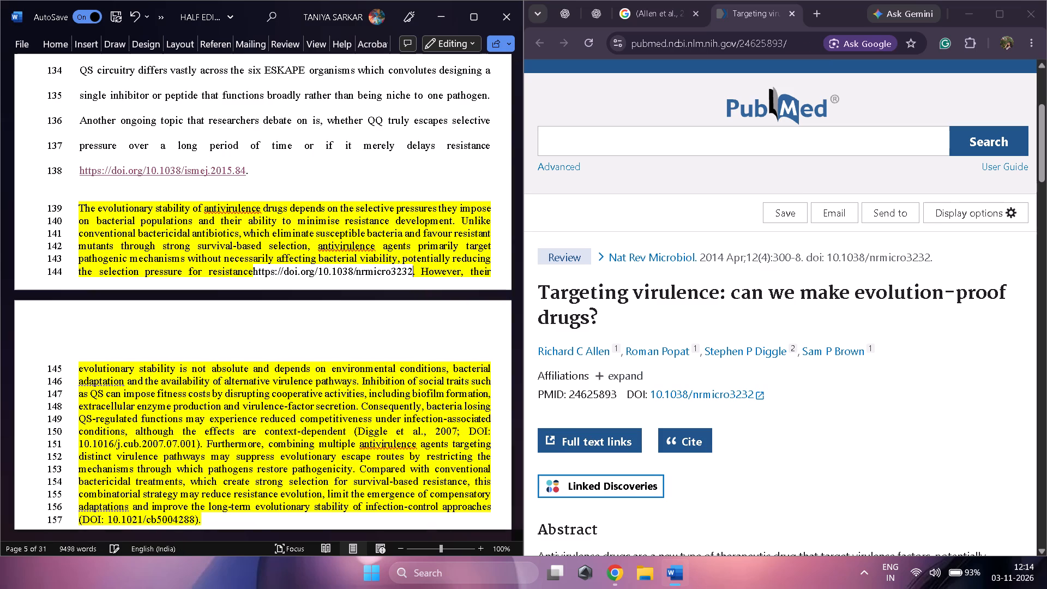
left_click(252, 273)
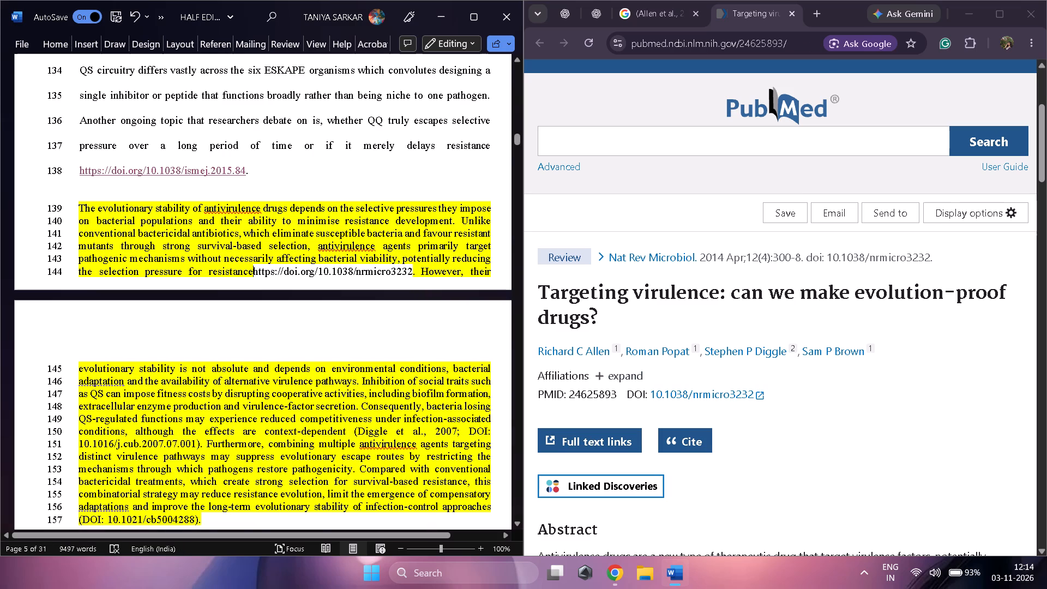
key("space")
left_click(416, 272)
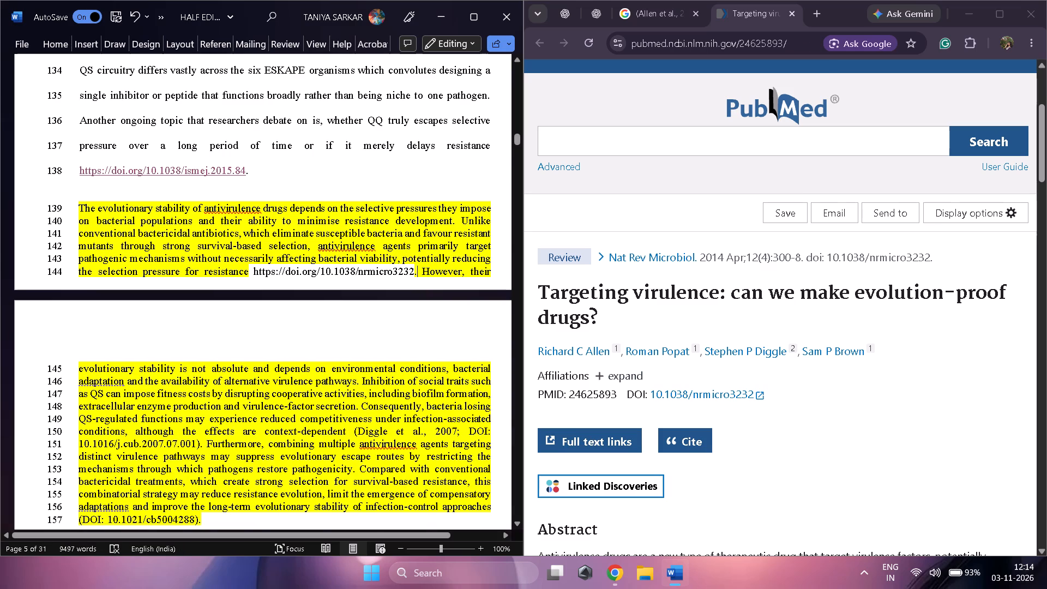
key("BackSpace")
key("space")
key("BackSpace")
key("BackSpace")
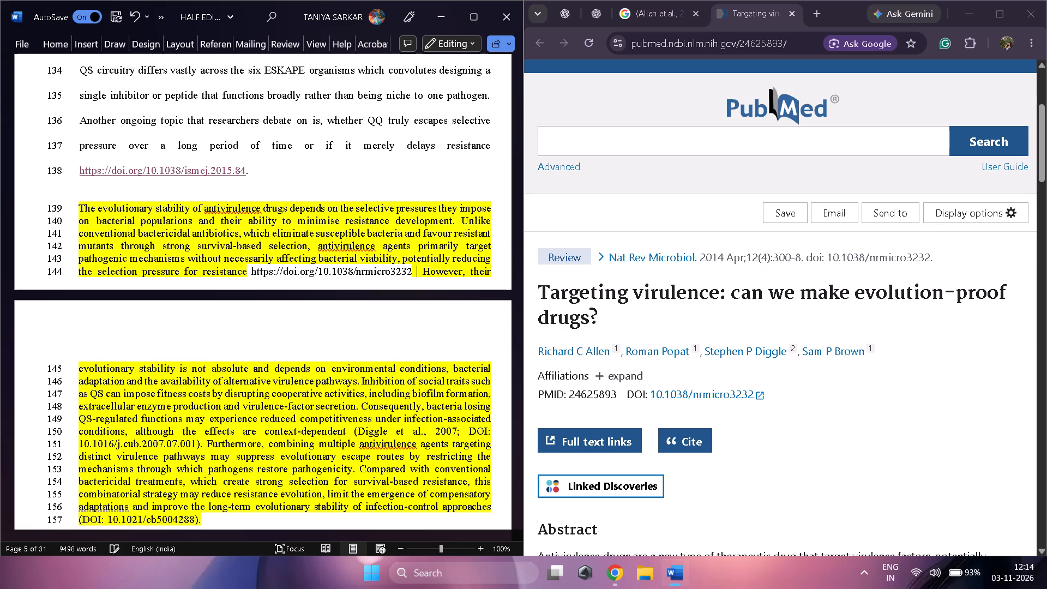
type(".")
key("space")
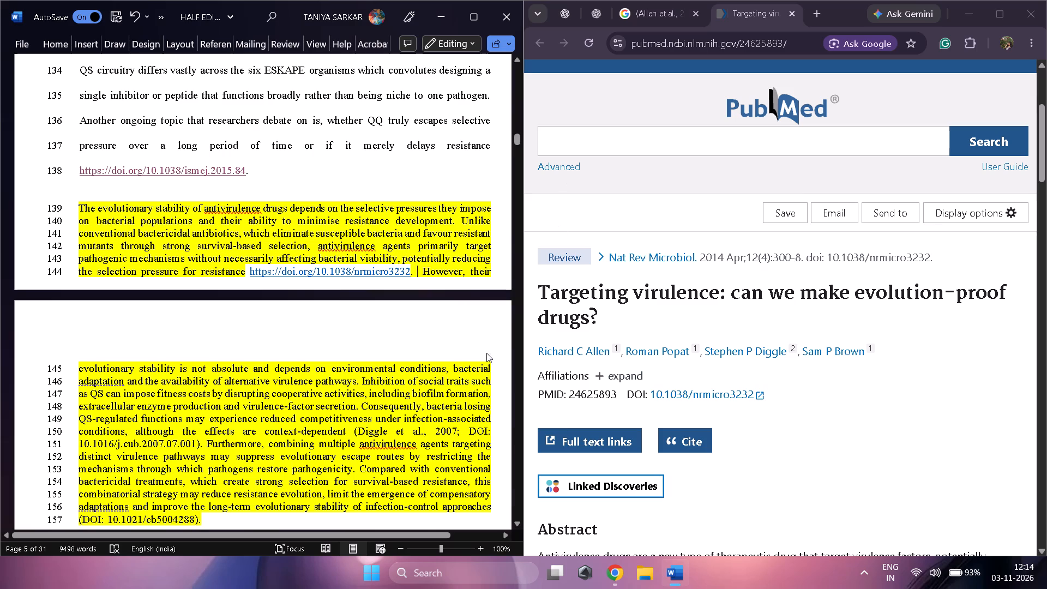
Close the PubMed page and previous search, and search the web for the manuscript's citation "(Diggle et al., 2007; DOI: 10.1016/j.cub.2007.07.001)".
double_click(517, 525)
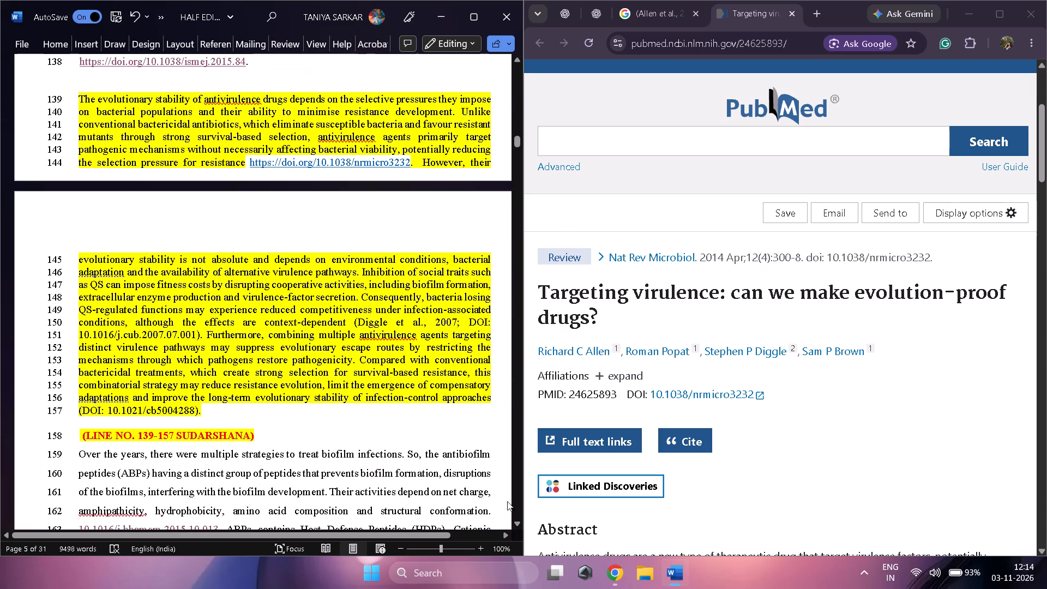
left_click_drag(354, 323, 356, 325)
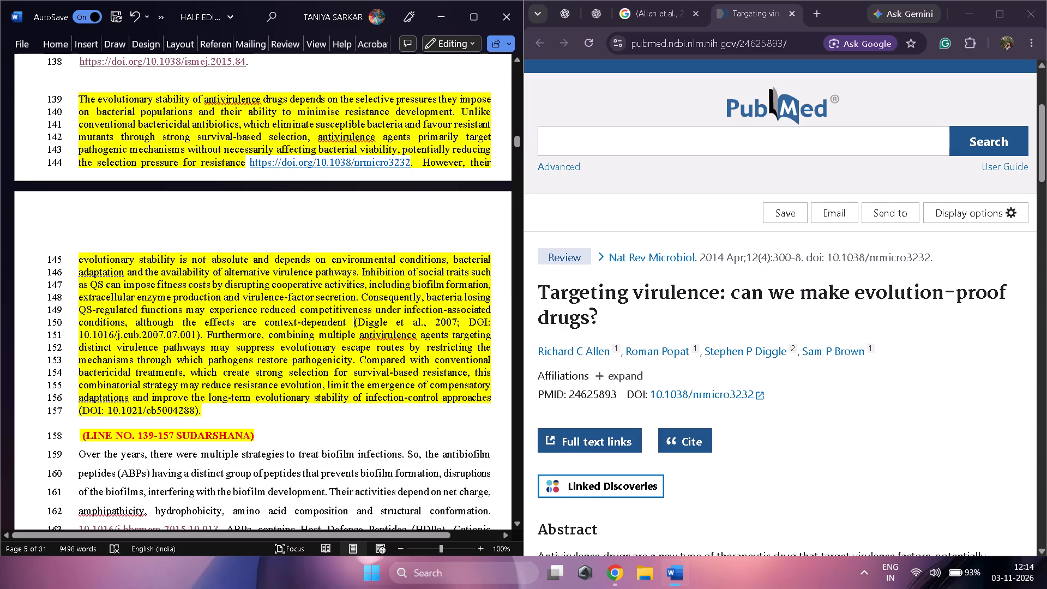
left_click_drag(356, 325, 198, 333)
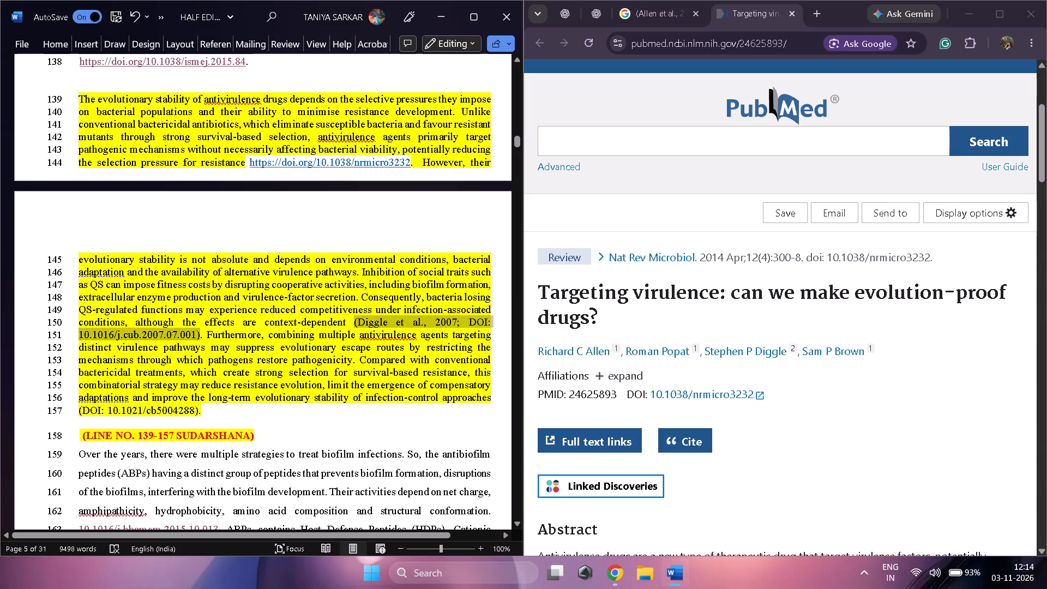
left_click_drag(198, 333, 200, 334)
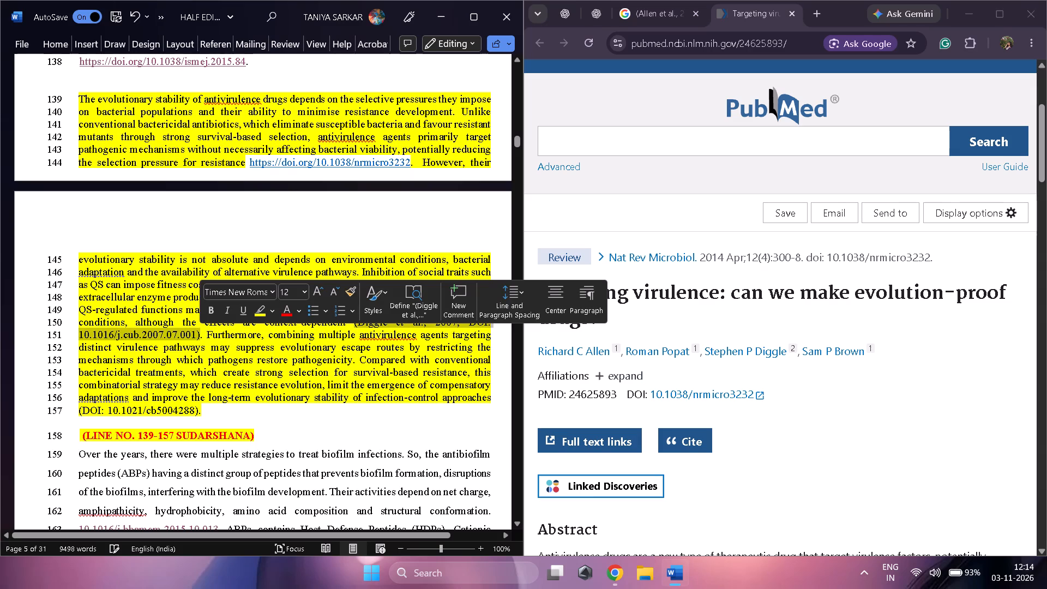
right_click(131, 333)
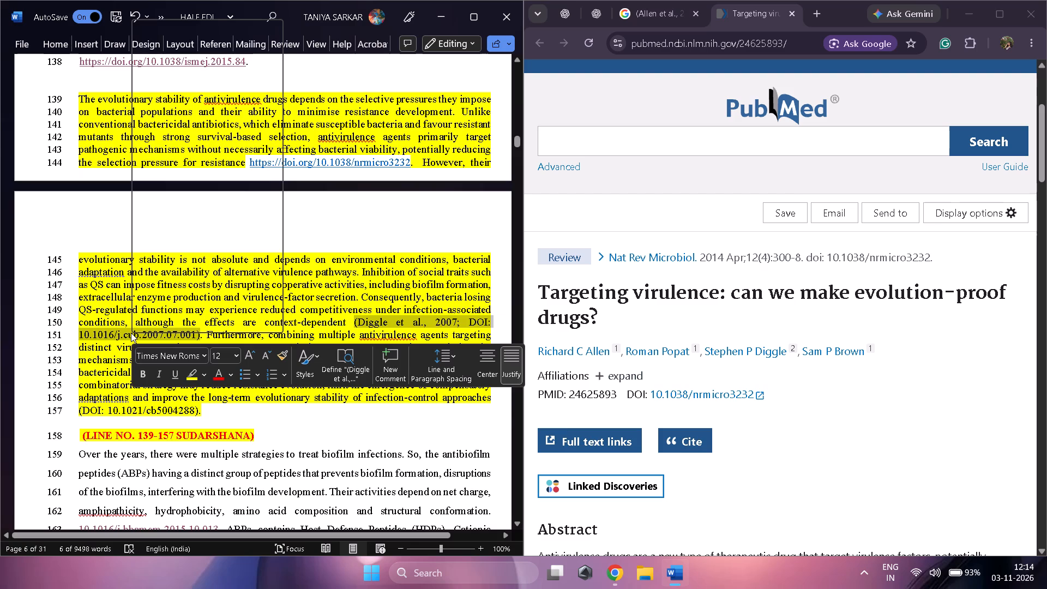
left_click(167, 93)
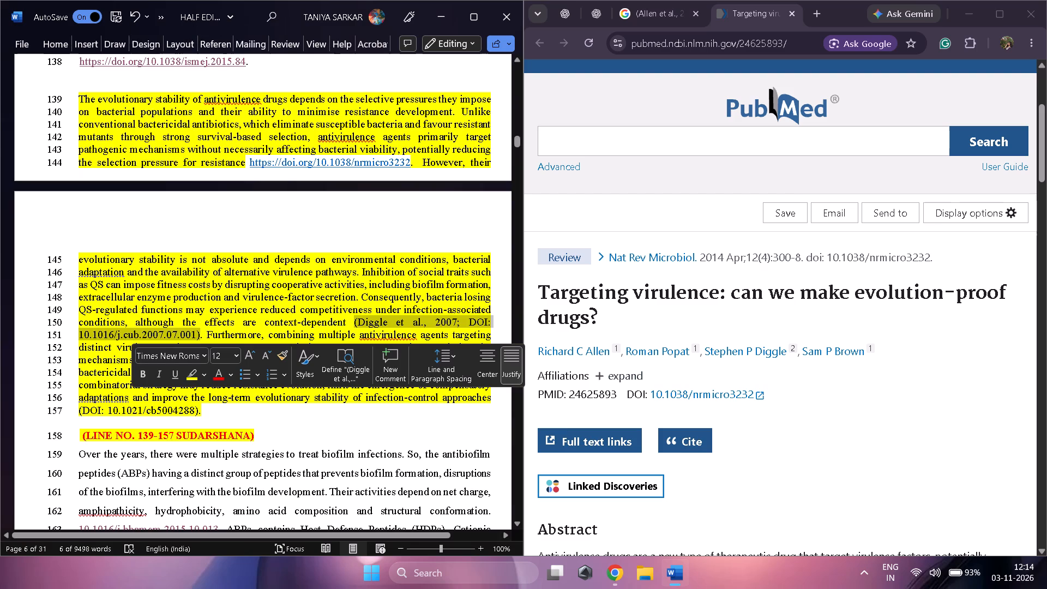
left_click(791, 13)
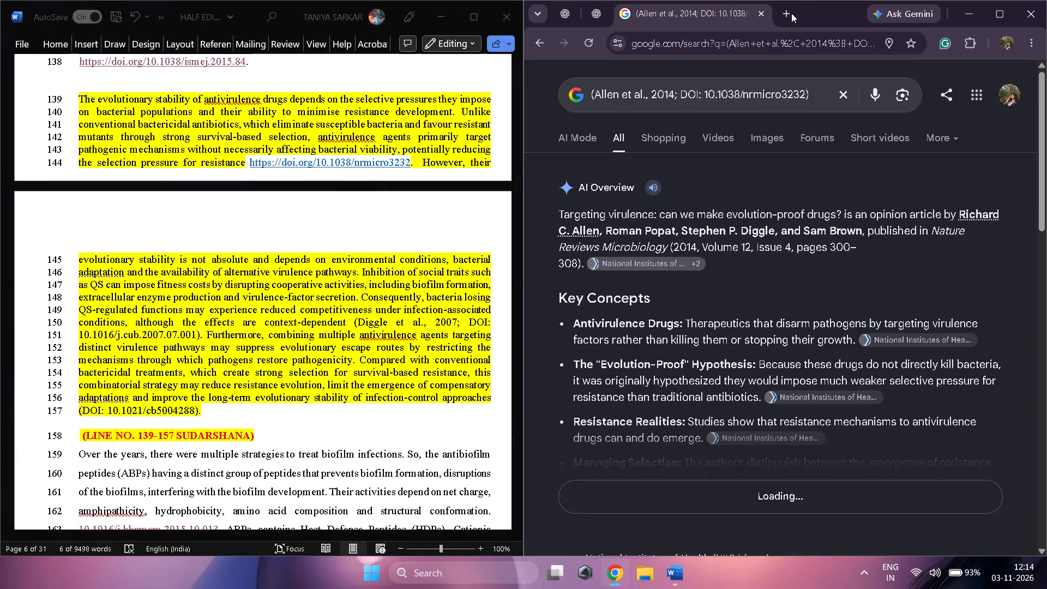
left_click(761, 14)
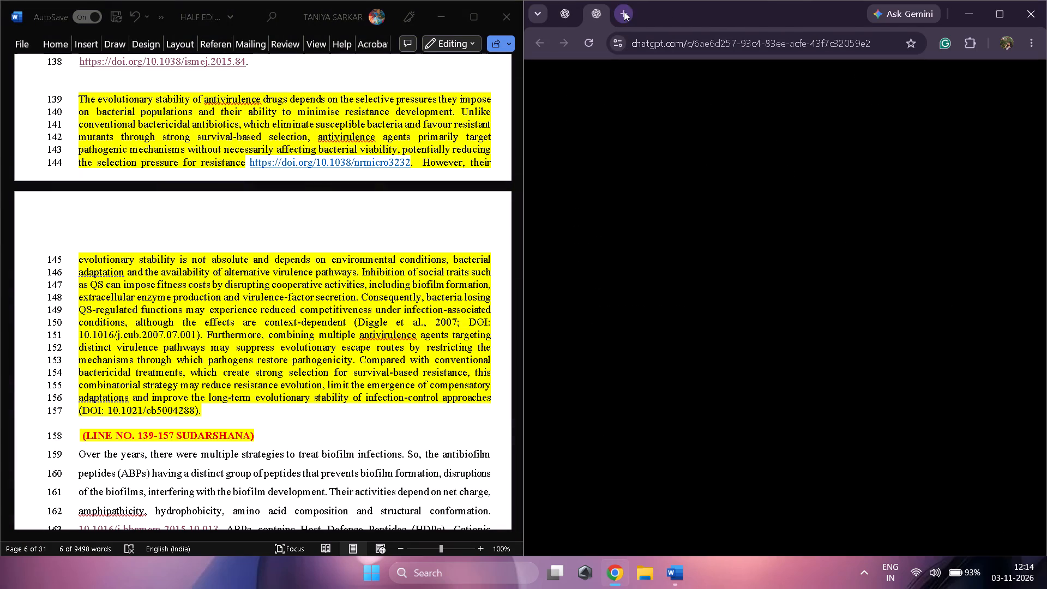
left_click(624, 11)
left_click(635, 35)
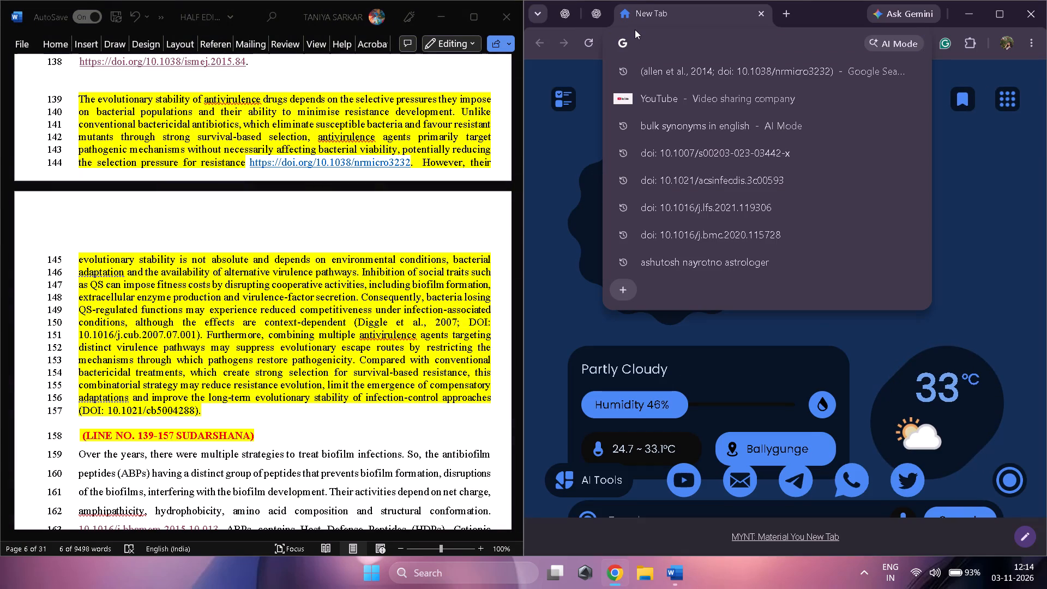
key("ctrl+v")
key("Return")
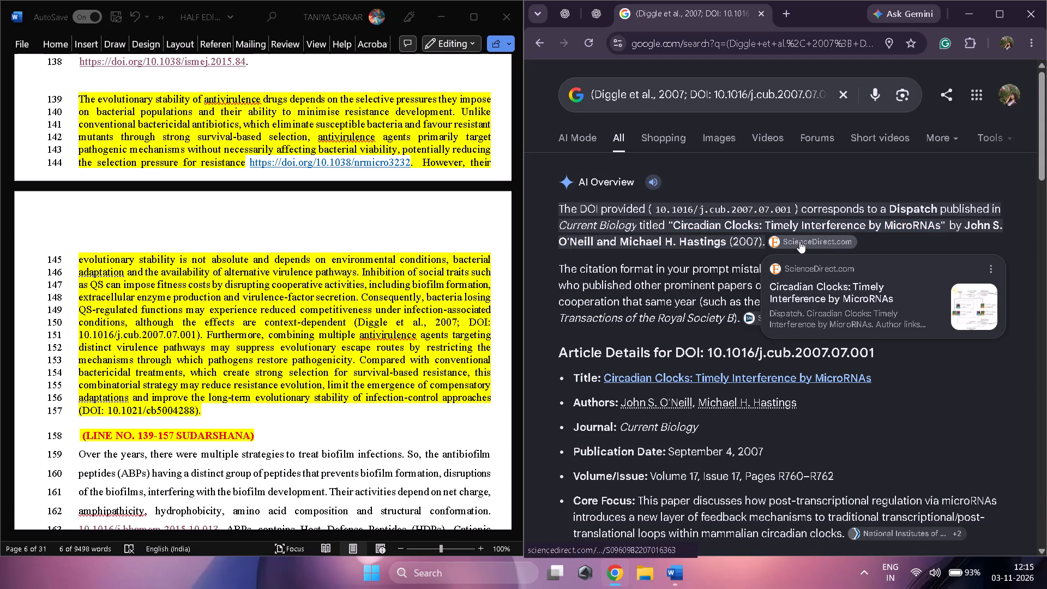
Open the ScienceDirect article for DOI 10.1016/j.cub.2007.07.001, complete the human verification, and expand its author details.
left_click(799, 241)
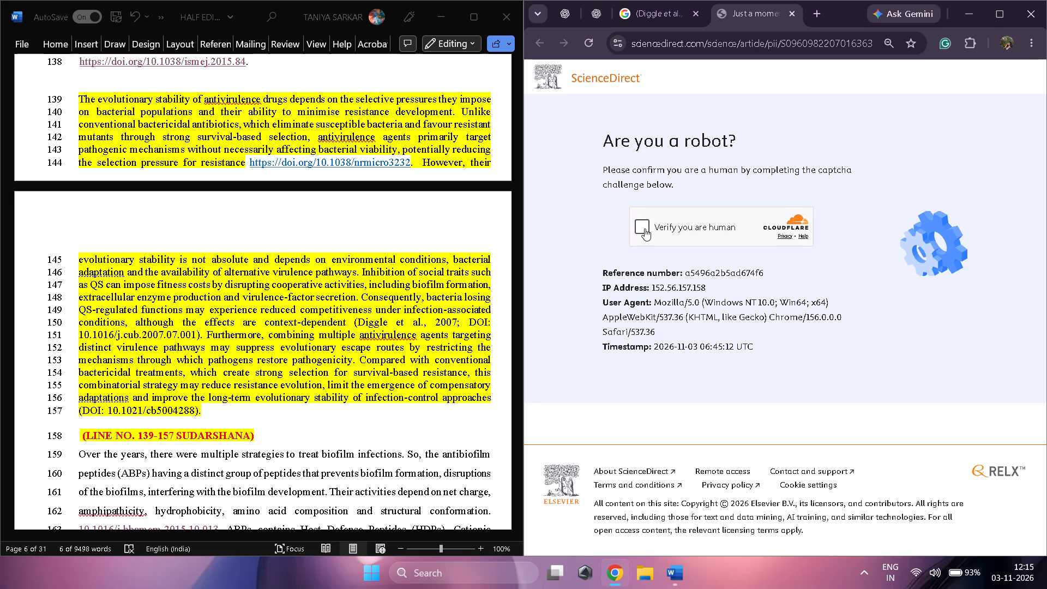
left_click(643, 226)
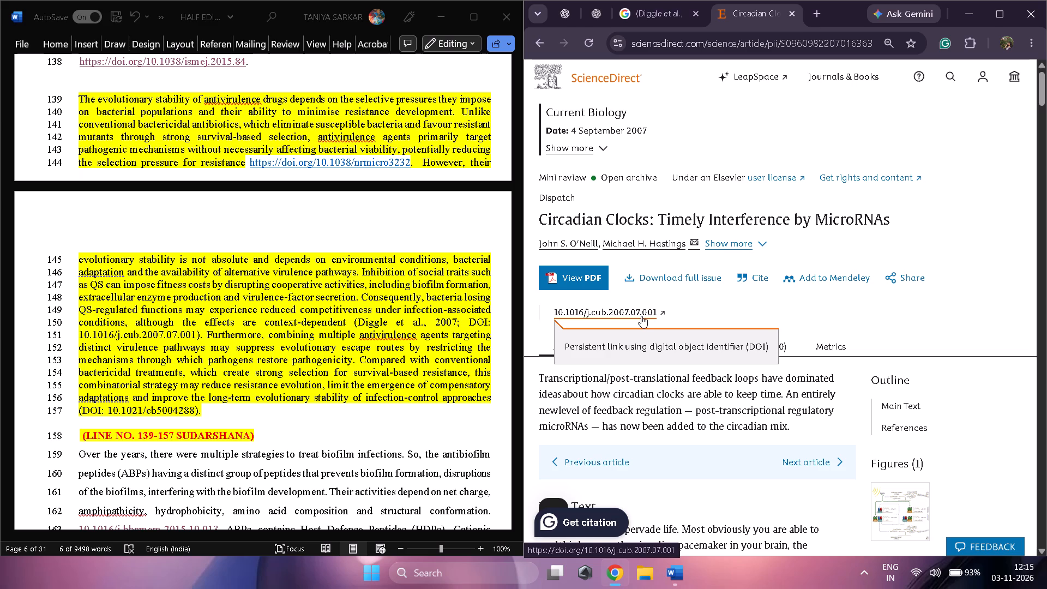
left_click(759, 243)
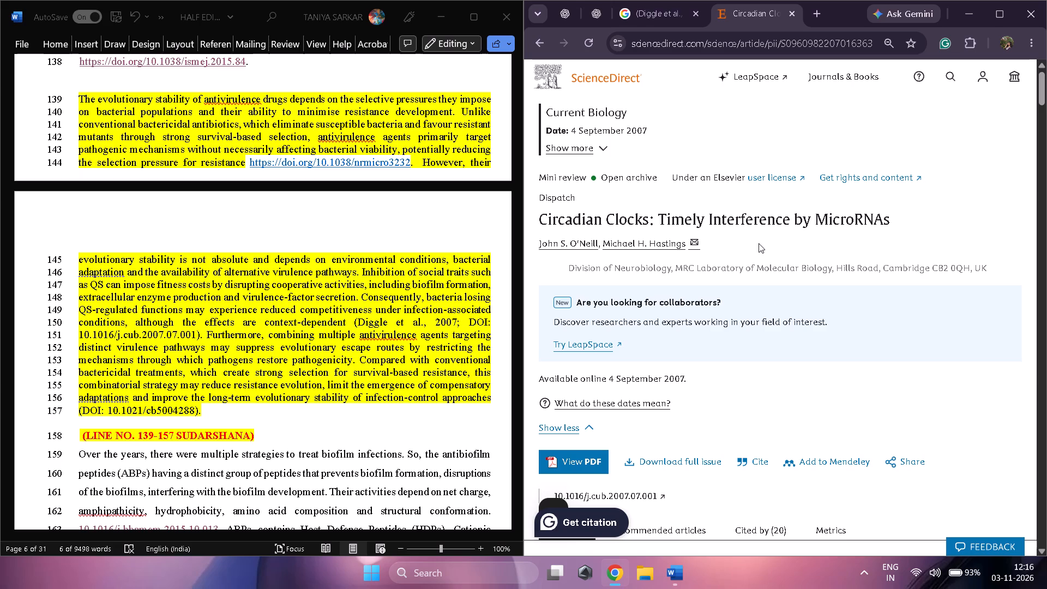
left_click(397, 165, "ctrl")
left_click(397, 165, "ctrl")
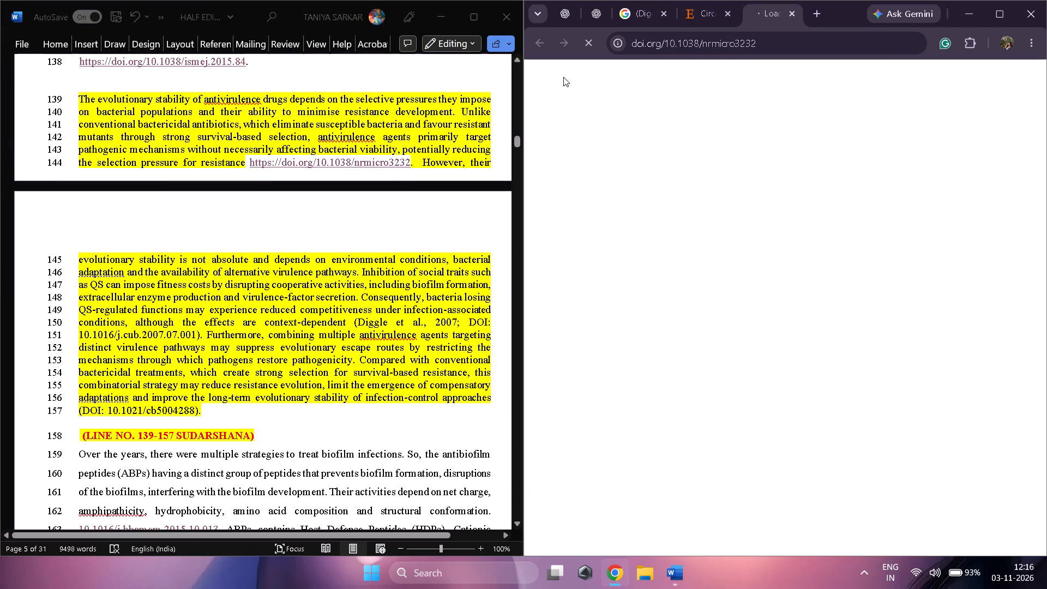
Return to the ScienceDirect article on circadian clocks and expand its journal issue details.
left_click(701, 20)
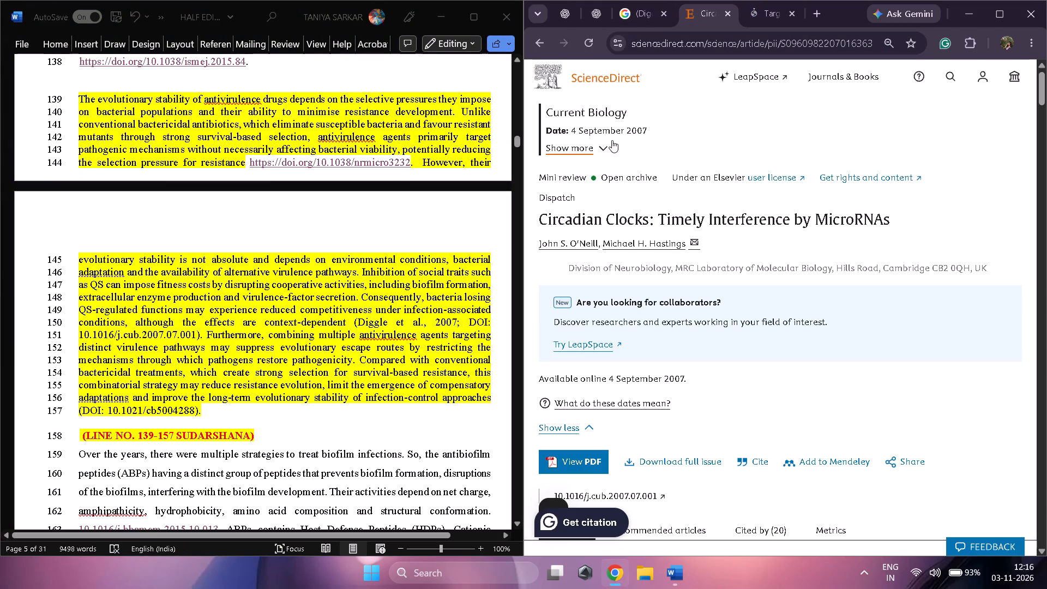
left_click(596, 148)
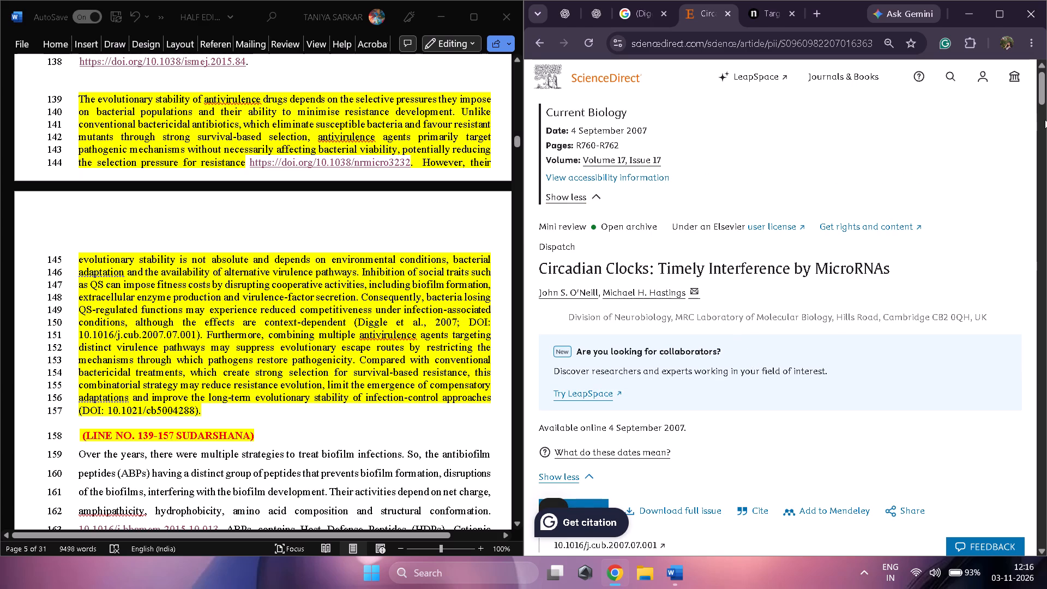
Examine the ScienceDirect circadian clocks article's text and check it against the Nature Reviews Microbiology article on targeting virulence.
left_click_drag(1043, 87, 1046, 99)
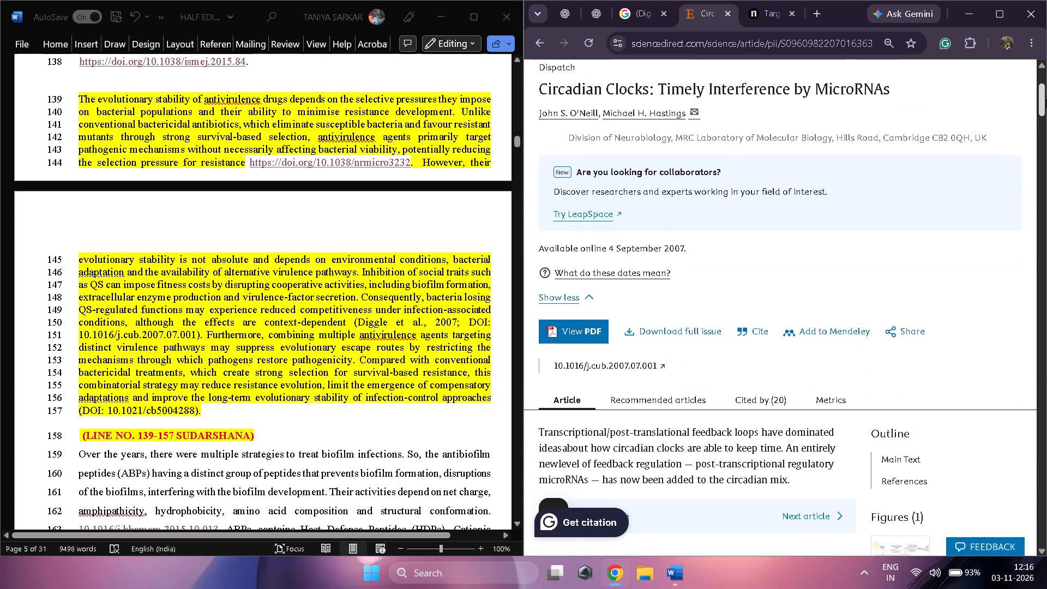
left_click_drag(1046, 99, 1046, 109)
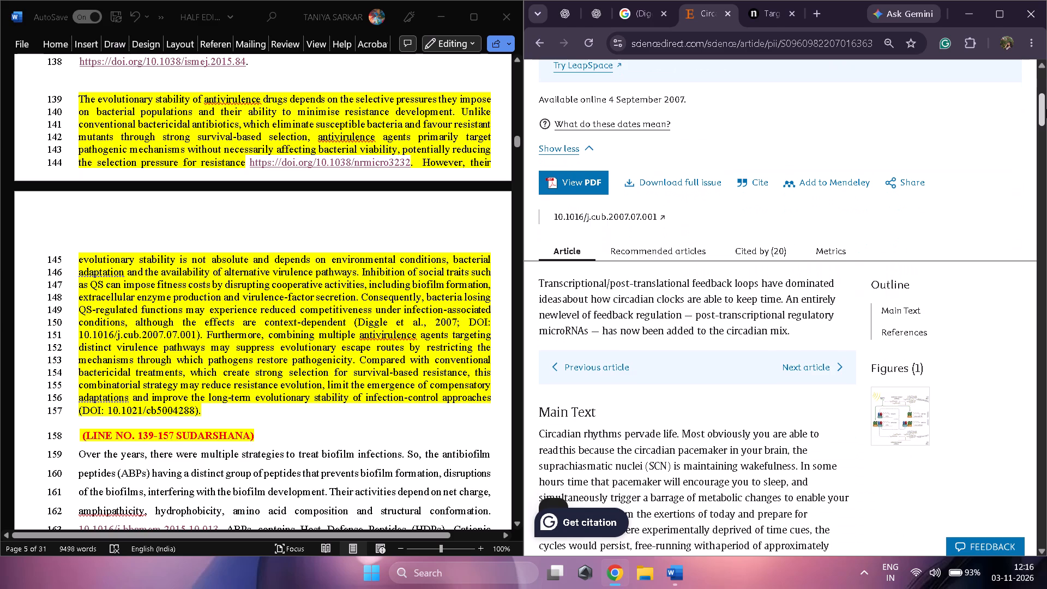
left_click_drag(1046, 109, 1046, 110)
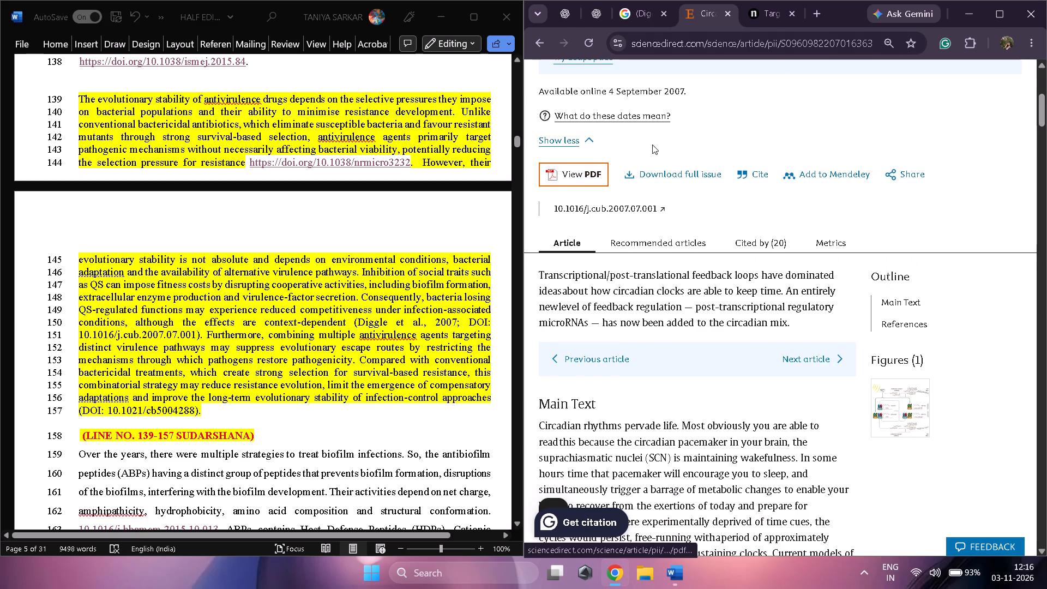
left_click(773, 16)
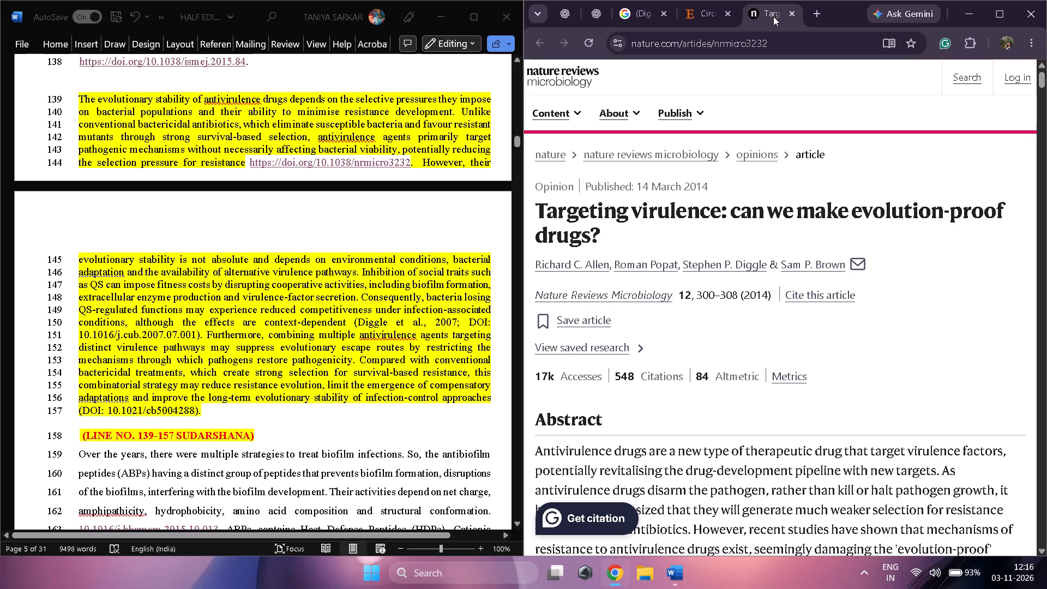
left_click(712, 16)
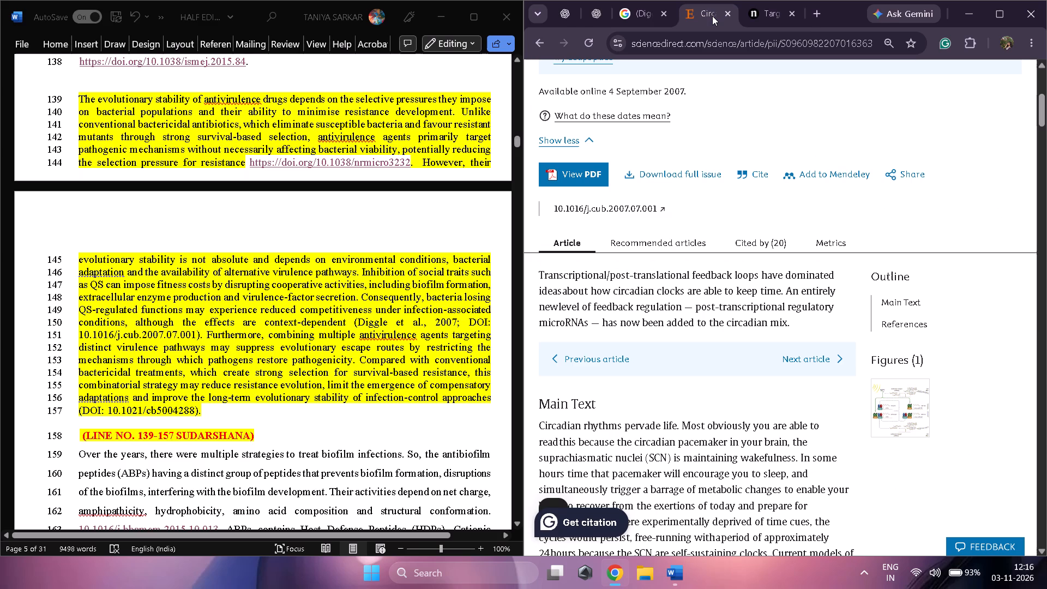
From the Diggle citation's search results, open the Springer Nature article on social interaction in microbial communities and read its abstract.
left_click(640, 10)
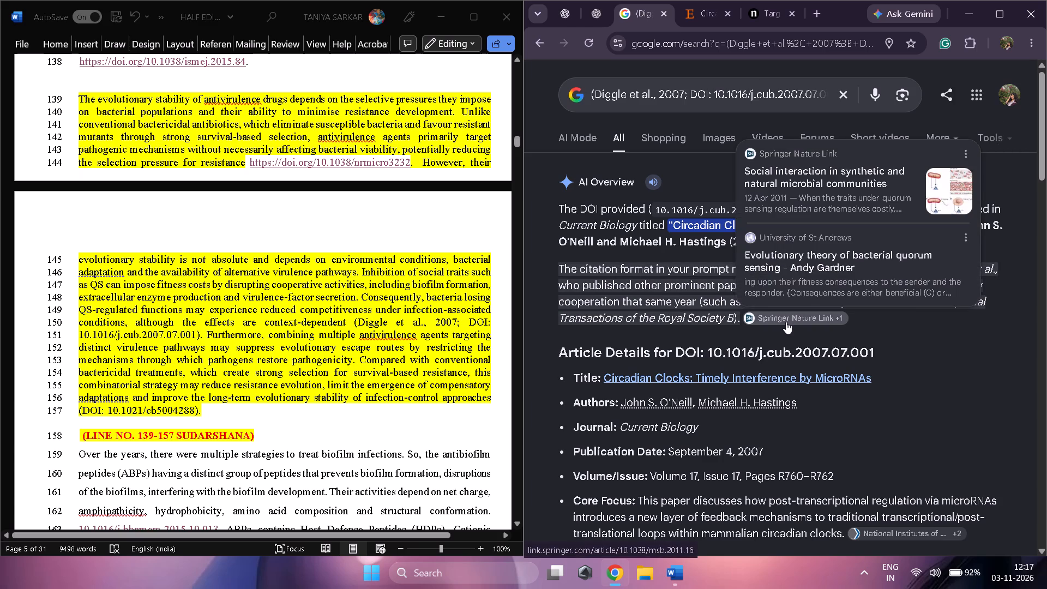
left_click(786, 322)
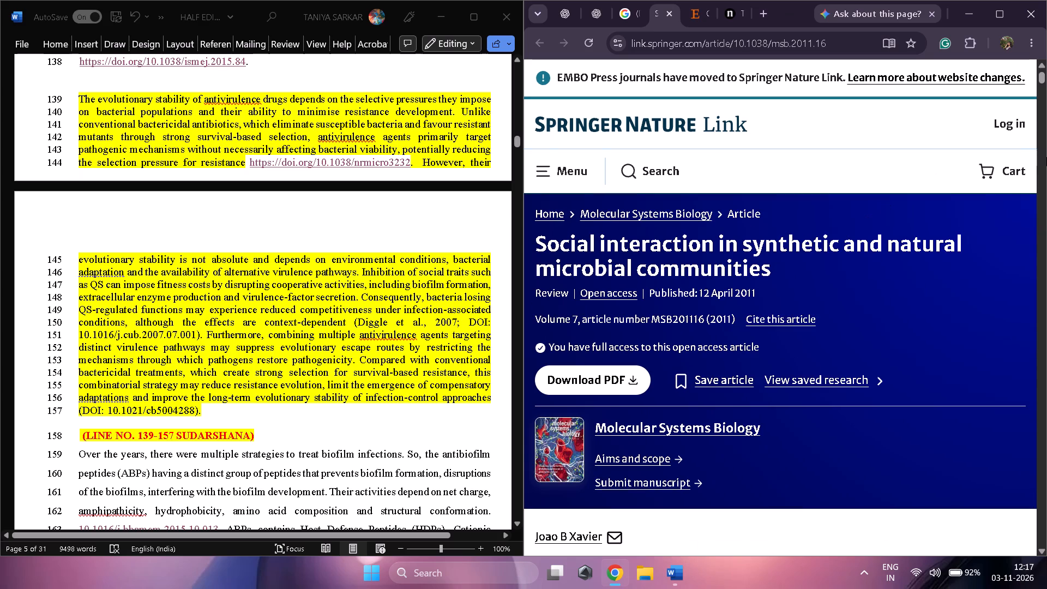
triple_click(1040, 548)
double_click(1040, 548)
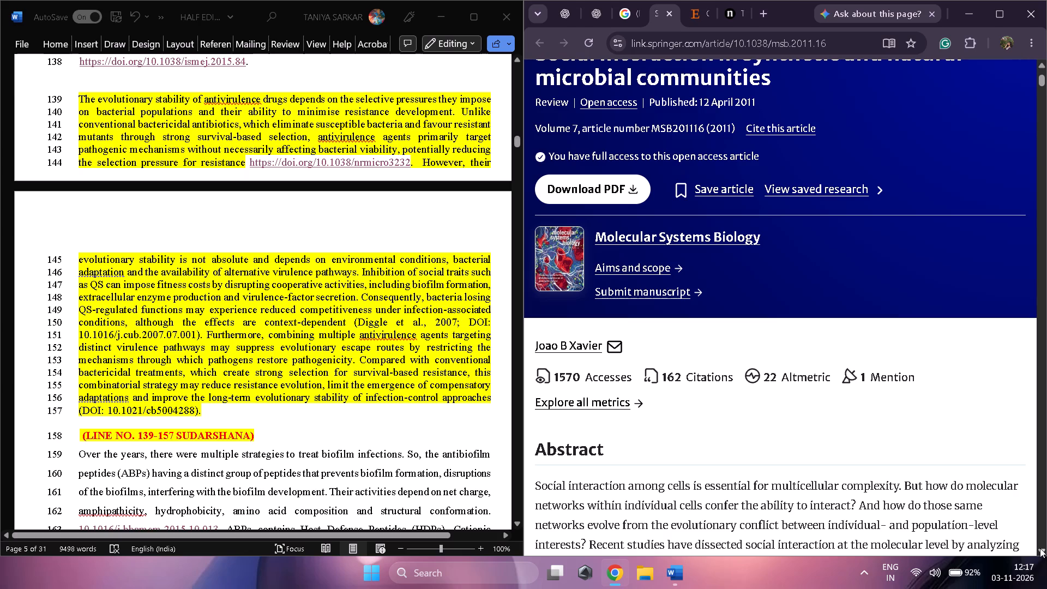
left_click(1040, 548)
triple_click(1040, 548)
triple_click(1040, 548)
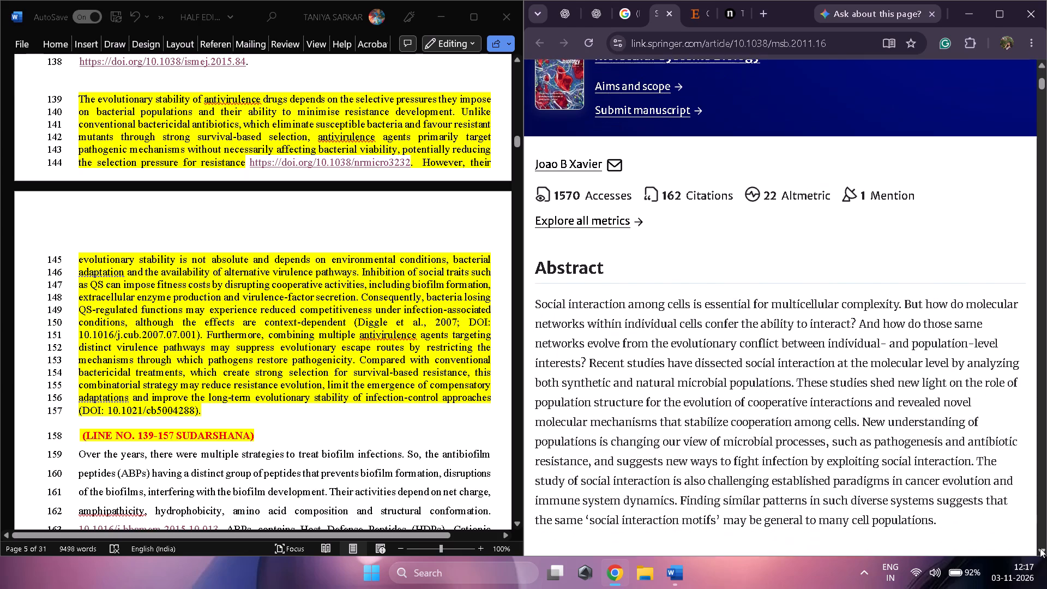
triple_click(1040, 548)
right_click(1040, 548)
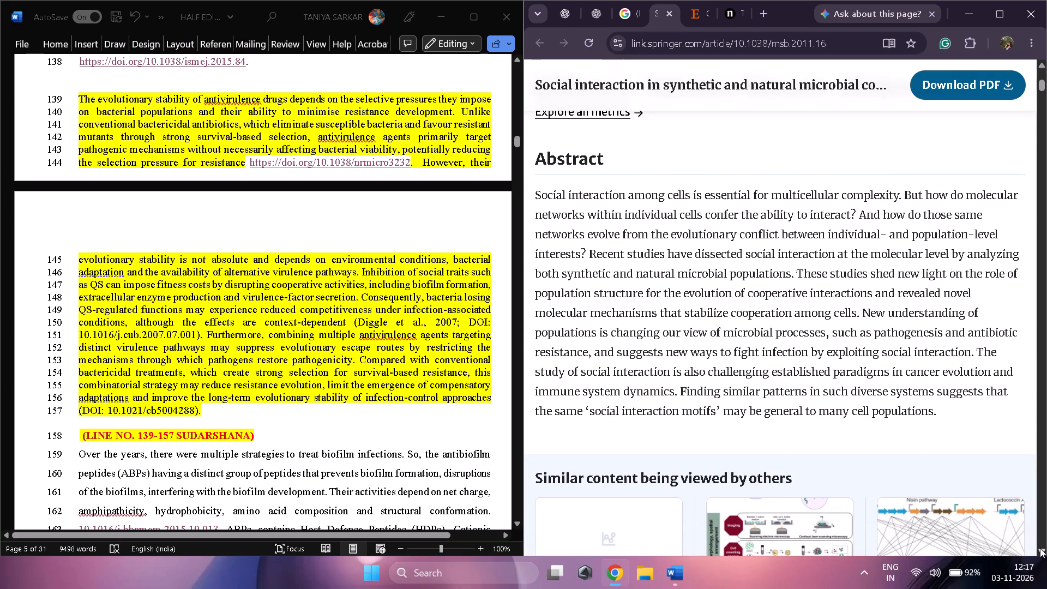
left_click(1045, 76)
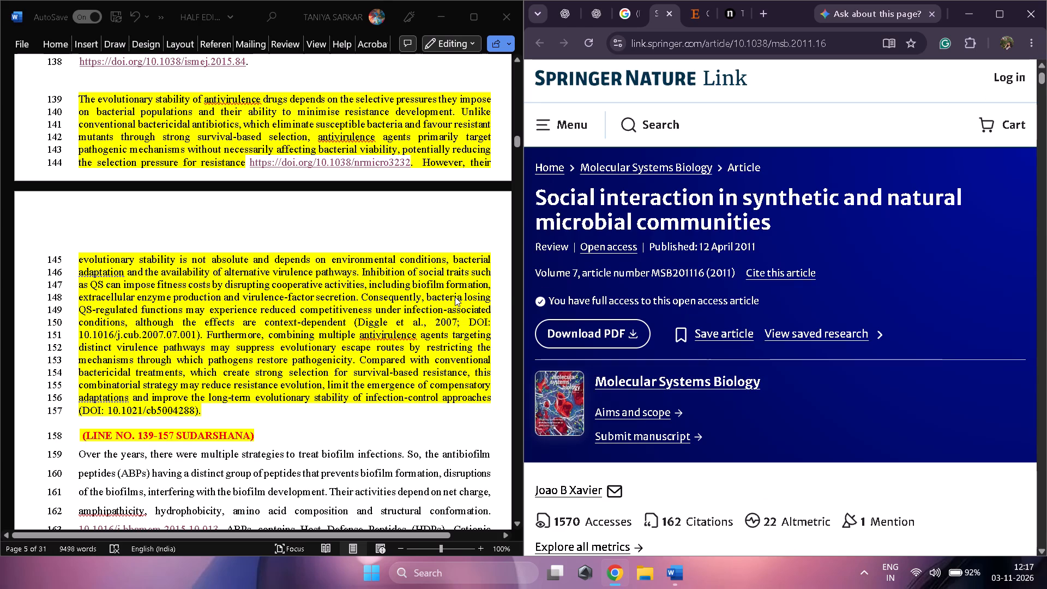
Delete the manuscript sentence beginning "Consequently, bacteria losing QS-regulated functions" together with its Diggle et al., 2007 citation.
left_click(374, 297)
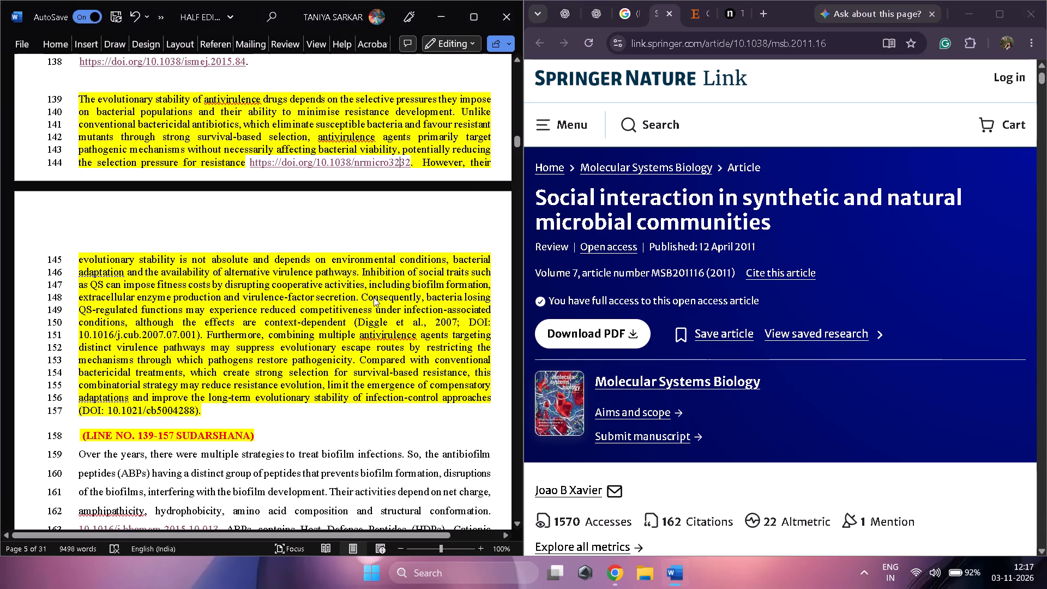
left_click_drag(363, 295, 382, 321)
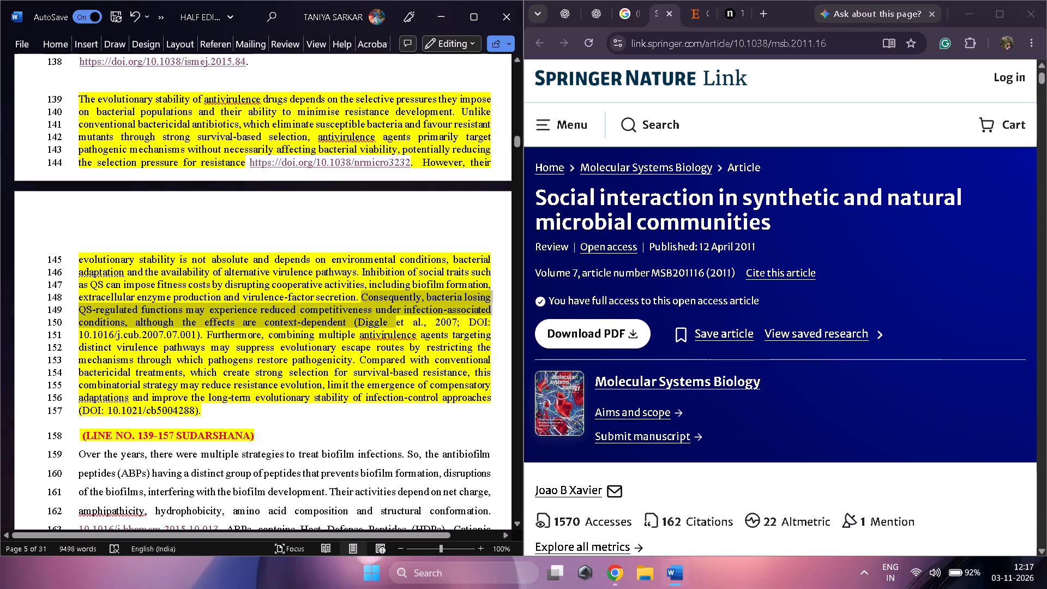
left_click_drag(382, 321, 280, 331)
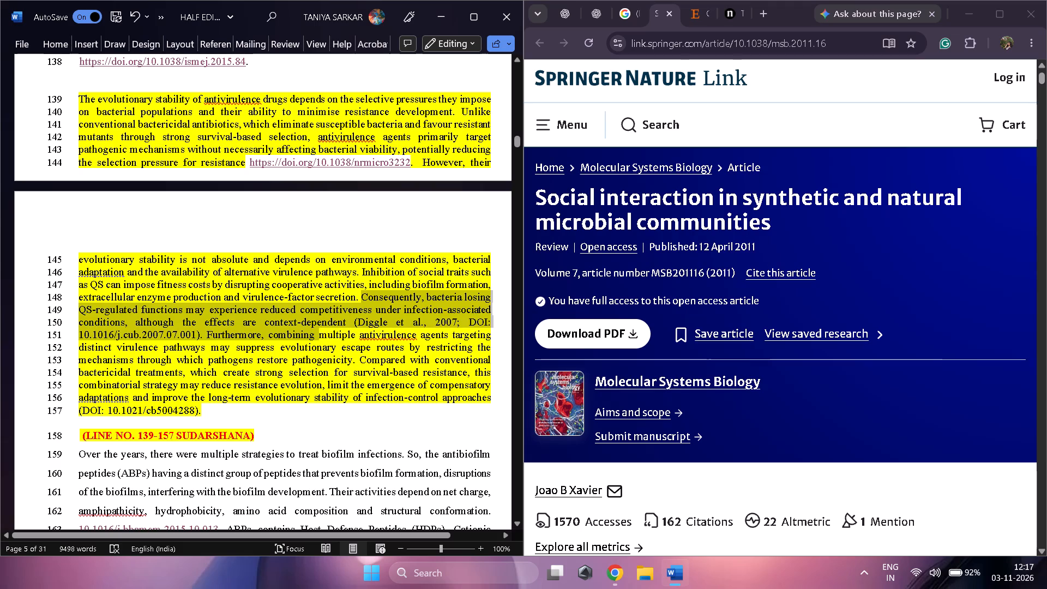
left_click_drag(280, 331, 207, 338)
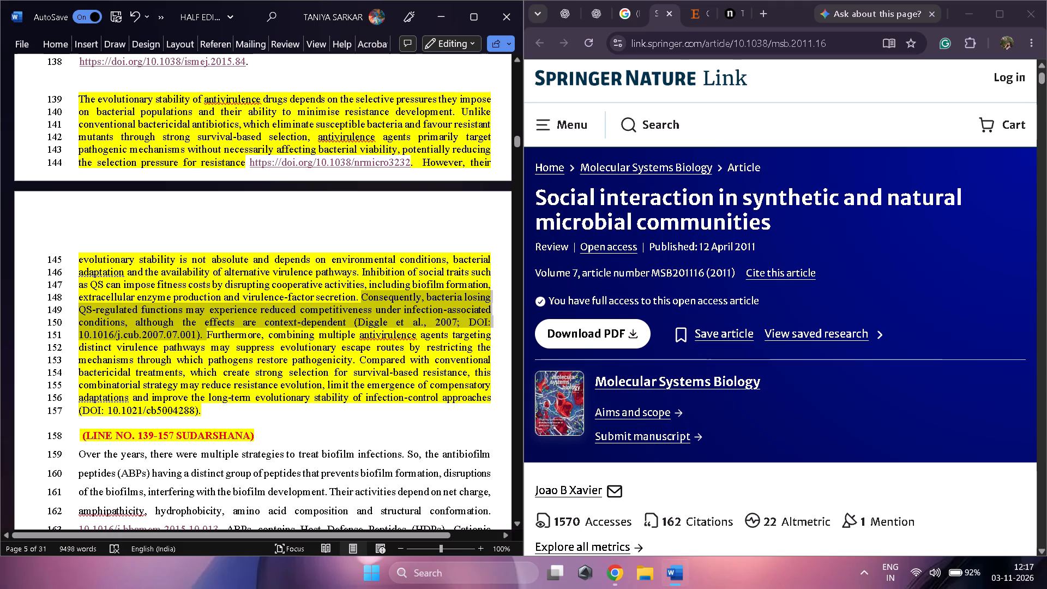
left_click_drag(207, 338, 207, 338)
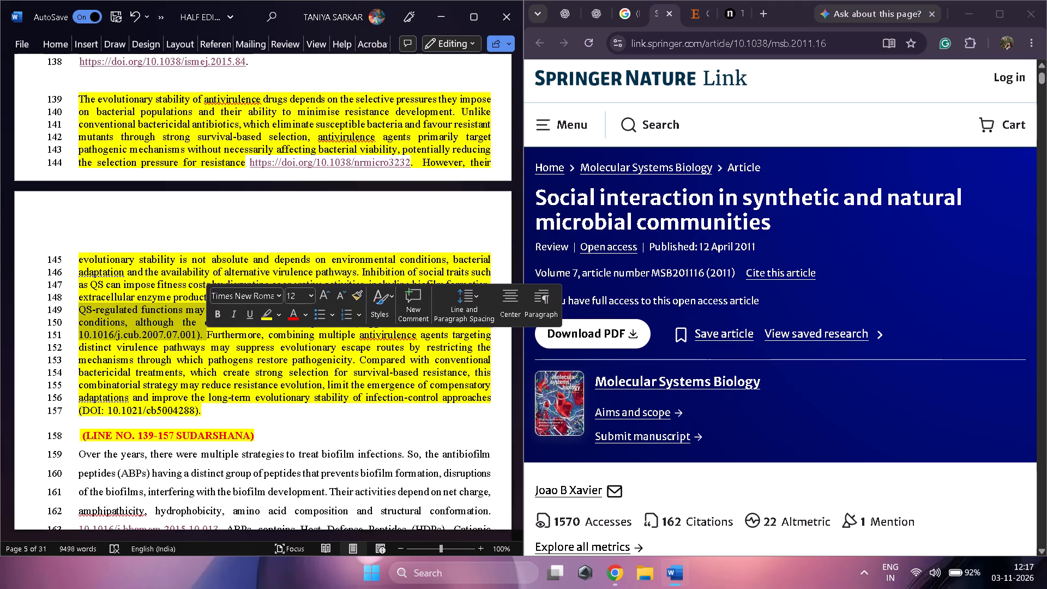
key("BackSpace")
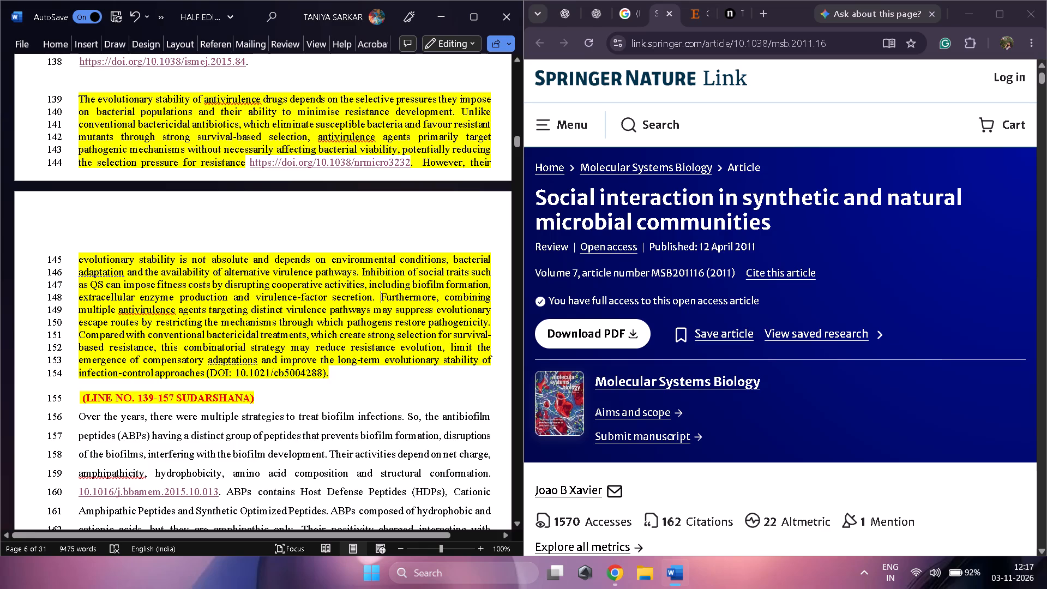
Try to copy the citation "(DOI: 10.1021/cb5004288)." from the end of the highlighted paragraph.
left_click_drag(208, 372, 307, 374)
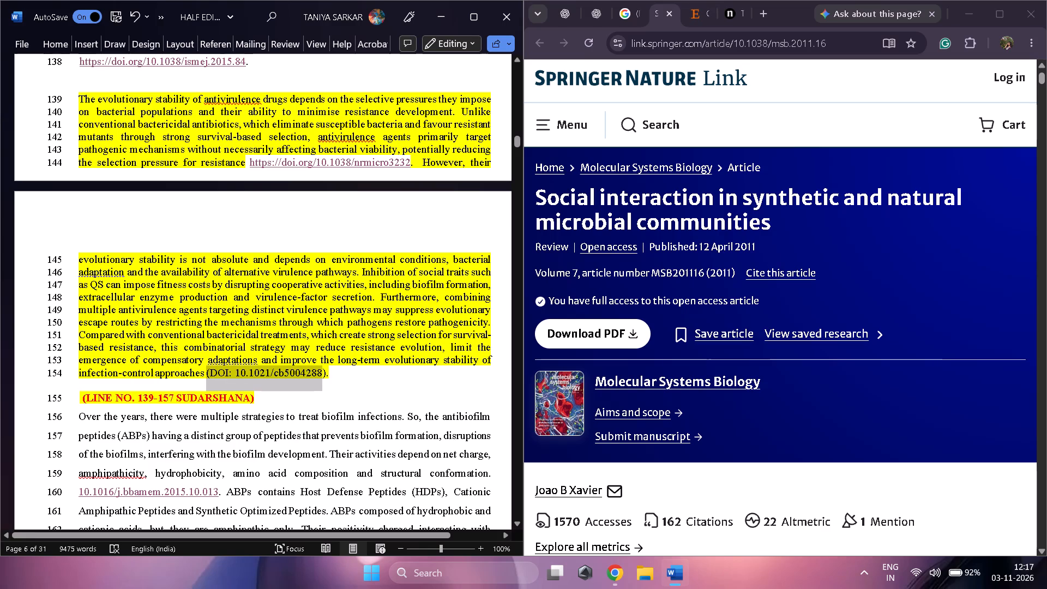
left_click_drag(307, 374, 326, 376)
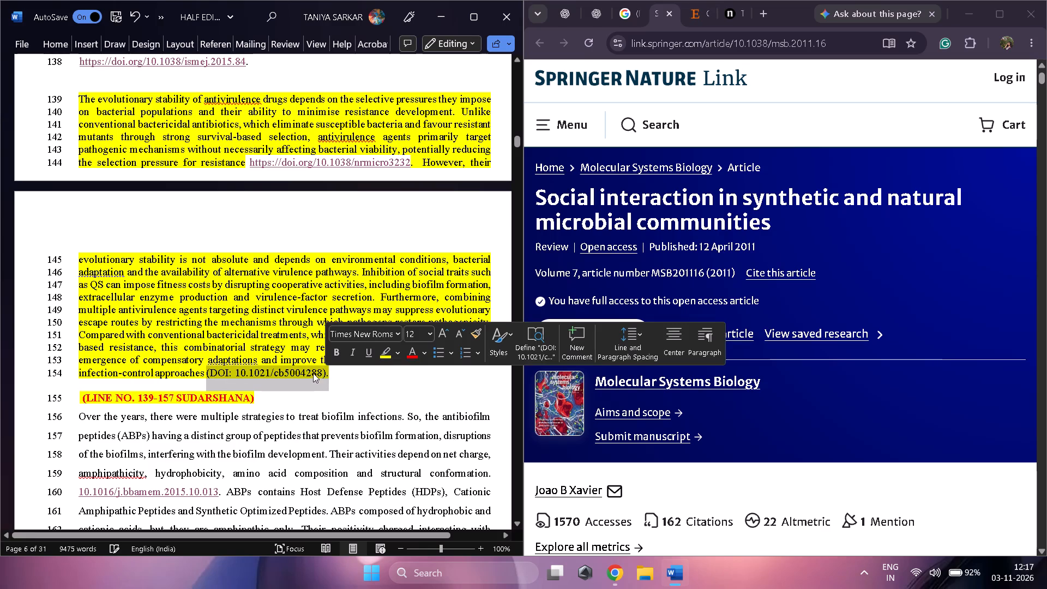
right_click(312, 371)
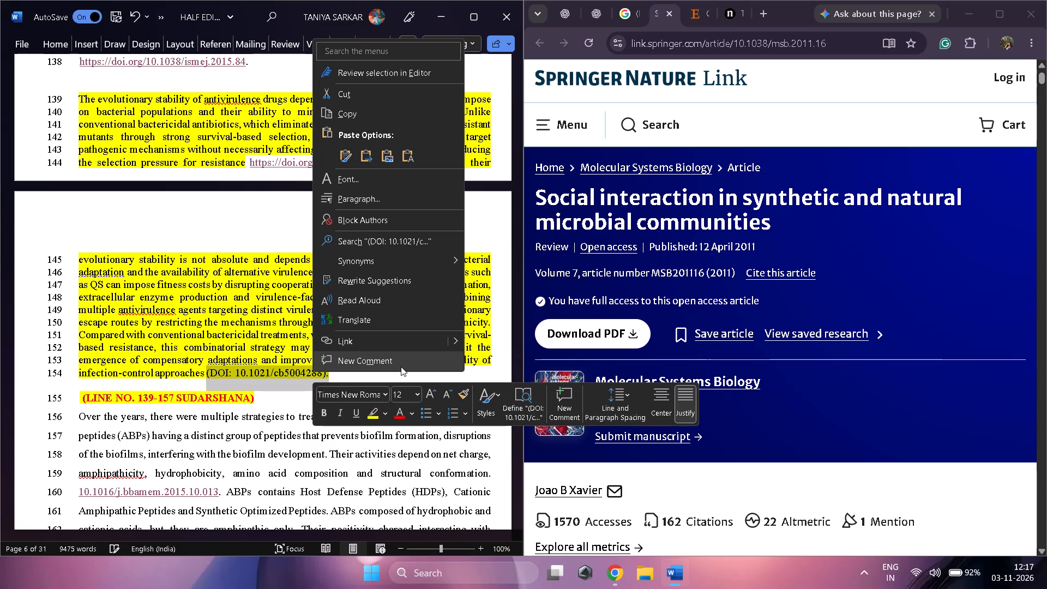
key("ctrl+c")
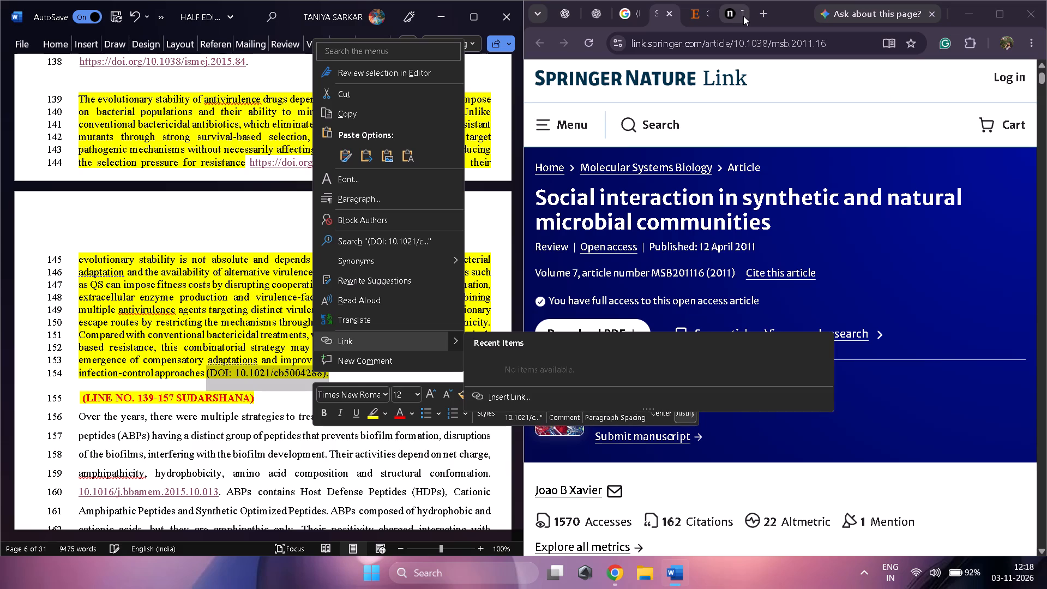
Close the open Nature, ScienceDirect and Springer Nature article pages in the browser.
left_click(738, 14)
left_click(791, 14)
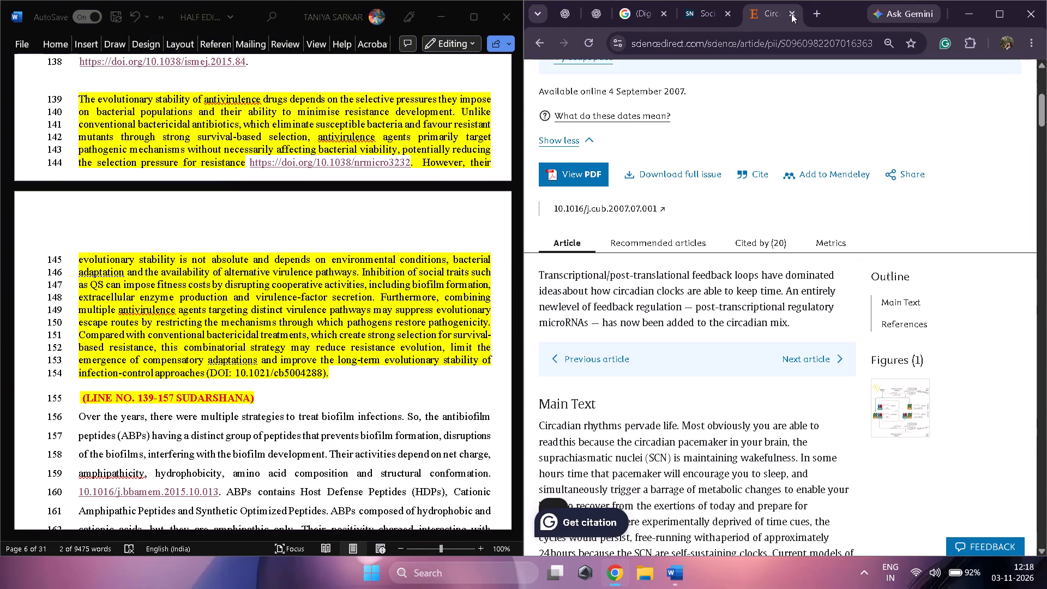
left_click(792, 14)
left_click(792, 16)
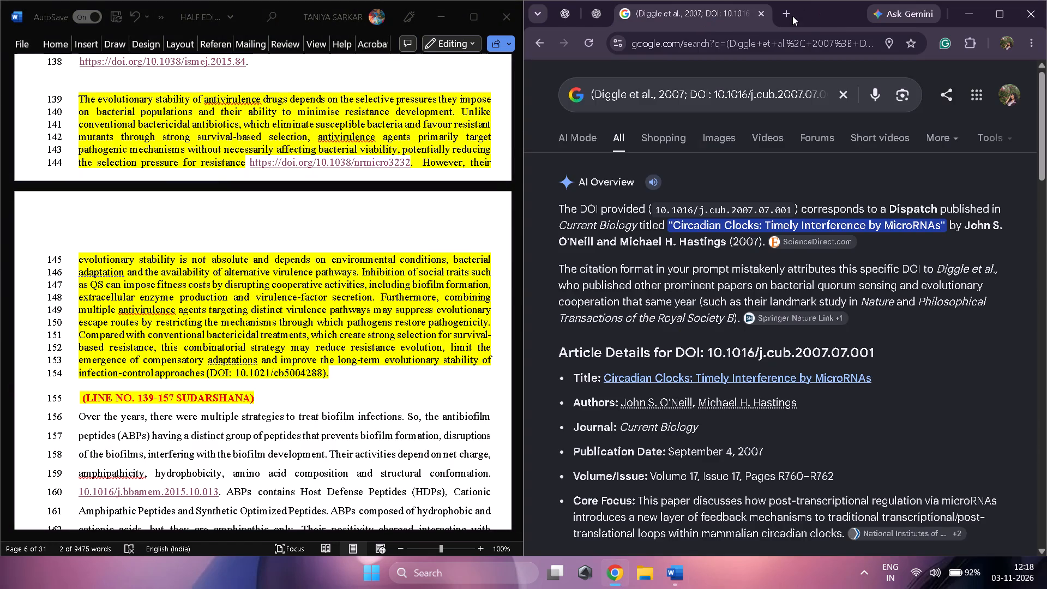
Search the web again for "(Diggle et al., 2007; DOI: 10.1016/j.cub.2007.07.001)" and open the cited National Institutes of Health source.
left_click(847, 100)
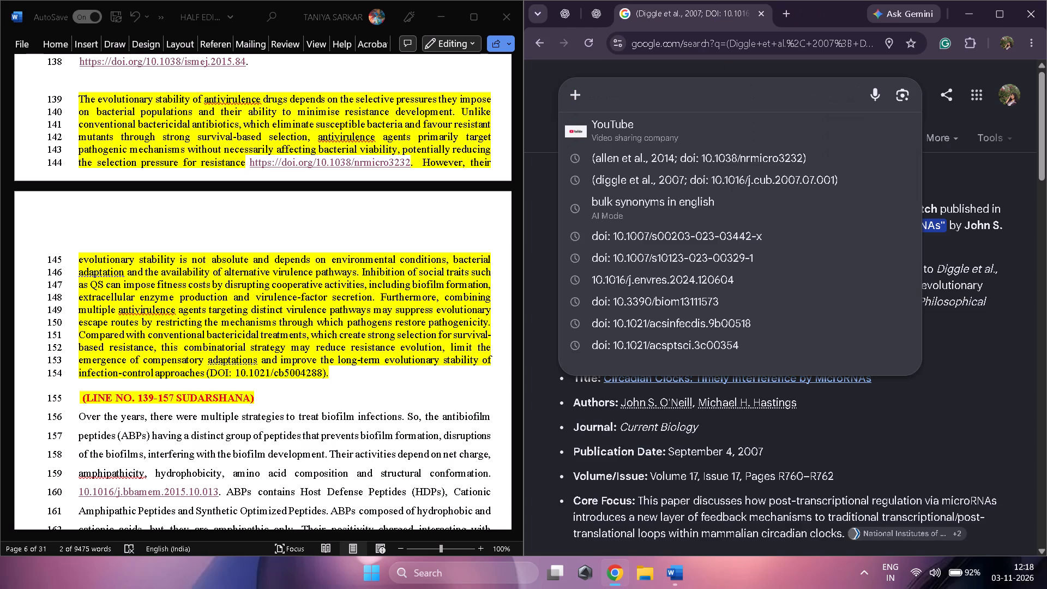
key("ctrl+v")
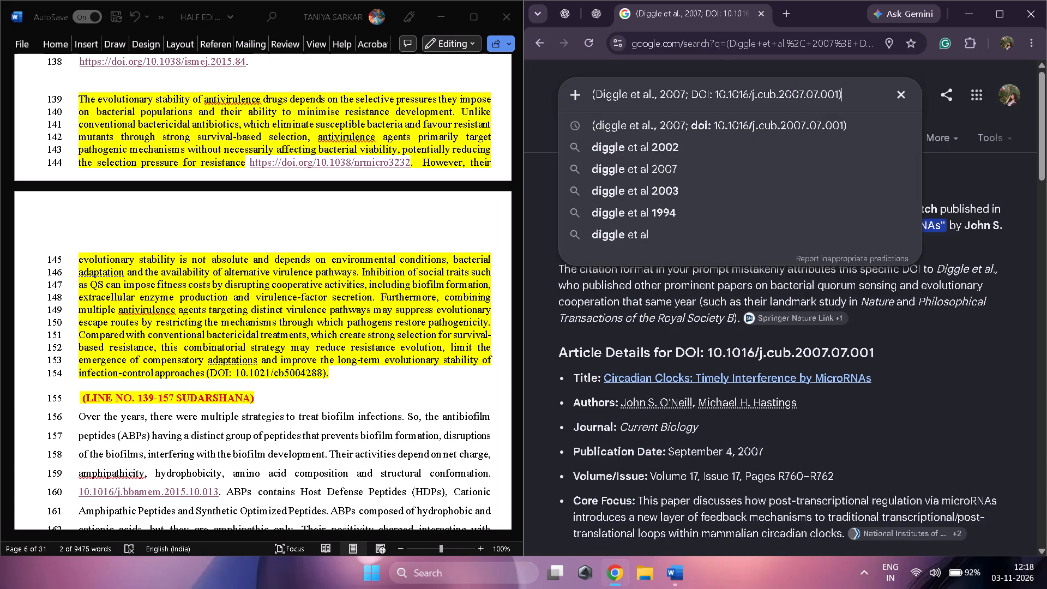
key("Return")
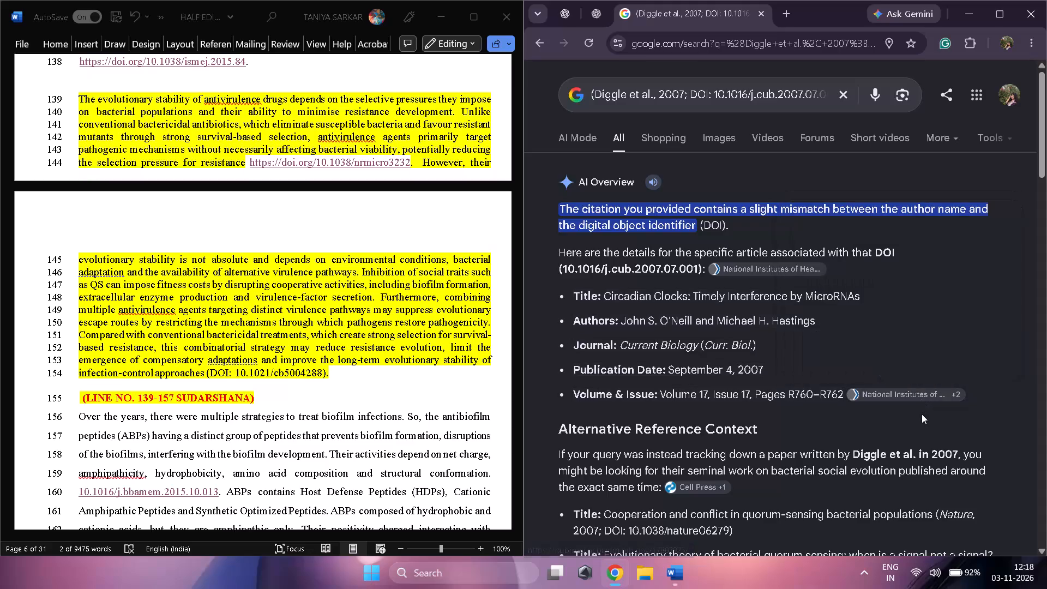
left_click(773, 267)
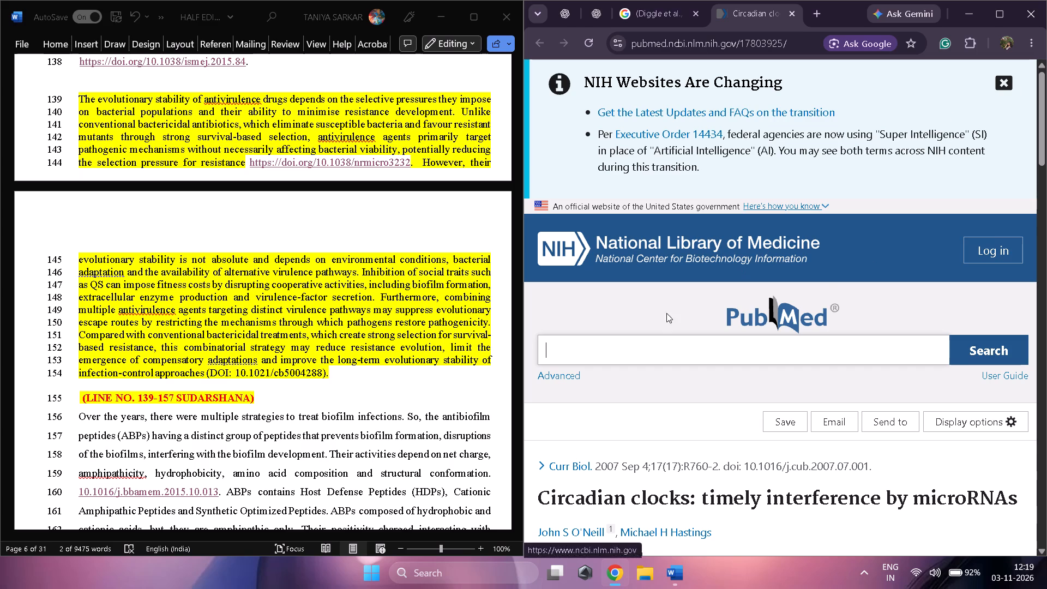
Delete the manuscript's entire highlighted paragraph on the evolutionary stability of antivirulence drugs, including its "(LINE NO. 139-157 SUDARSHANA)" note.
left_click(261, 398)
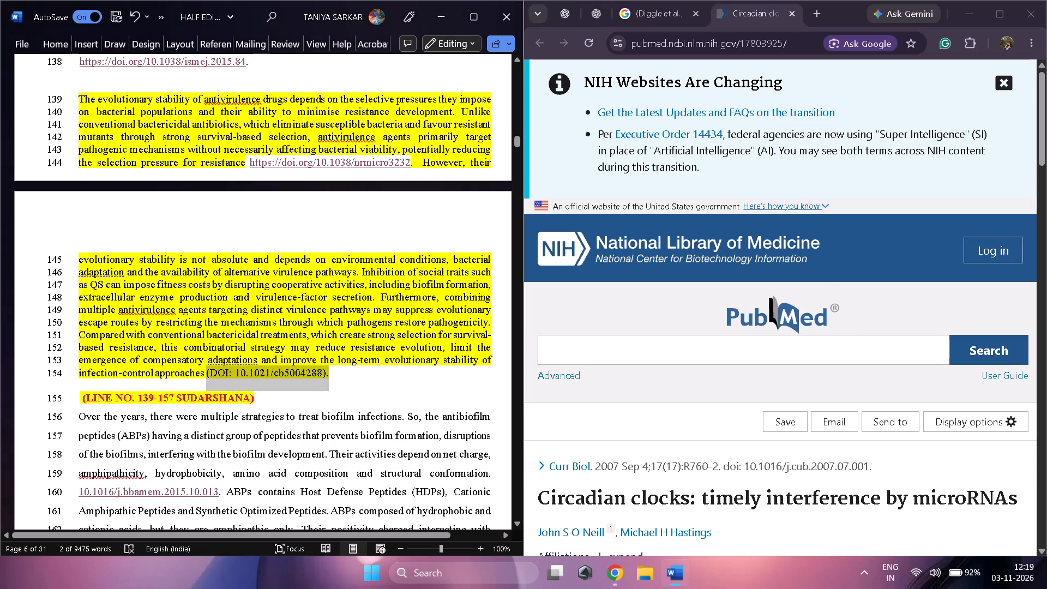
left_click(261, 401)
left_click_drag(261, 401, 260, 400)
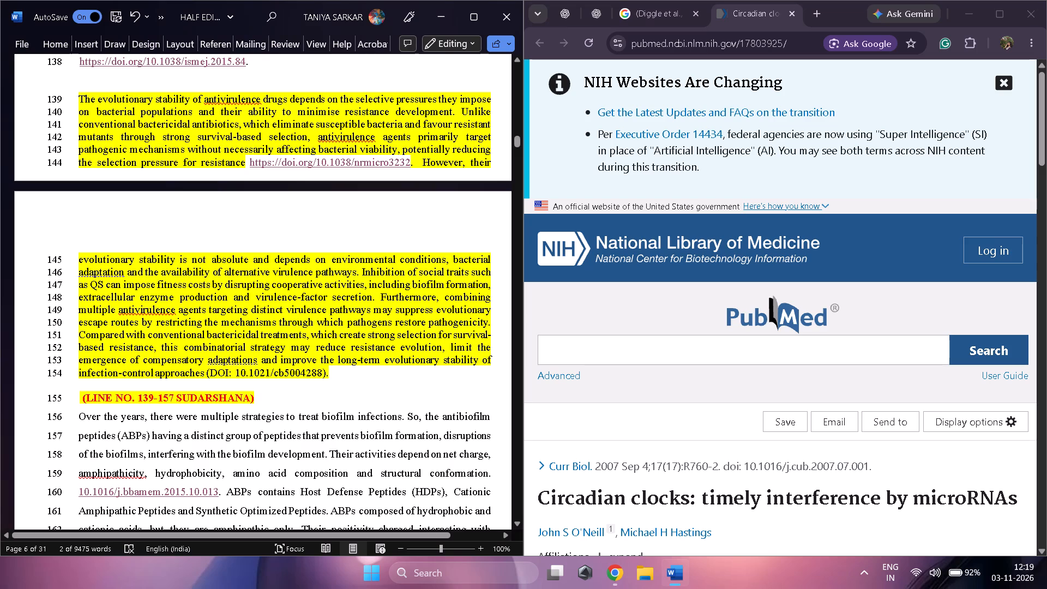
left_click_drag(260, 400, 82, 98)
key("BackSpace")
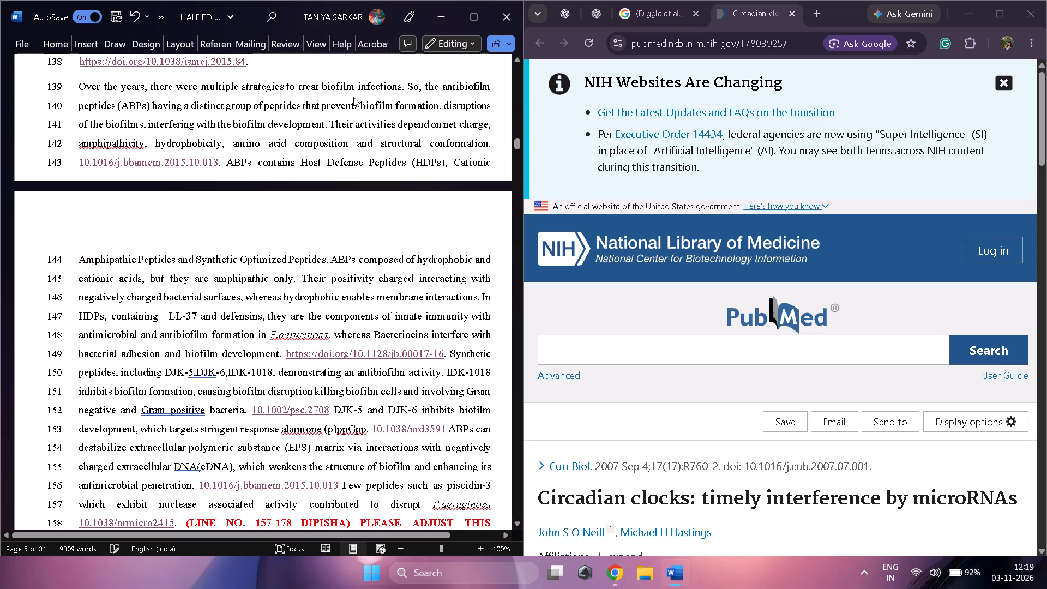
Search the manuscript for "biofilm", taken from the "Over the years" paragraph, and go back to its earliest occurrences.
left_click(514, 522)
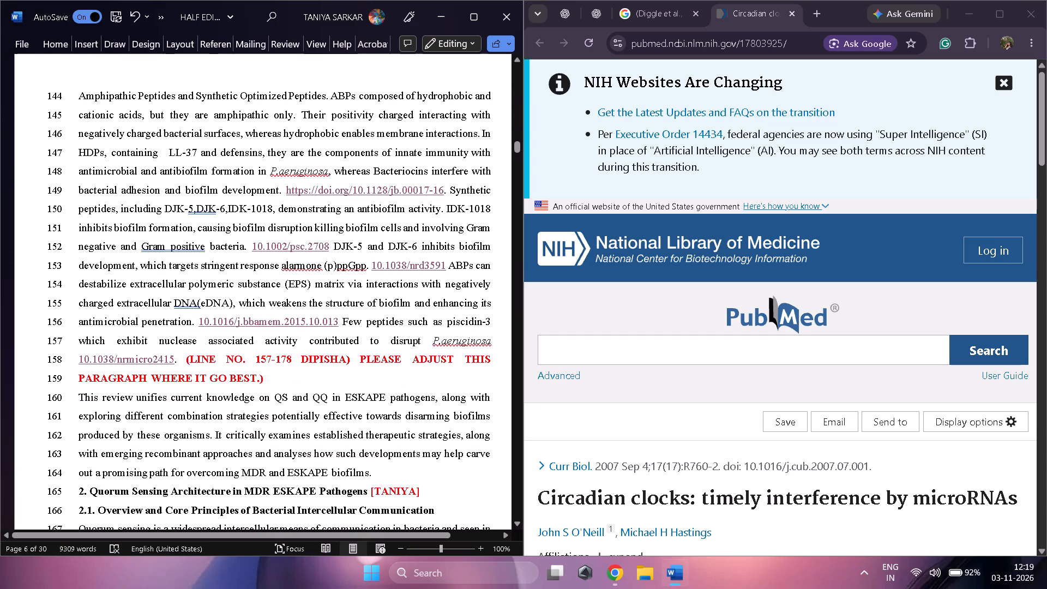
left_click(515, 61)
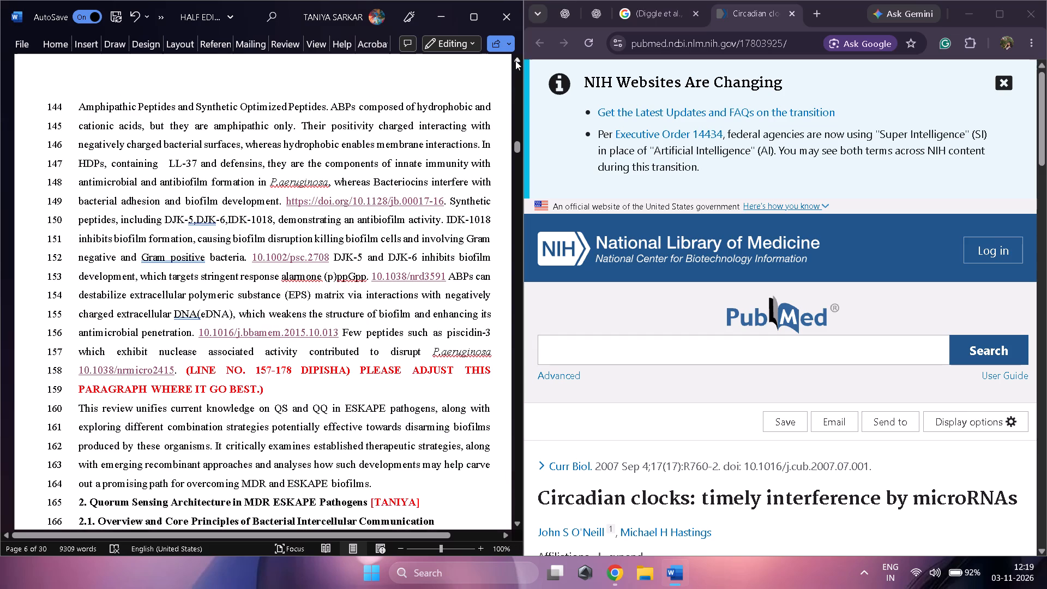
left_click(515, 61)
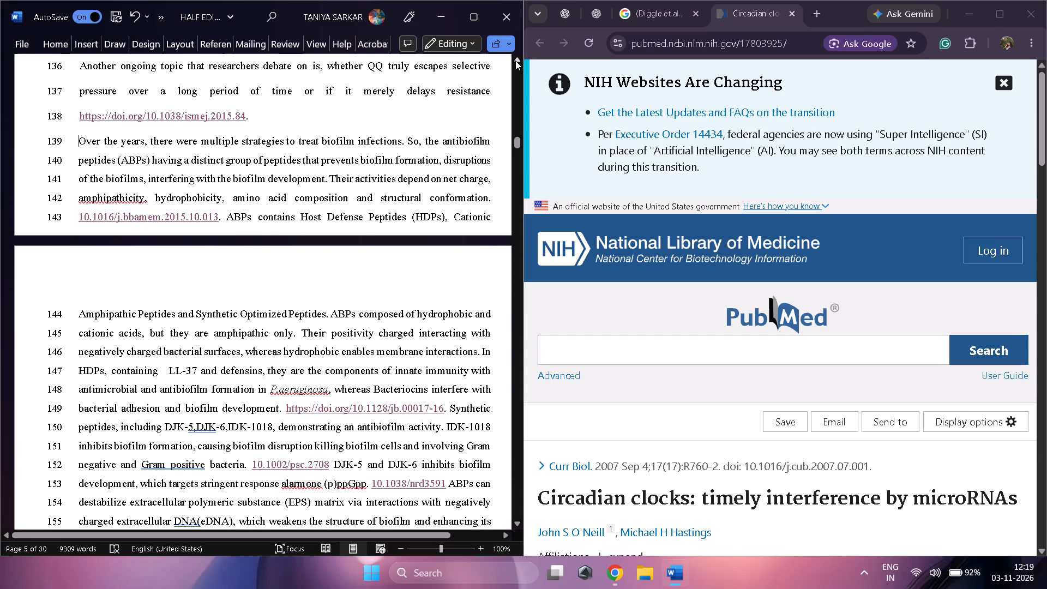
left_click(515, 61)
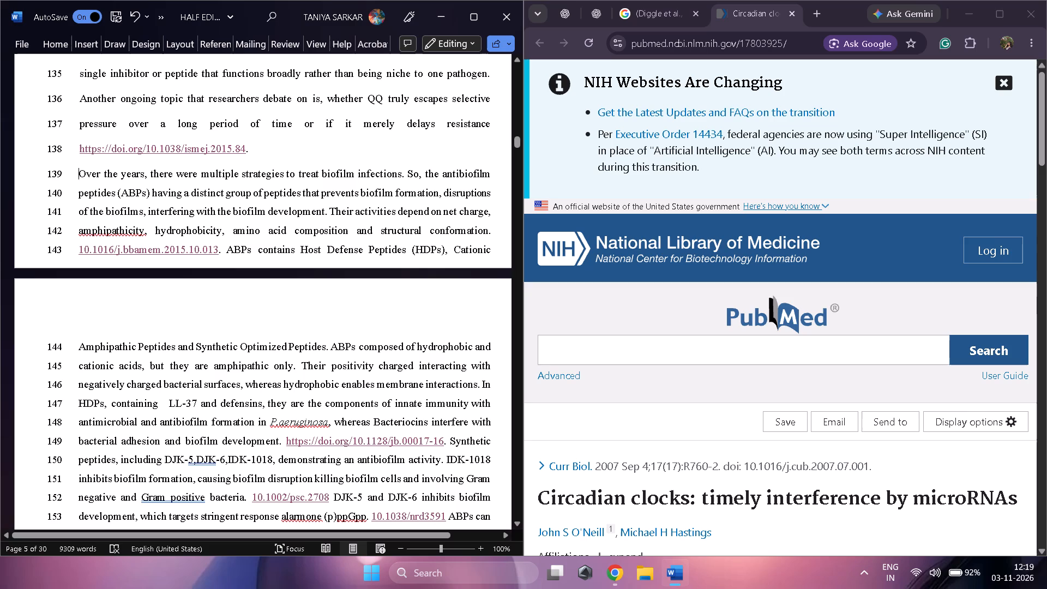
left_click_drag(322, 173, 354, 176)
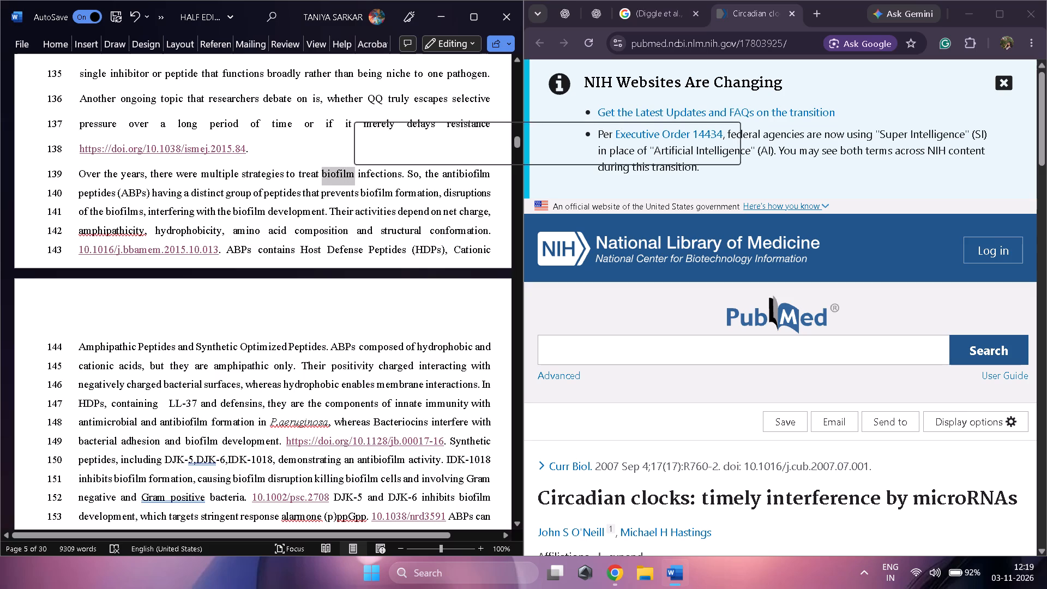
key("ctrl+c")
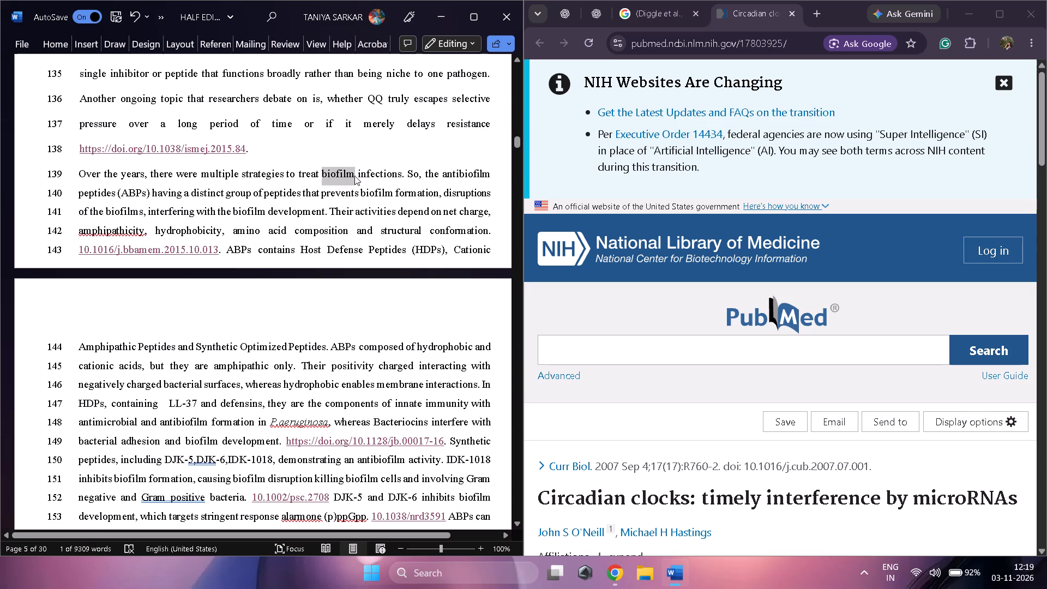
key("ctrl+f")
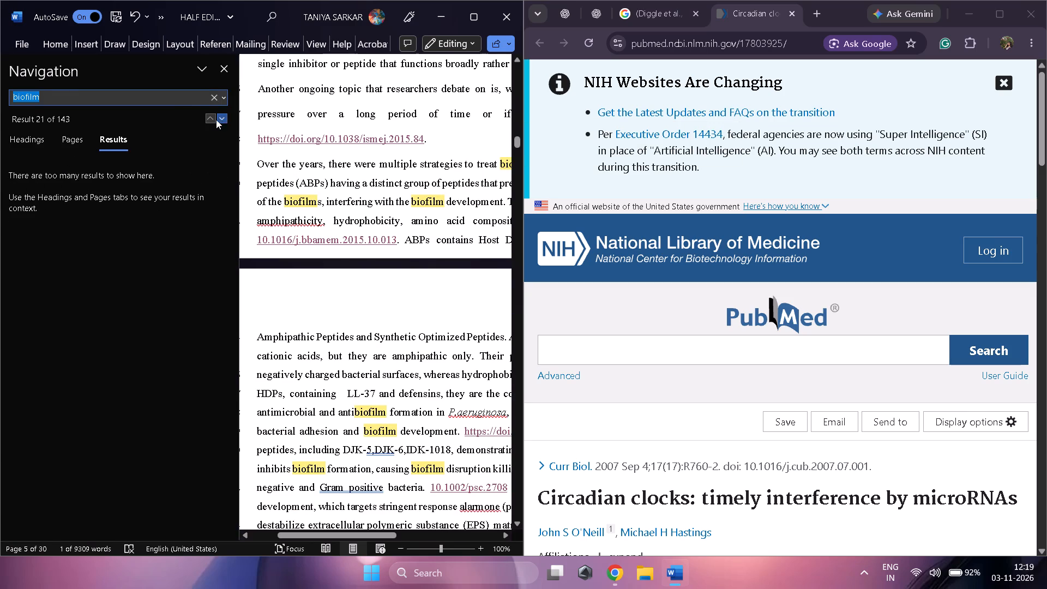
triple_click(213, 118)
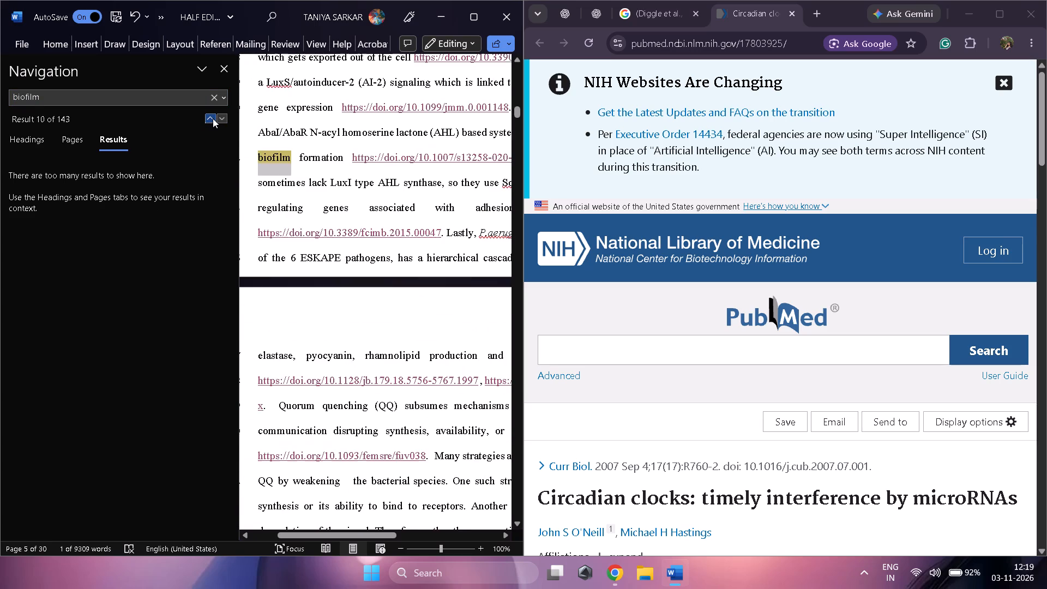
double_click(213, 118)
triple_click(213, 118)
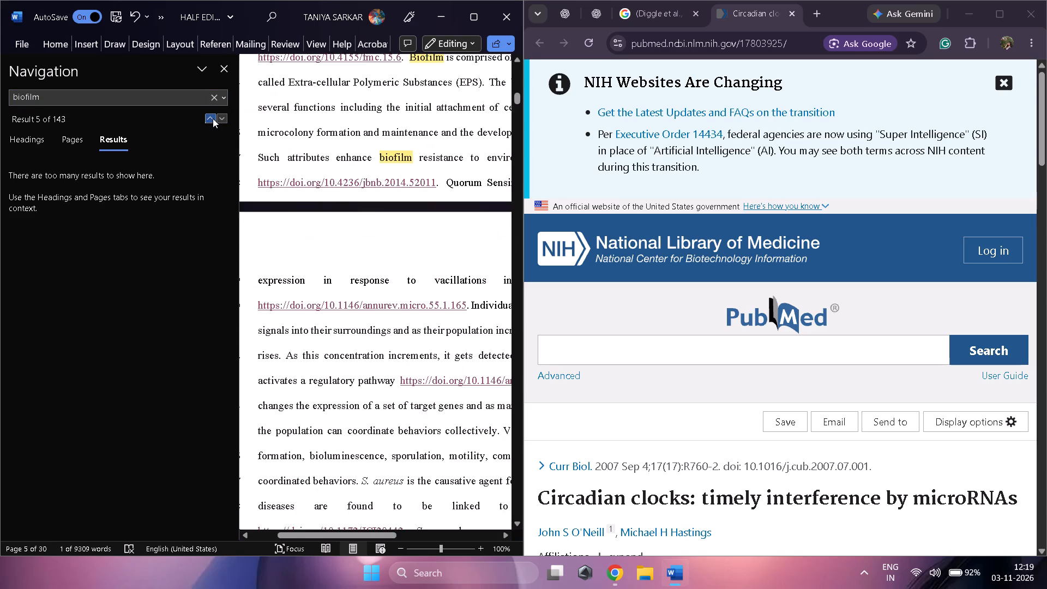
double_click(213, 118)
double_click(213, 118)
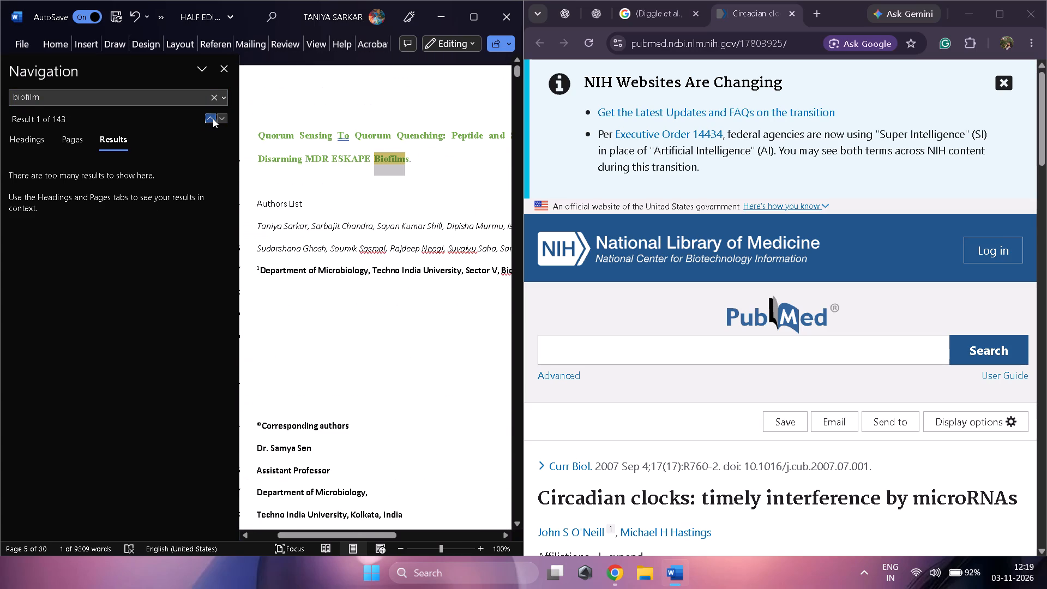
left_click(221, 117)
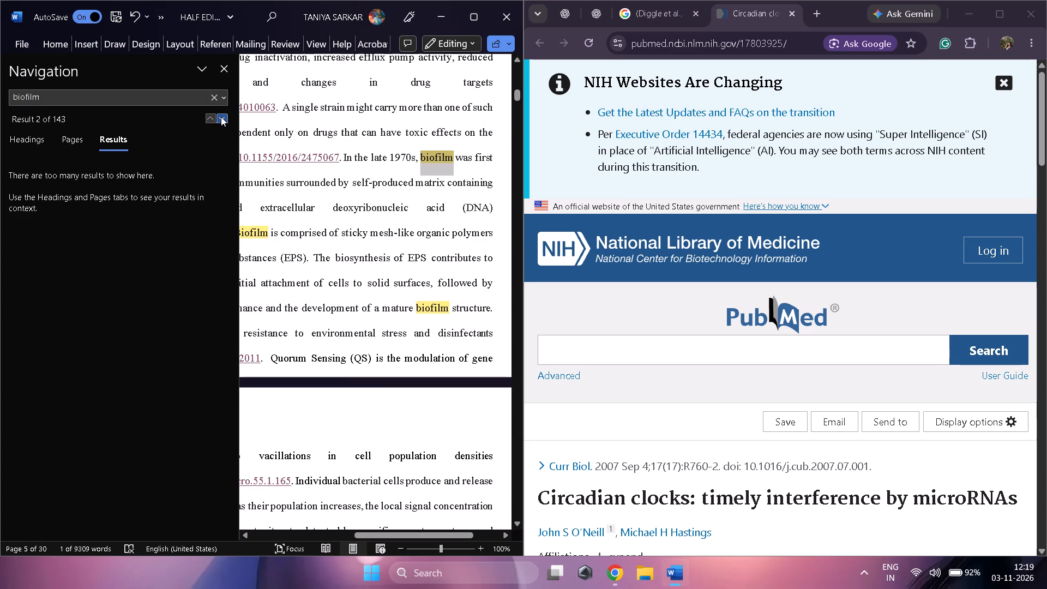
scroll(344, 183, "down", 1, "ctrl")
Close the browser window with the PubMed article and maximize the manuscript window.
left_click(1039, 0)
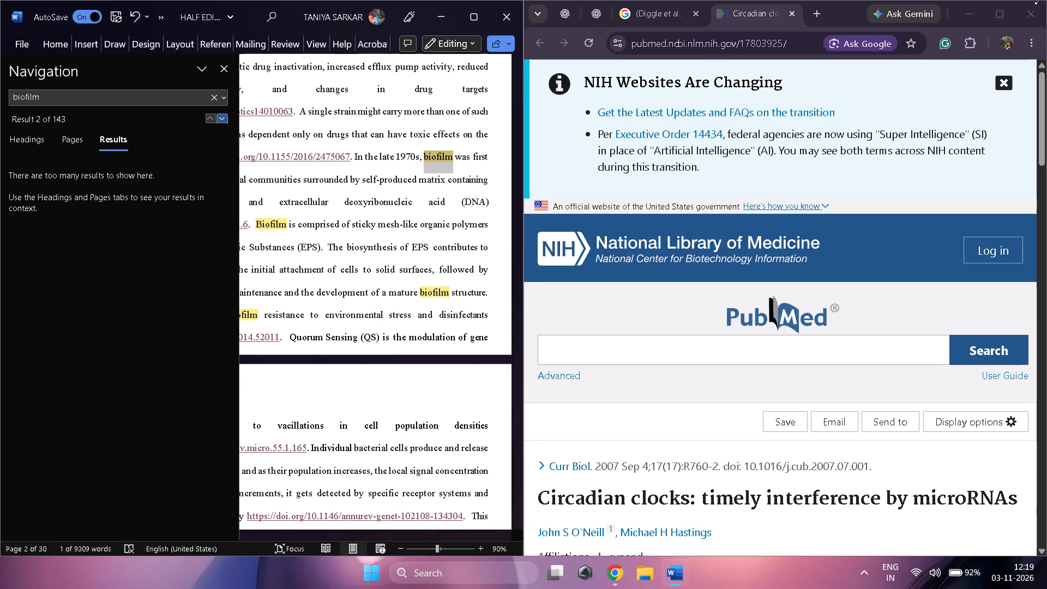
left_click(1034, 10)
left_click(470, 10)
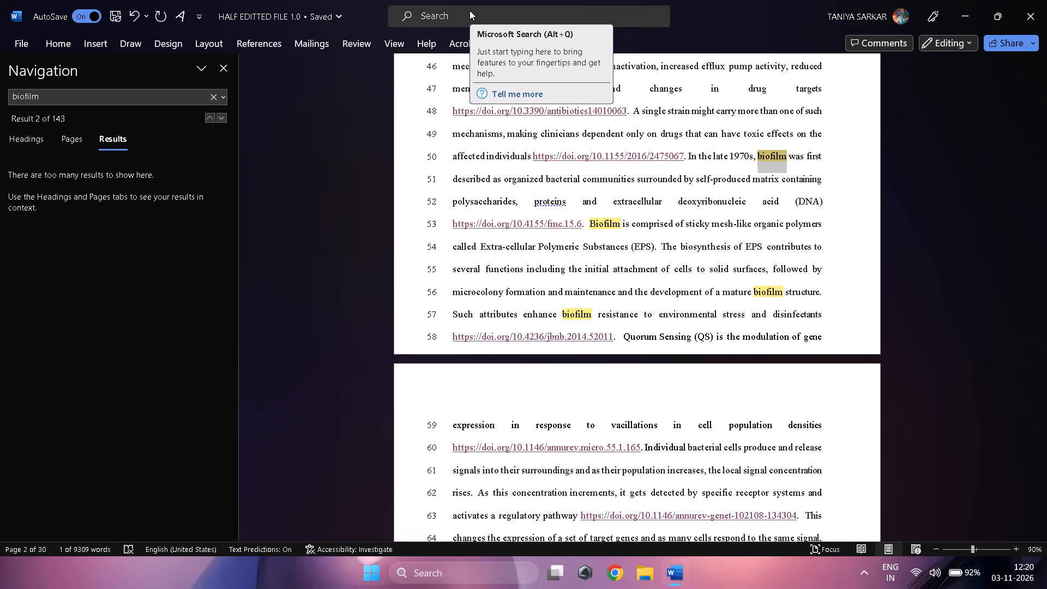
Examine how "biofilm" is used in successive occurrences through the introduction, up to the antibiofilm peptides paragraph beginning "Over the years".
left_click(224, 117)
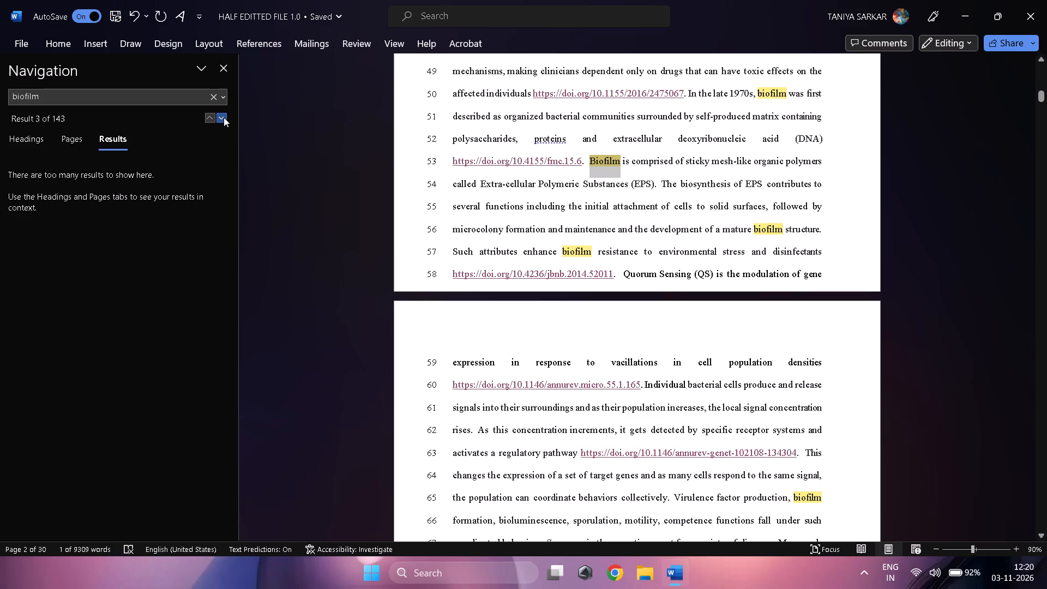
left_click(224, 117)
left_click(224, 117)
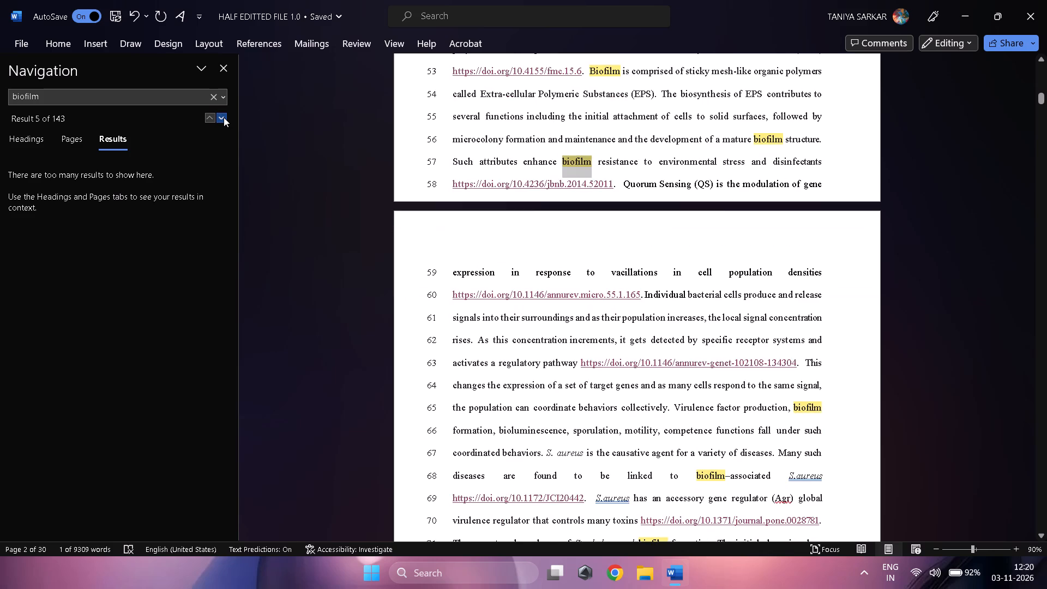
triple_click(224, 117)
left_click(224, 117)
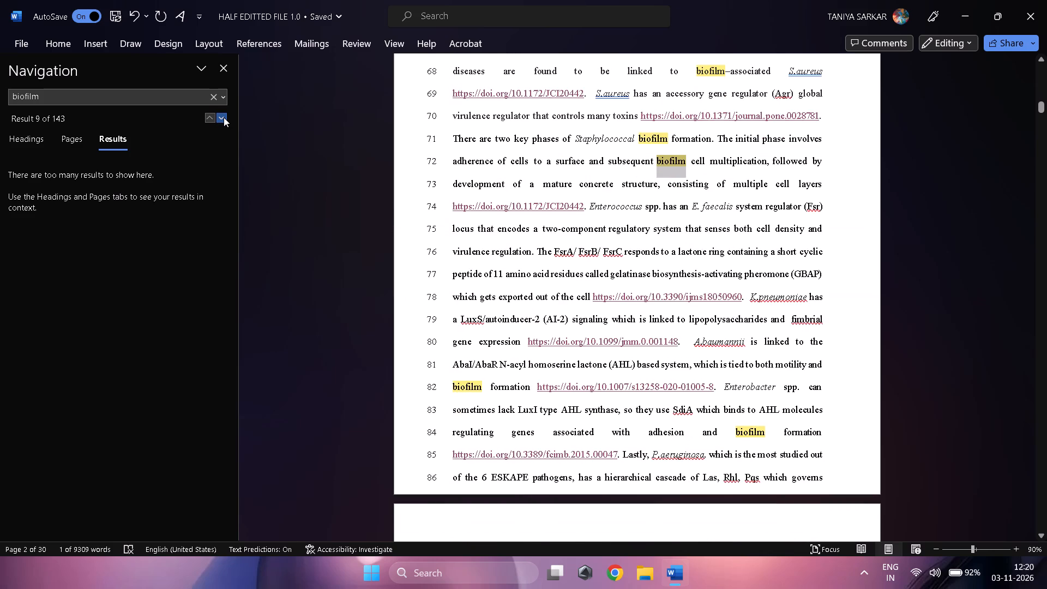
left_click(224, 117)
left_click(224, 117)
left_click(224, 117)
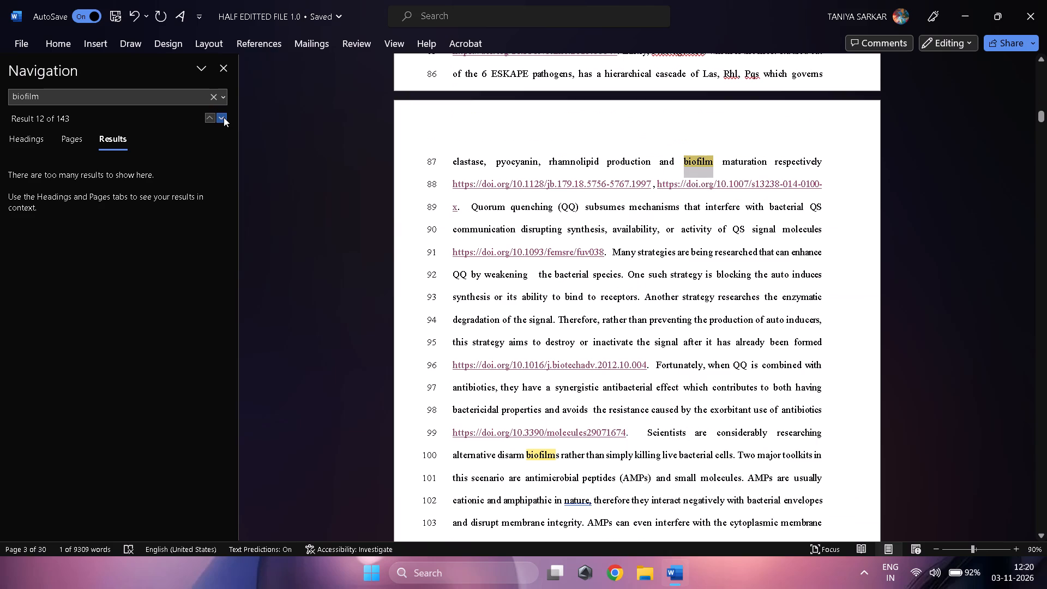
left_click(224, 117)
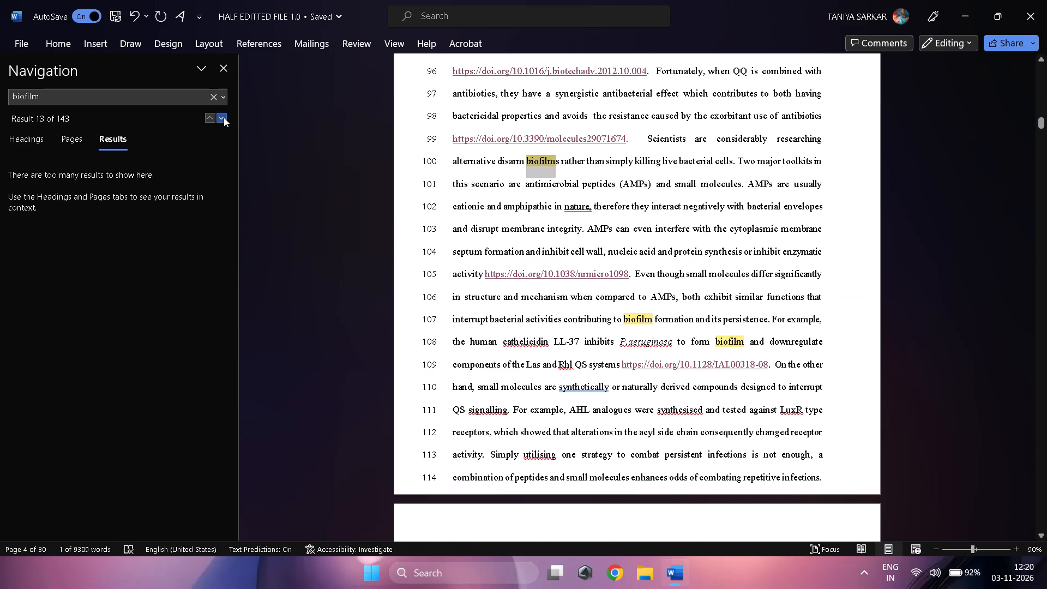
left_click(224, 117)
triple_click(224, 117)
left_click(224, 117)
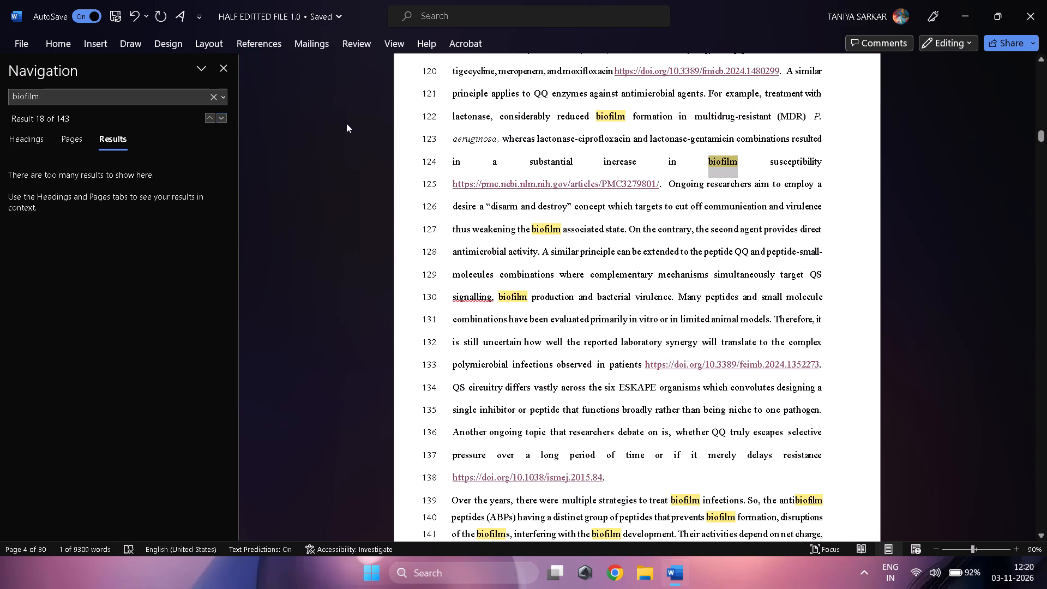
left_click(1041, 534)
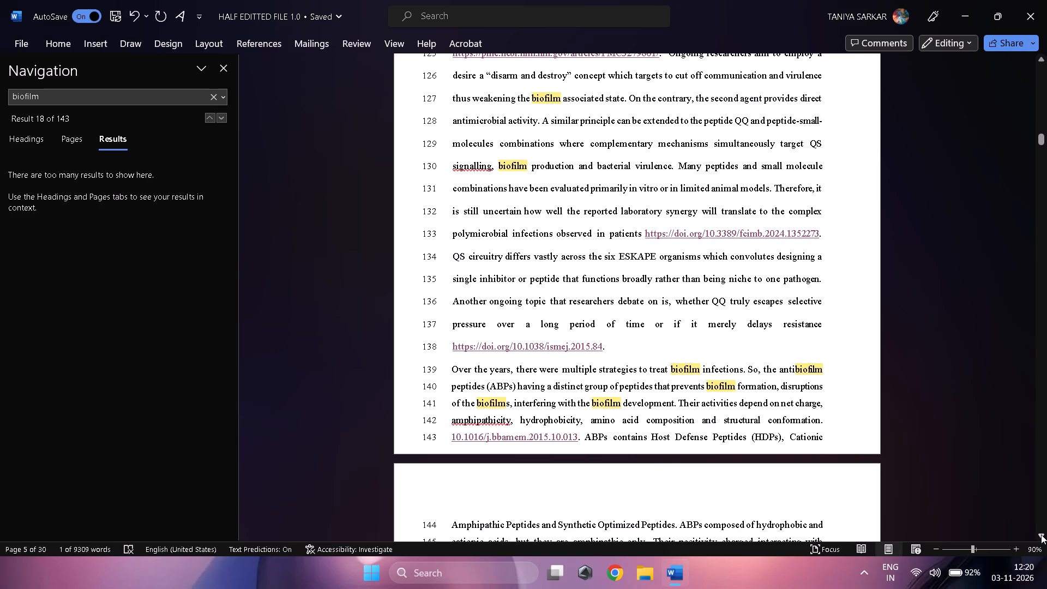
left_click(1041, 534)
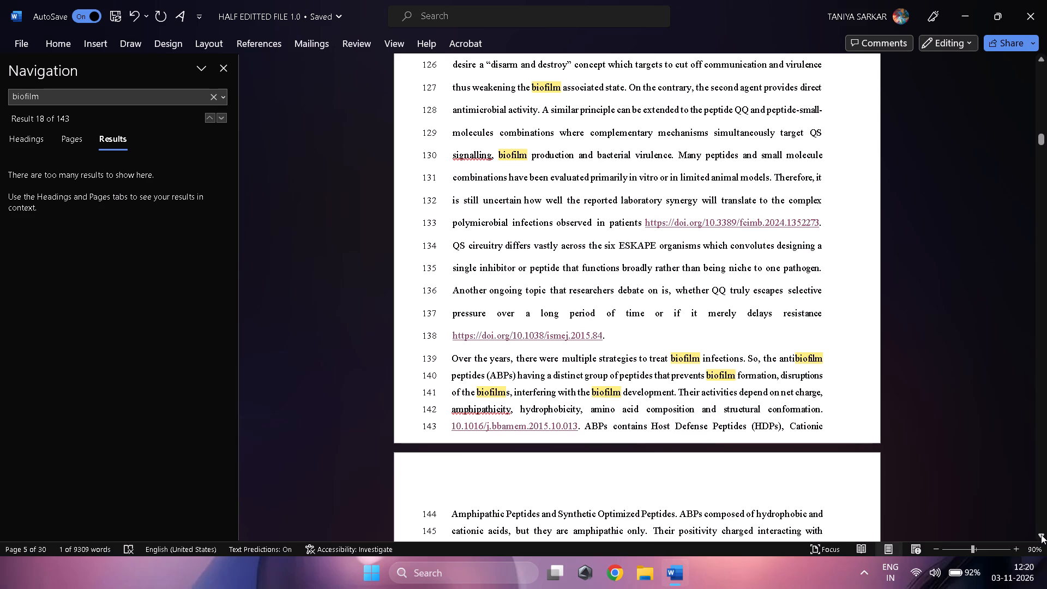
left_click(1041, 534)
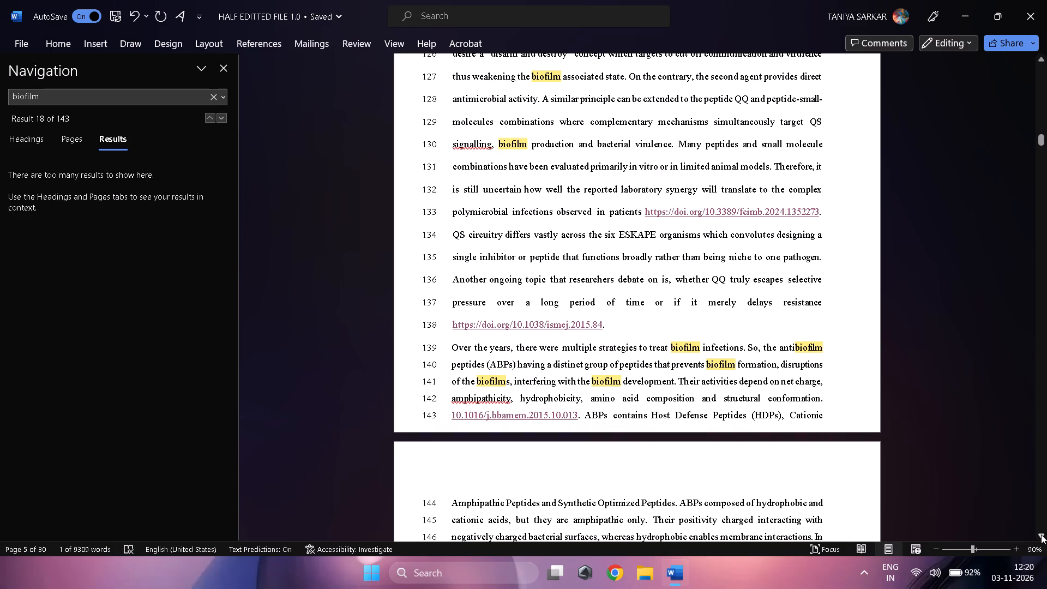
left_click(1041, 534)
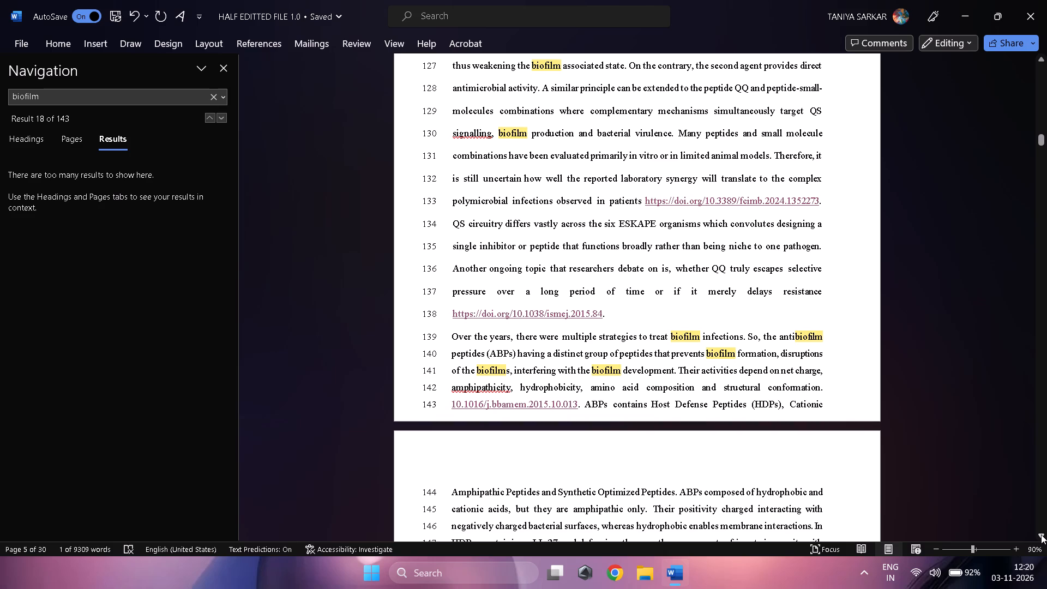
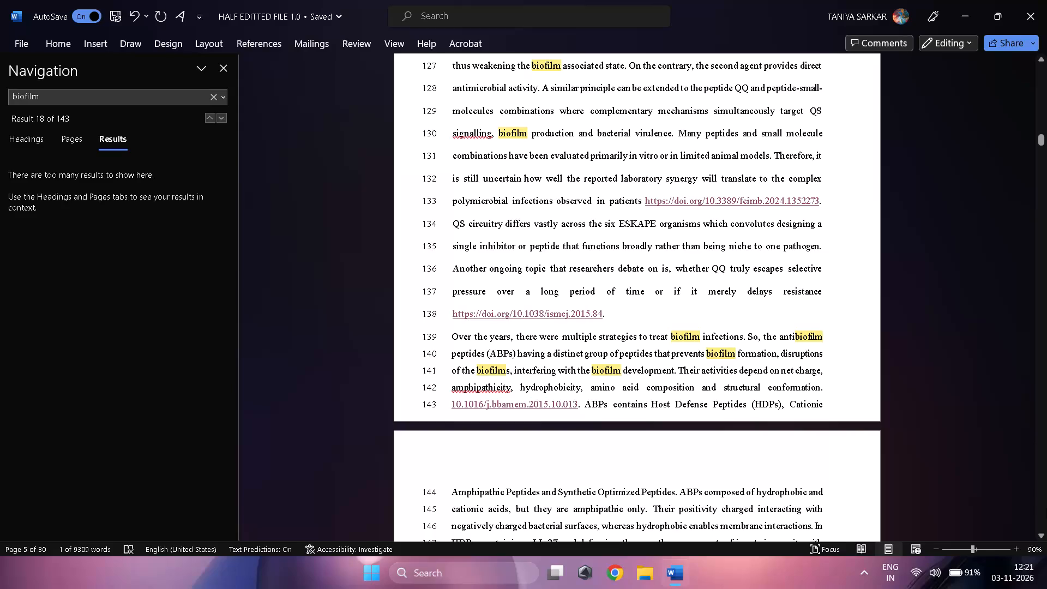
Add the note "[DOI. AND MICRORG CHECKED)" after "(SATAVISHA)" in the Introduction heading.
left_click(221, 64)
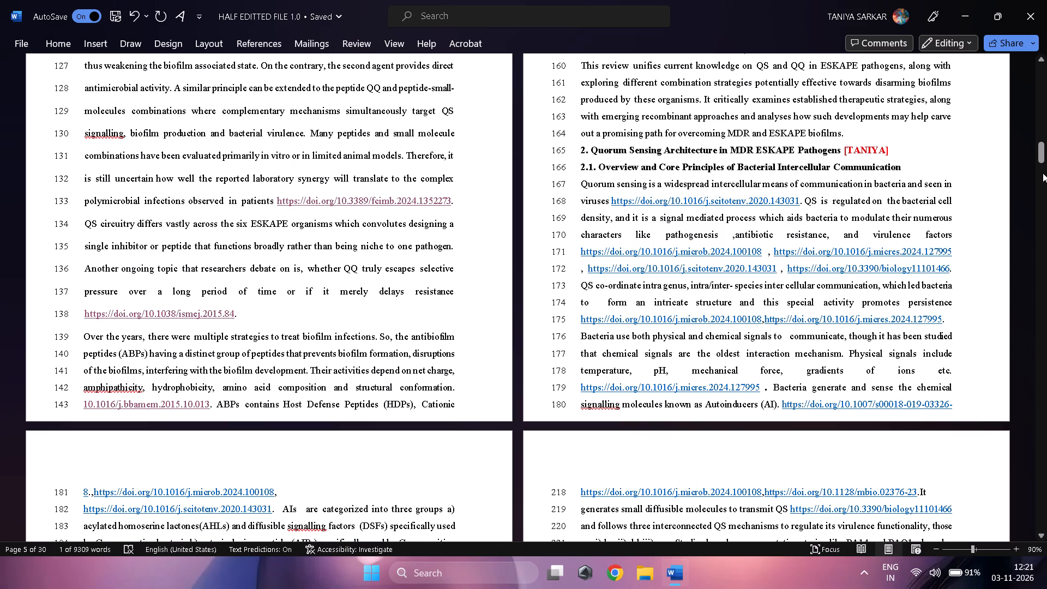
left_click_drag(1043, 156, 1046, 186)
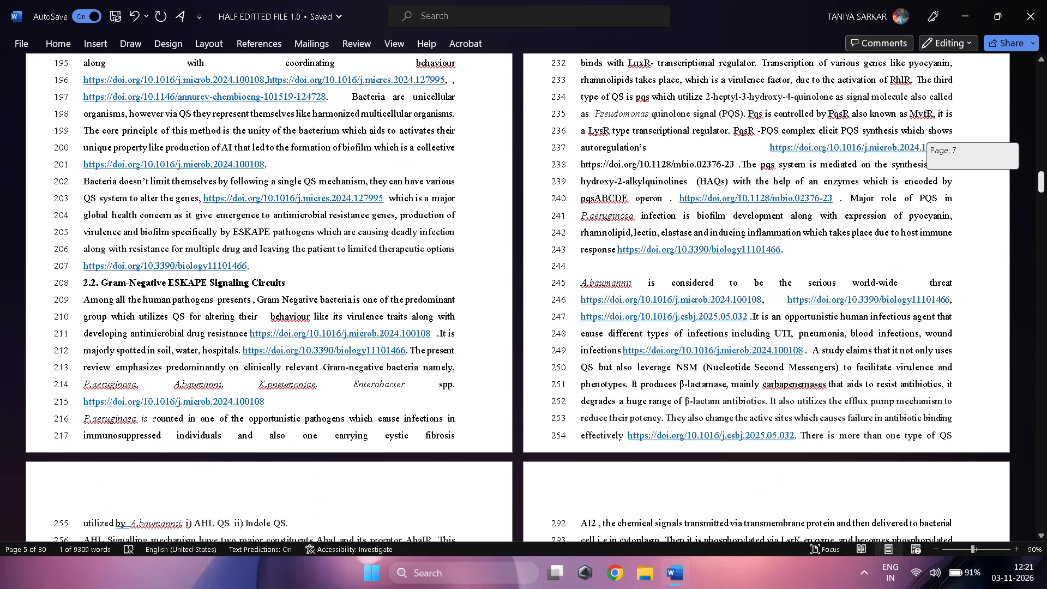
left_click_drag(1046, 186, 1046, 237)
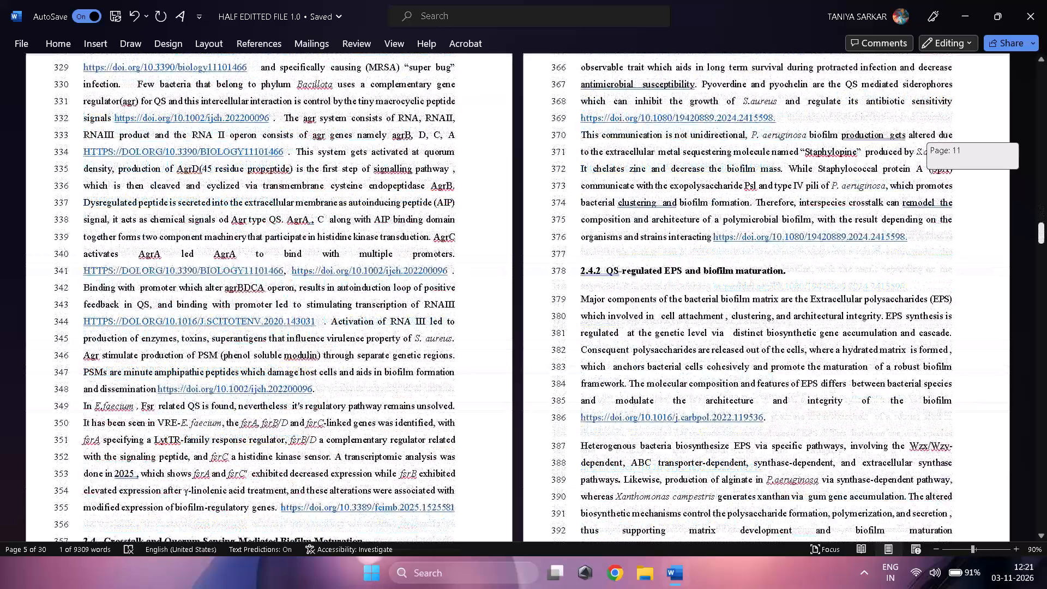
left_click_drag(1046, 237, 1045, 263)
left_click_drag(1043, 259, 1046, 70)
left_click(805, 132)
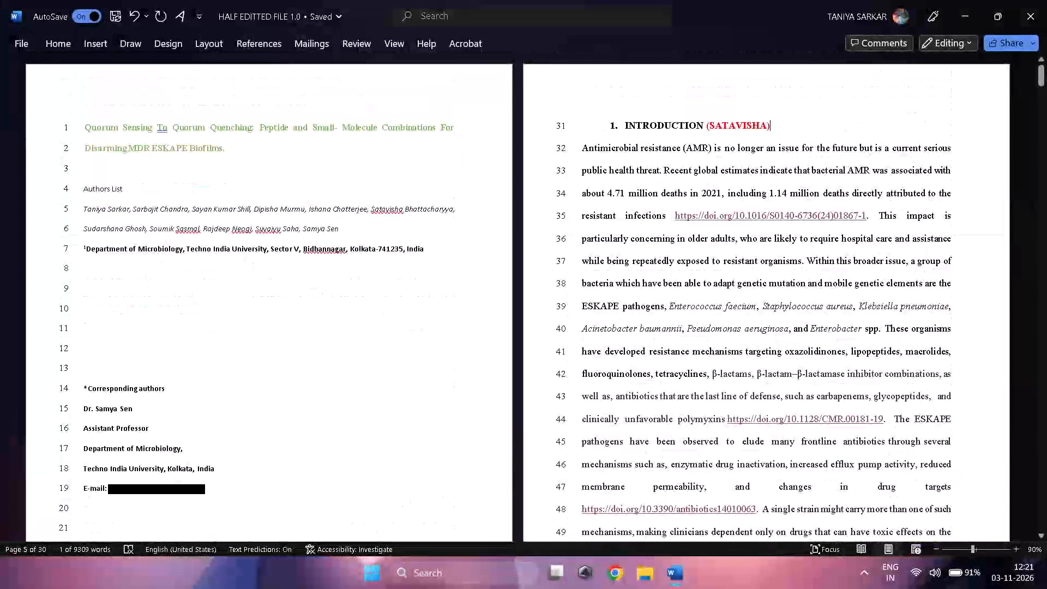
key("space")
type("[")
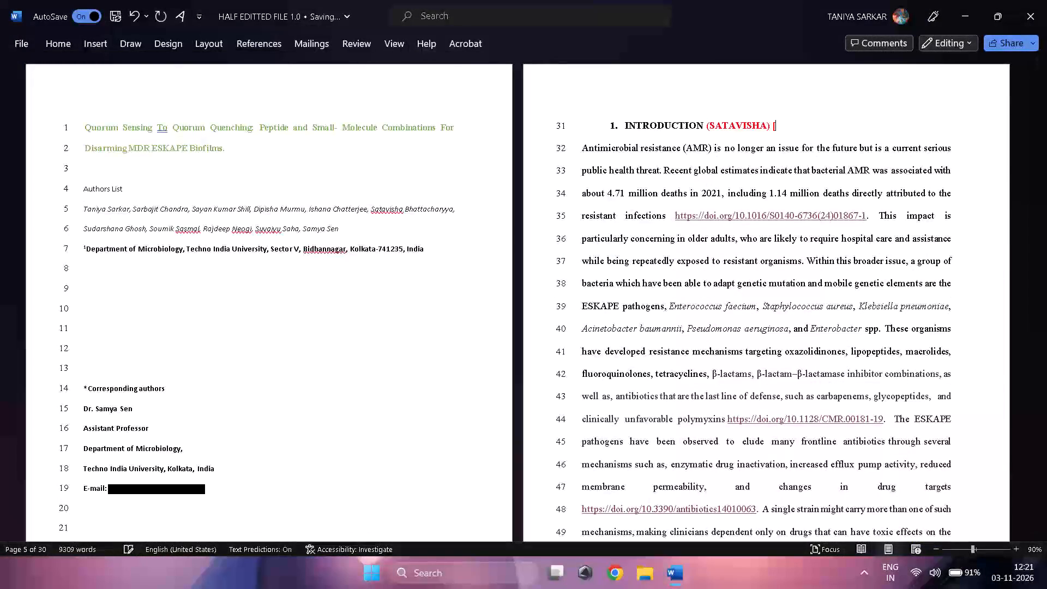
type("DOI.")
key("space")
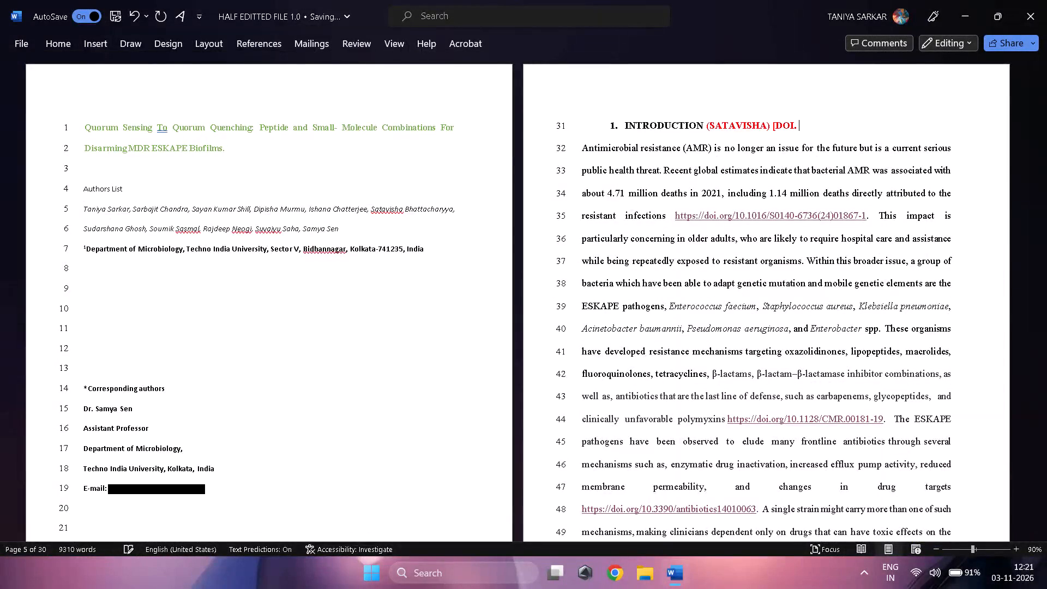
type("AND MICRORG CHECKED")
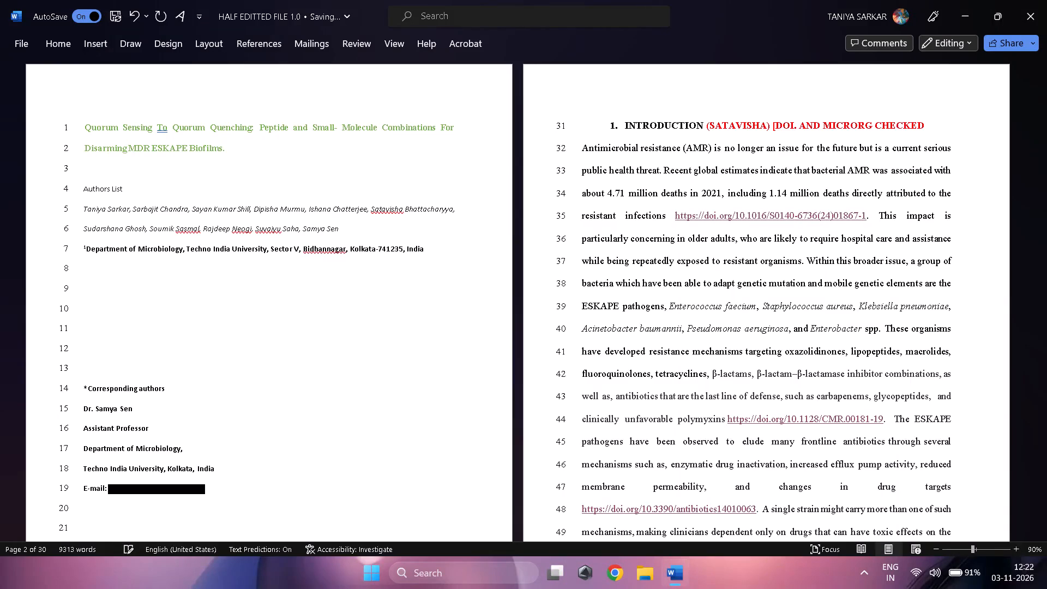
key("shift+braceright")
key("BackSpace")
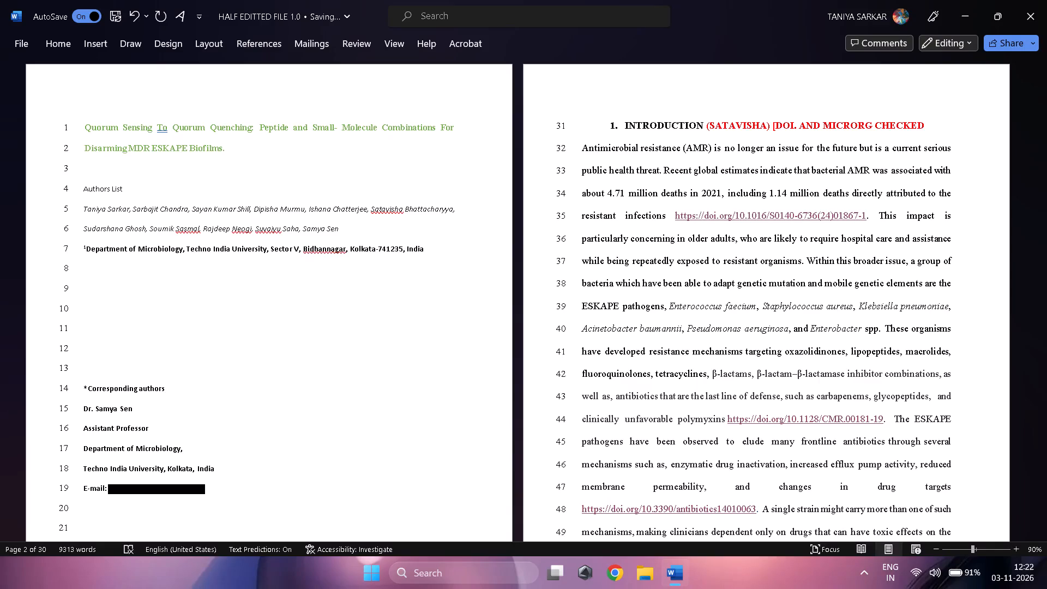
key("shift+parenright")
Look back and forth through the introduction and the start of section 2 to review the remaining paragraphs and author notes.
left_click(1040, 535)
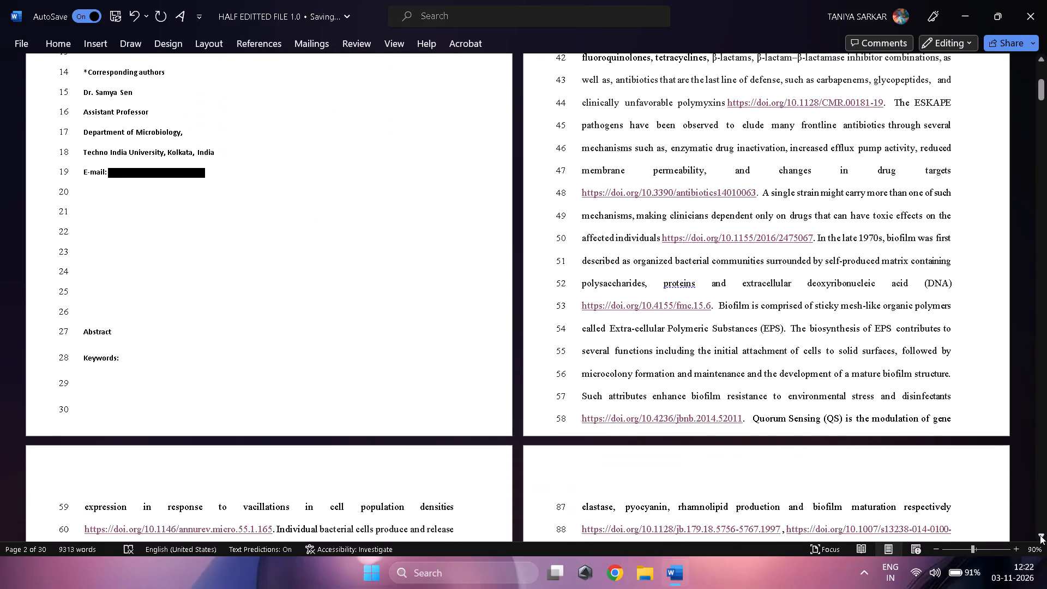
scroll(831, 293, "up", 1)
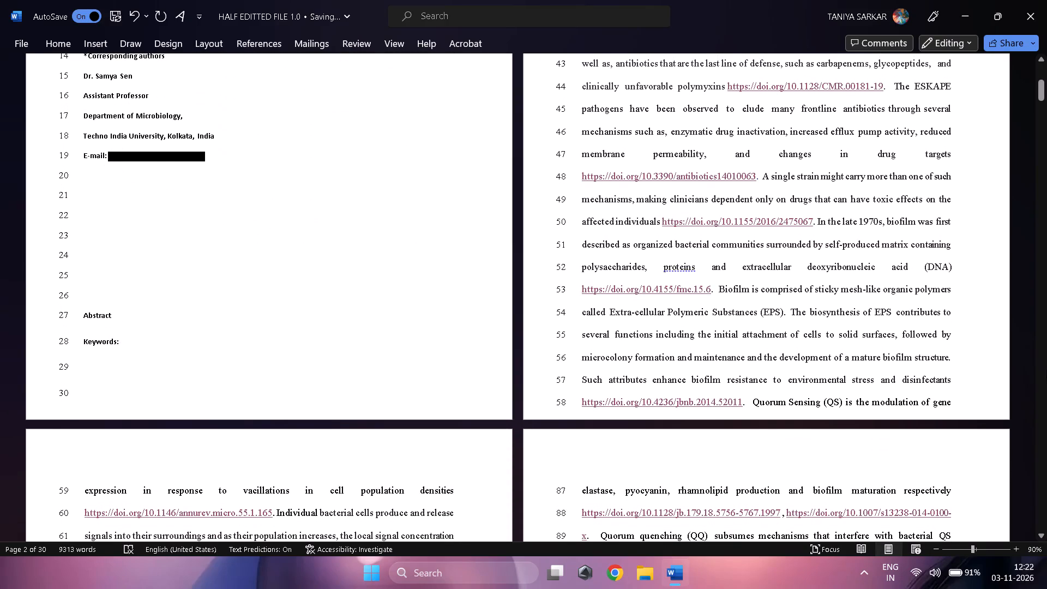
double_click(1046, 393)
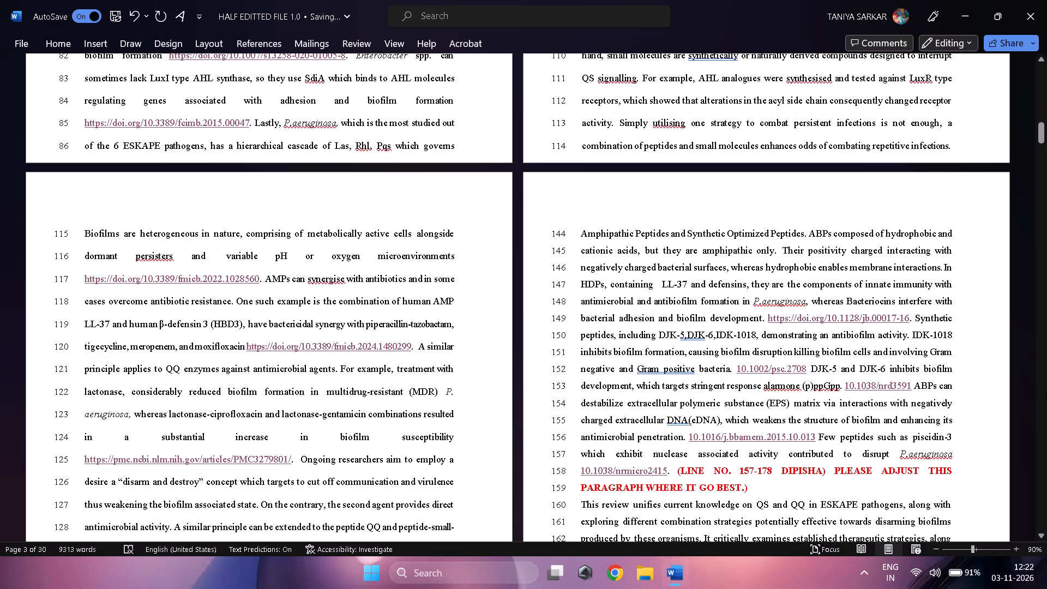
left_click(1046, 393)
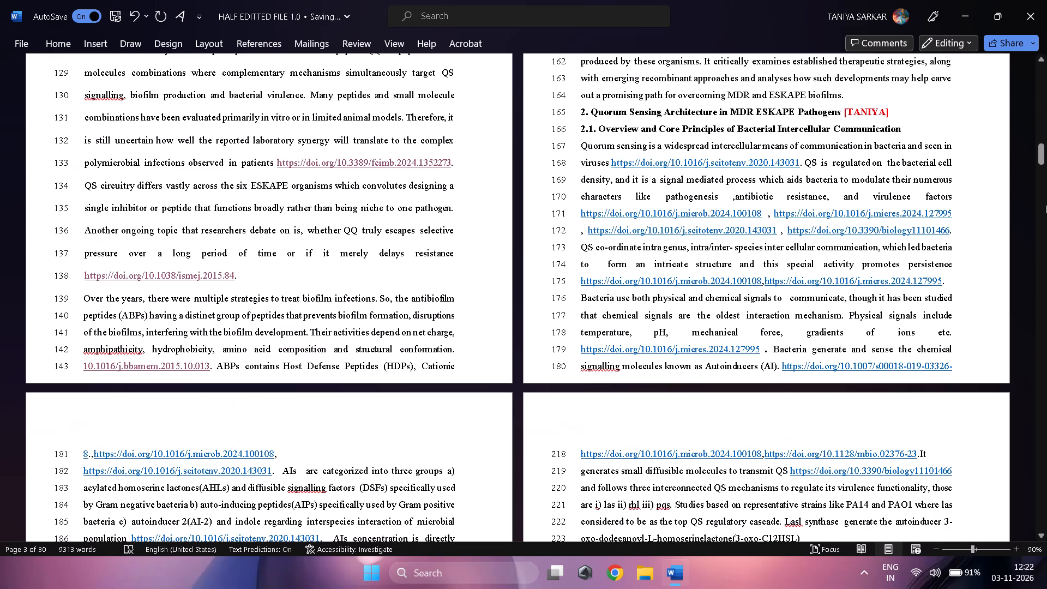
left_click_drag(1046, 147, 1041, 112)
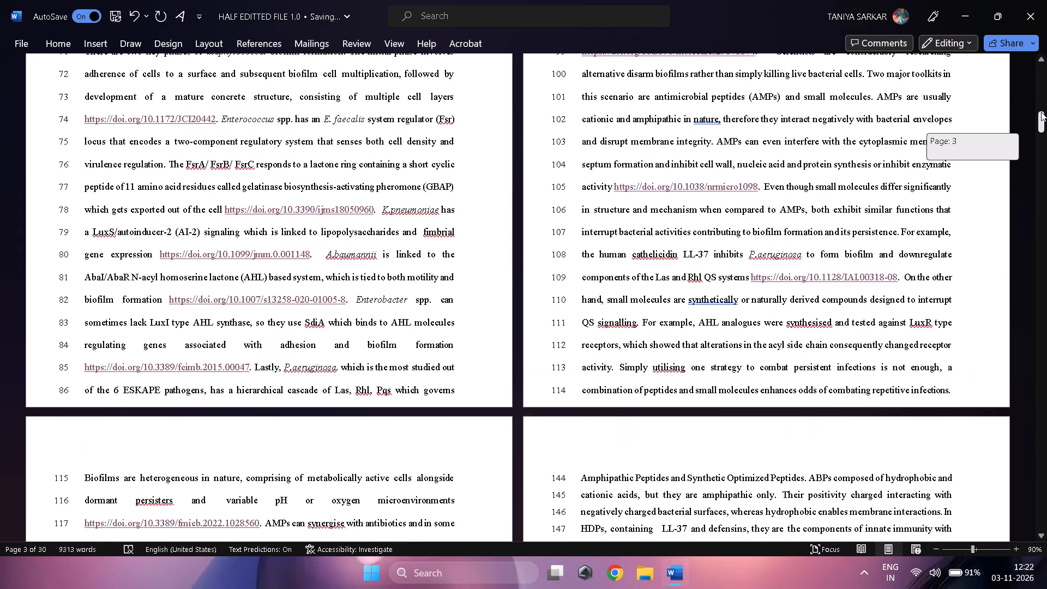
left_click_drag(1041, 112, 1046, 159)
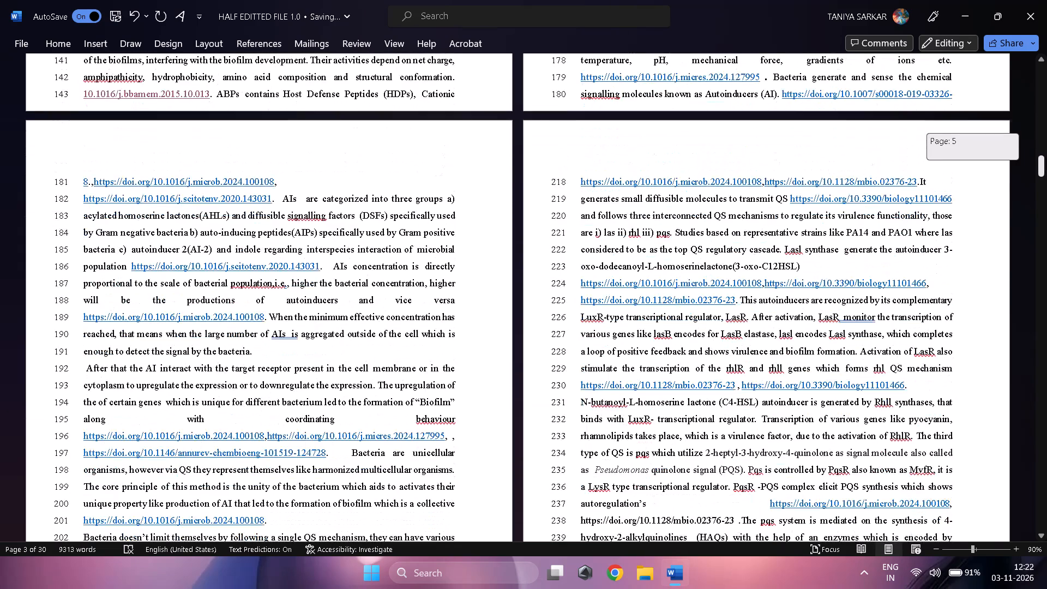
left_click_drag(1046, 159, 1045, 142)
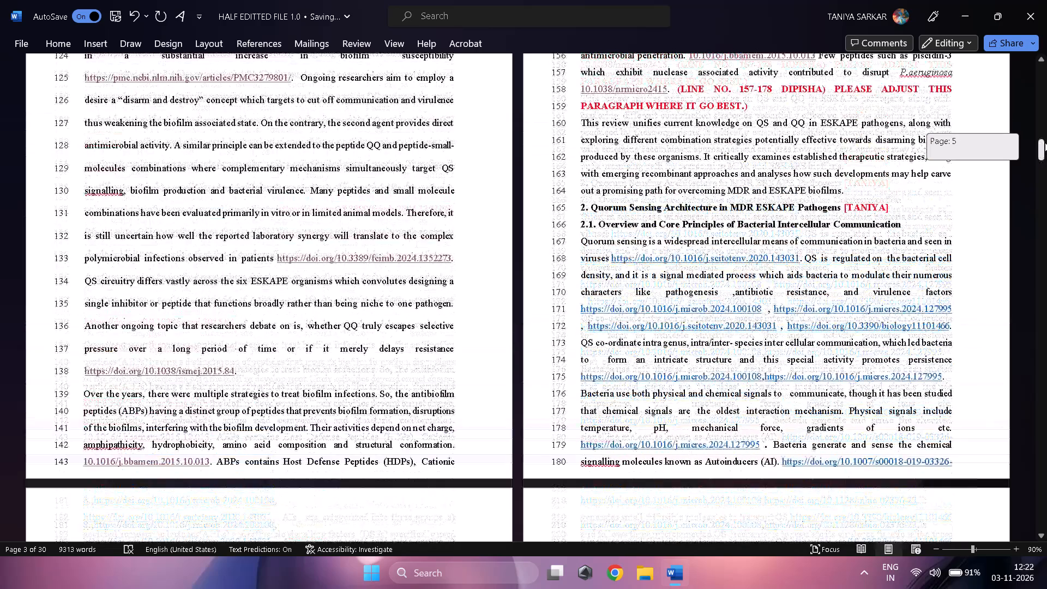
left_click_drag(1045, 142, 1046, 122)
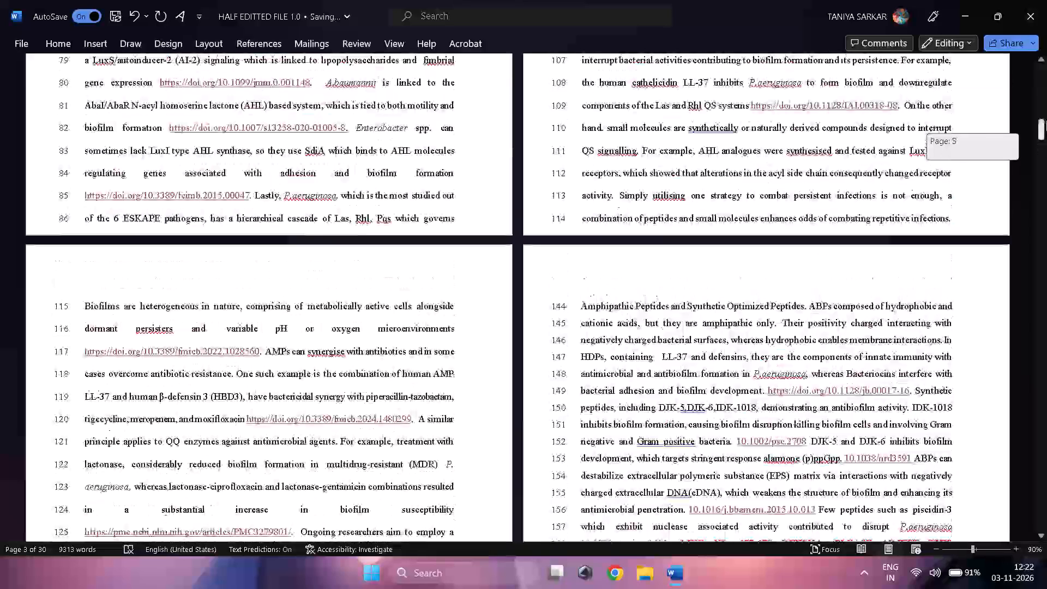
left_click_drag(1046, 122, 1046, 127)
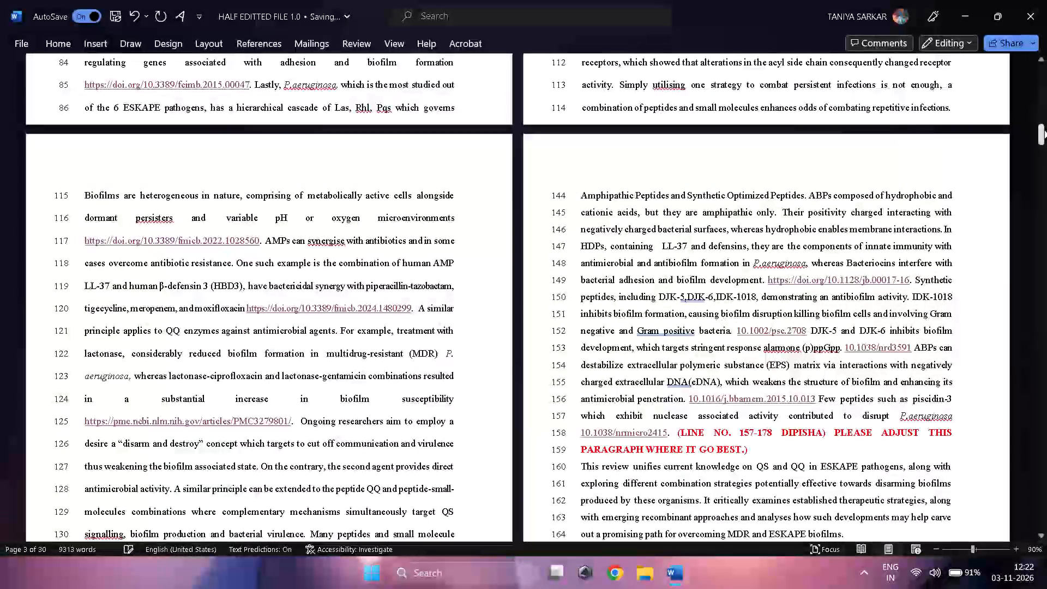
Set the line range in the red "LINE NO." note after the antibiofilm peptides paragraph to 139-158.
left_click(1044, 130)
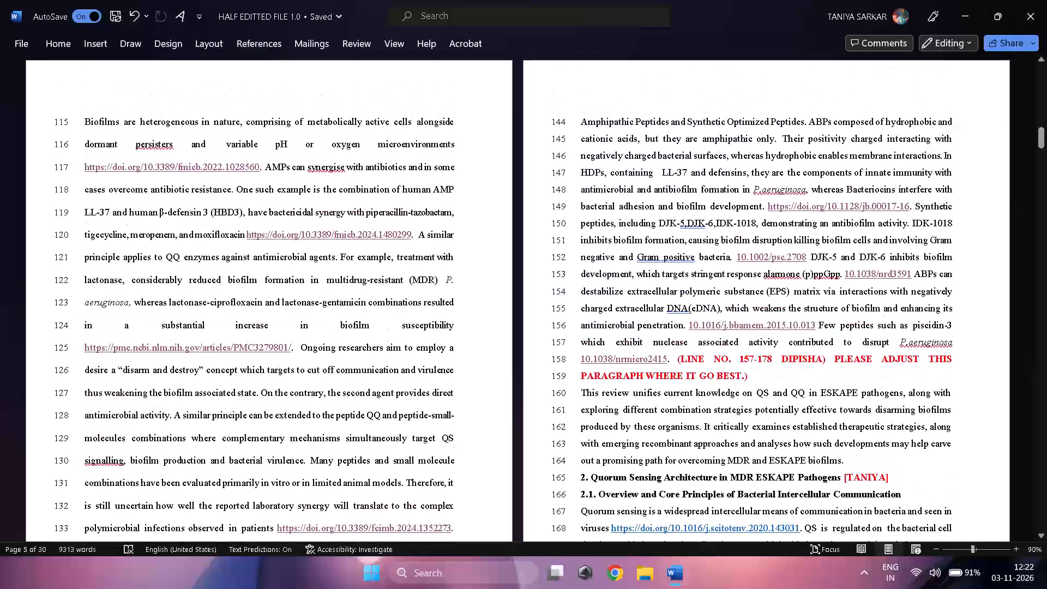
double_click(1038, 536)
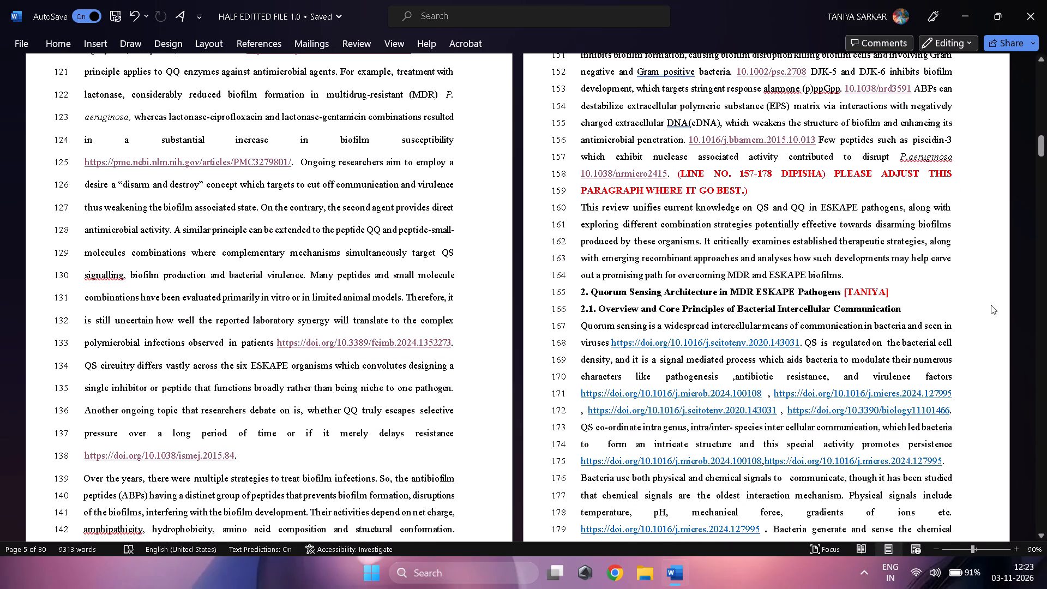
left_click(752, 172)
key("BackSpace")
key("BackSpace")
type("39")
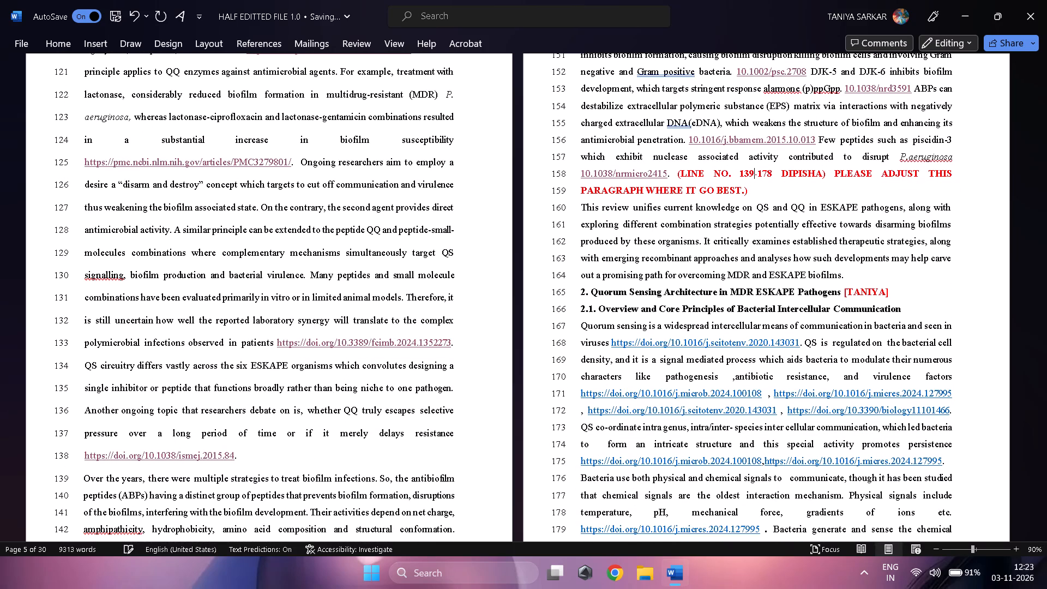
left_click(767, 174)
key("BackSpace")
key("7")
key("BackSpace")
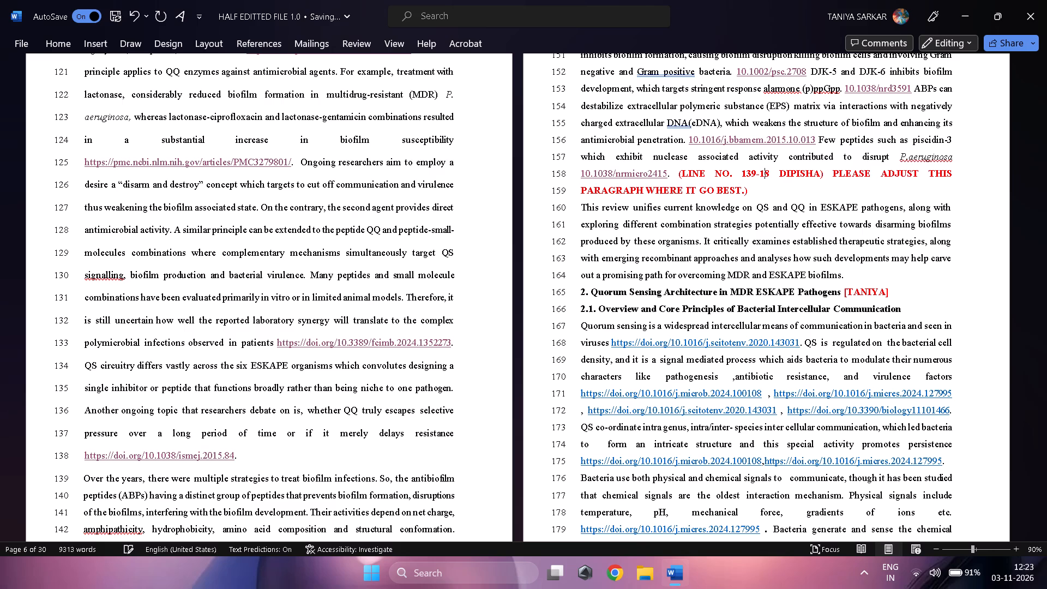
key("5")
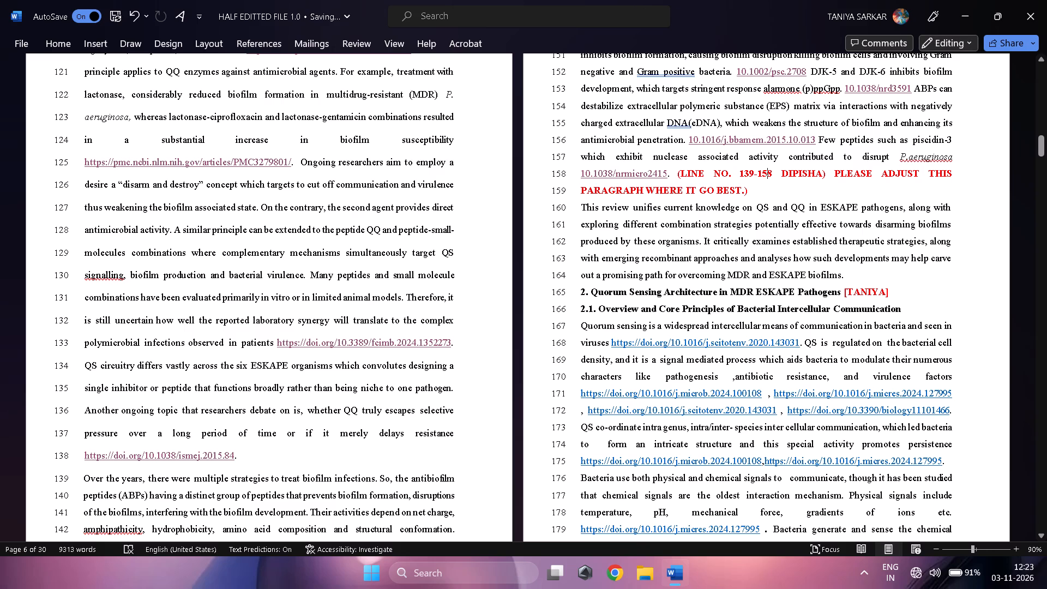
Reopen the document search and clear the previous "biofilm" term.
key("ctrl+f")
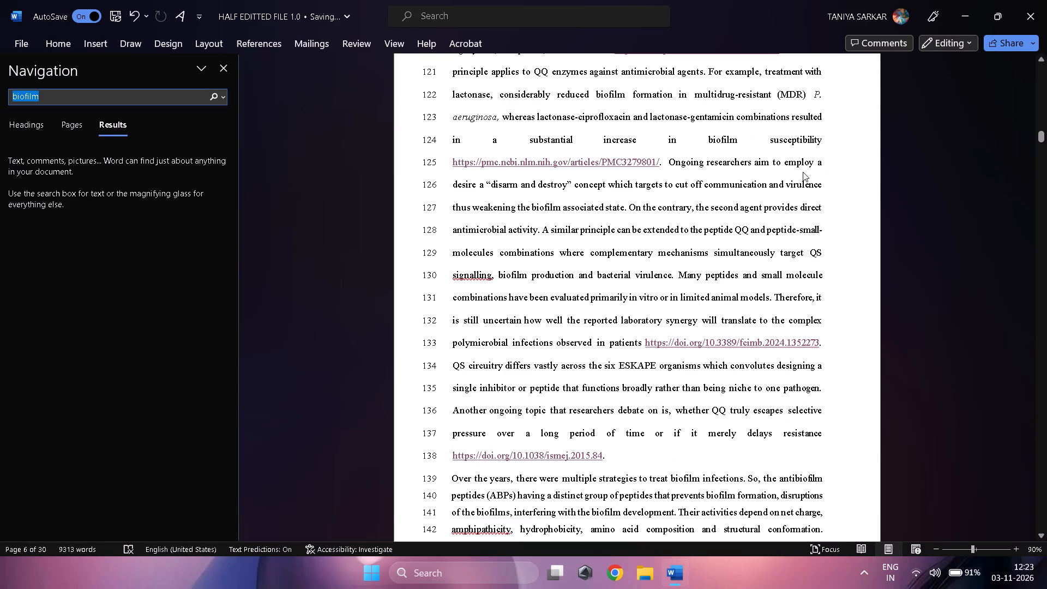
left_click(210, 92)
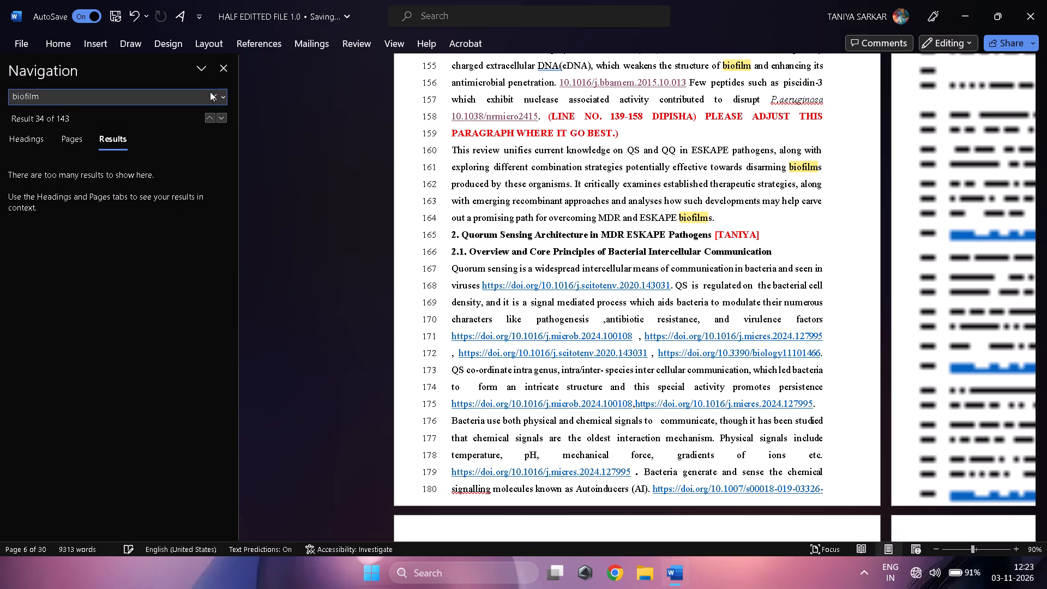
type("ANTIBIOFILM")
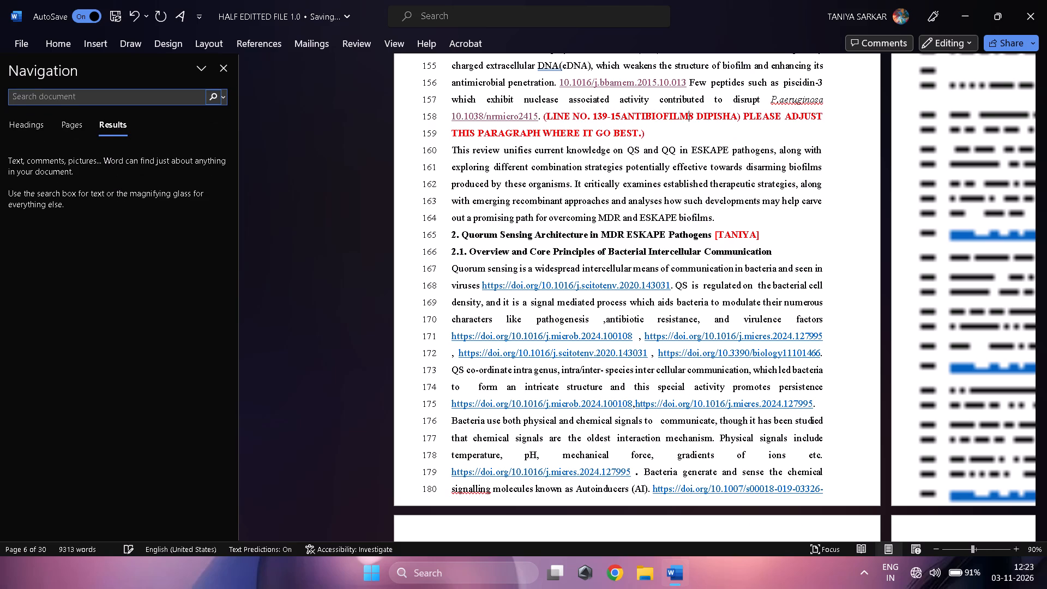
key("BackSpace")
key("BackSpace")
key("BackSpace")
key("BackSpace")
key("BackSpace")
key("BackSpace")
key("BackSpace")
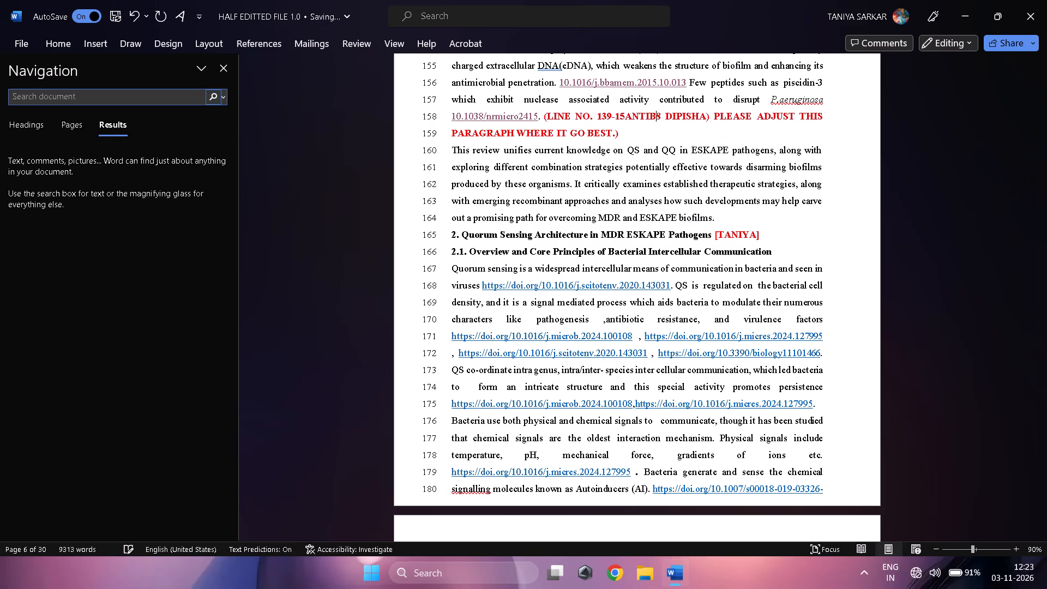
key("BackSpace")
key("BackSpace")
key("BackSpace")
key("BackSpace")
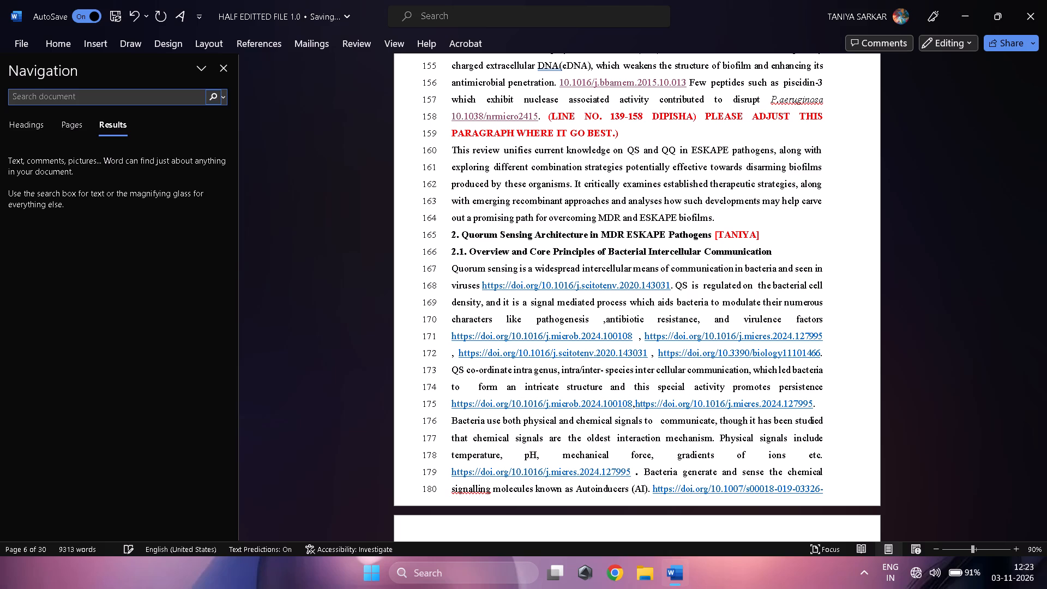
Search the manuscript for "ANTIBIOFILM" and cycle backward through its occurrences to the first one in the "Over the years" paragraph.
left_click(118, 99)
type("ANTIBIOFILM")
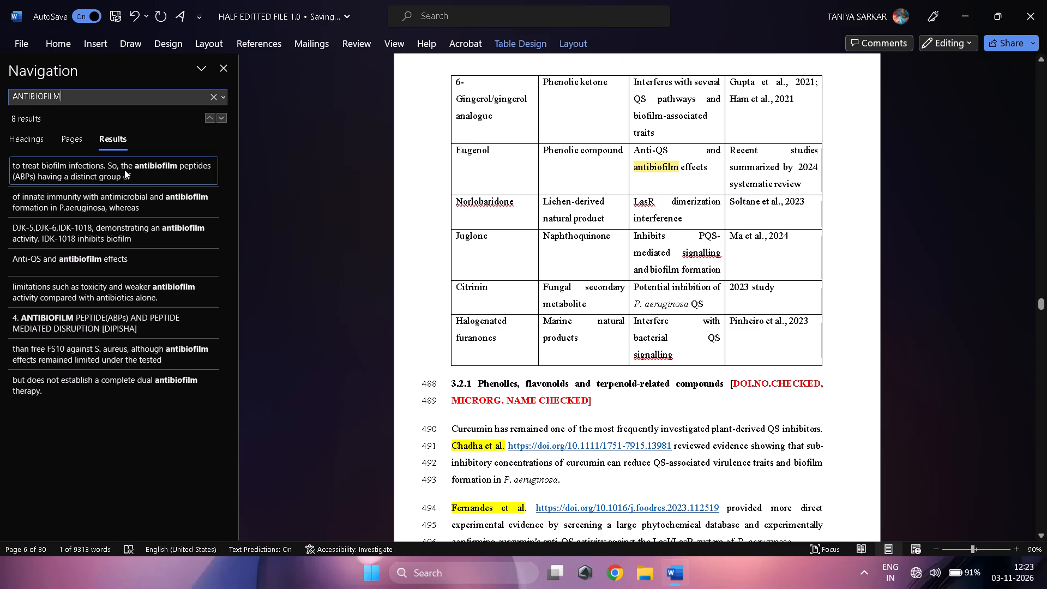
left_click(124, 170)
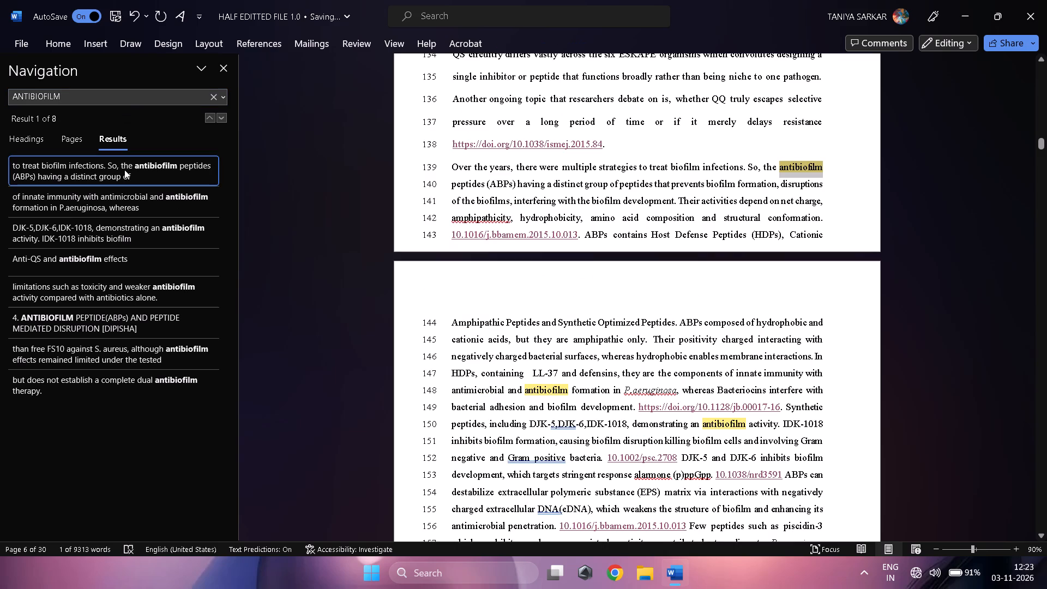
left_click(212, 120)
left_click(211, 120)
triple_click(211, 120)
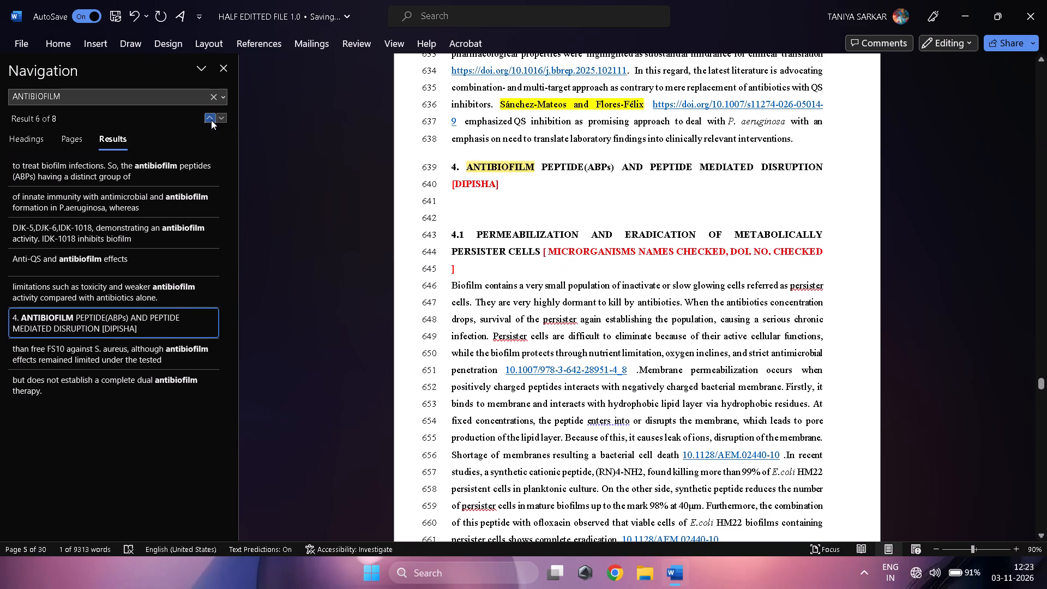
double_click(211, 120)
left_click(211, 120)
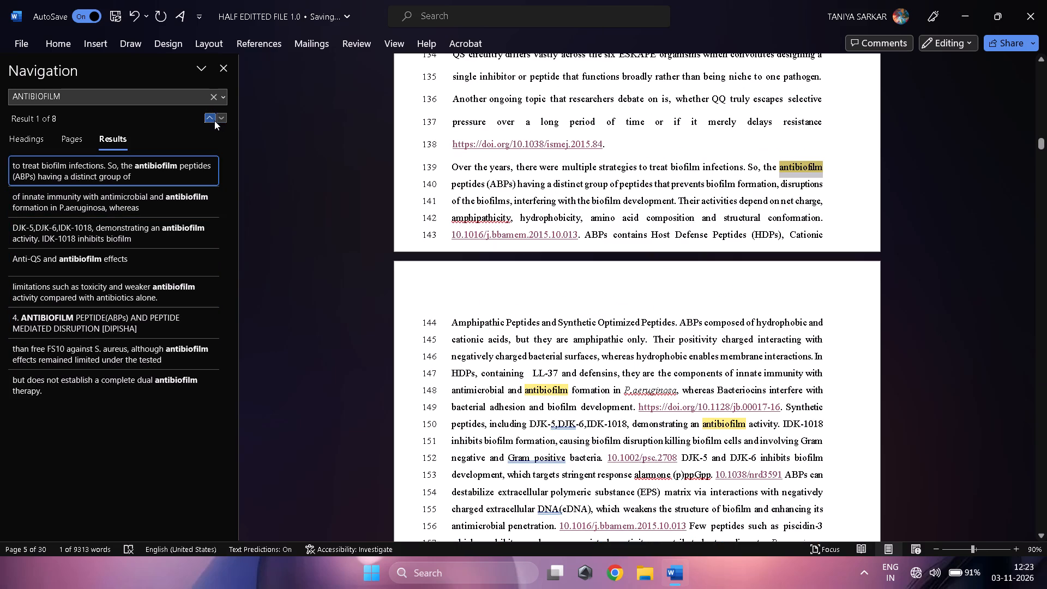
Go to the last "ANTIBIOFILM" occurrence, in the PEG–PLGA nanoparticles paragraph, and close the document search.
left_click(210, 121)
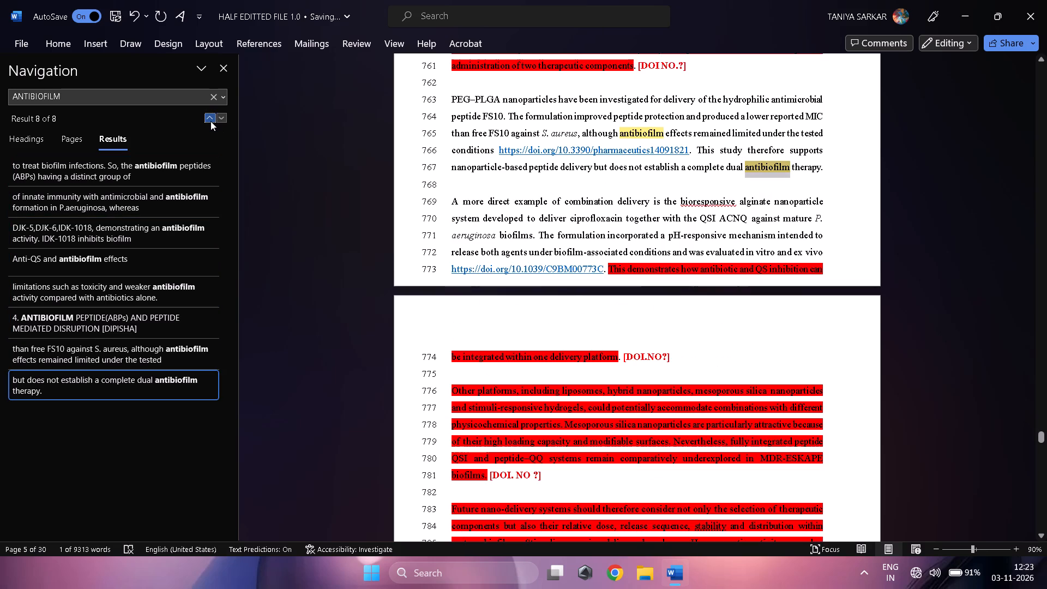
left_click(312, 215)
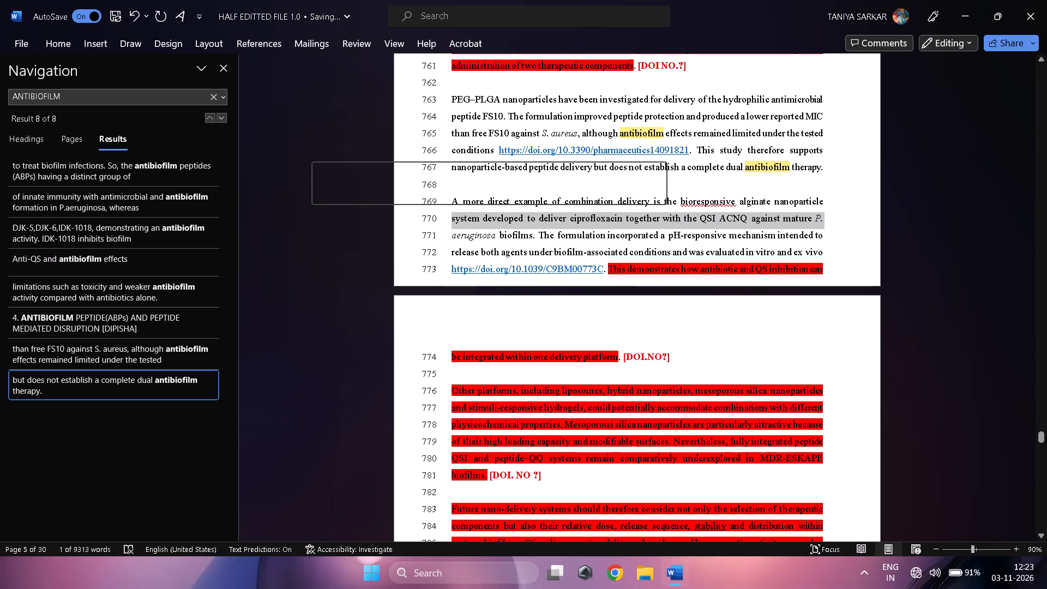
left_click(311, 286)
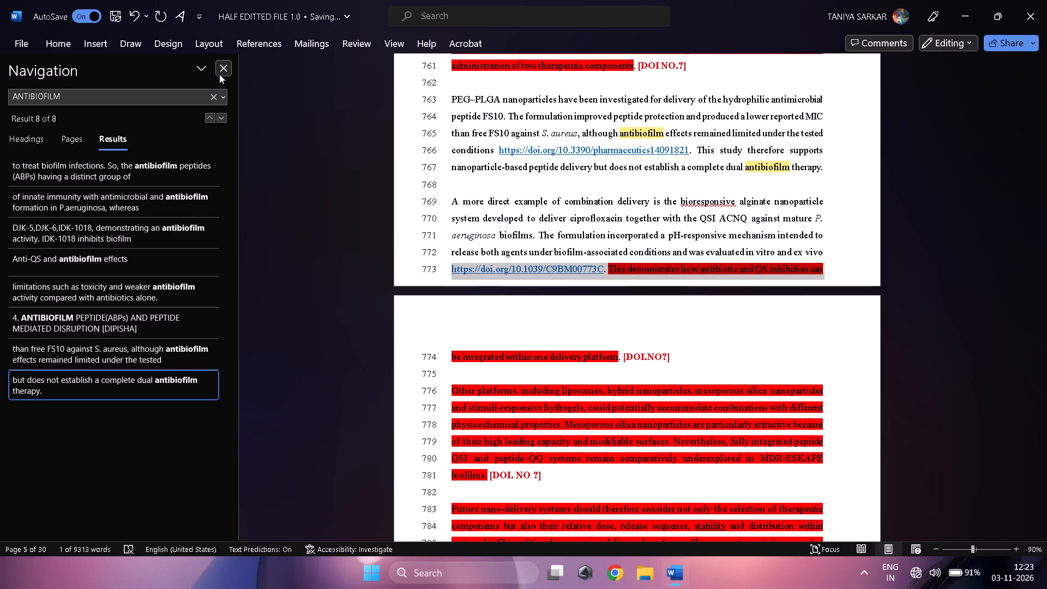
left_click(219, 73)
Delete "PLEASE ADJUST THIS PARAGRAPH WHERE IT GO BEST.)" from the red note ending the antibiofilm peptides paragraph.
left_click(1016, 367)
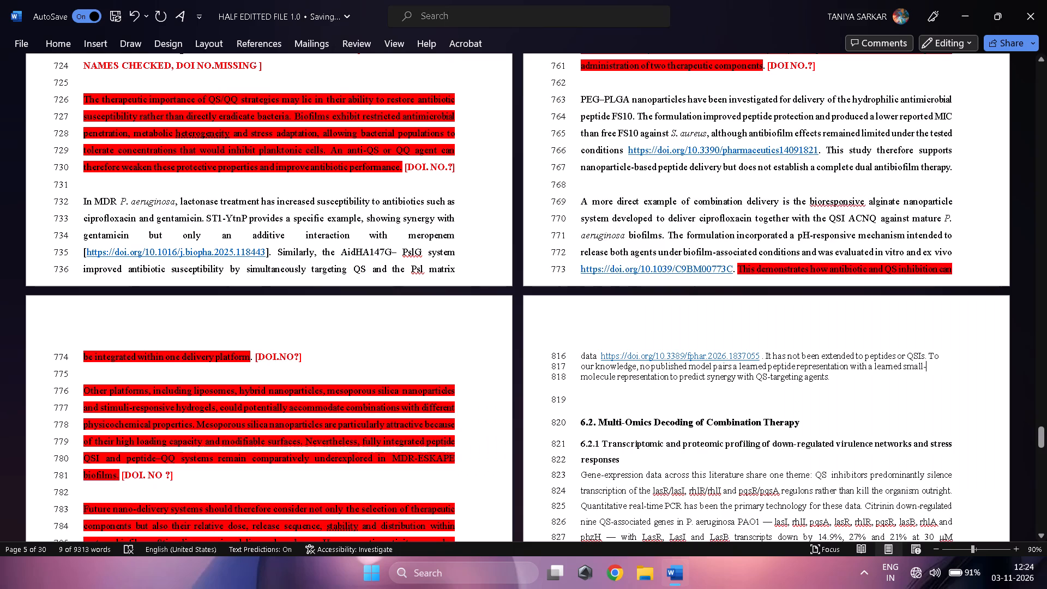
left_click_drag(1044, 444, 1045, 329)
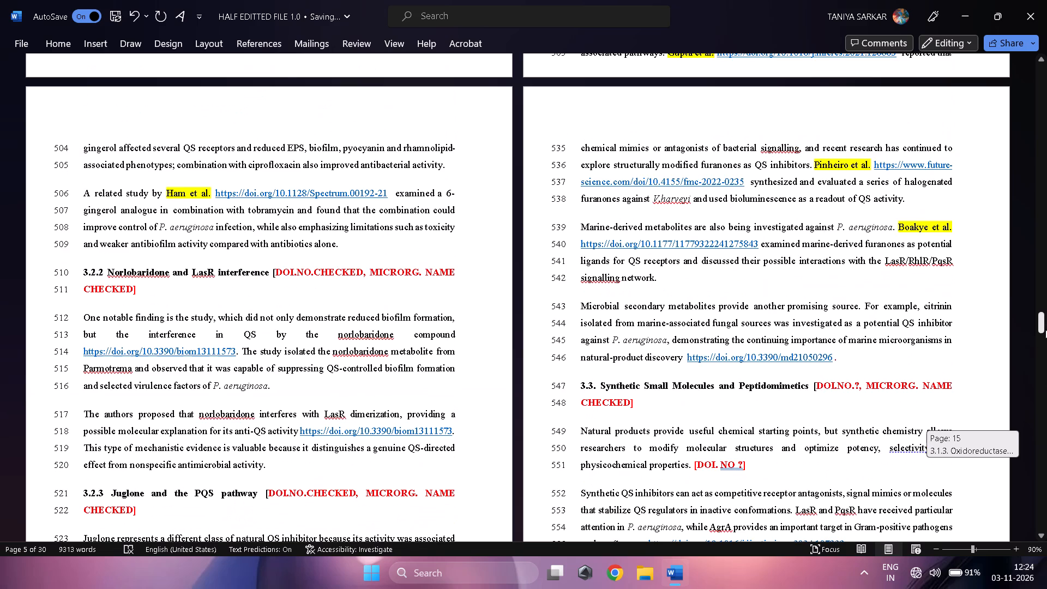
left_click_drag(1045, 329, 1046, 142)
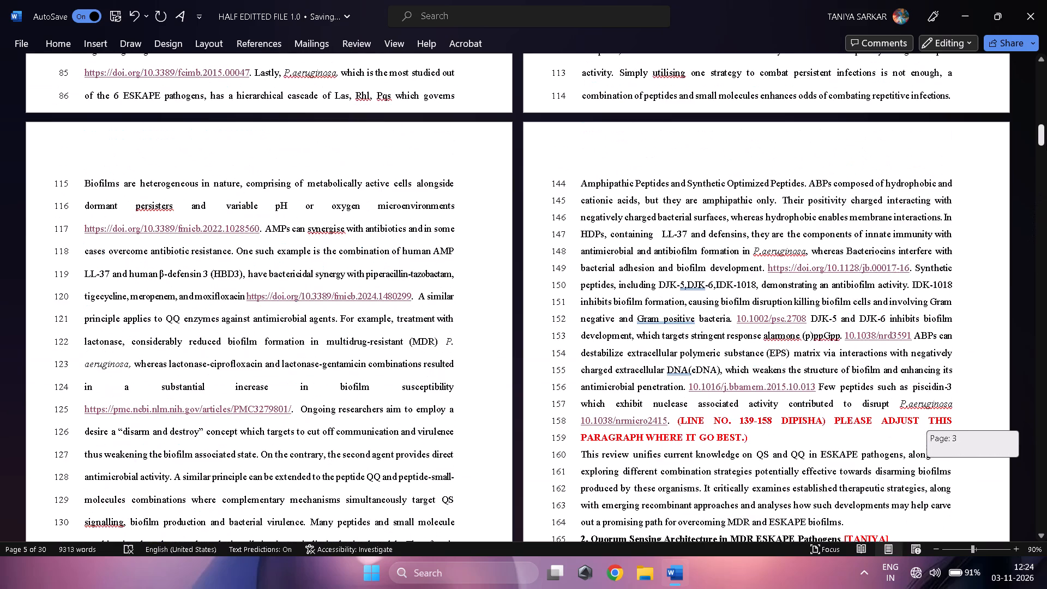
left_click_drag(1046, 142, 1046, 109)
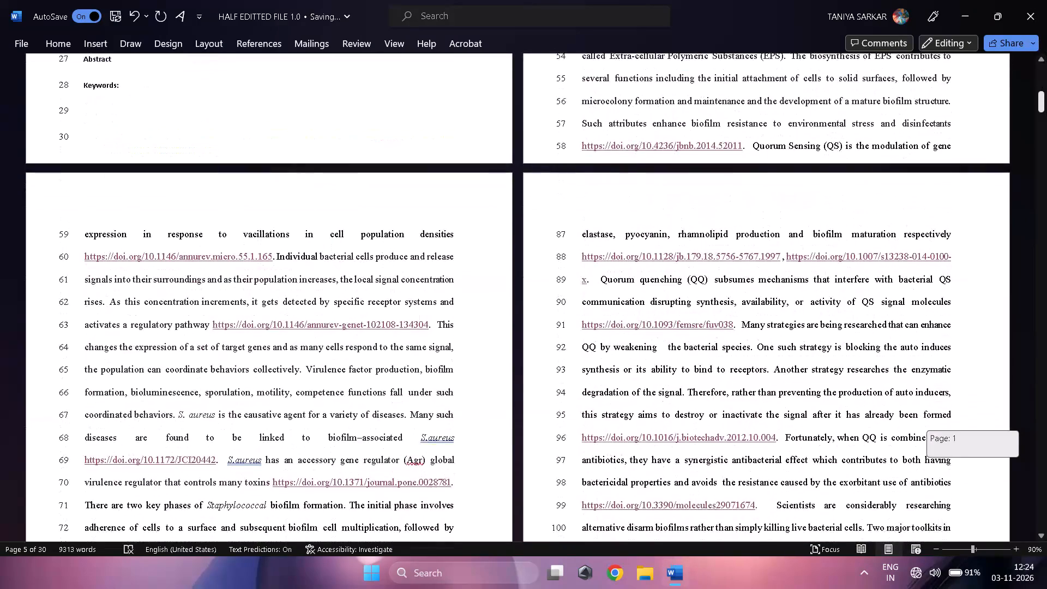
left_click_drag(1046, 109, 1043, 158)
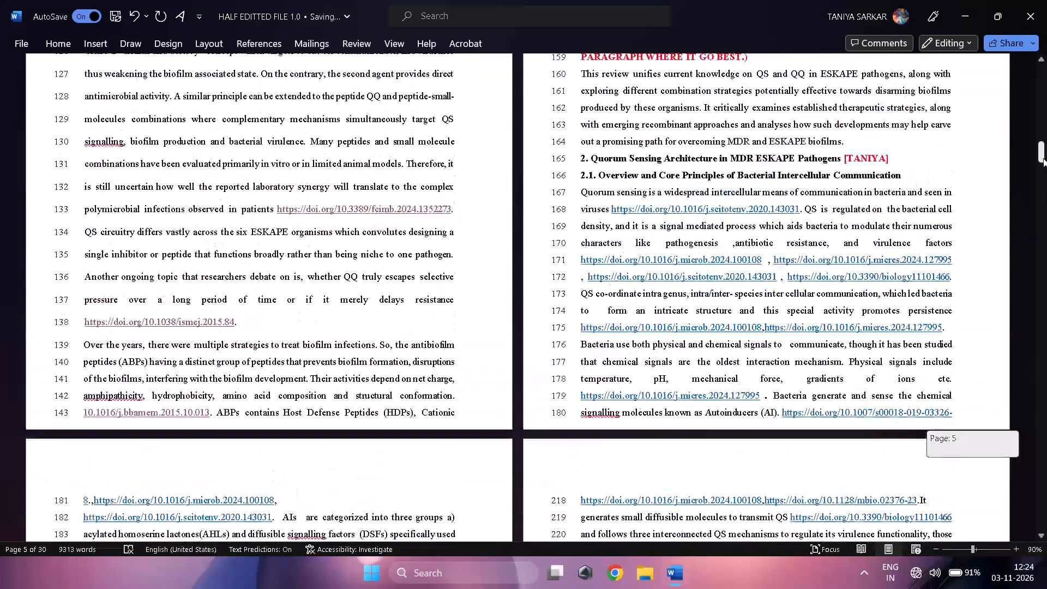
left_click_drag(1043, 158, 1033, 146)
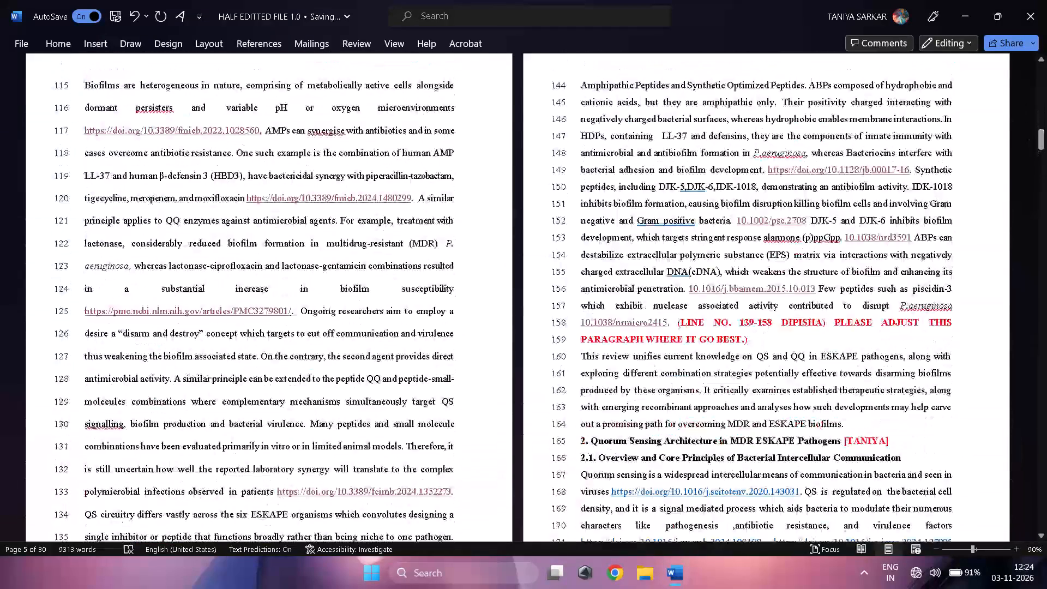
left_click_drag(835, 321, 853, 339)
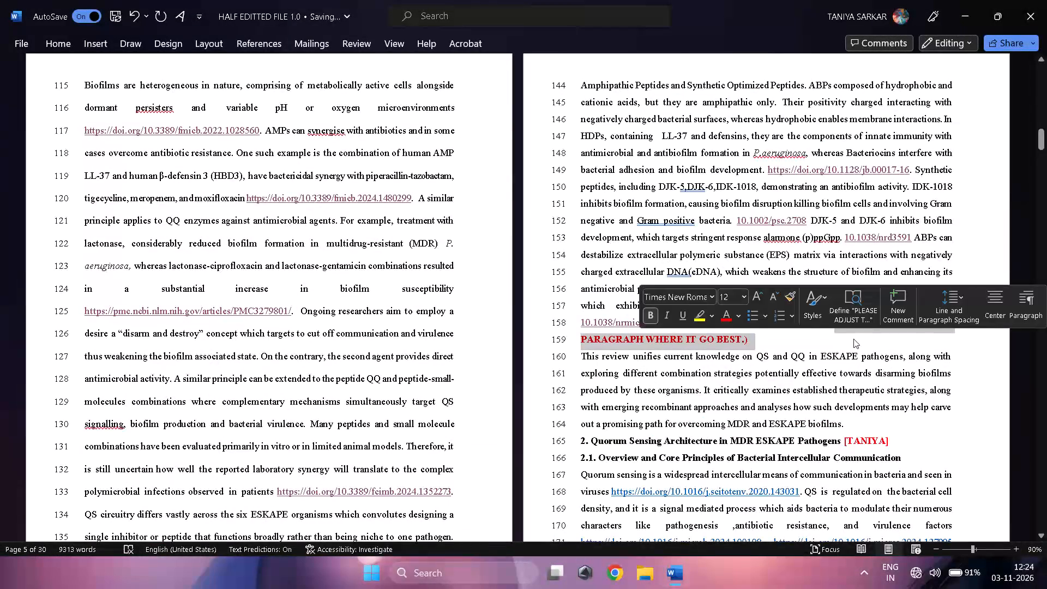
key("BackSpace")
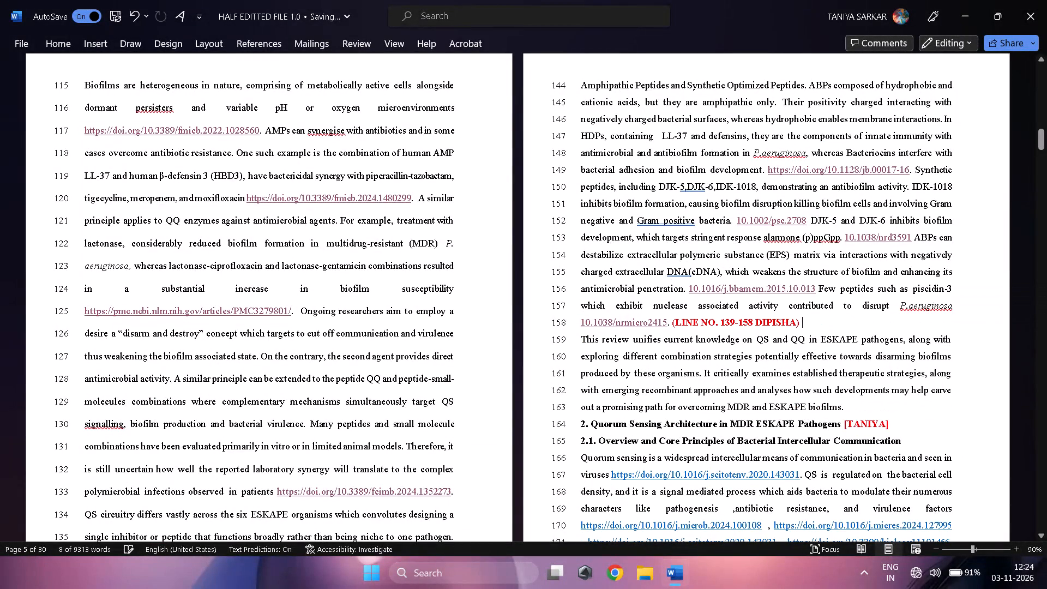
Set the text of the entire manuscript to Times New Roman, size 12.
key("ctrl+a")
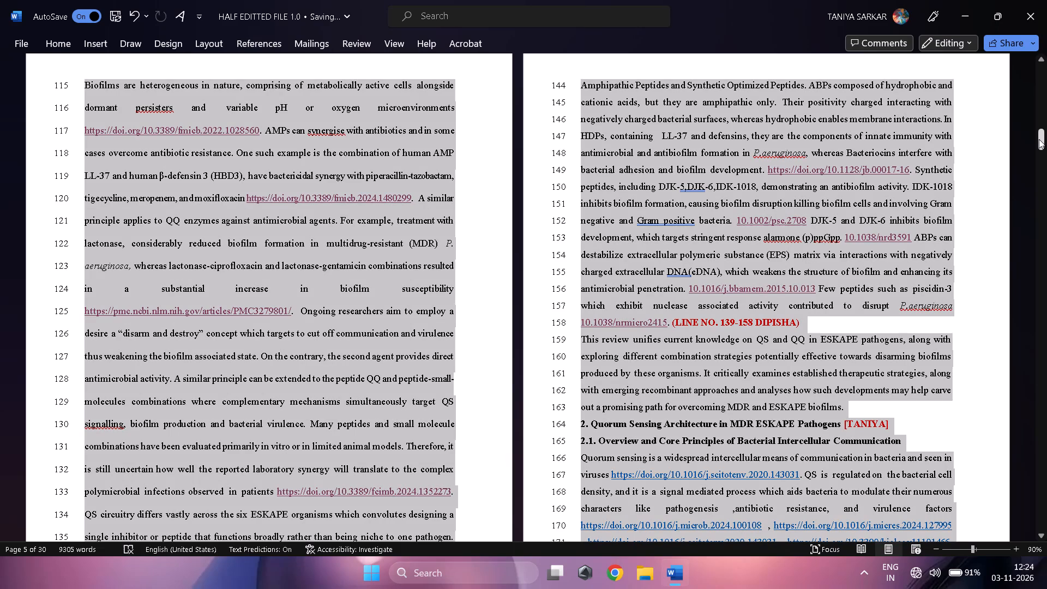
left_click(56, 41)
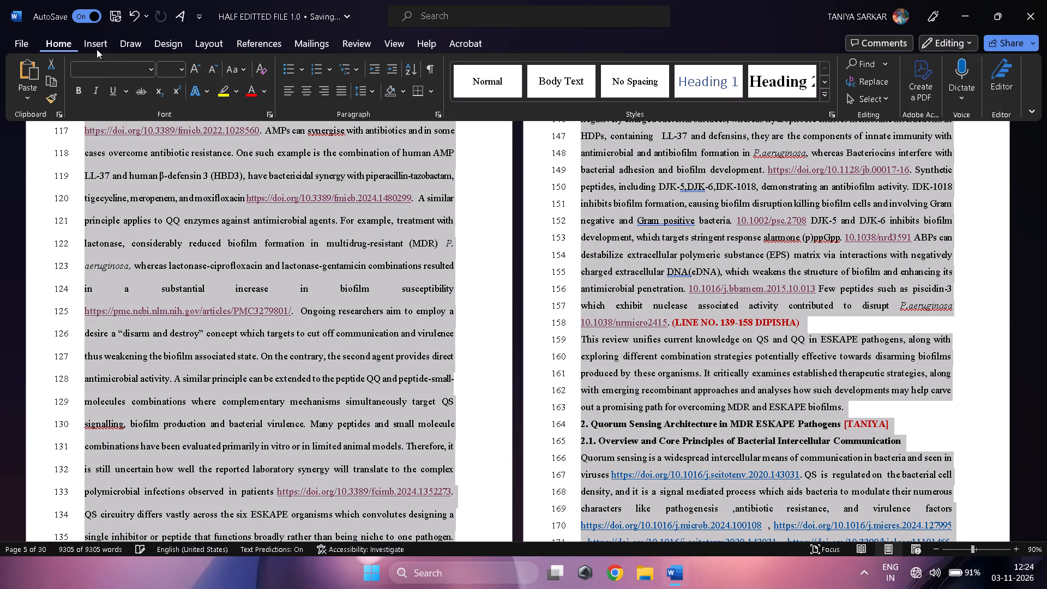
left_click(149, 69)
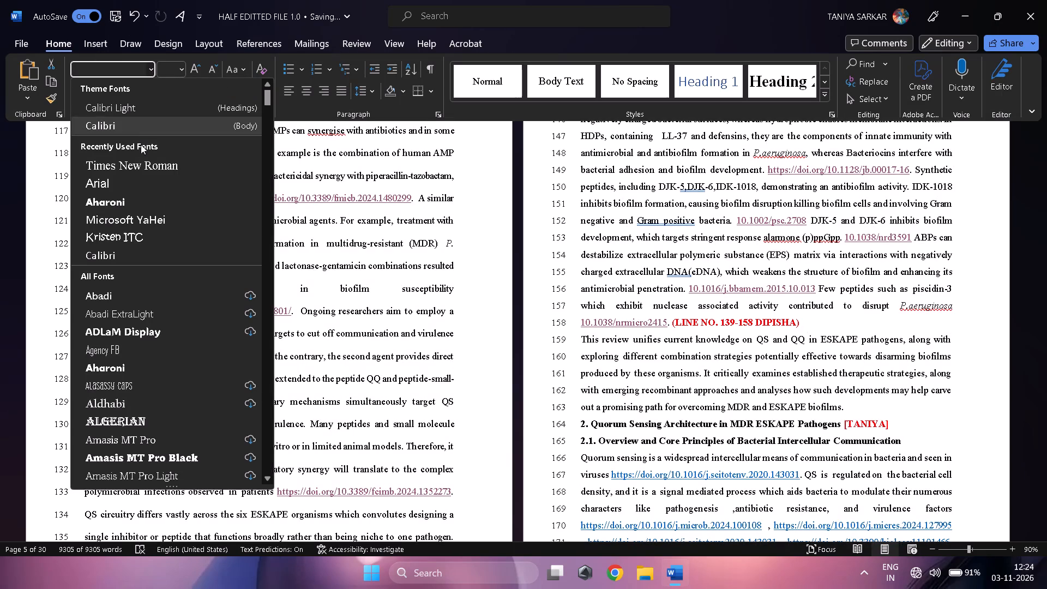
left_click(141, 170)
left_click(179, 71)
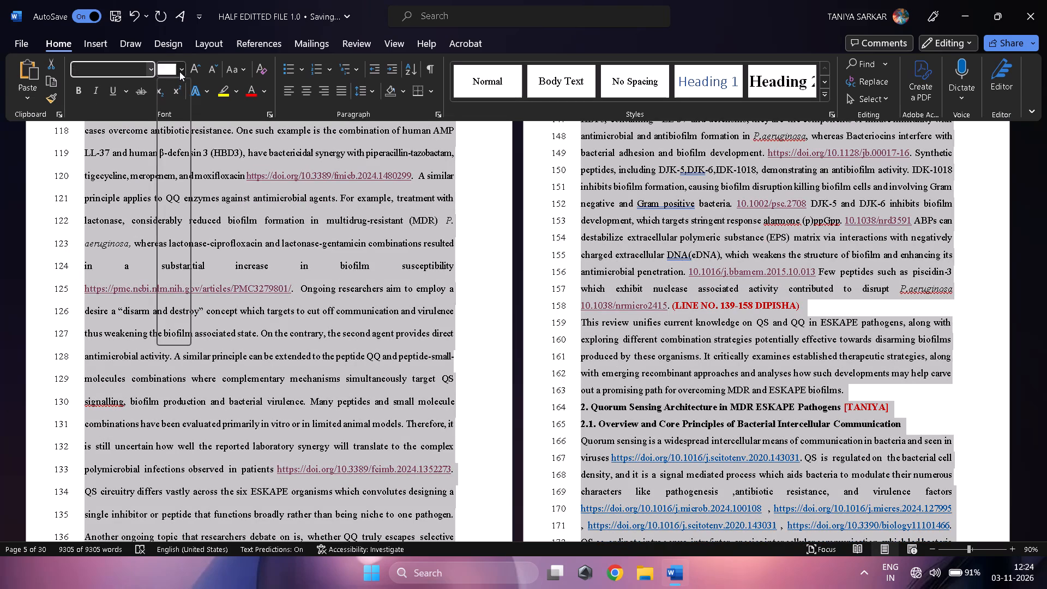
left_click(171, 152)
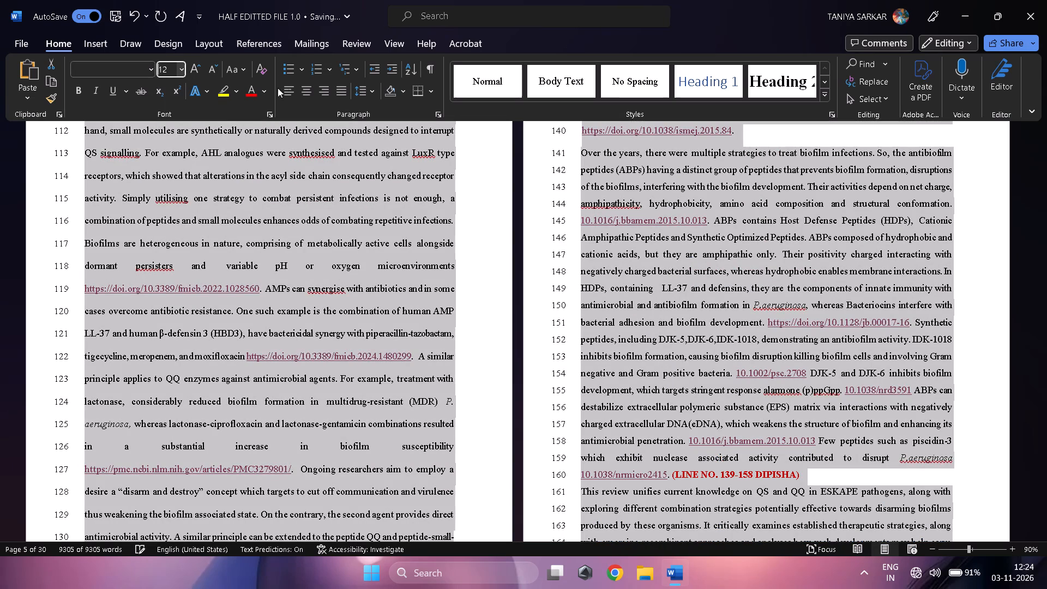
Give the entire manuscript 1.5 line spacing and justified alignment, and clear the selection.
left_click(373, 92)
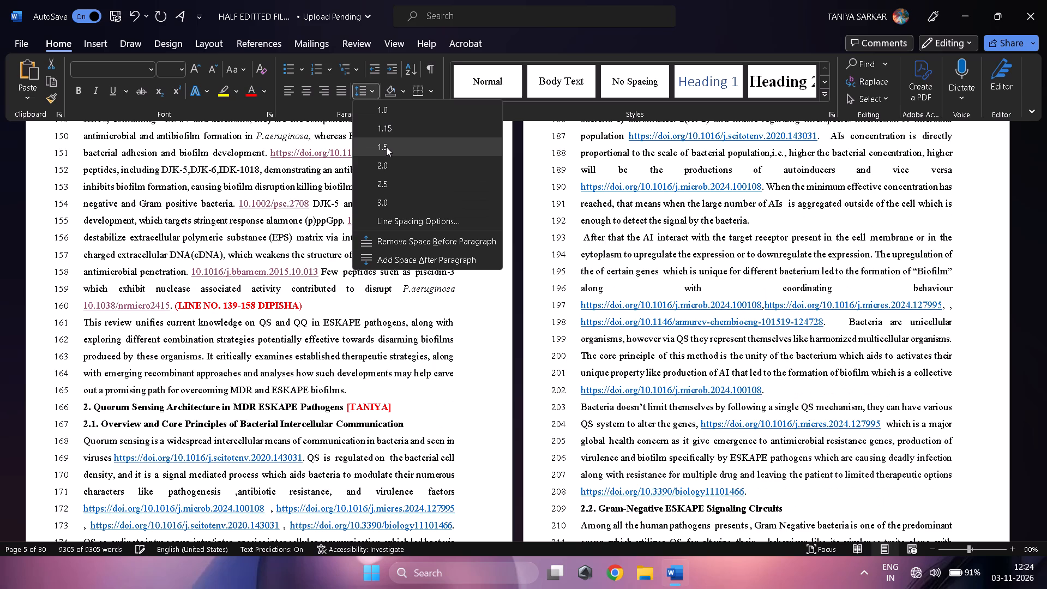
left_click(383, 151)
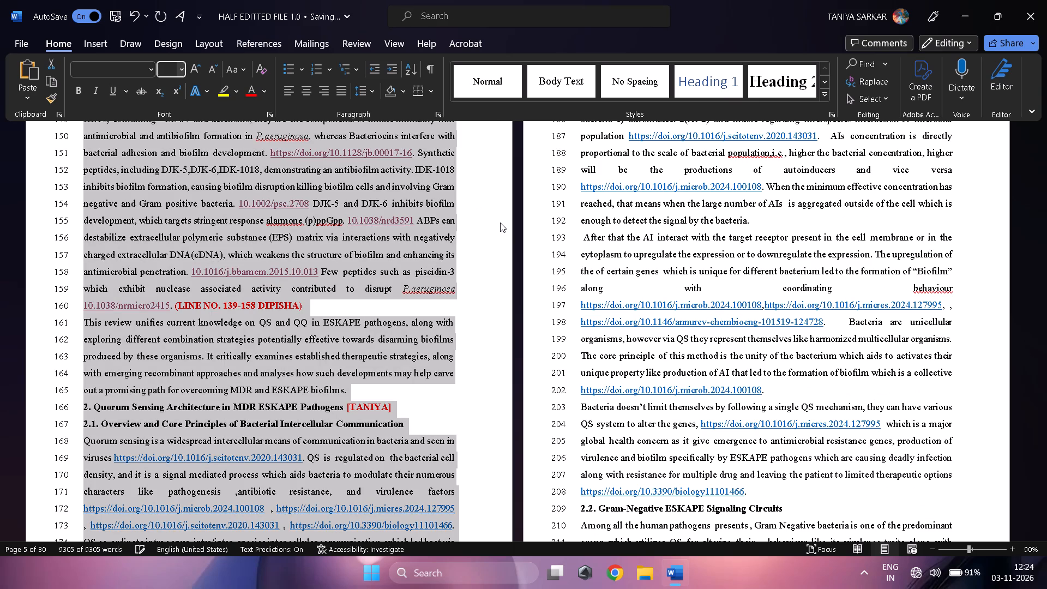
left_click(343, 90)
left_click(481, 201)
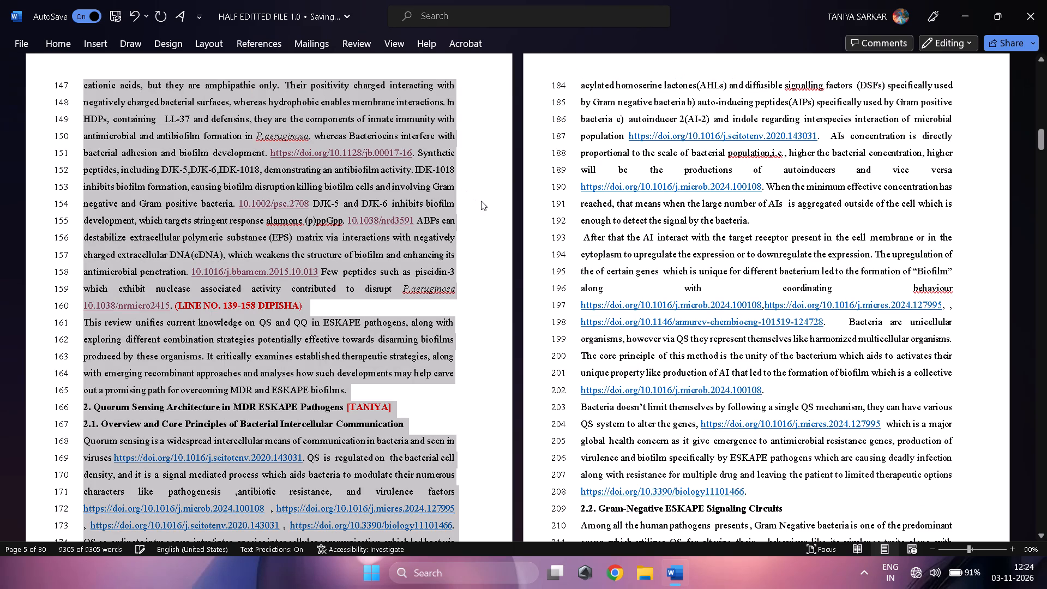
key("ctrl+a")
left_click(480, 238)
Insert two line breaks before the "1. INTRODUCTION" heading on the first page to move it onto the following page.
scroll(541, 257, "down", 3, "ctrl")
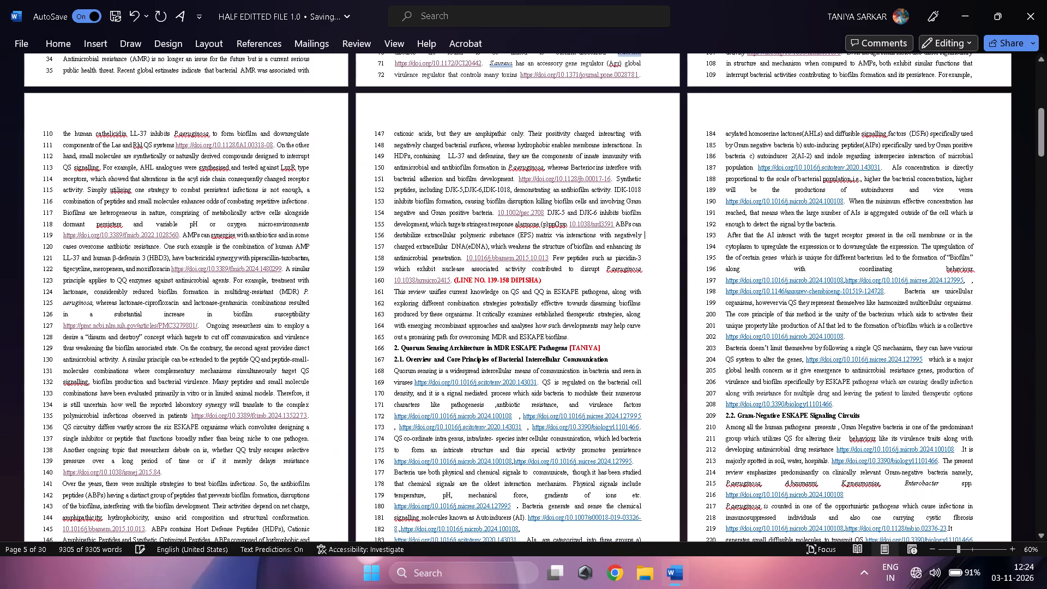
scroll(541, 257, "down", 2, "ctrl")
left_click_drag(1040, 140, 1035, 65)
left_click(134, 323)
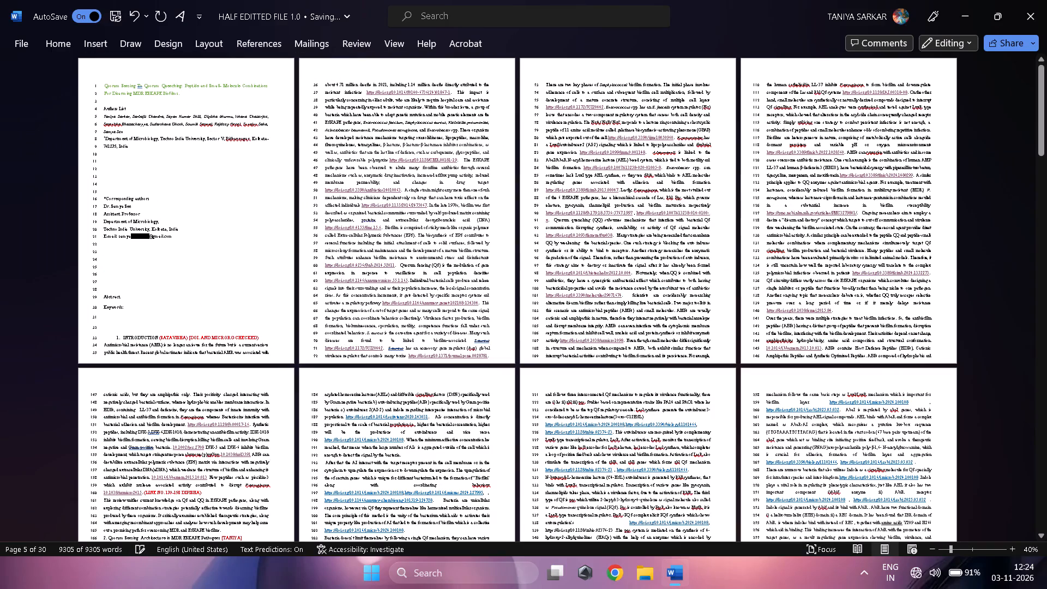
key("Return")
key("Return")
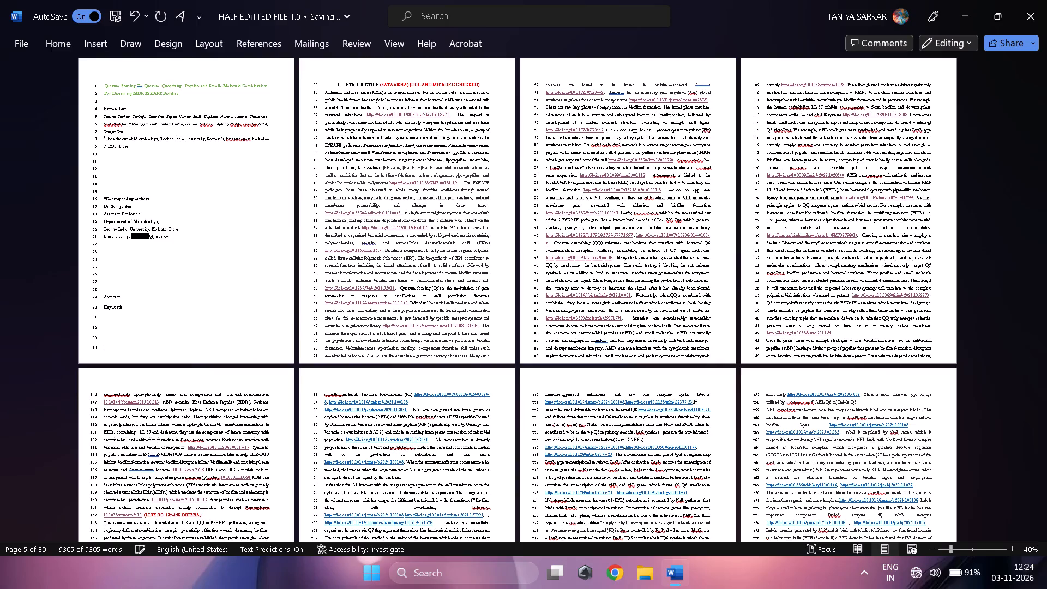
Format everything from the Introduction heading to the end of the manuscript as Times New Roman, size 12, justified.
left_click_drag(333, 85, 585, 291)
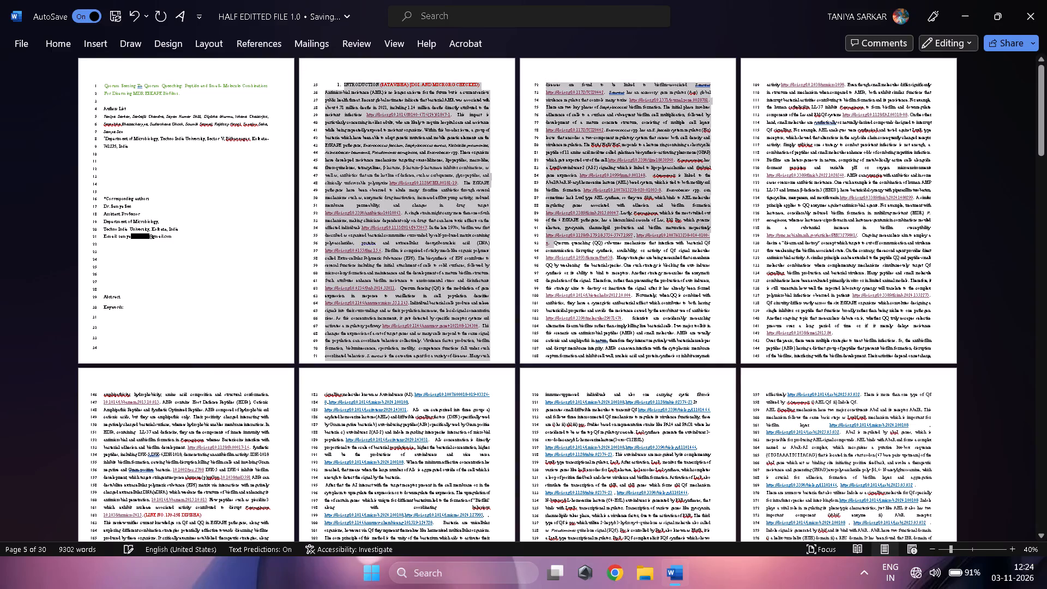
left_click_drag(585, 291, 992, 588)
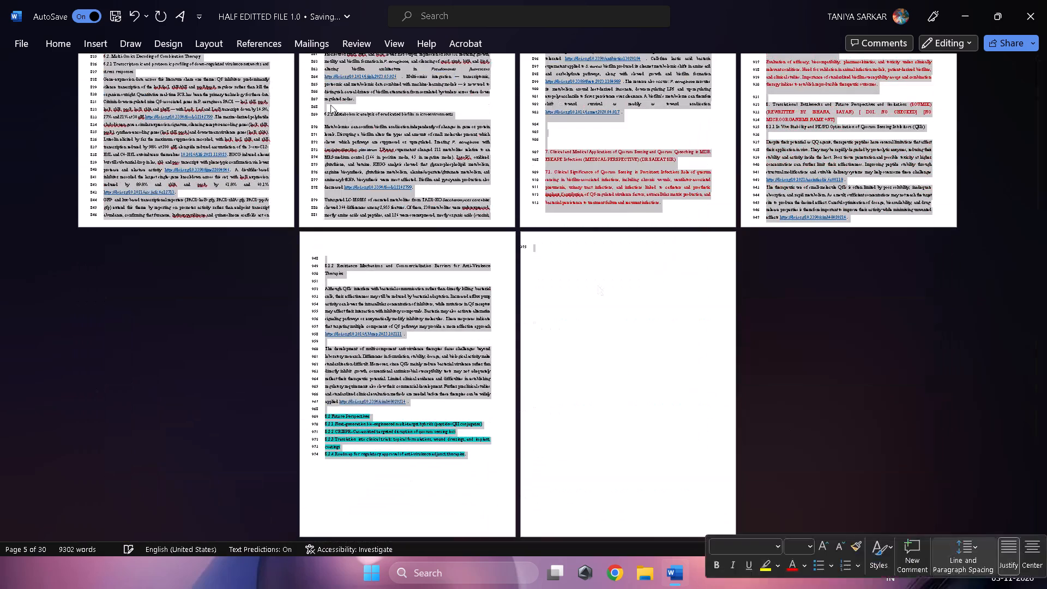
left_click(44, 44)
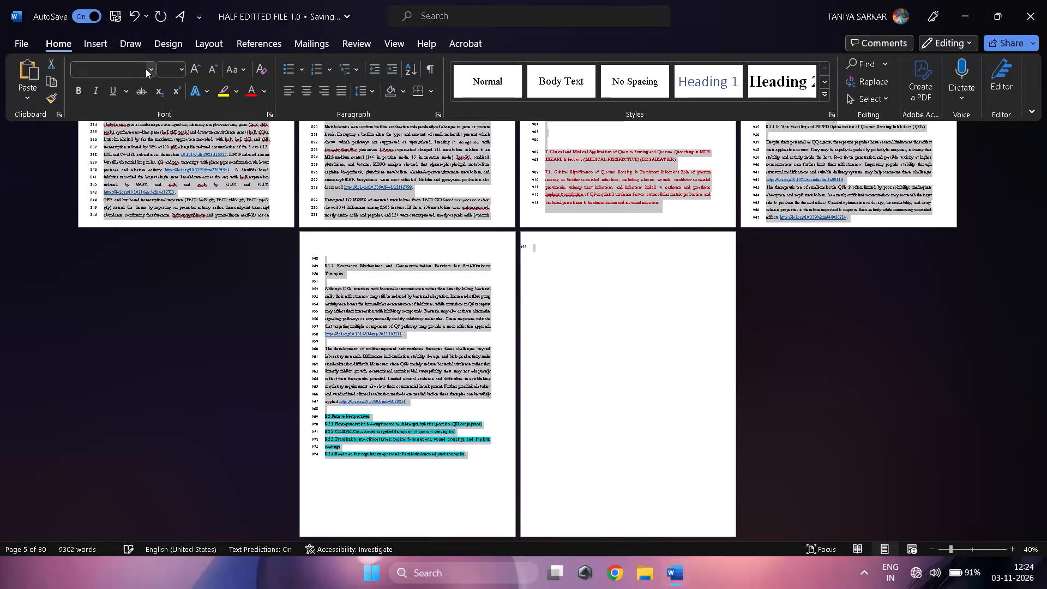
left_click(149, 70)
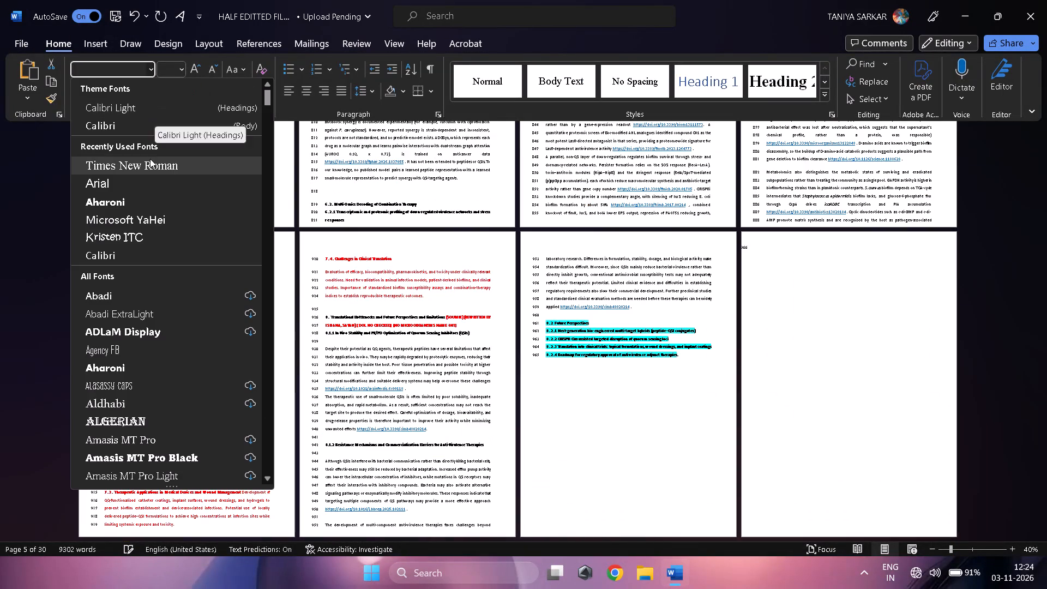
left_click(150, 159)
left_click(183, 67)
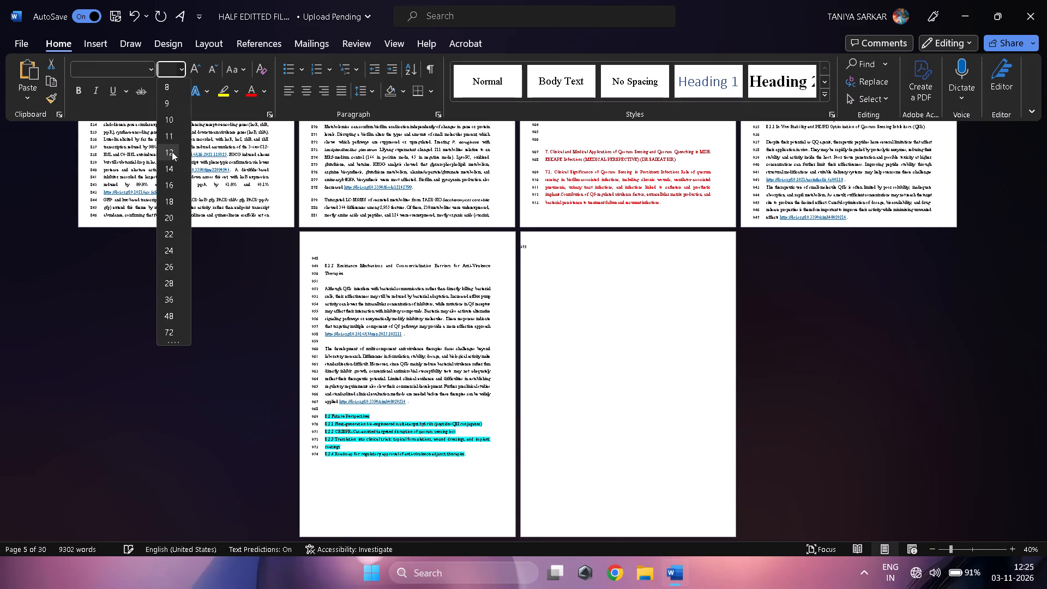
left_click(172, 152)
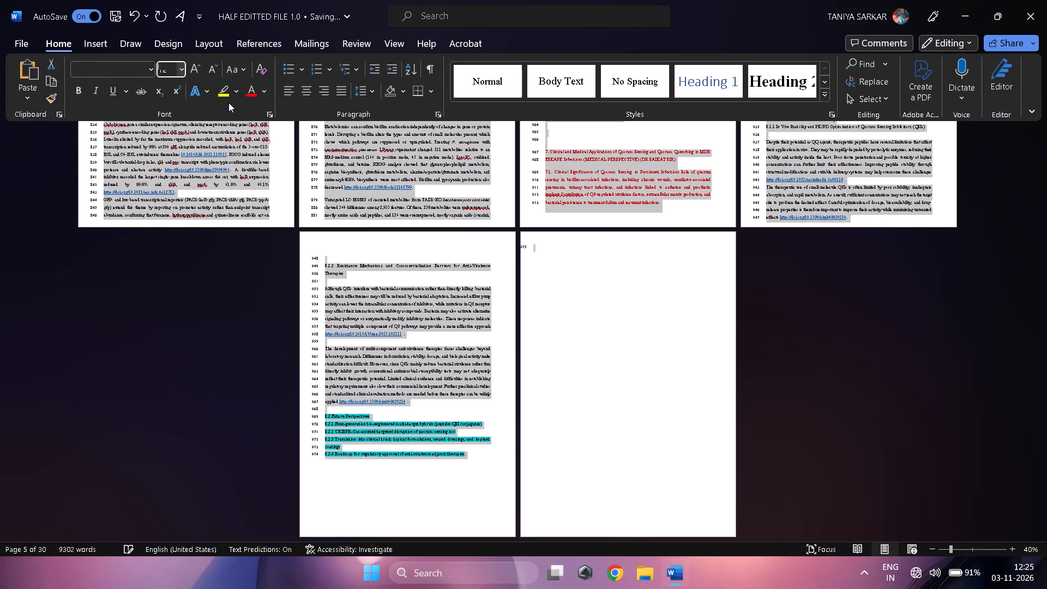
left_click(345, 94)
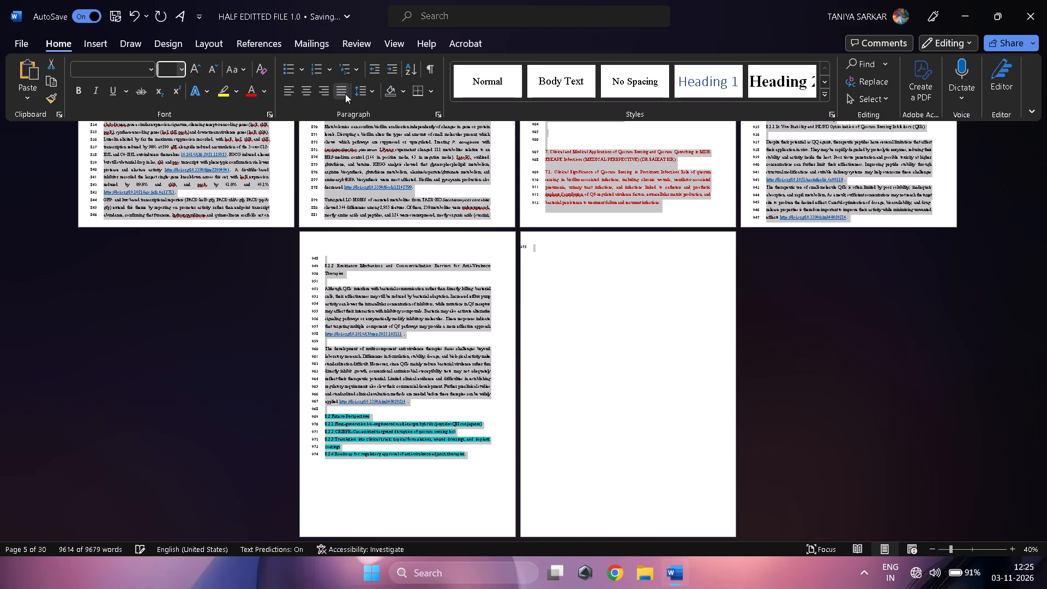
Reapply Times New Roman and size 12 to the selected text from the Introduction onward.
left_click(120, 68)
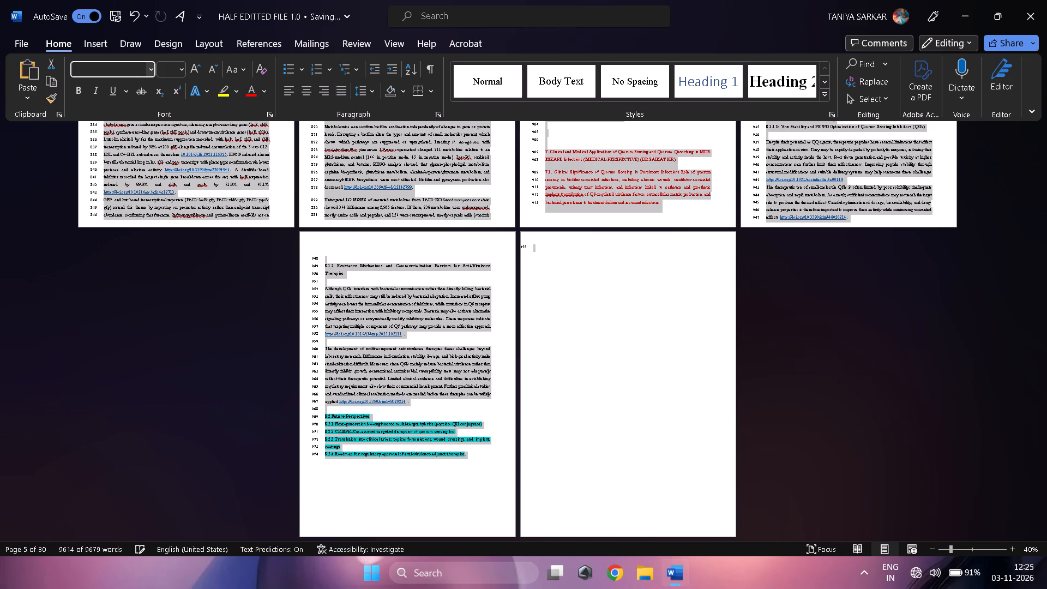
left_click(123, 71)
left_click(151, 72)
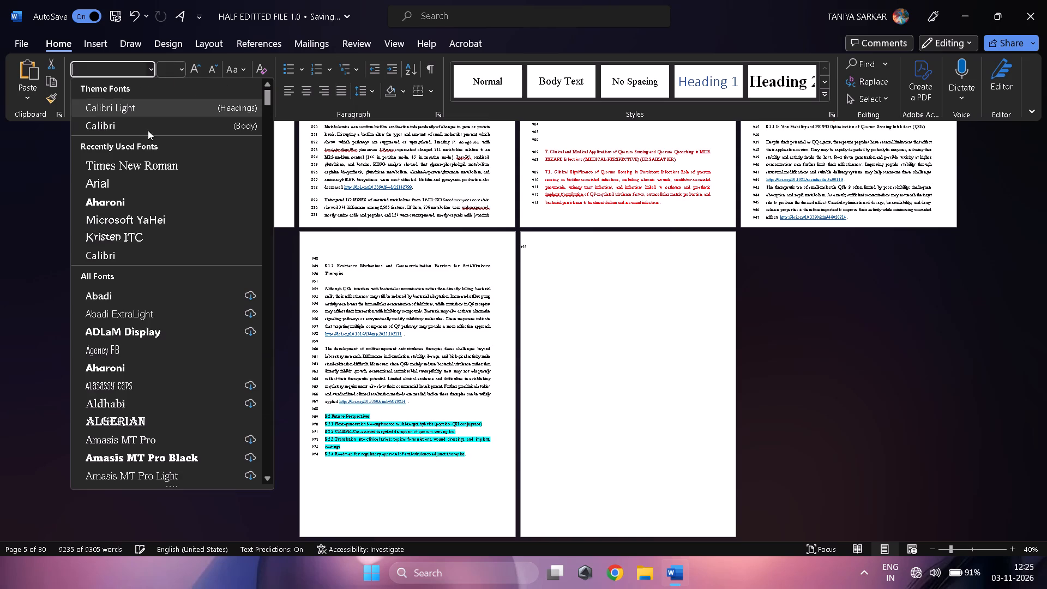
left_click(149, 169)
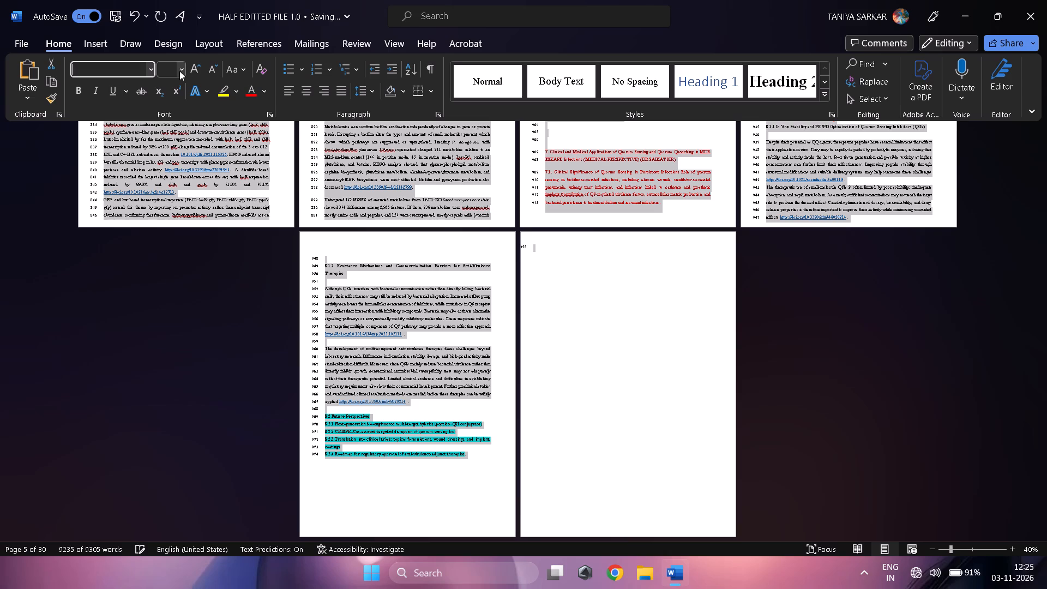
left_click(179, 71)
left_click(172, 152)
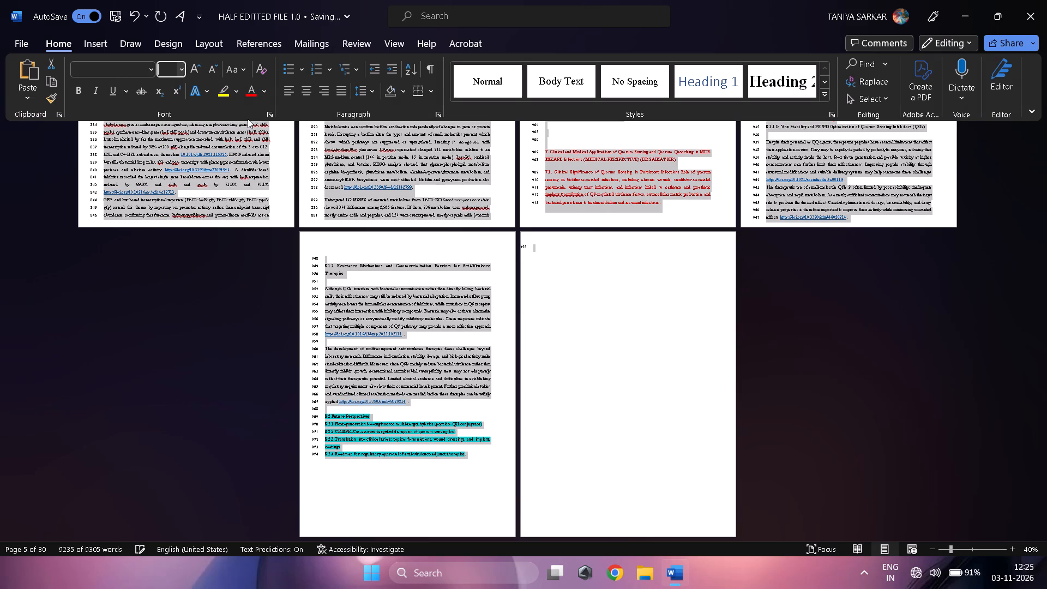
Set the selected text from the Introduction heading onward to 1.5 line spacing and clear the selection.
left_click(374, 91)
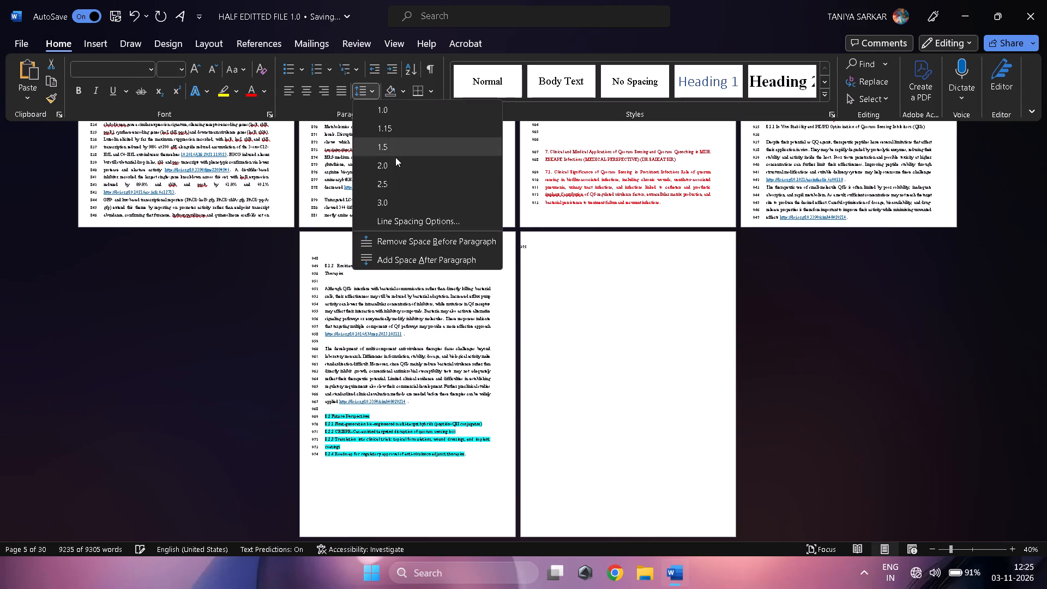
left_click(398, 149)
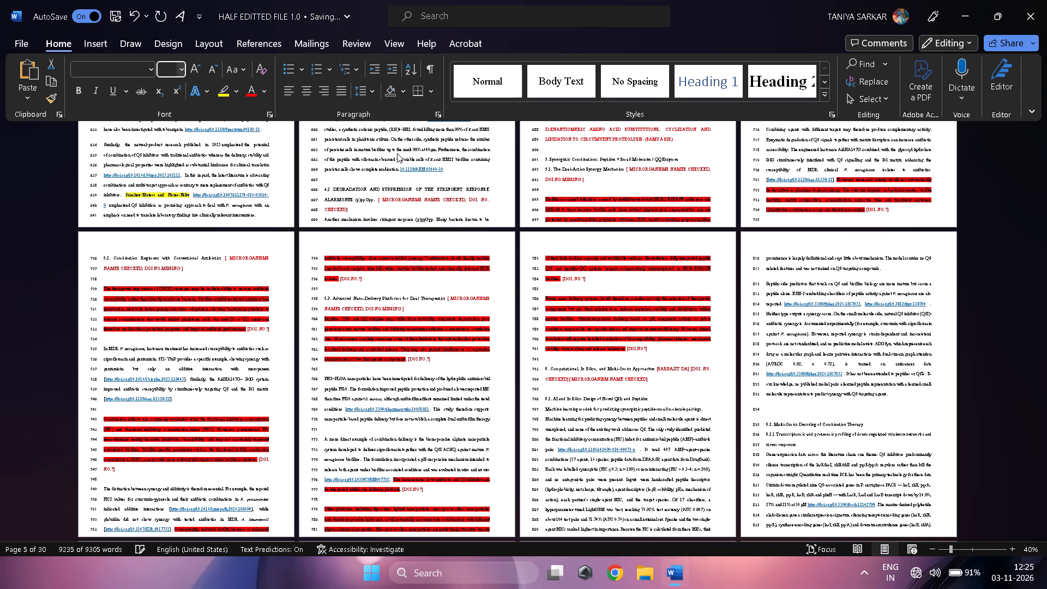
left_click(1000, 329)
left_click_drag(1046, 465, 1032, 178)
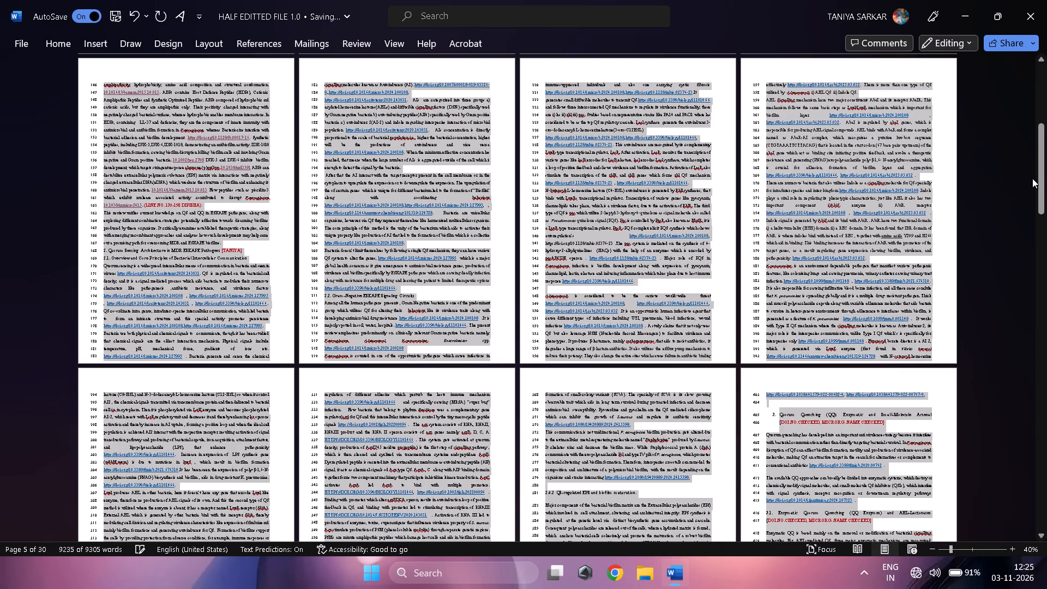
right_click_drag(1046, 194, 1038, 32)
double_click(1042, 90)
left_click(986, 141)
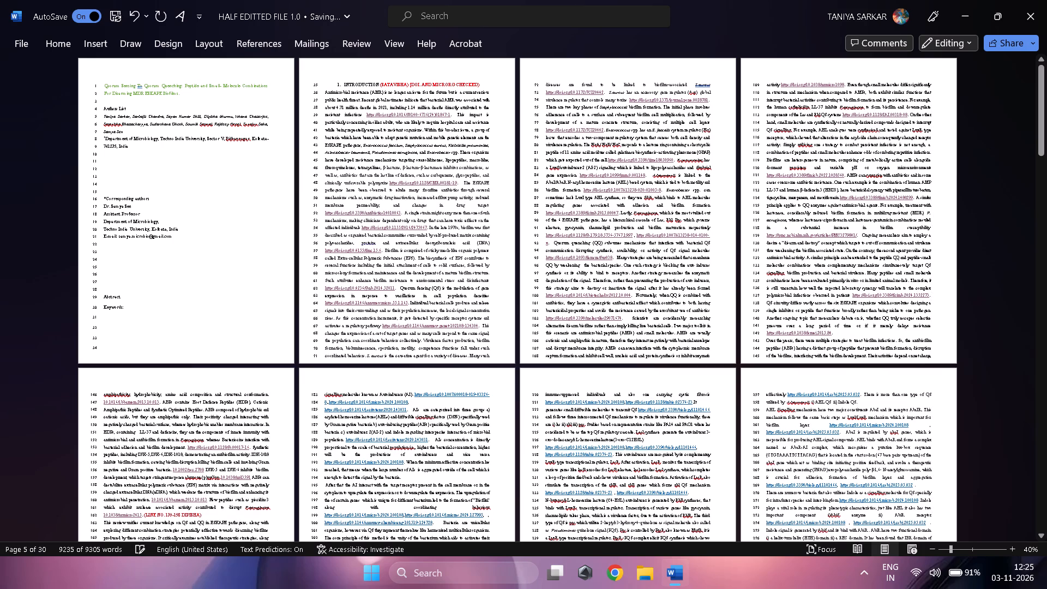
Expand the abbreviation "V." to "Vibrio." before "campbellii" in the in vivo evolution study paragraph at line 620.
left_click_drag(1046, 117, 1046, 214)
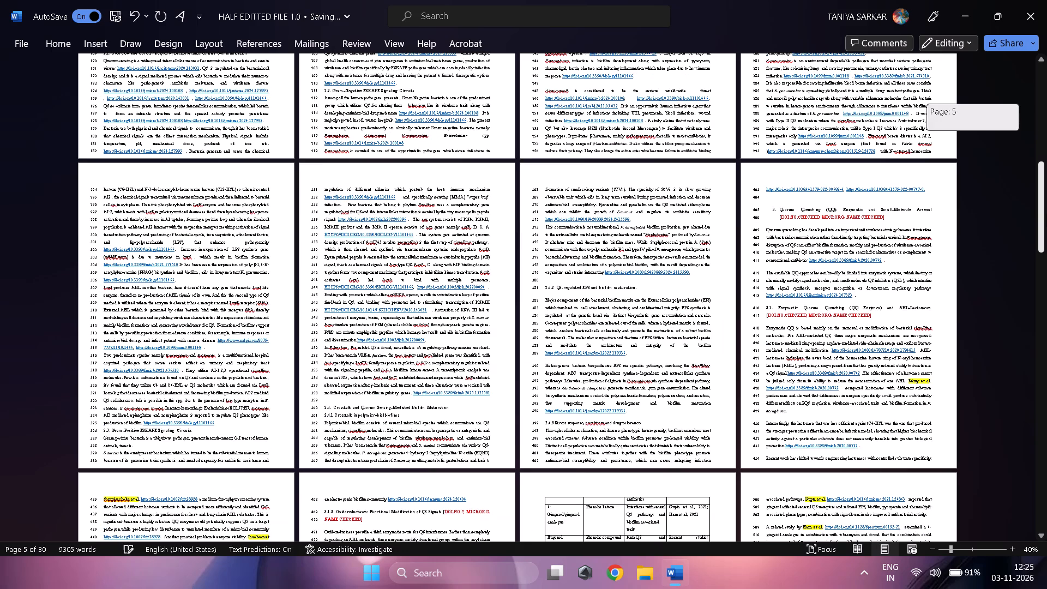
left_click_drag(1046, 214, 1046, 255)
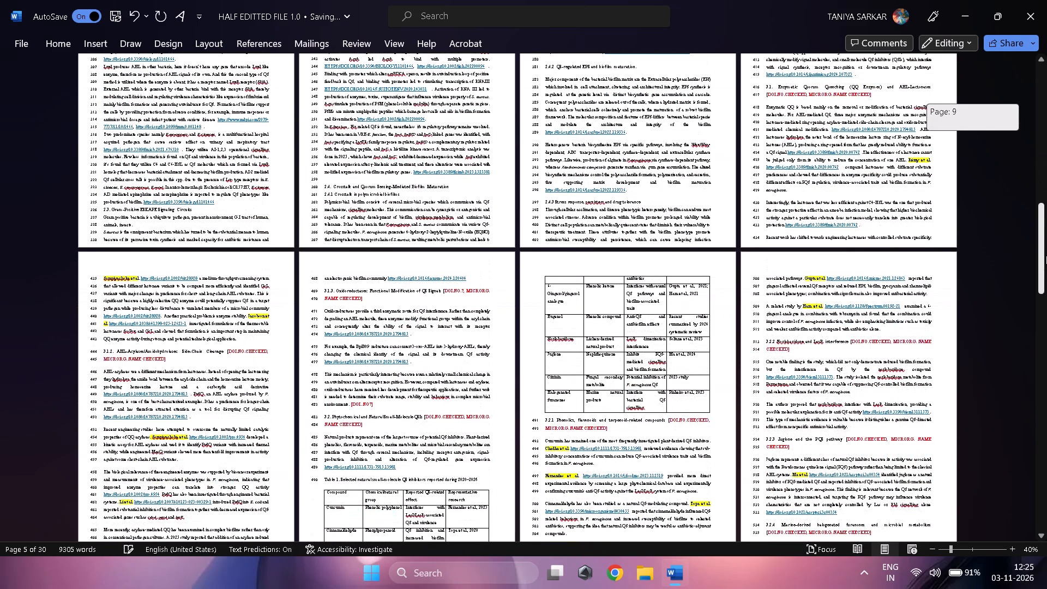
left_click_drag(1046, 255, 1046, 311)
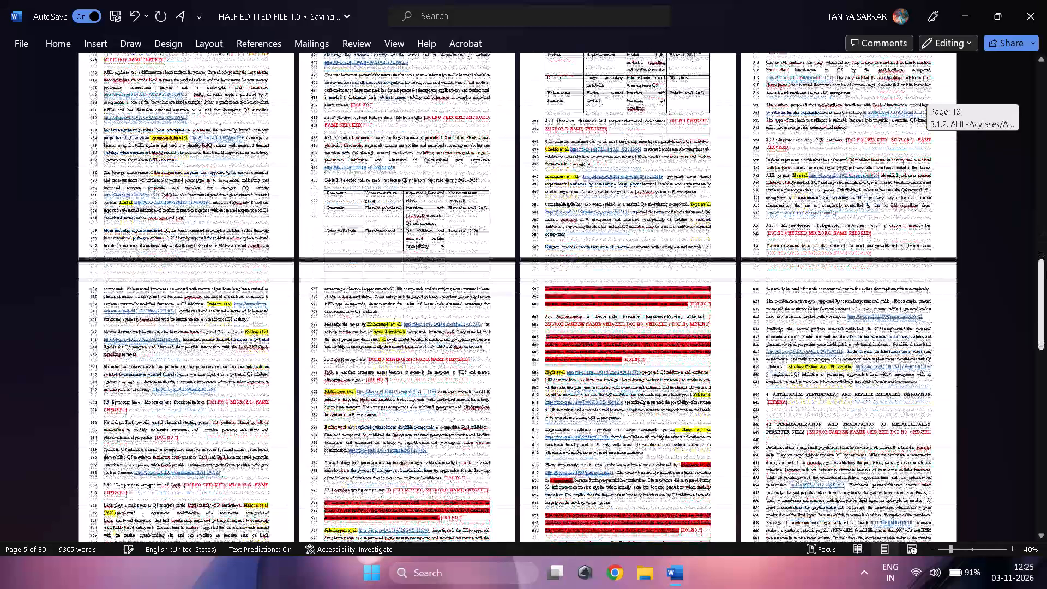
left_click_drag(1046, 311, 1046, 366)
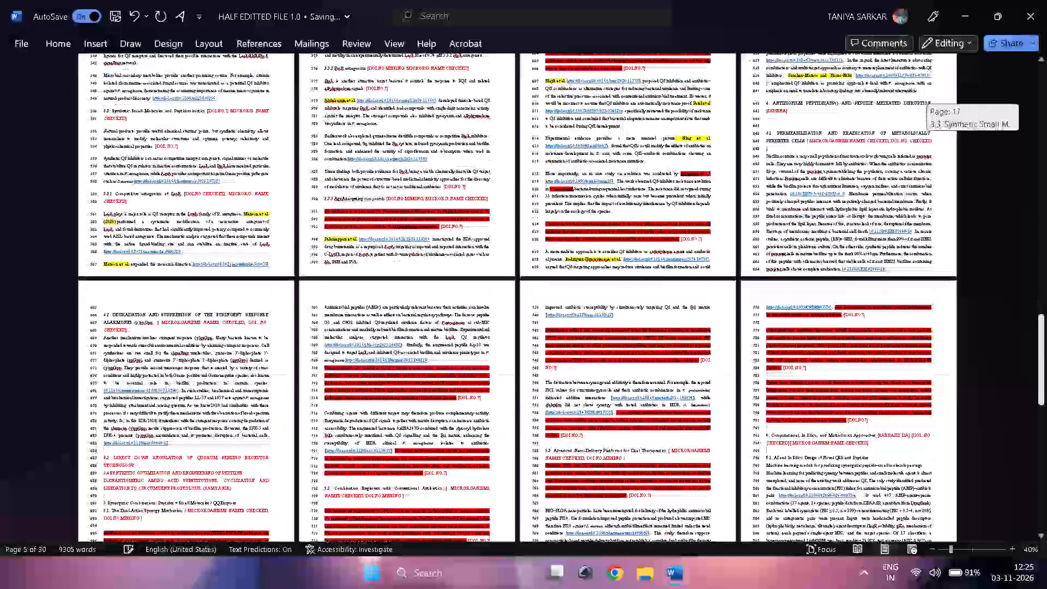
left_click_drag(1046, 366, 1046, 436)
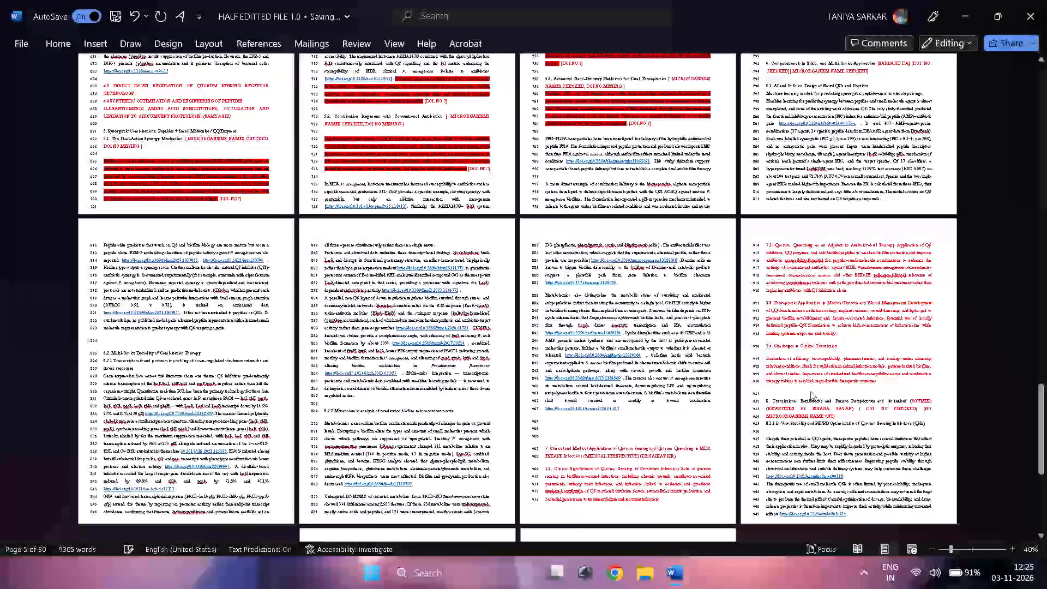
scroll(189, 155, "up", 2, "ctrl")
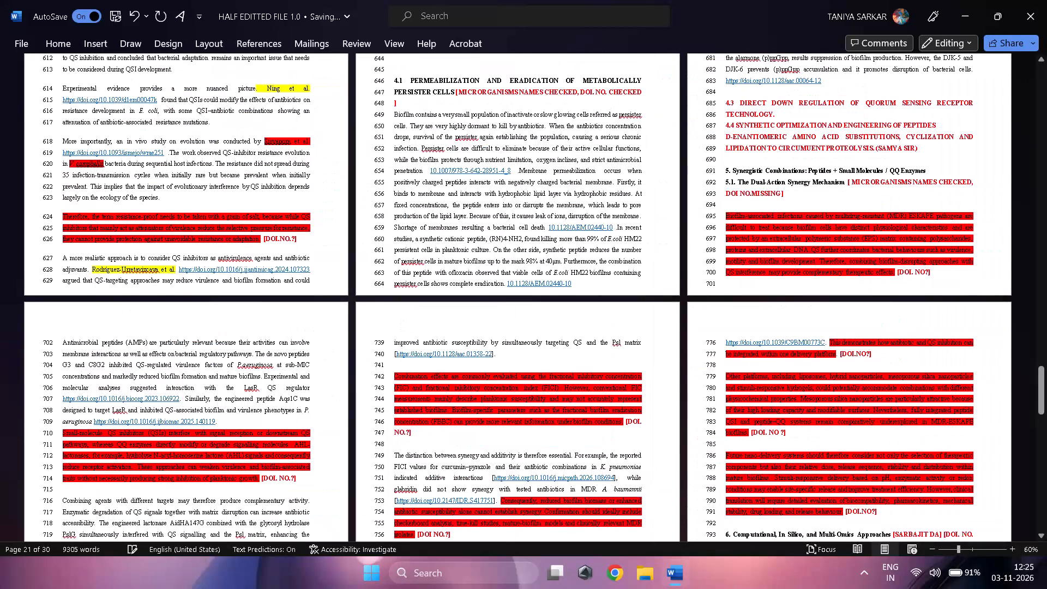
scroll(950, 219, "up", 3, "ctrl")
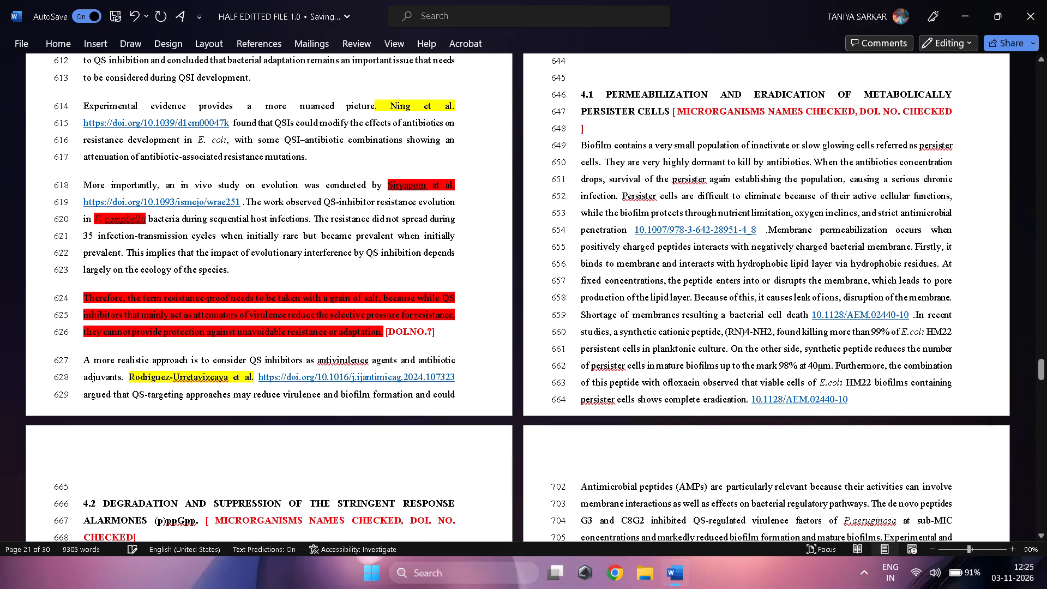
left_click(100, 220)
key("i")
key("BackSpace")
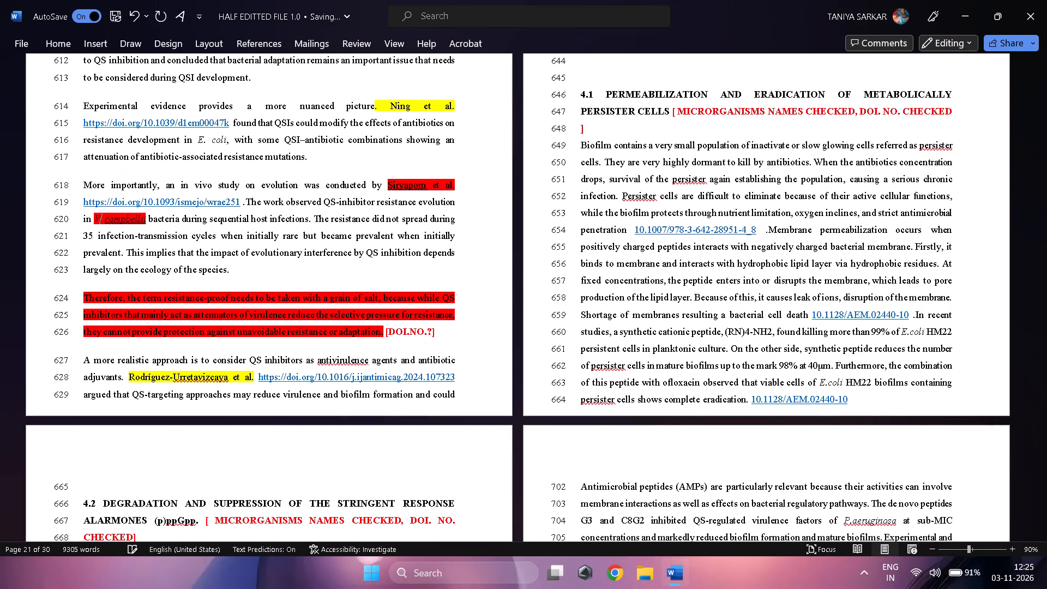
type("ibrio")
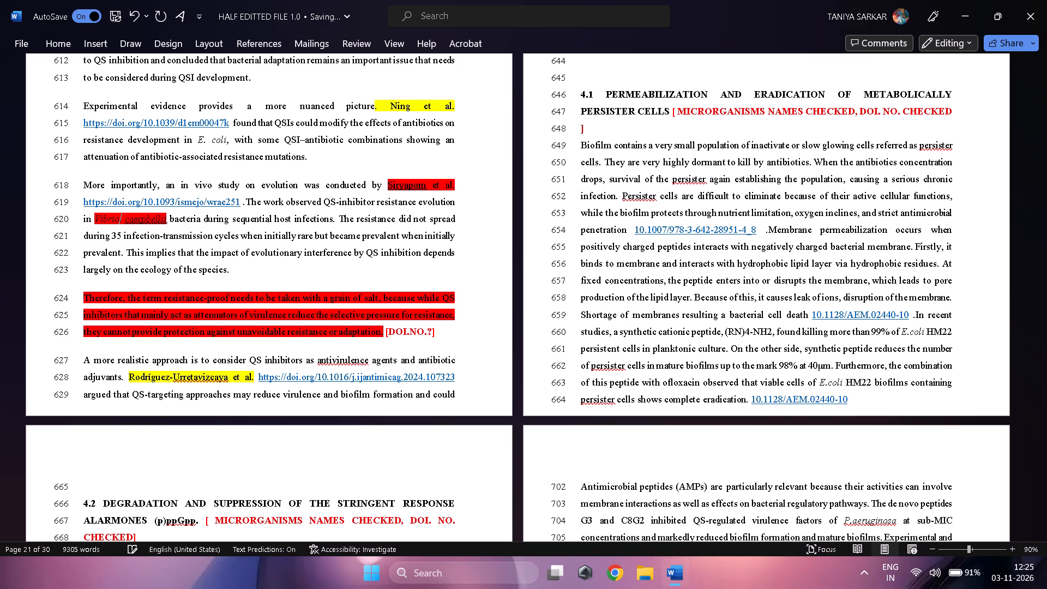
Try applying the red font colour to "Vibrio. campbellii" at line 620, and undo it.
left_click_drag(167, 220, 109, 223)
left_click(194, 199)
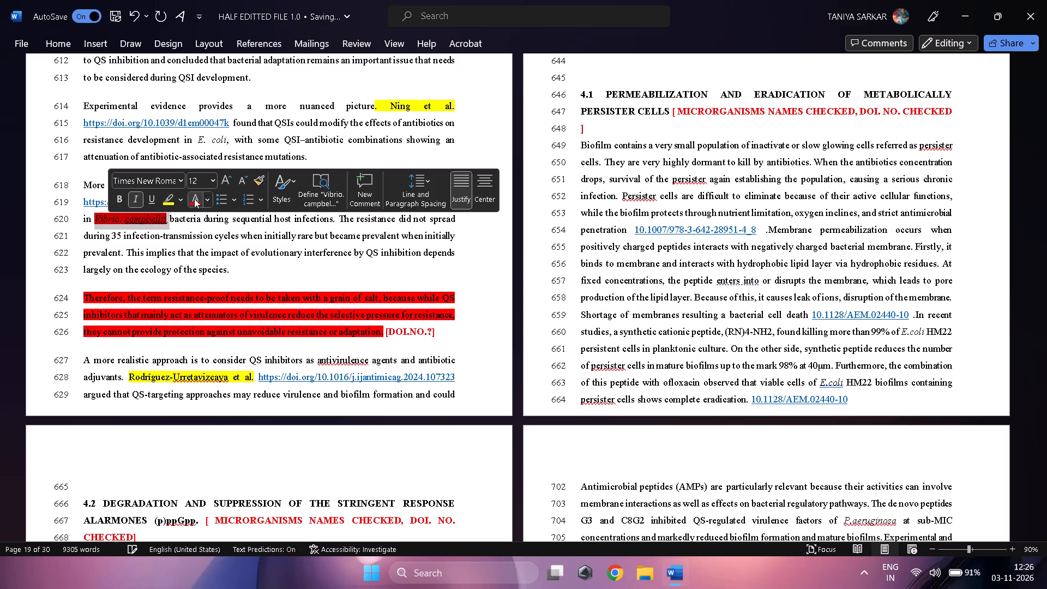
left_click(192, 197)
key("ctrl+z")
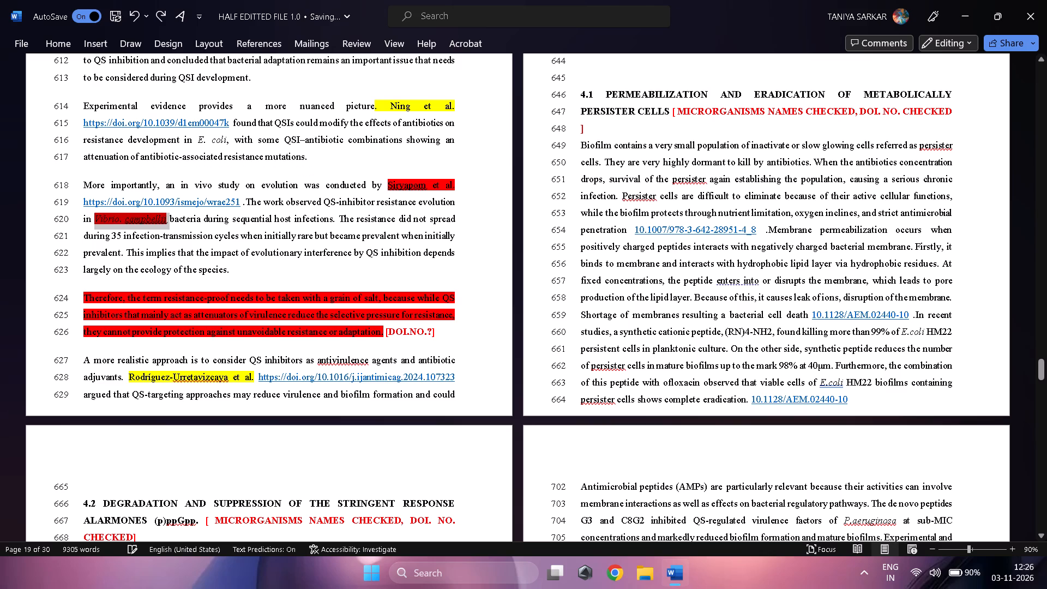
Remove the red highlighting from the selected "Vibrio. campbellii" at line 620.
left_click(92, 34)
left_click(65, 36)
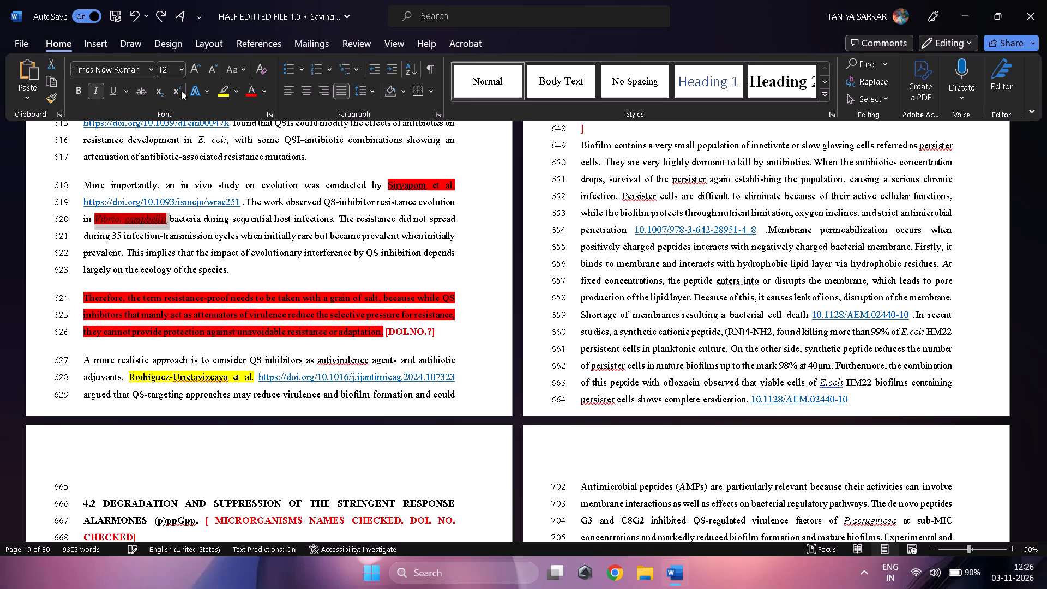
left_click(232, 93)
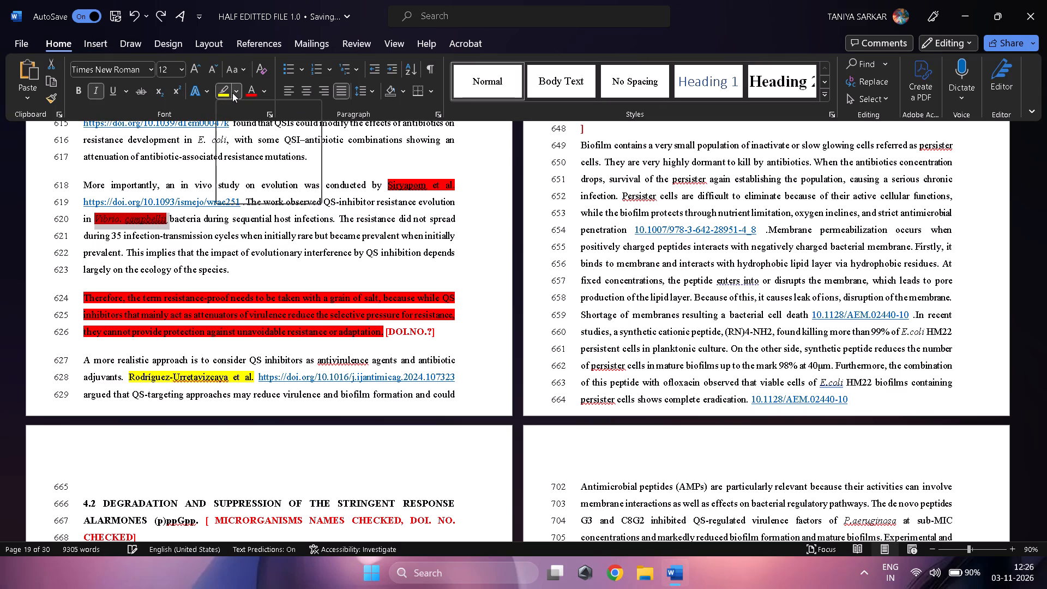
left_click(226, 138)
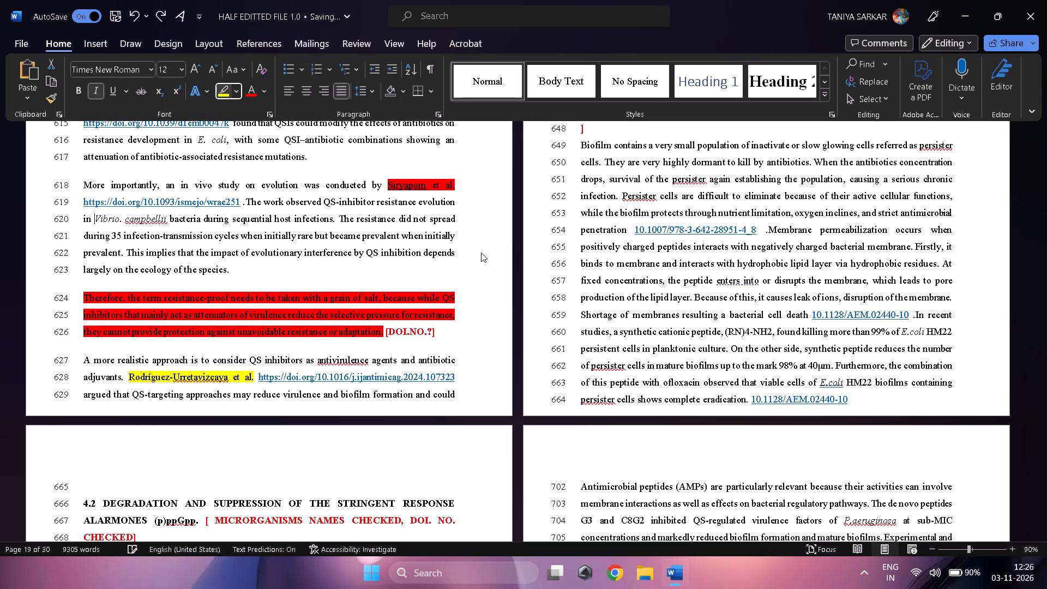
left_click(481, 255)
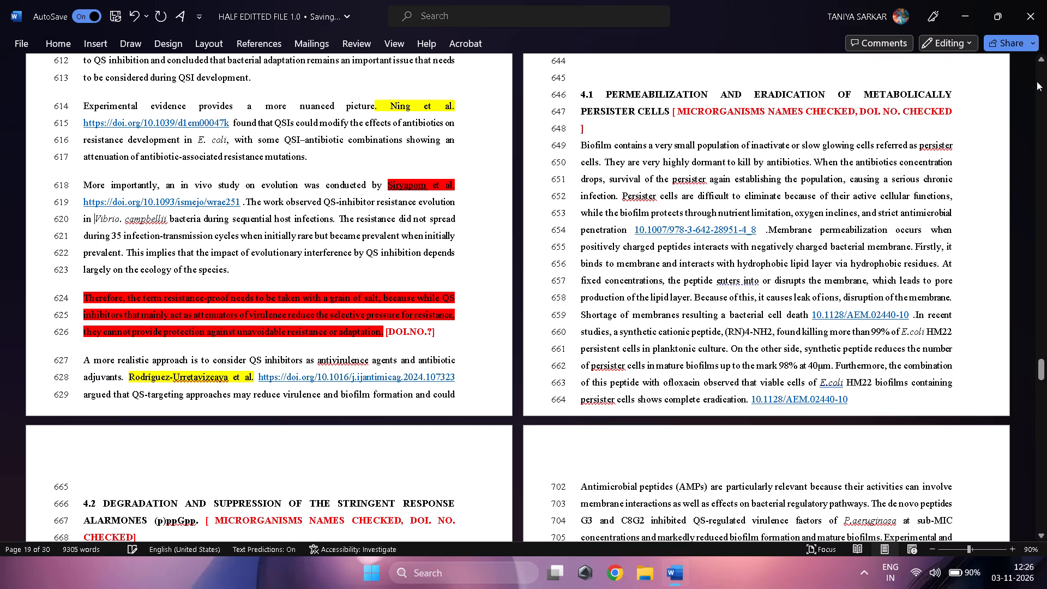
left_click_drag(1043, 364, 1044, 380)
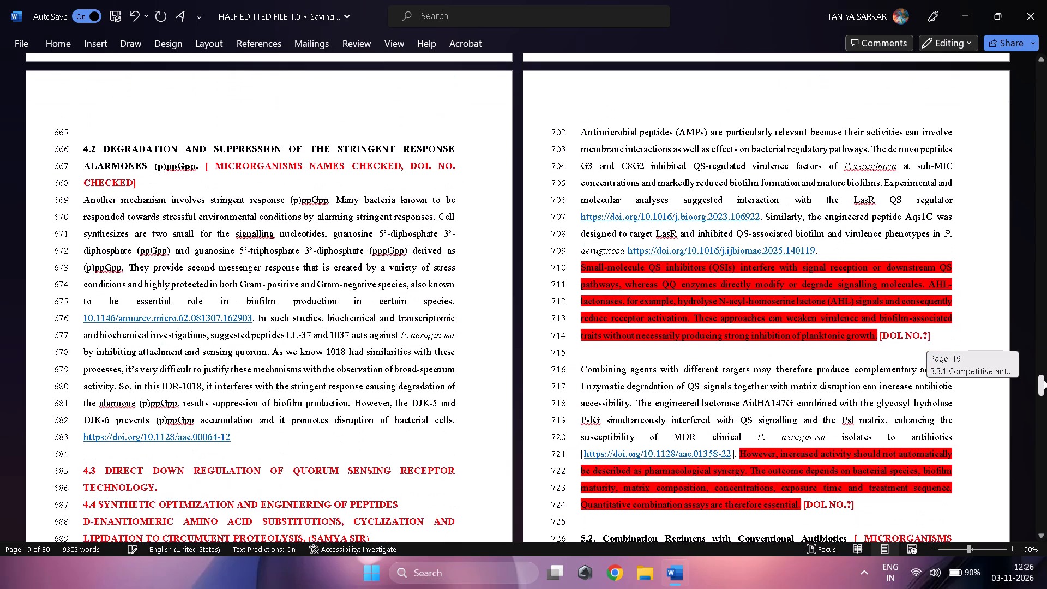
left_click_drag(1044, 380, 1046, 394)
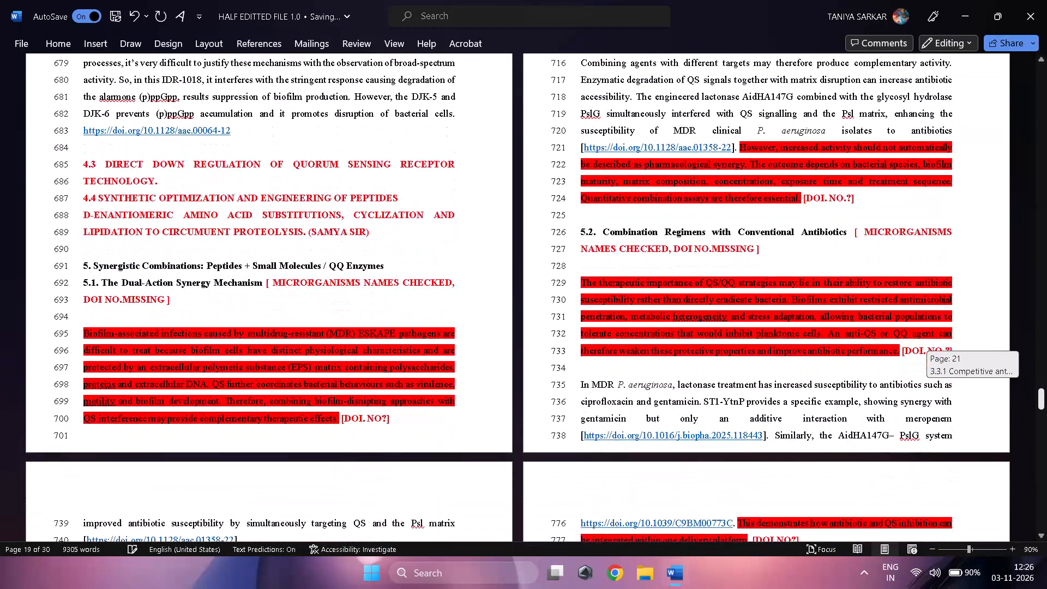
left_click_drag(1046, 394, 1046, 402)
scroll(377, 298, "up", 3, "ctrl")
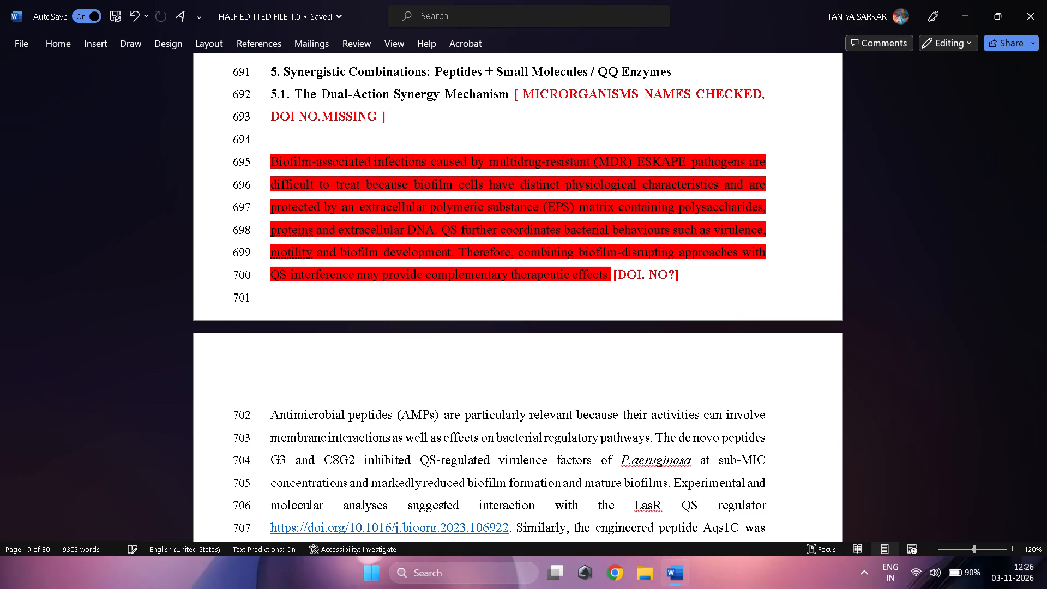
Close the HALF EDITTED FILE 1.0 manuscript.
left_click(1046, 0)
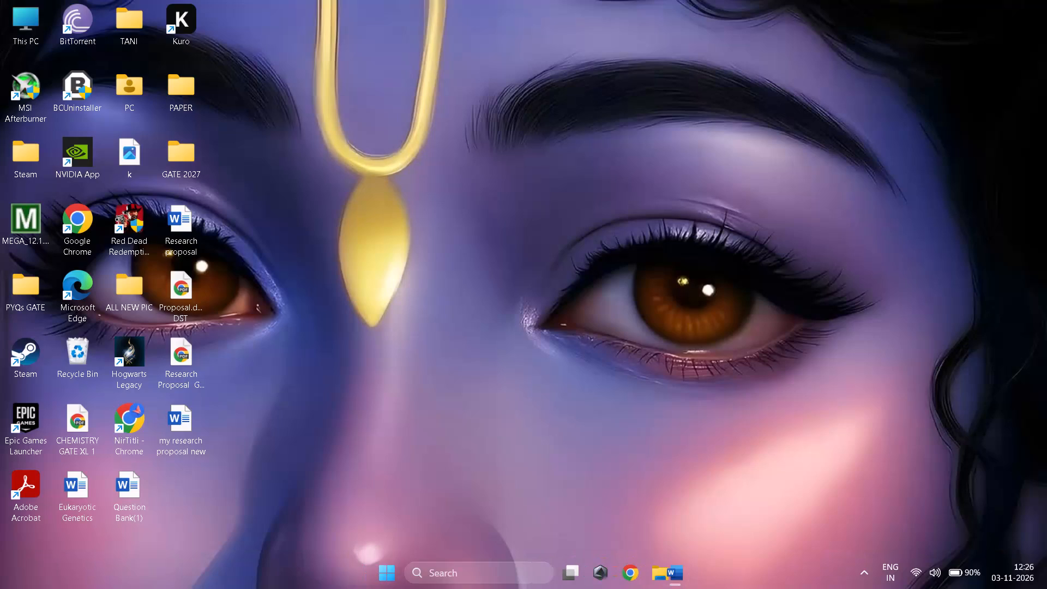
Put the computer to sleep from the Windows desktop.
left_click(385, 588)
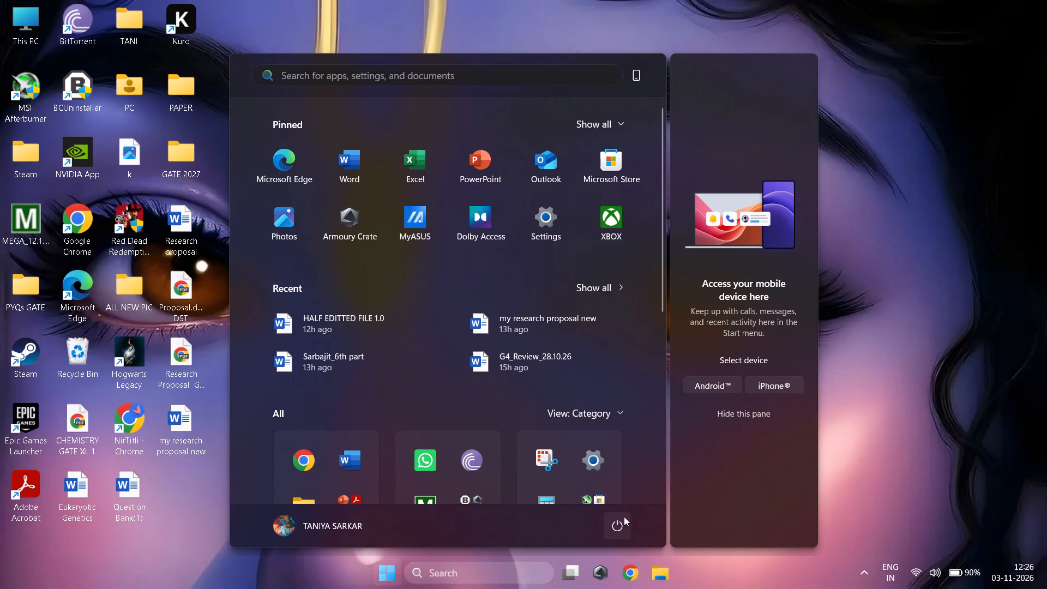
left_click(622, 524)
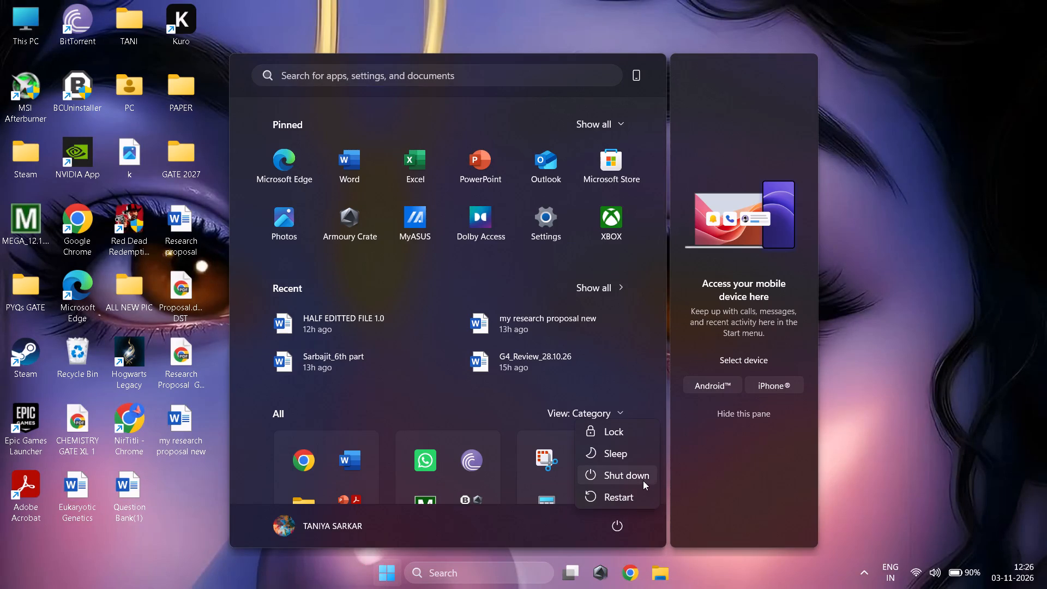
left_click(634, 461)
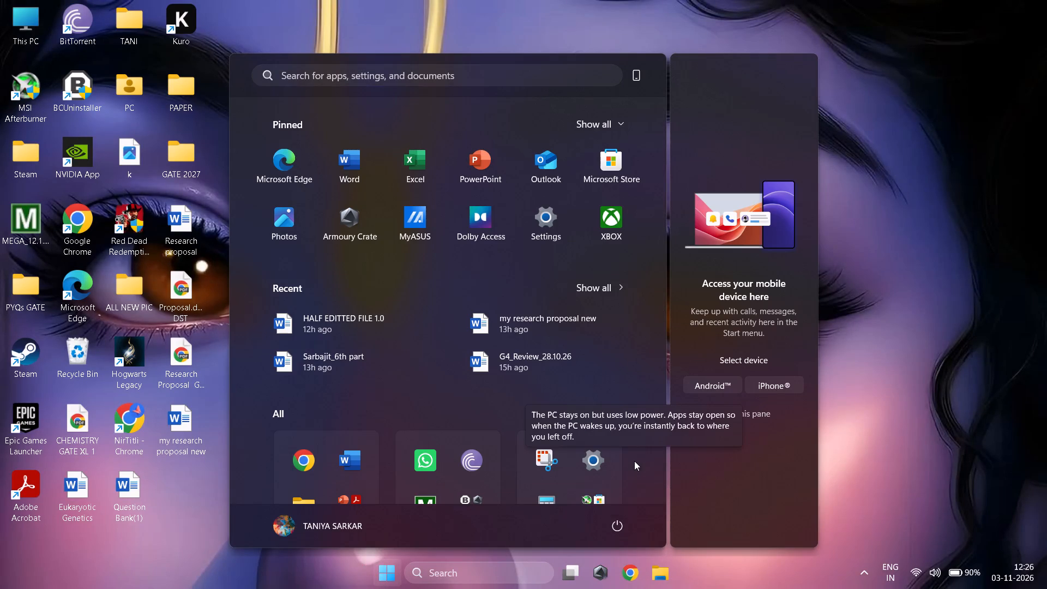
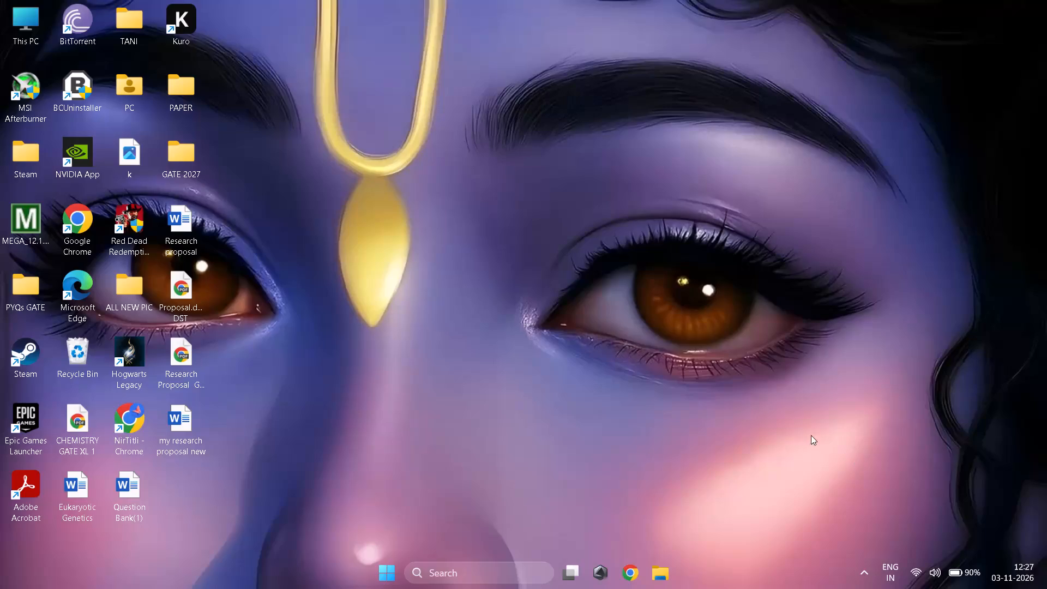
Search Windows for "hal" to locate the HALF EDITTED FILE 1.0 Word document for reopening.
left_click(519, 575)
type("hal")
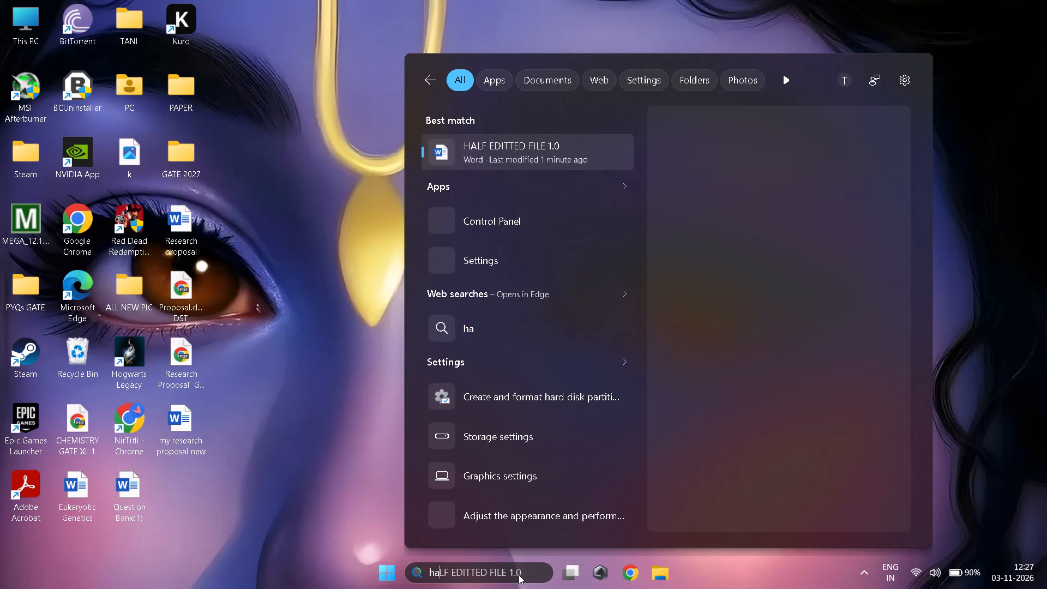
Reopen the HALF EDITTED FILE 1.0 Word document from the Windows search results.
left_click(587, 160)
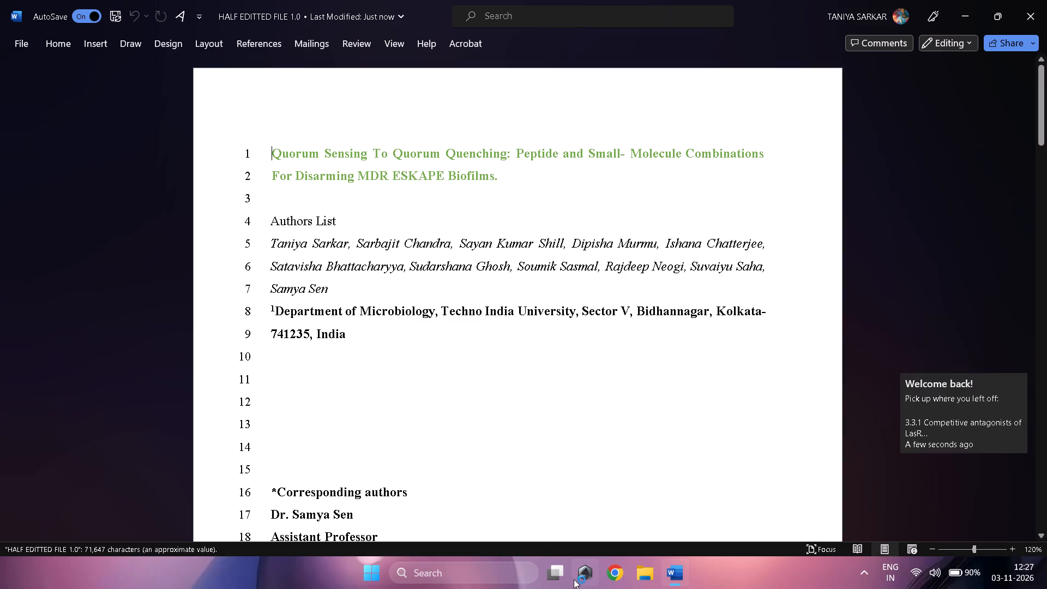
Open Windows search over the reopened manuscript to bring up the recent searches.
left_click(474, 587)
left_click(478, 568)
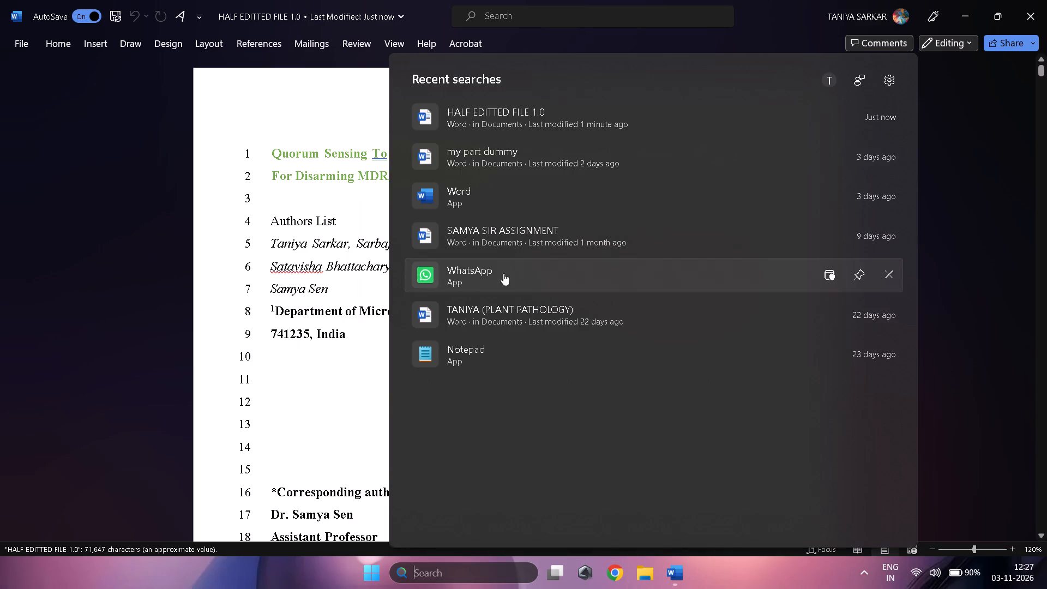
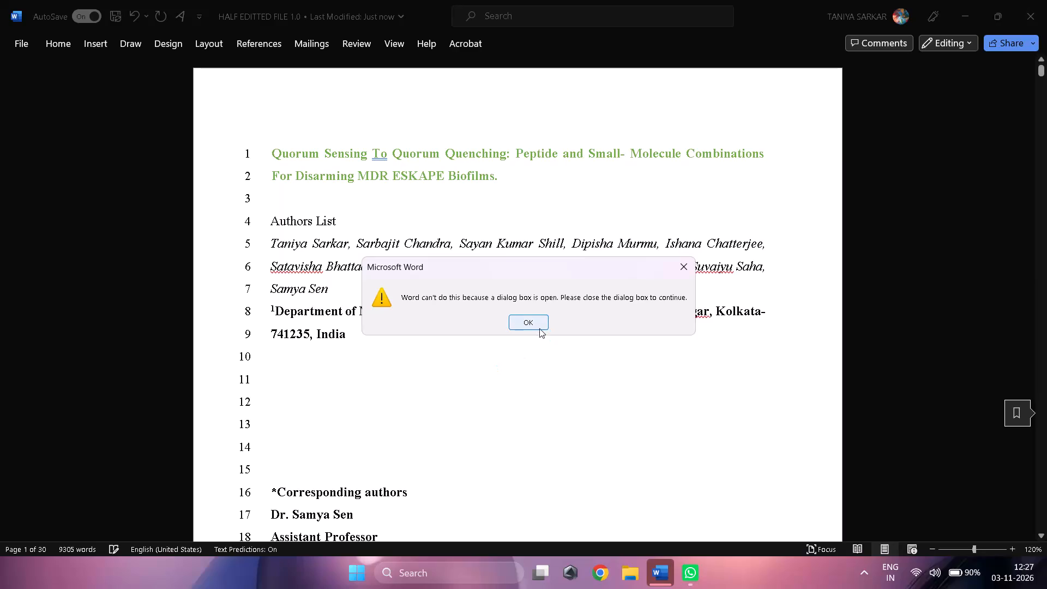
Dismiss the open-dialog warning over the HALF EDITTED FILE 1.0 manuscript.
left_click(538, 322)
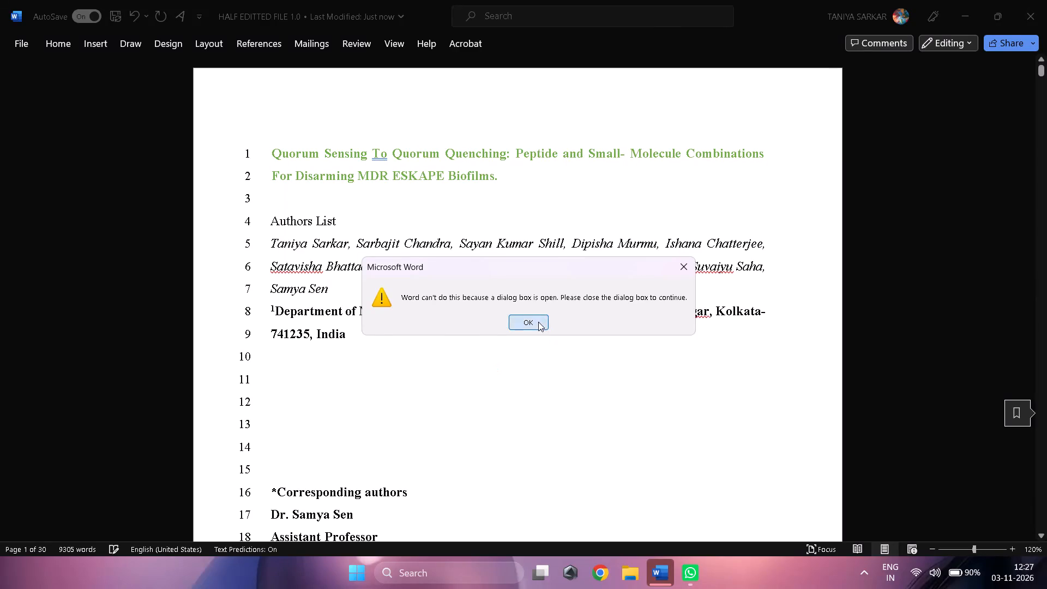
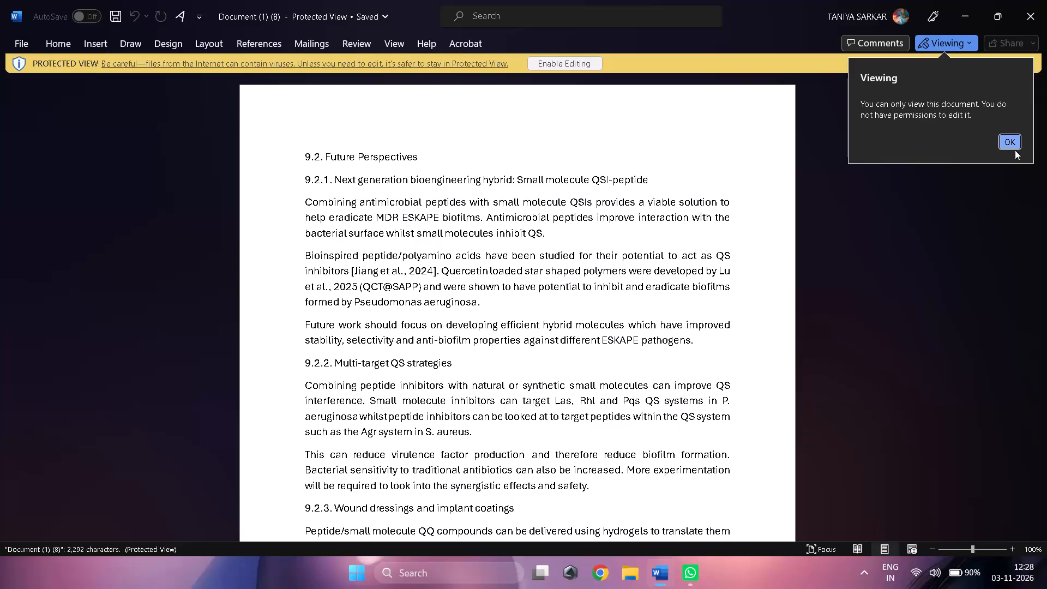
Copy the entire text of the protected Document (1) (8), from the heading "9.2. Future Perspectives" through the closing citation [5,7].
left_click(1015, 143)
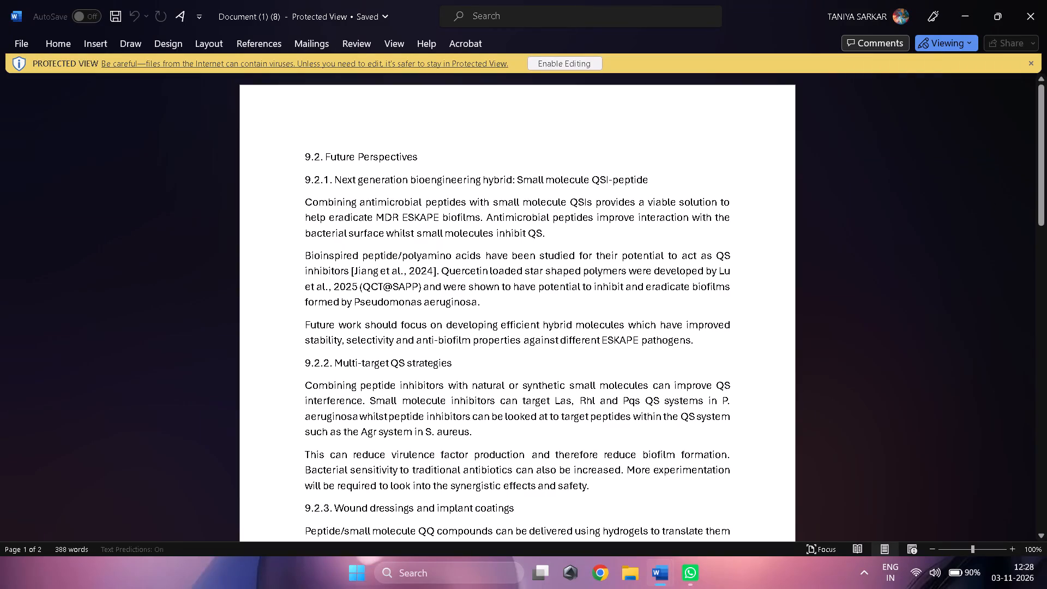
left_click_drag(302, 154, 518, 332)
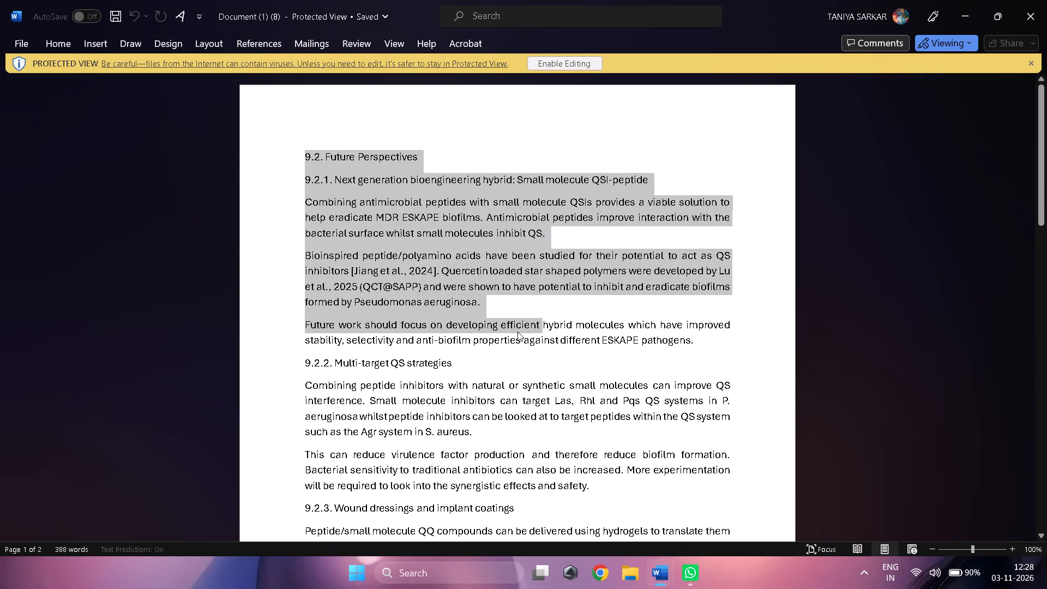
left_click_drag(518, 332, 742, 520)
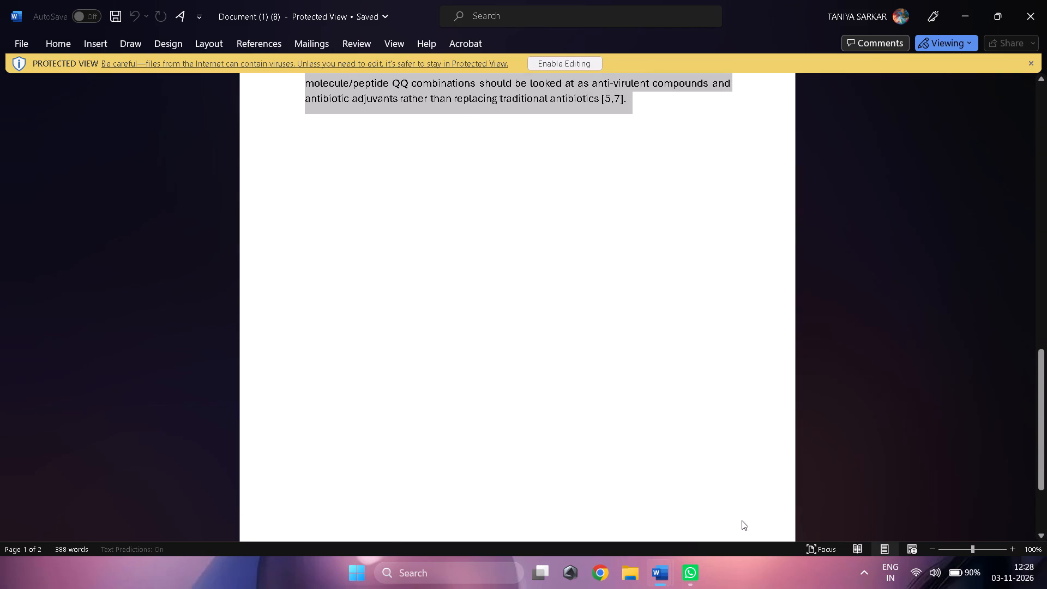
left_click_drag(742, 520, 648, 111)
key("ctrl+c")
Enable editing for the protected Document (1) (8).
right_click(600, 67)
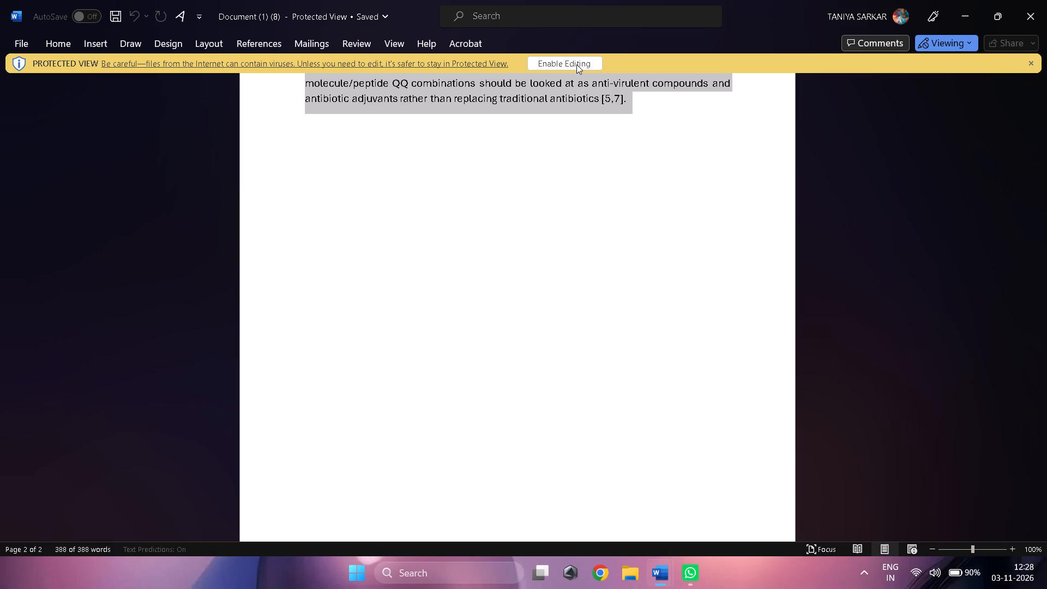
left_click(575, 65)
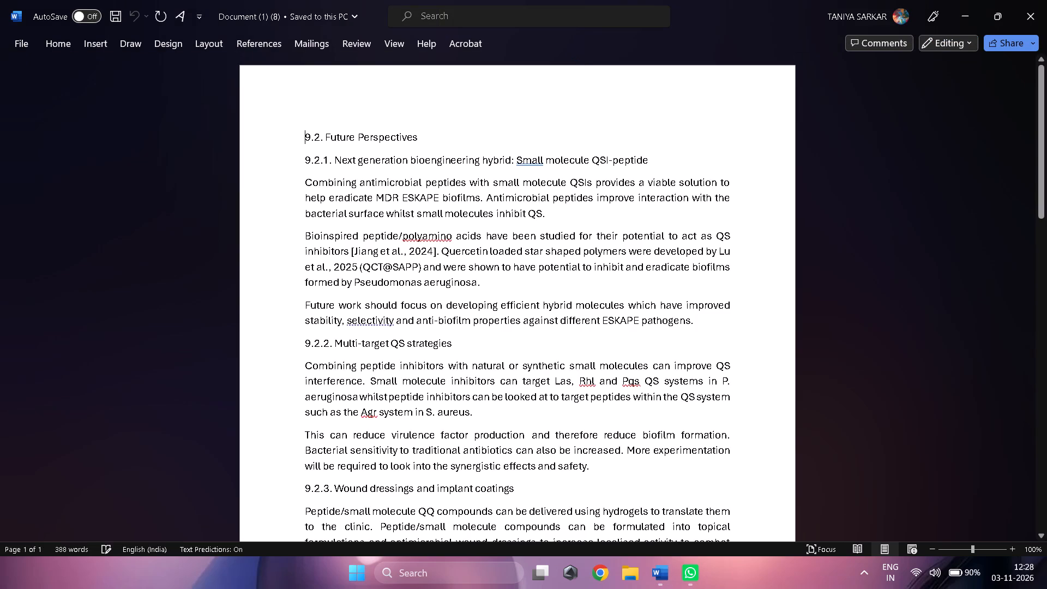
Replace the highlighted 8.2 Future Perspectives outline at the end of HALF EDITTED FILE 1.0 with the full text of Document (1) (8).
key("ctrl+a")
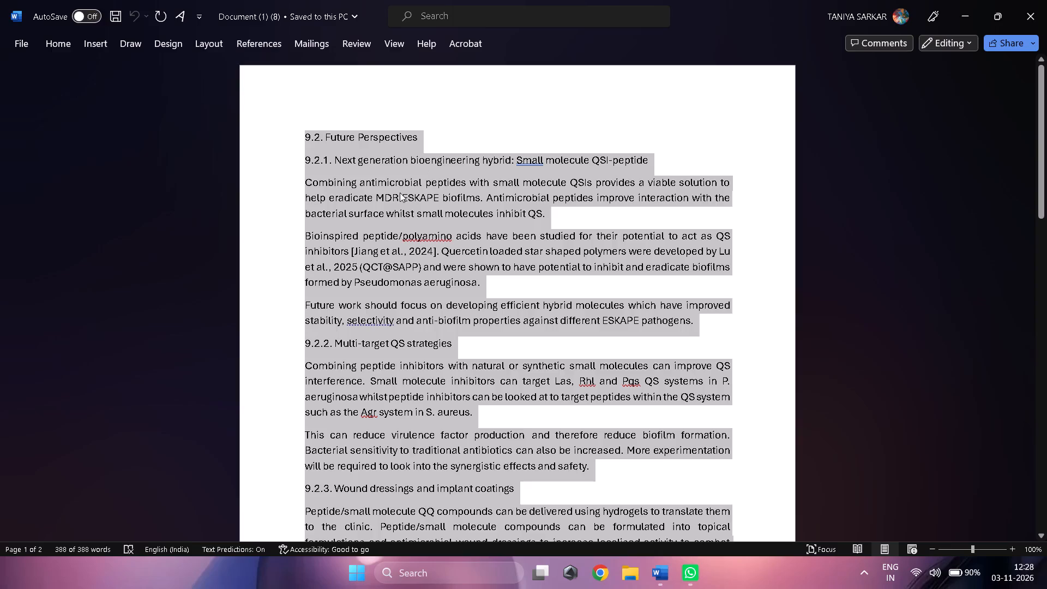
key("ctrl+c")
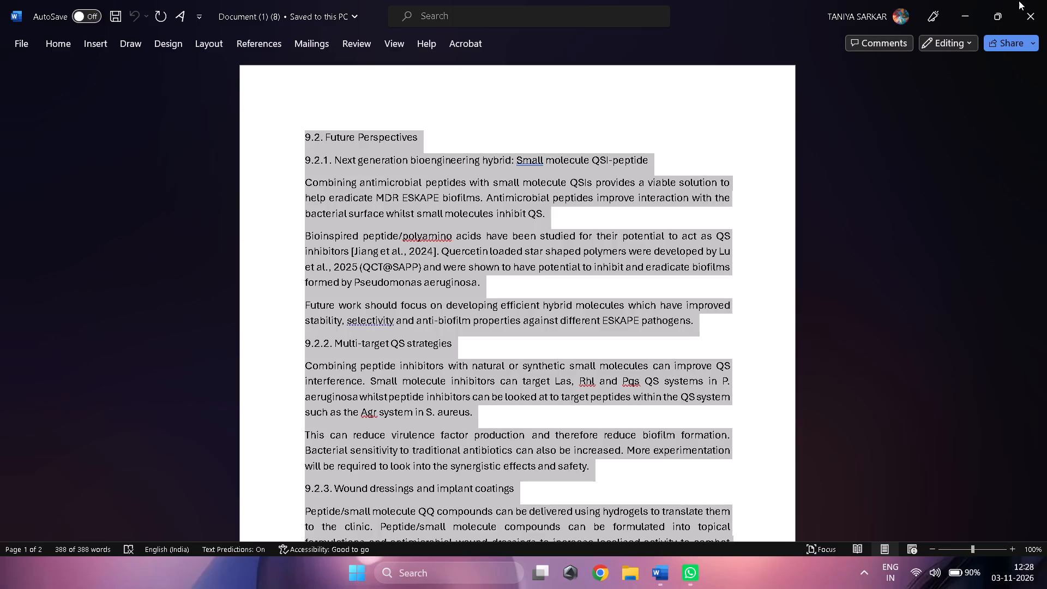
left_click(968, 10)
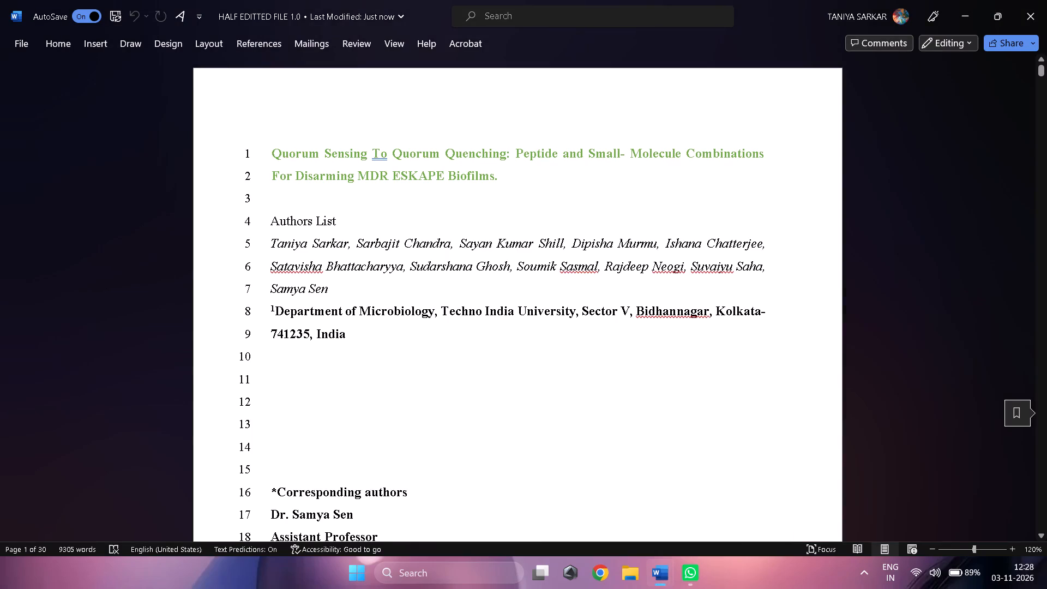
left_click(1043, 253)
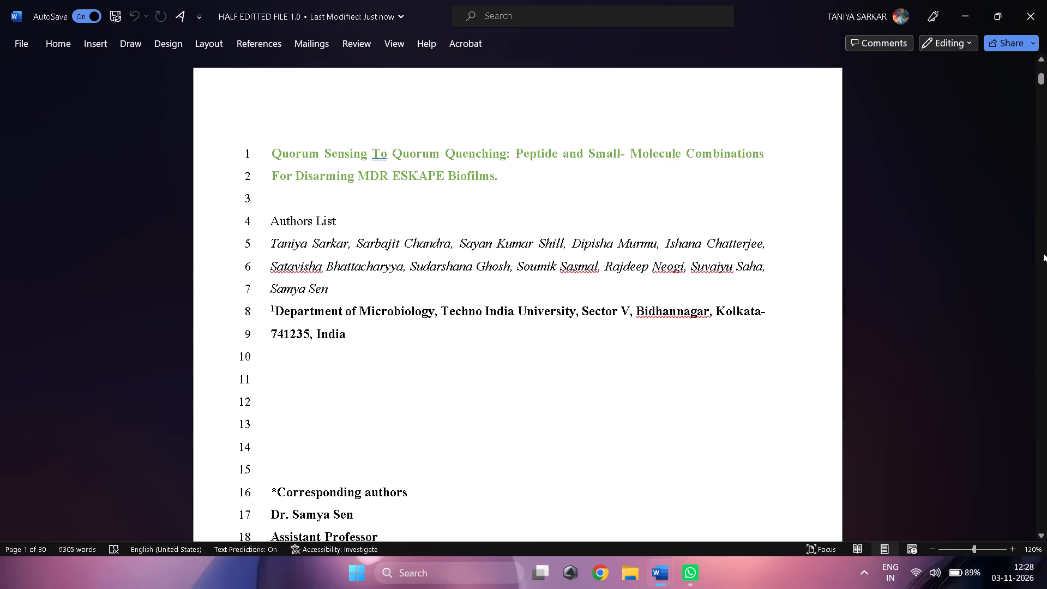
left_click_drag(1044, 75, 1046, 428)
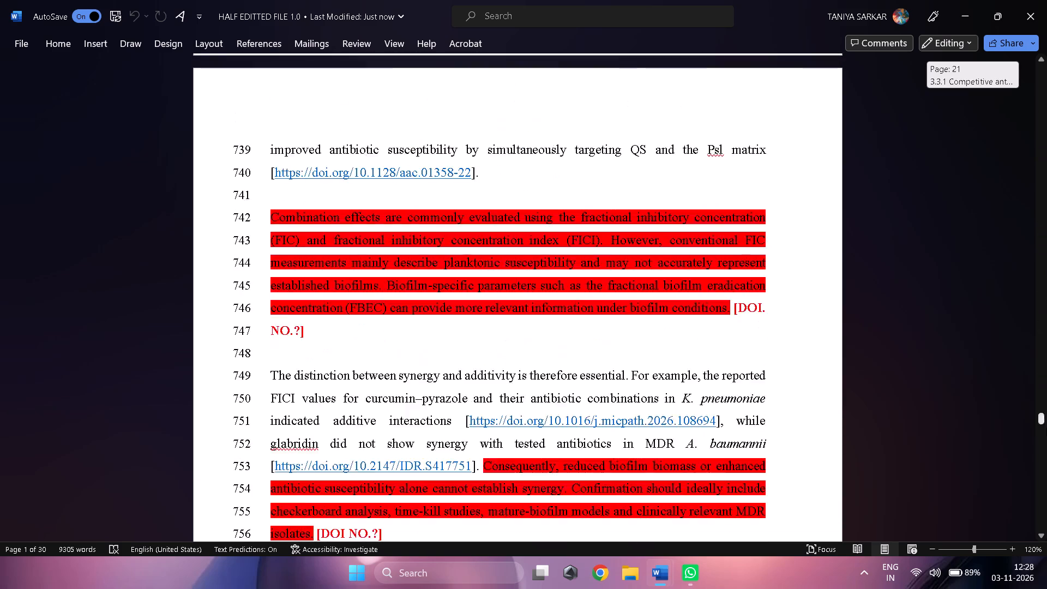
left_click_drag(1046, 428, 1046, 542)
double_click(1041, 508)
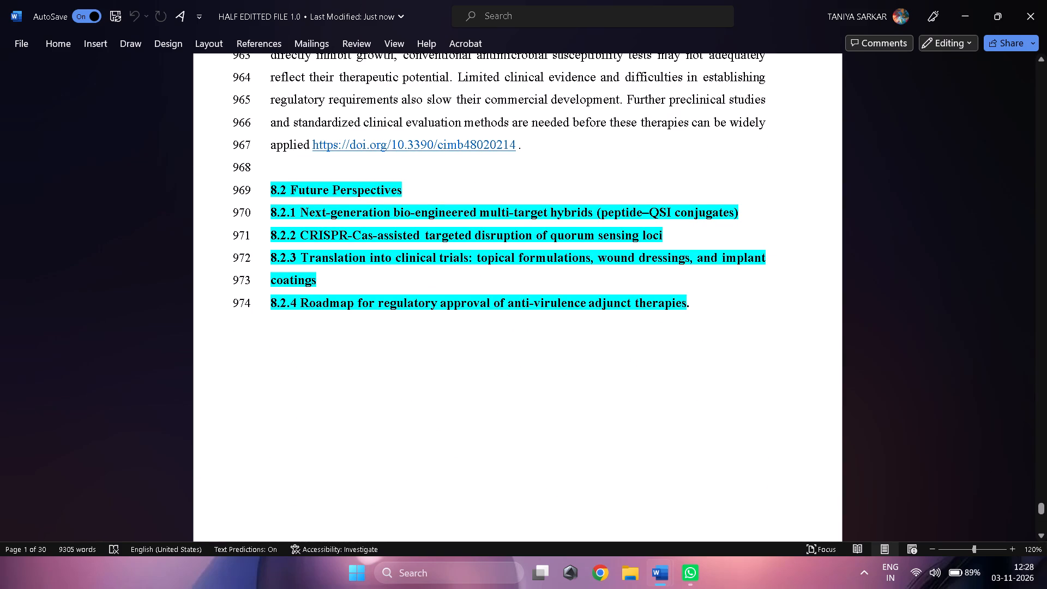
left_click_drag(268, 187, 694, 358)
key("BackSpace")
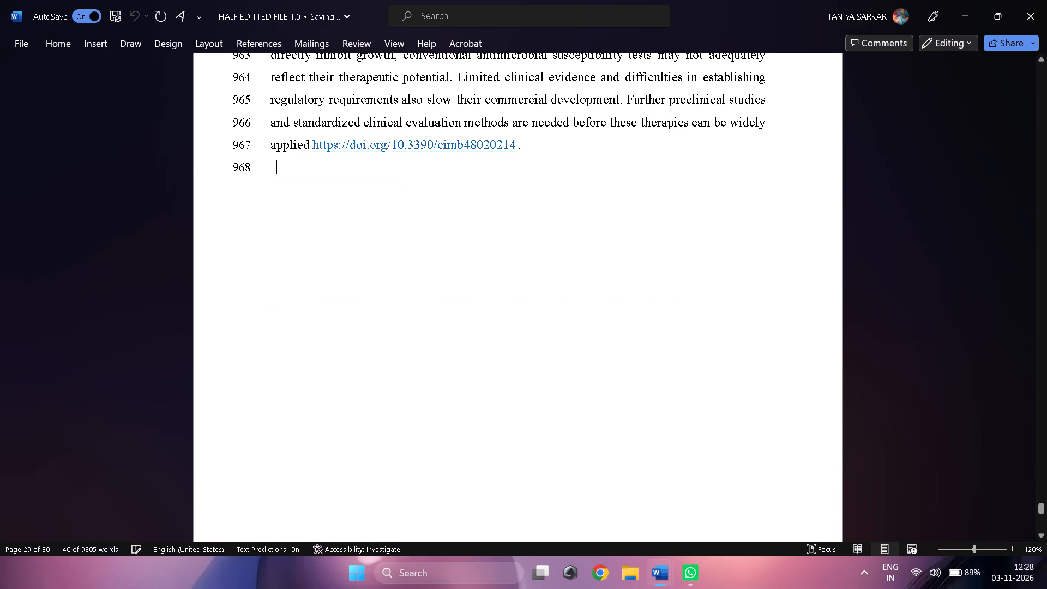
key("ctrl+v")
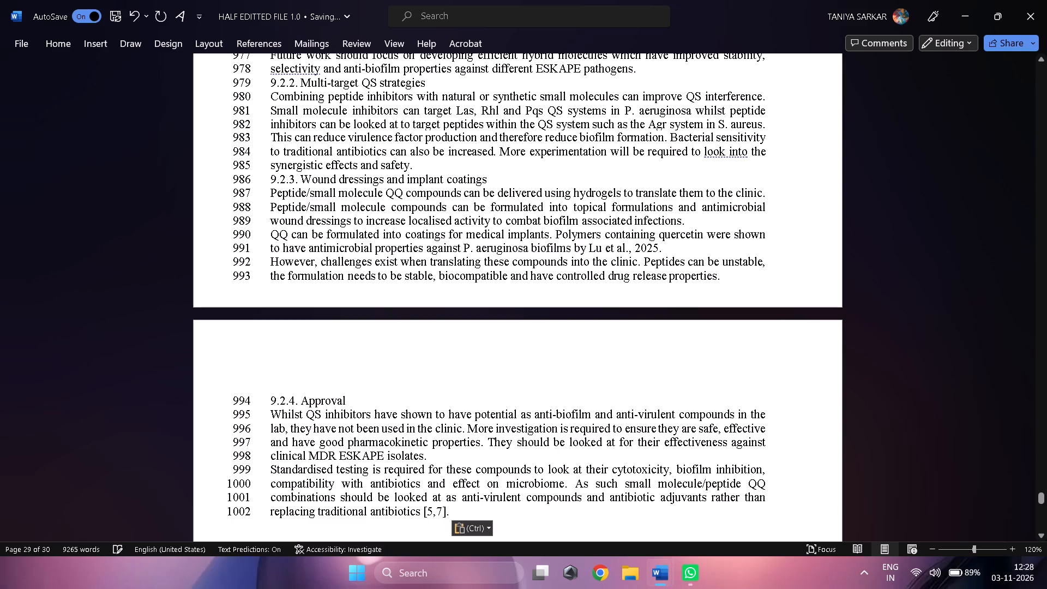
Make the pasted Future Perspectives heading and the Next generation bioengineering hybrid subheading bold at 12 pt.
left_click(1042, 61)
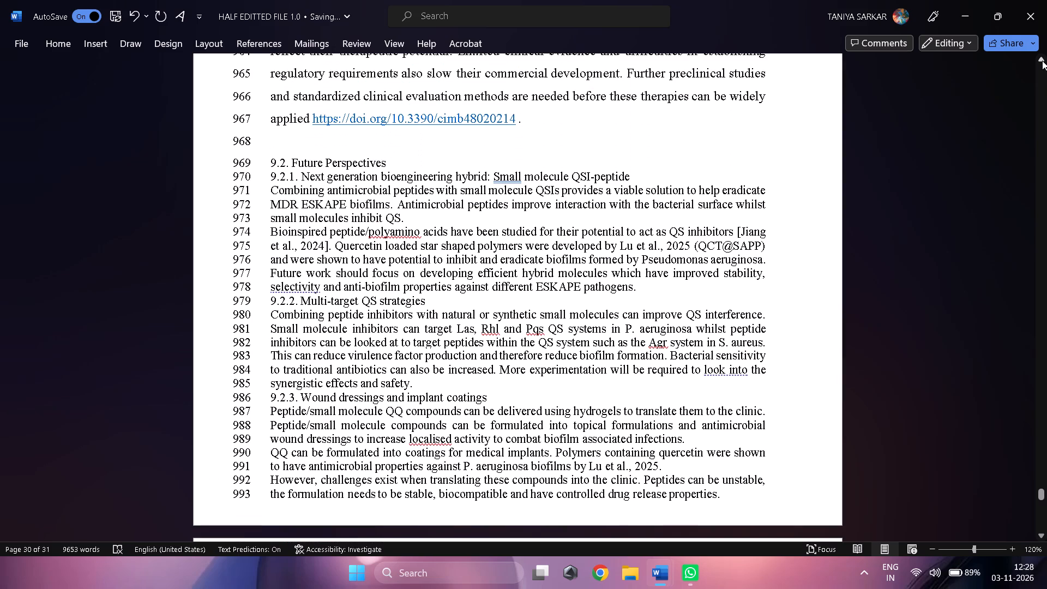
left_click_drag(269, 161, 294, 169)
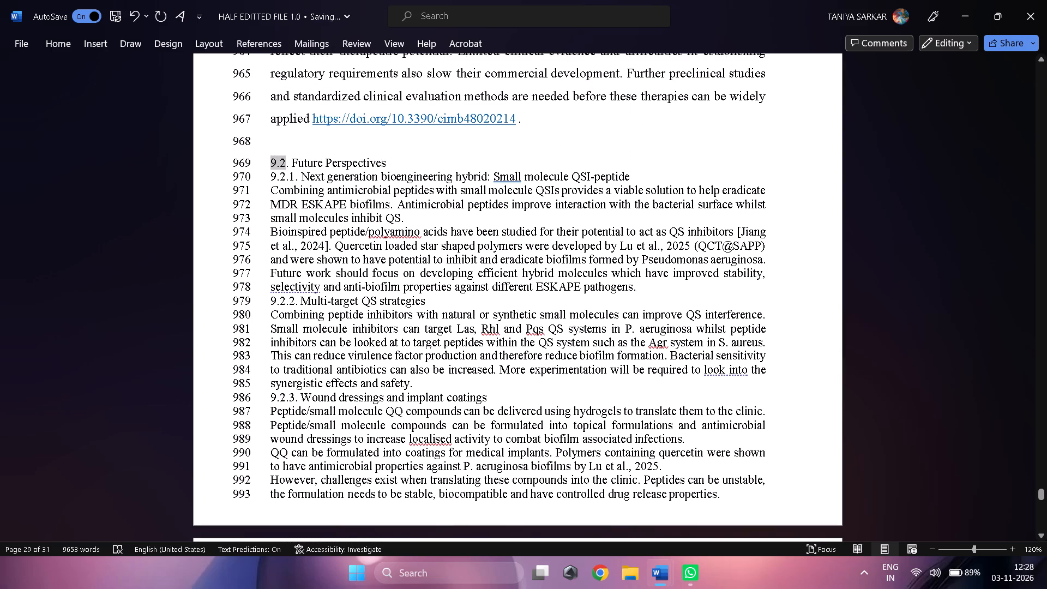
left_click_drag(294, 169, 636, 176)
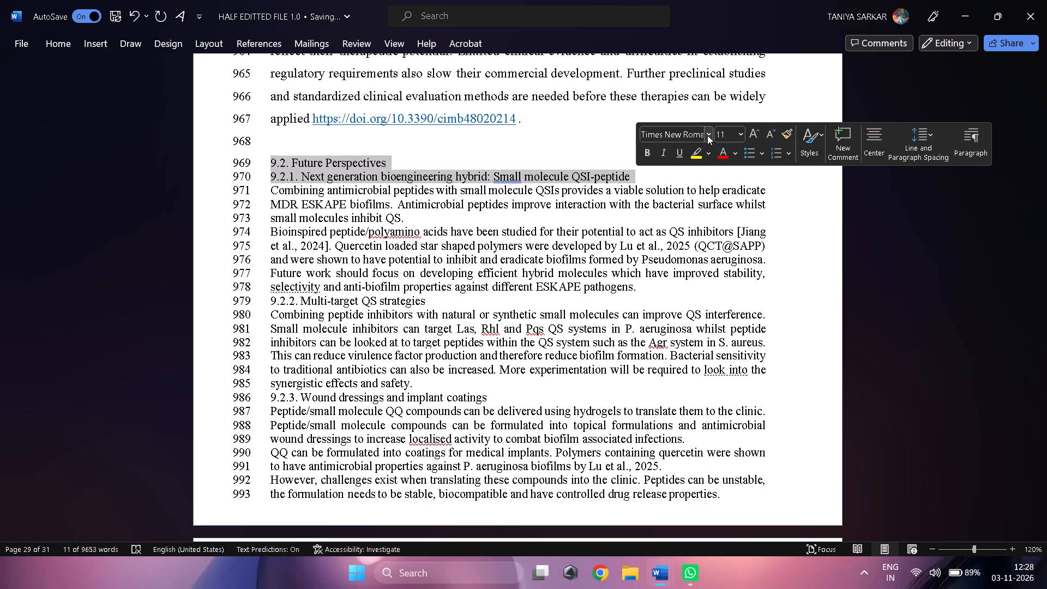
left_click(651, 153)
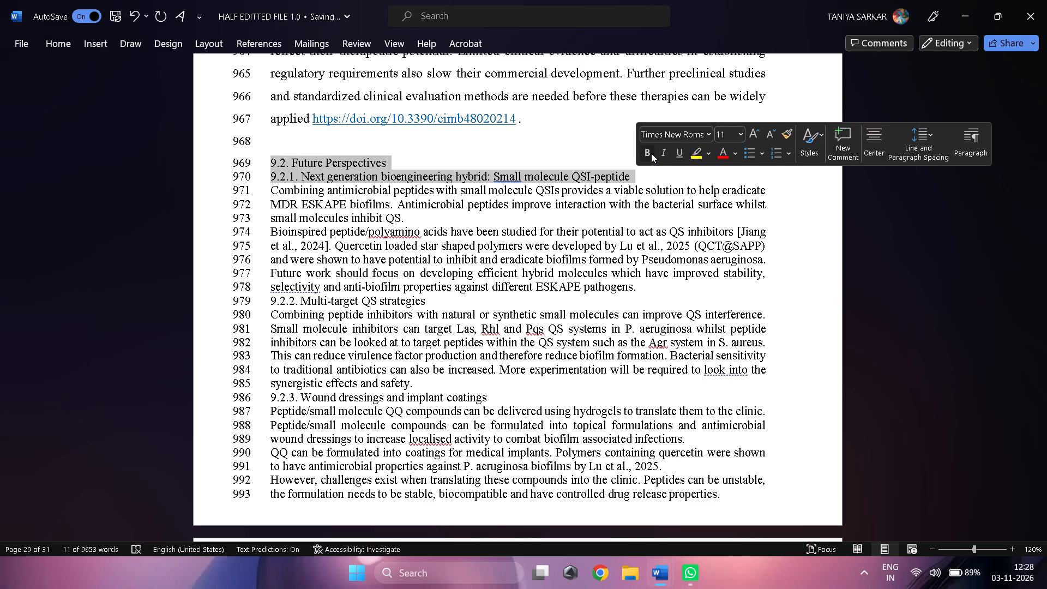
left_click(651, 153)
left_click(651, 153)
left_click(741, 134)
left_click(737, 216)
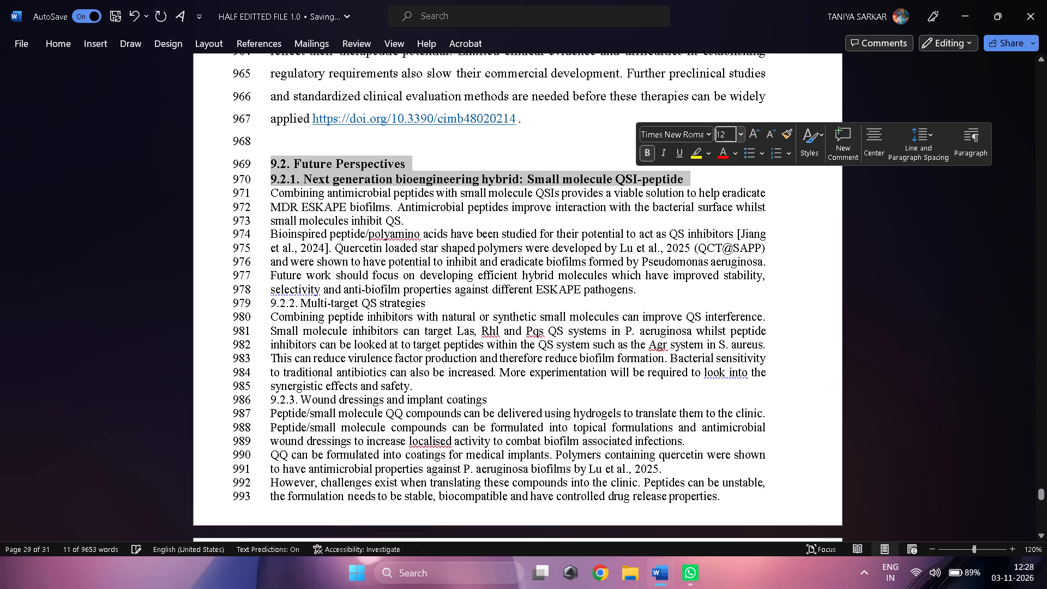
Renumber the Future Perspectives heading as 8.2 and the Next generation bioengineering hybrid subheading as 8.2.1.
left_click(275, 161)
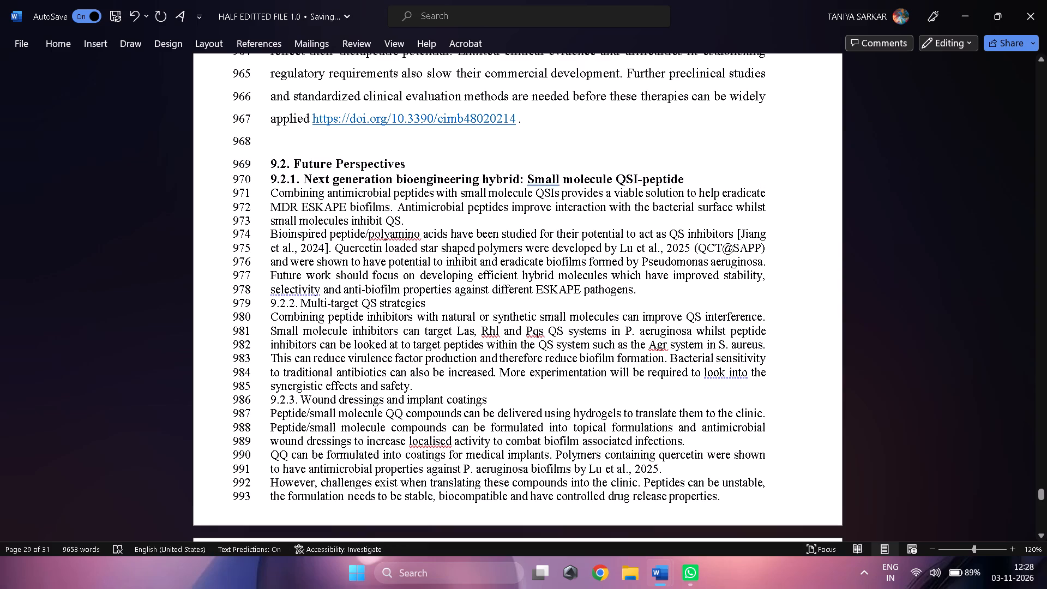
key("BackSpace")
key("8")
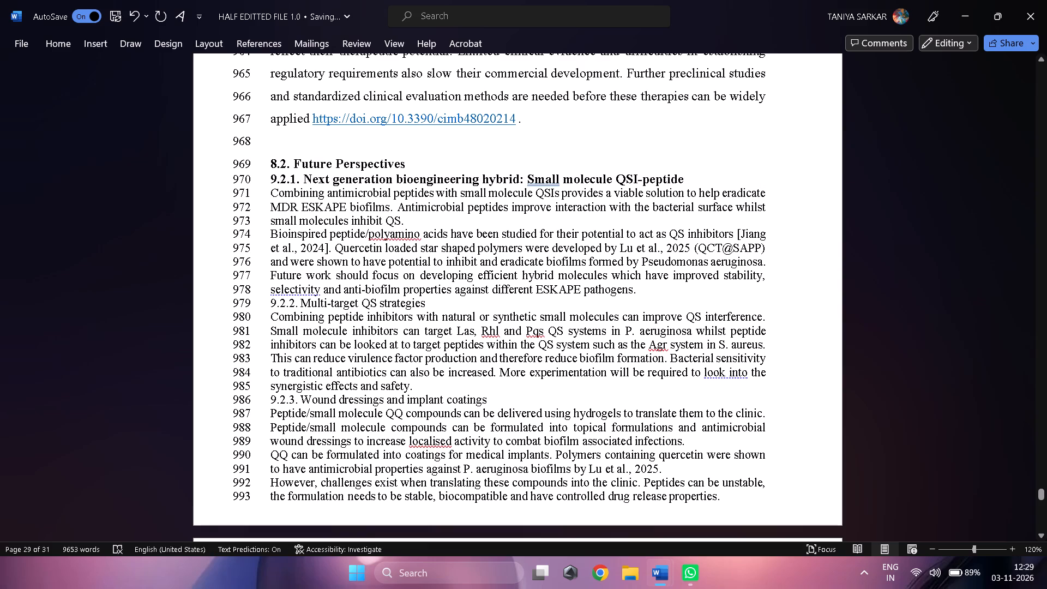
left_click(276, 177)
key("BackSpace")
key("8")
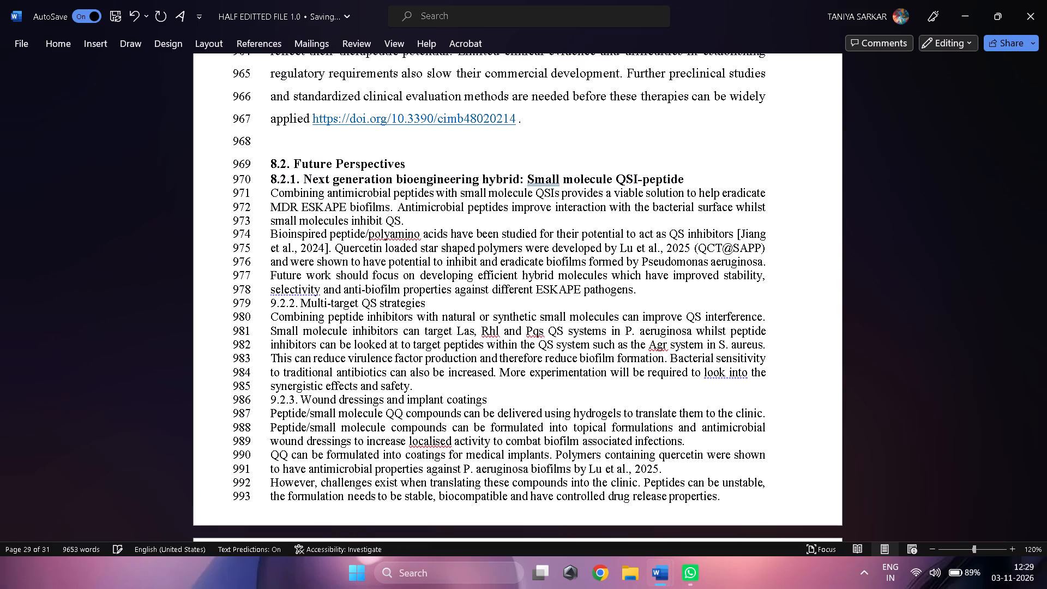
Insert a blank line between the 8.2.1 heading and its first paragraph.
left_click(699, 179)
key("Return")
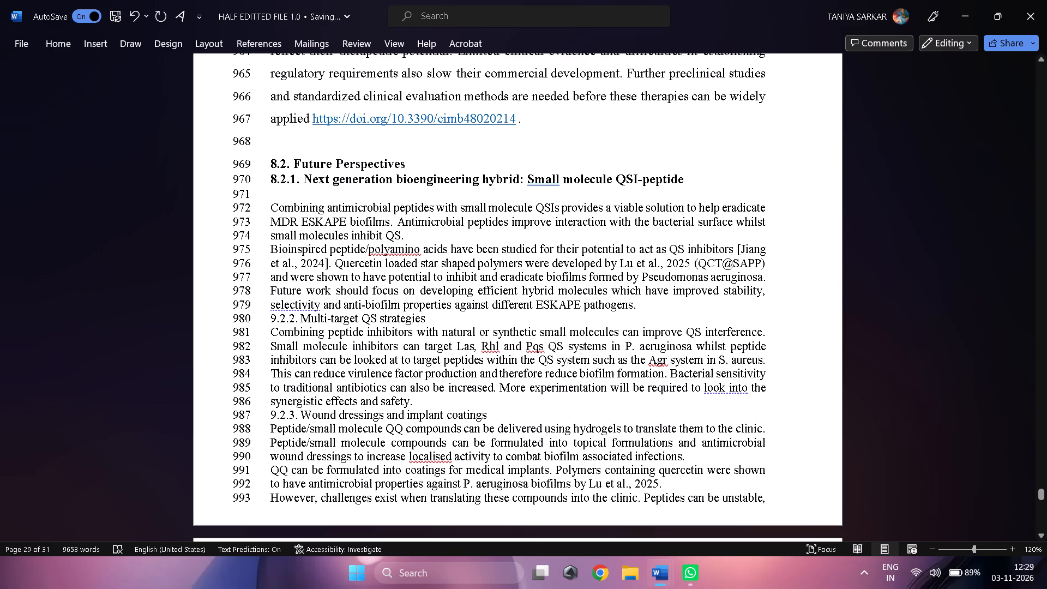
Replace both mentions of antimicrobial peptides in the first paragraph of section 8.2.1 with "AMP".
left_click_drag(436, 208, 385, 211)
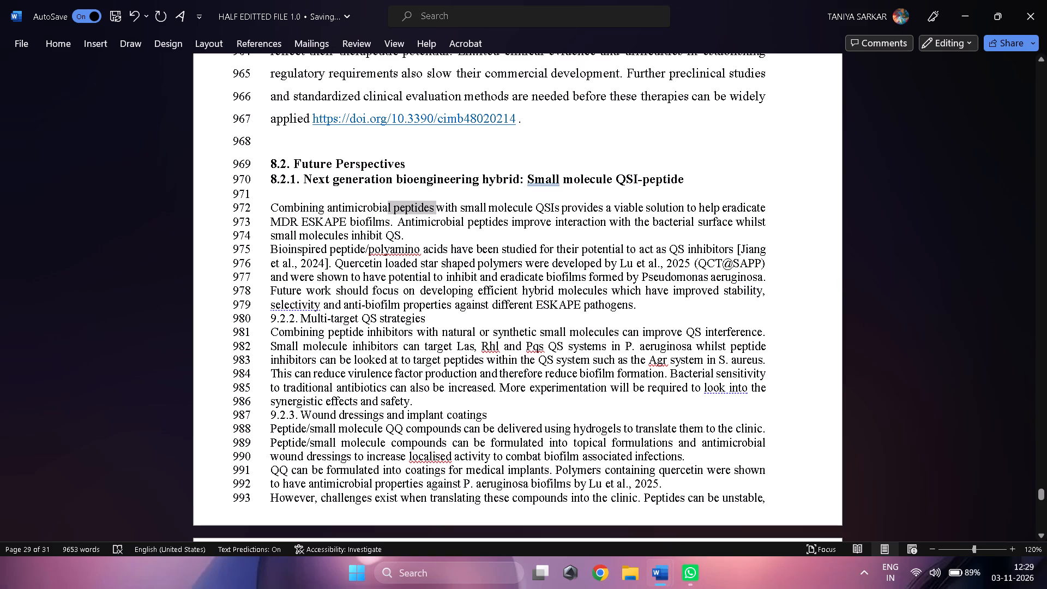
left_click_drag(385, 211, 346, 211)
key("BackSpace")
key("a")
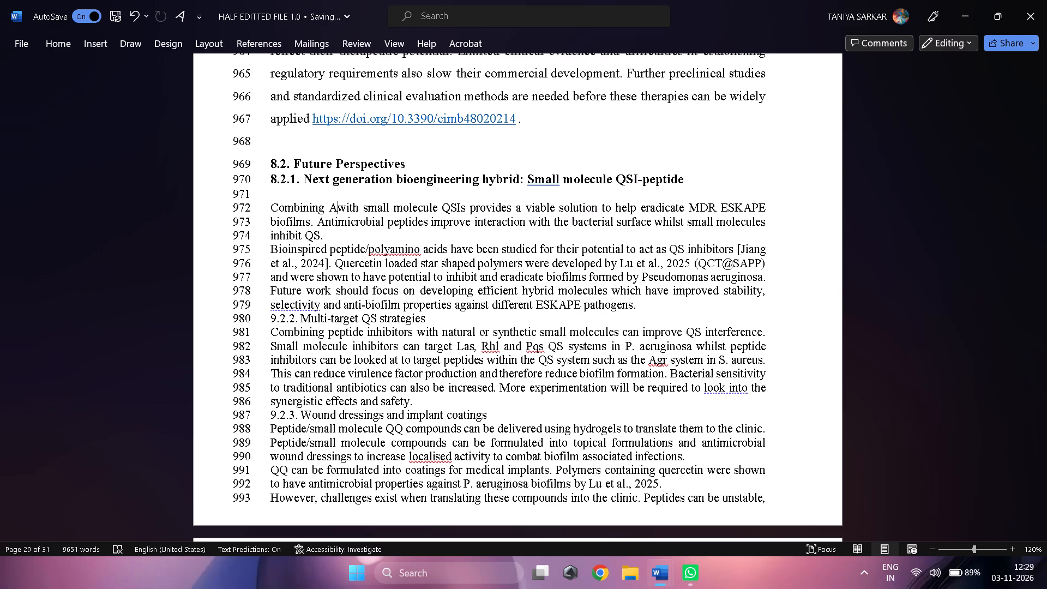
key("m")
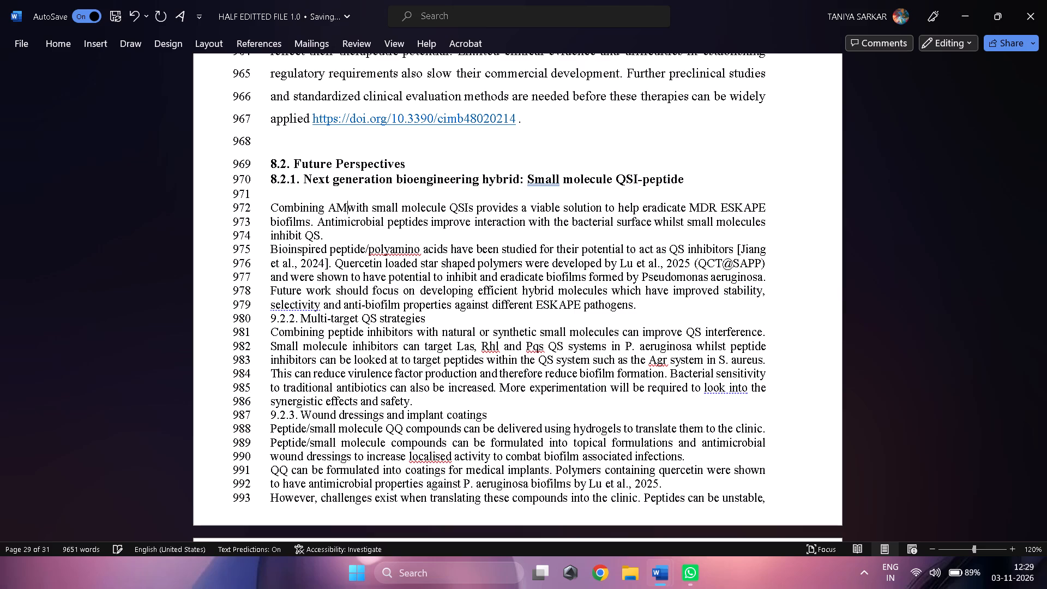
type("P")
key("space")
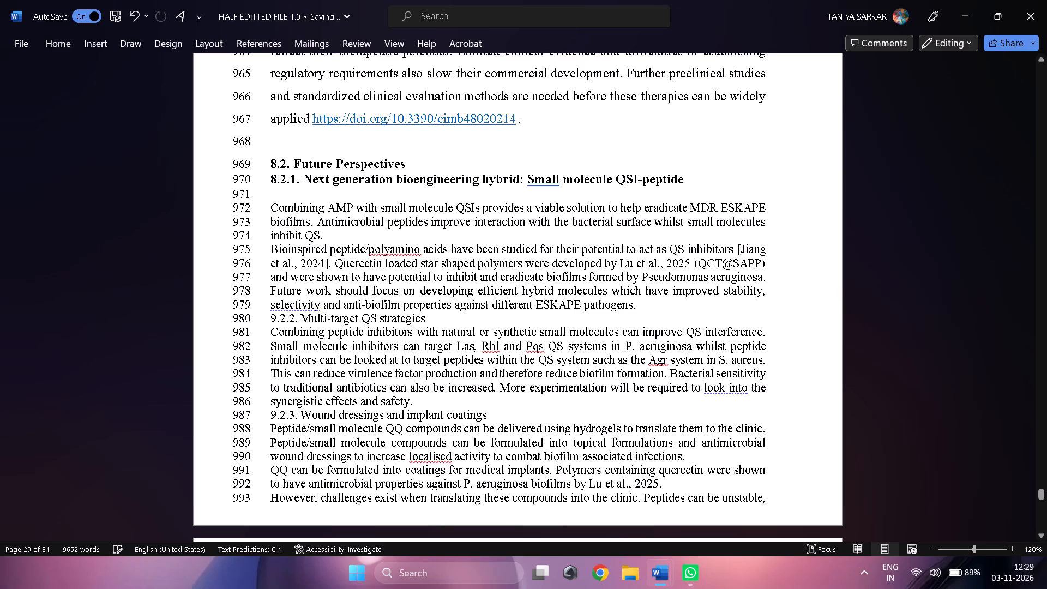
left_click_drag(428, 223, 351, 226)
key("BackSpace")
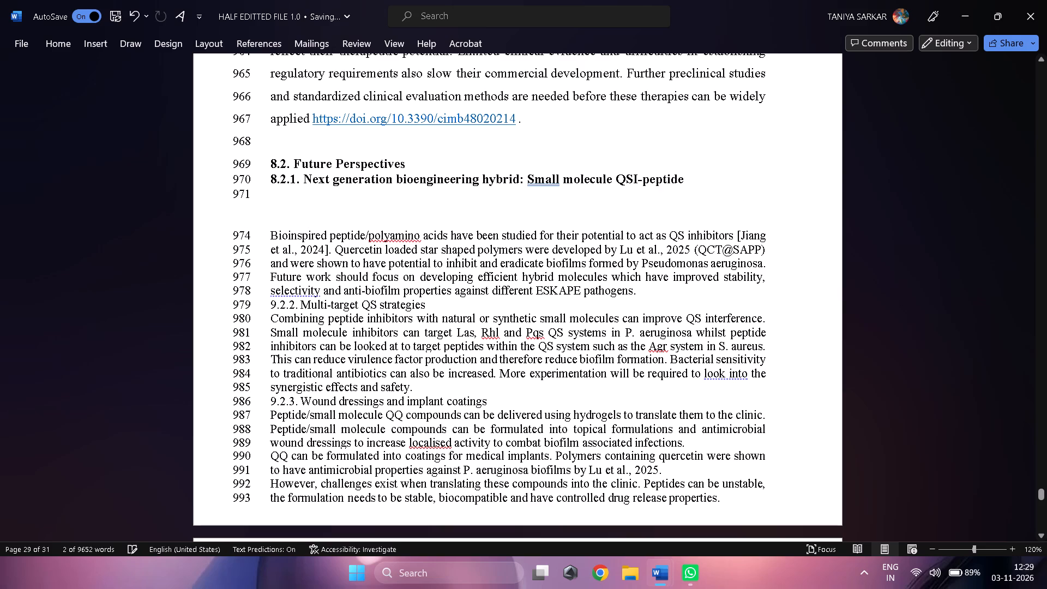
type("AMP")
key("space")
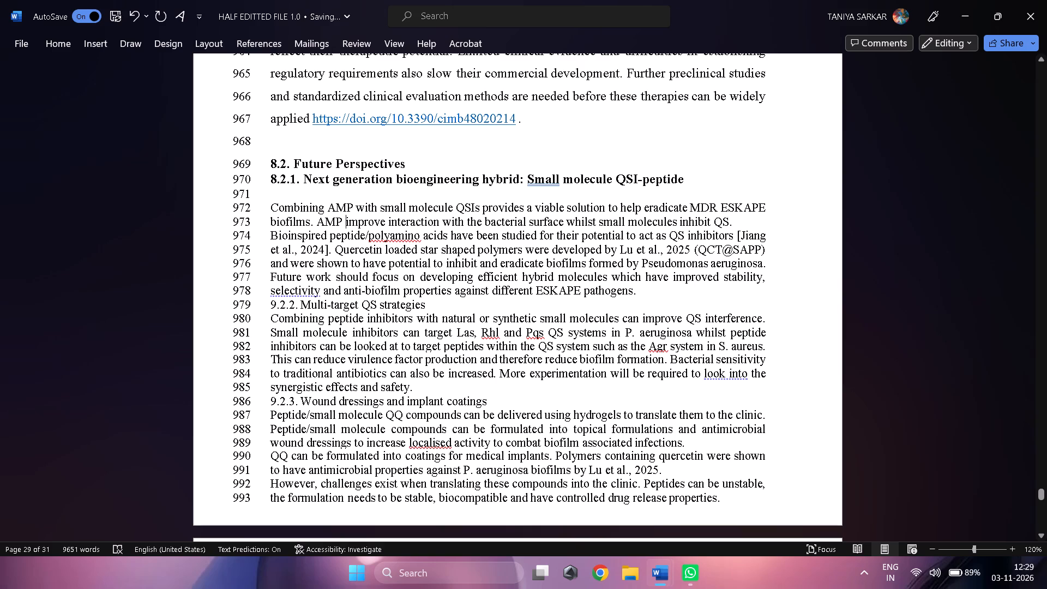
Highlight the citations "[Jiang et al., 2024]" and "Lu et al., 2025 (QCT@SAPP)" in section 8.2.1 in yellow.
left_click_drag(738, 237, 627, 242)
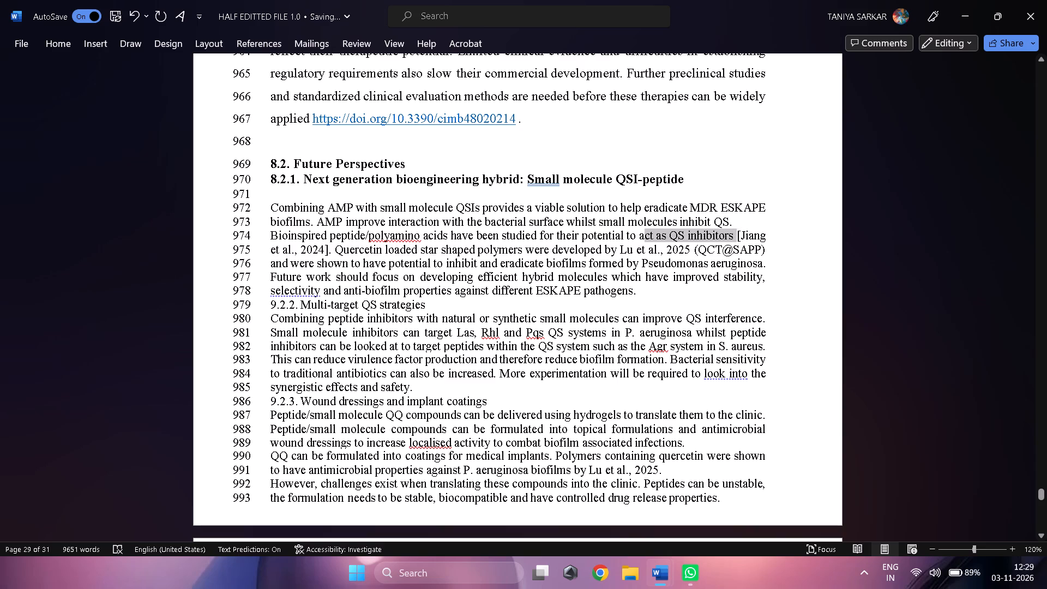
left_click_drag(627, 242, 326, 250)
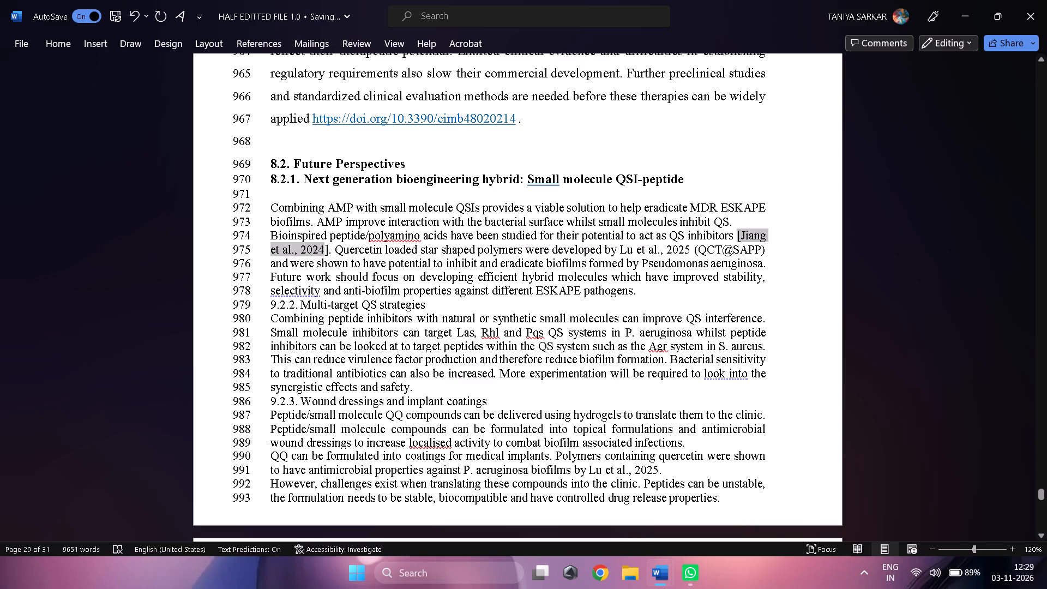
left_click_drag(326, 250, 328, 250)
left_click(387, 224)
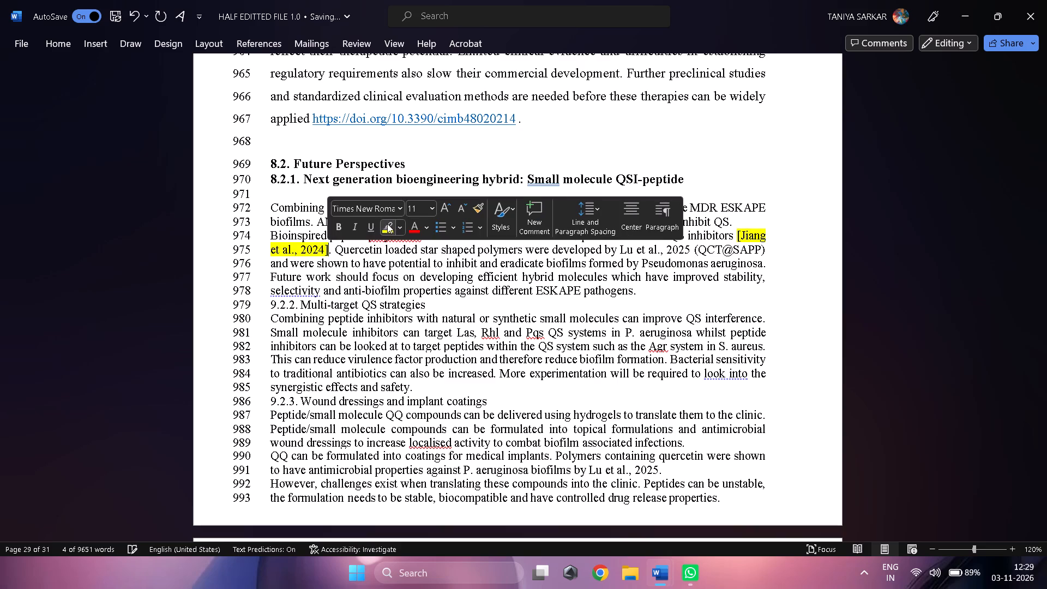
left_click(418, 253)
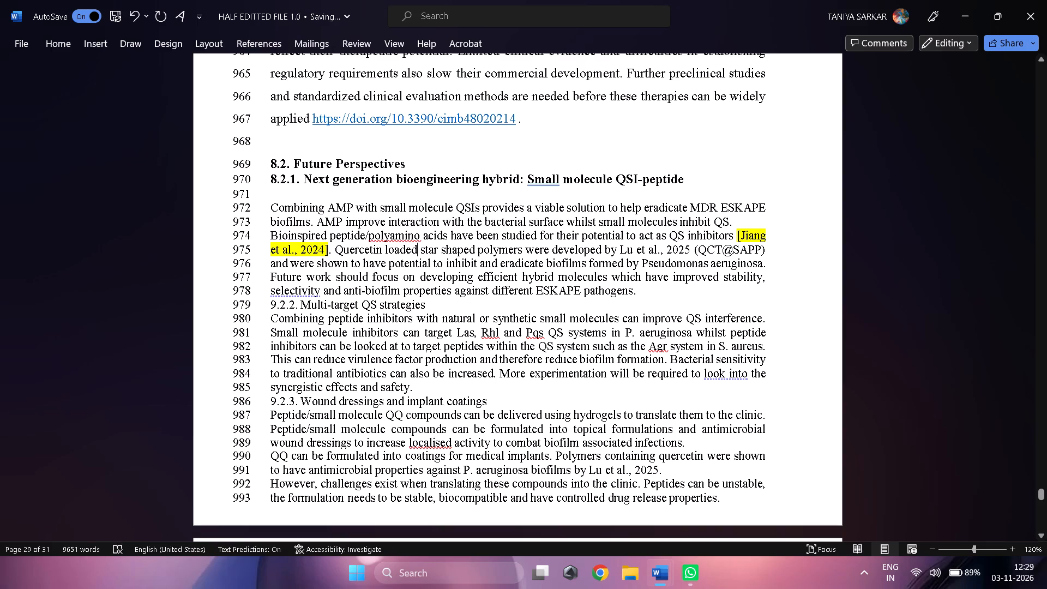
left_click_drag(619, 249, 745, 249)
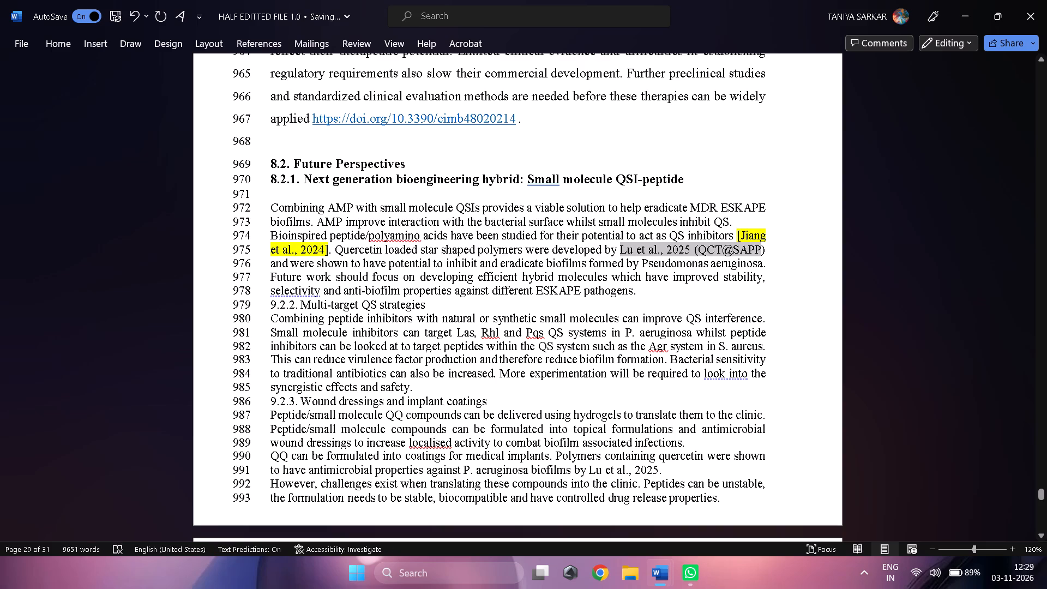
left_click_drag(745, 249, 773, 250)
left_click_drag(773, 250, 773, 249)
left_click(703, 227)
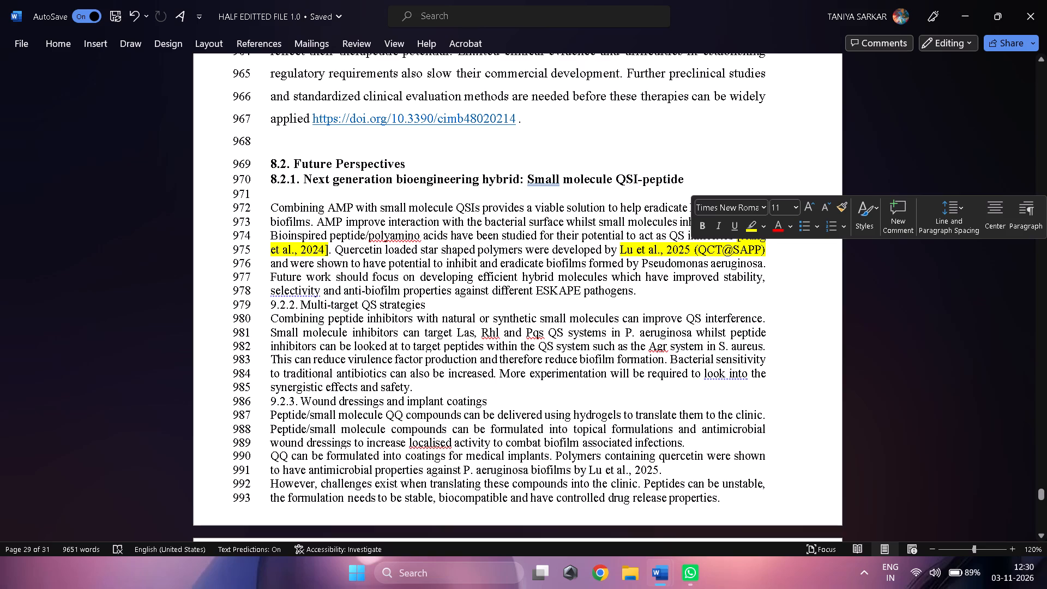
Italicise Pseudomonas aeruginosa in section 8.2.1 and abbreviate its genus to "P.".
left_click_drag(763, 266, 676, 267)
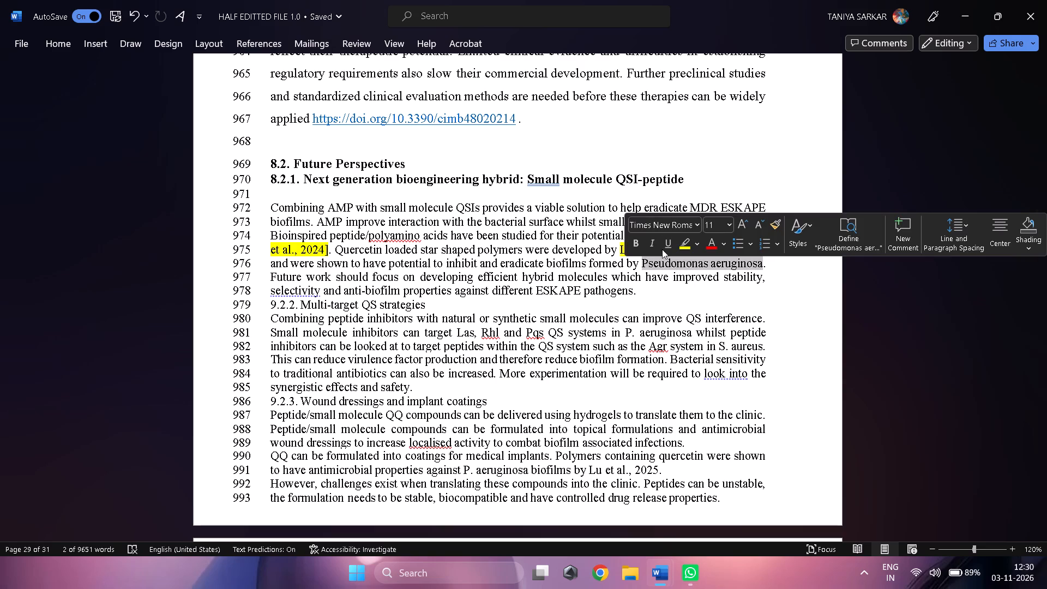
left_click(651, 242)
left_click(709, 262)
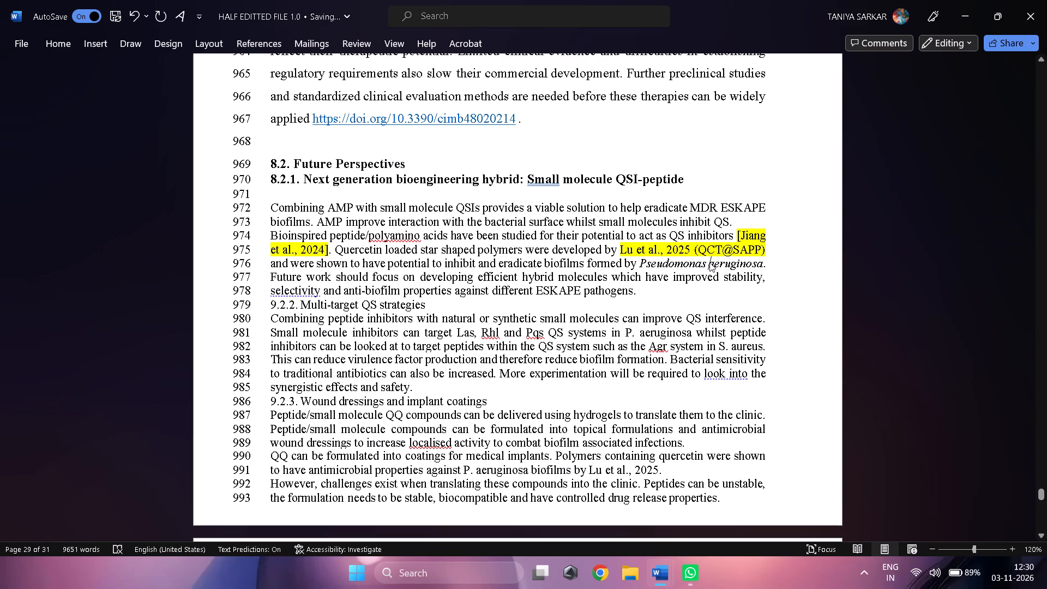
left_click_drag(709, 262, 648, 263)
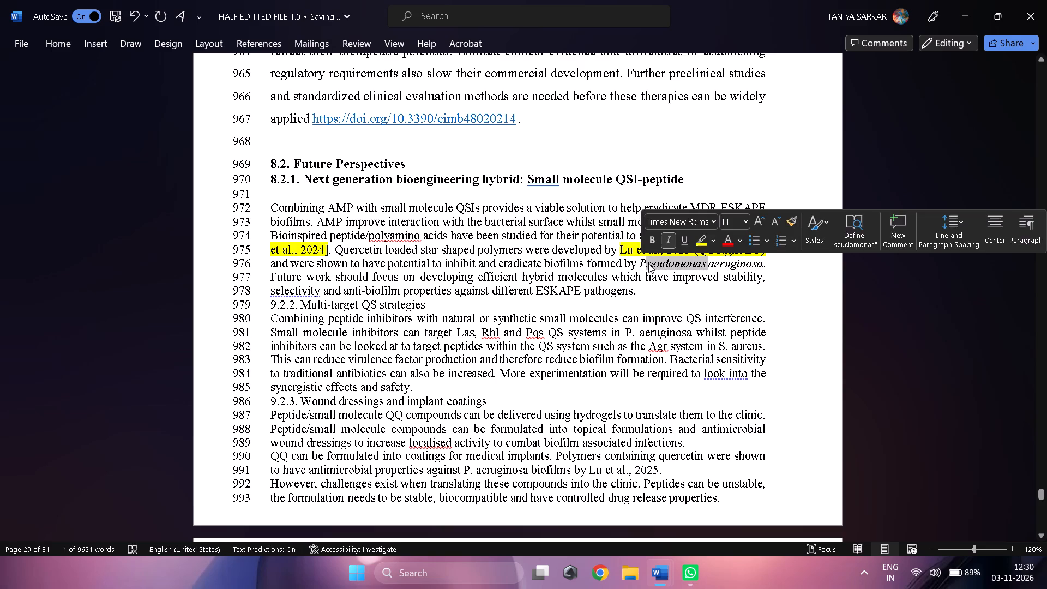
key("BackSpace")
key("period")
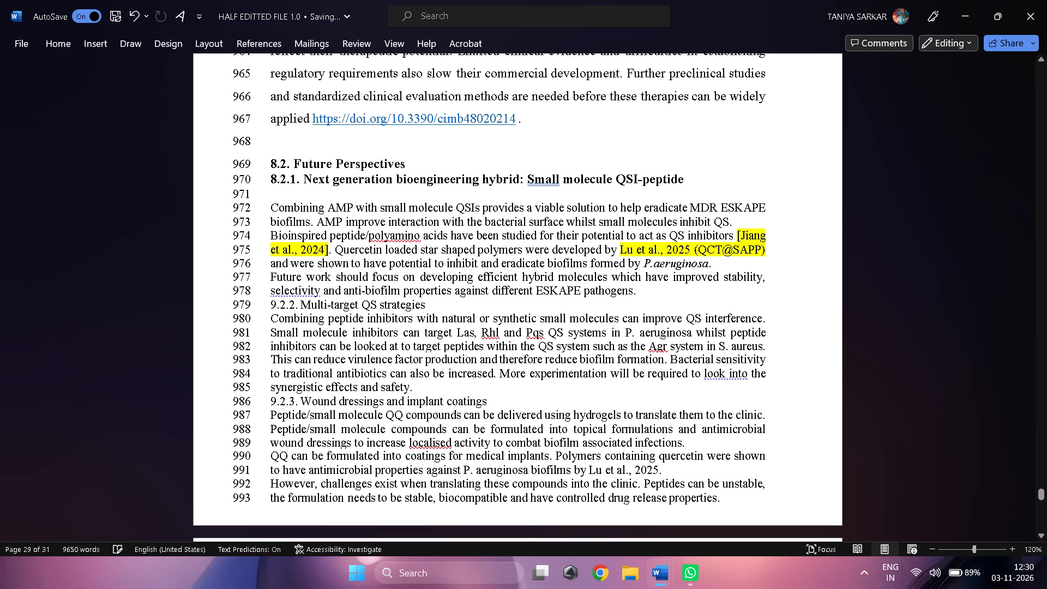
Insert a blank line between the end of section 8.2.1 and the 9.2.2 heading.
left_click(647, 291)
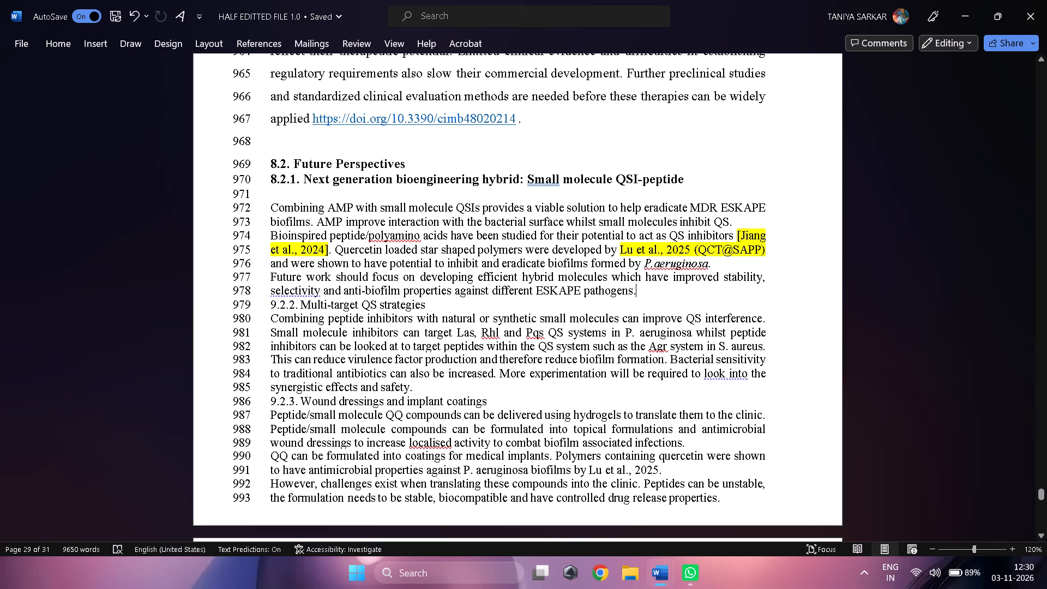
key("Return")
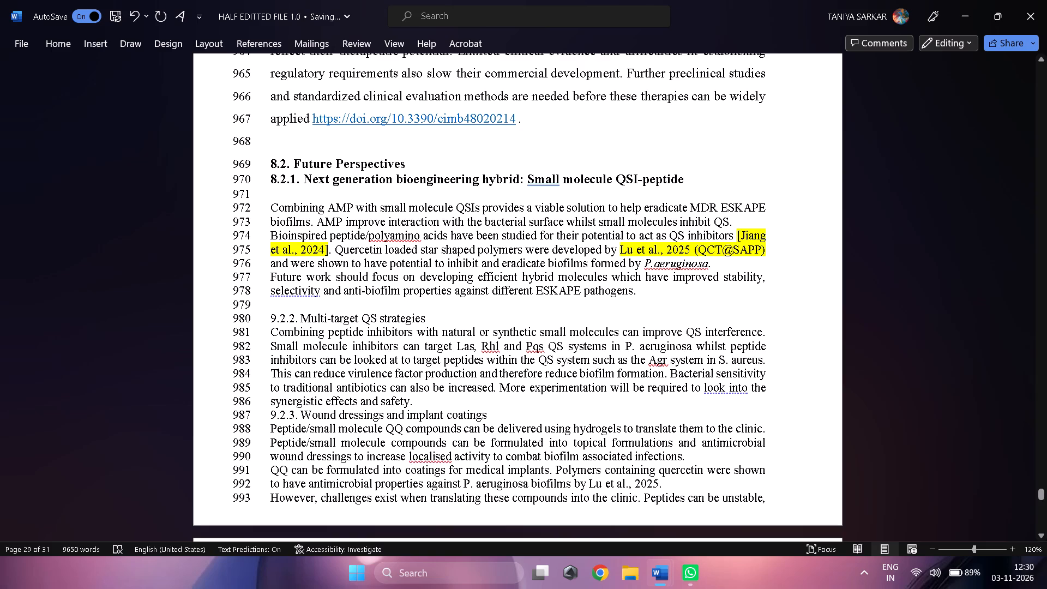
Extend the 8.2.1 heading with "and Multi-target QS strategies", reusing the 9.2.2 heading's wording, and make the added text bold.
left_click(691, 177)
key("space")
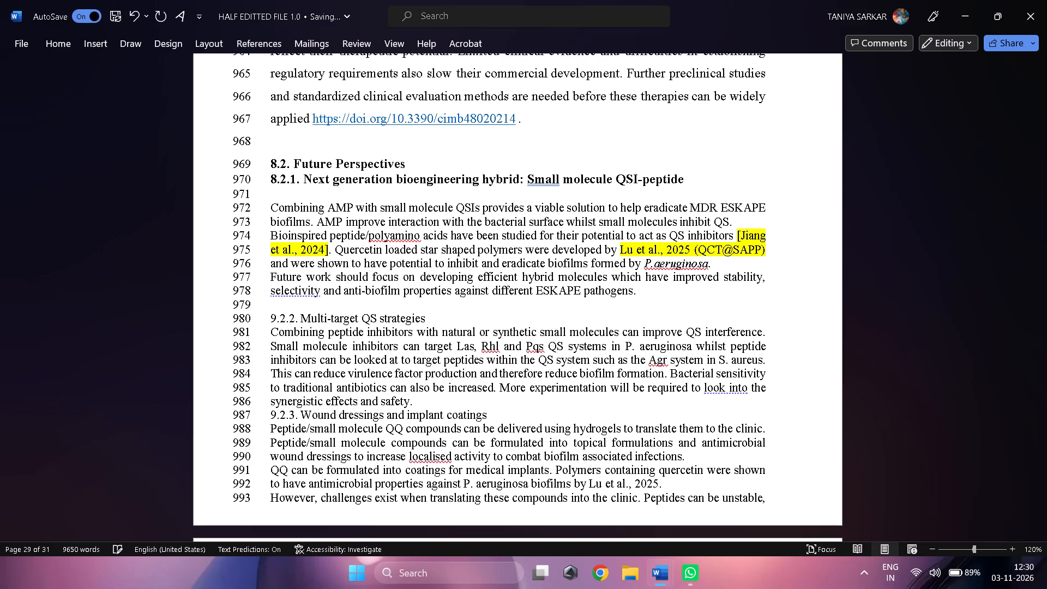
type("and")
key("space")
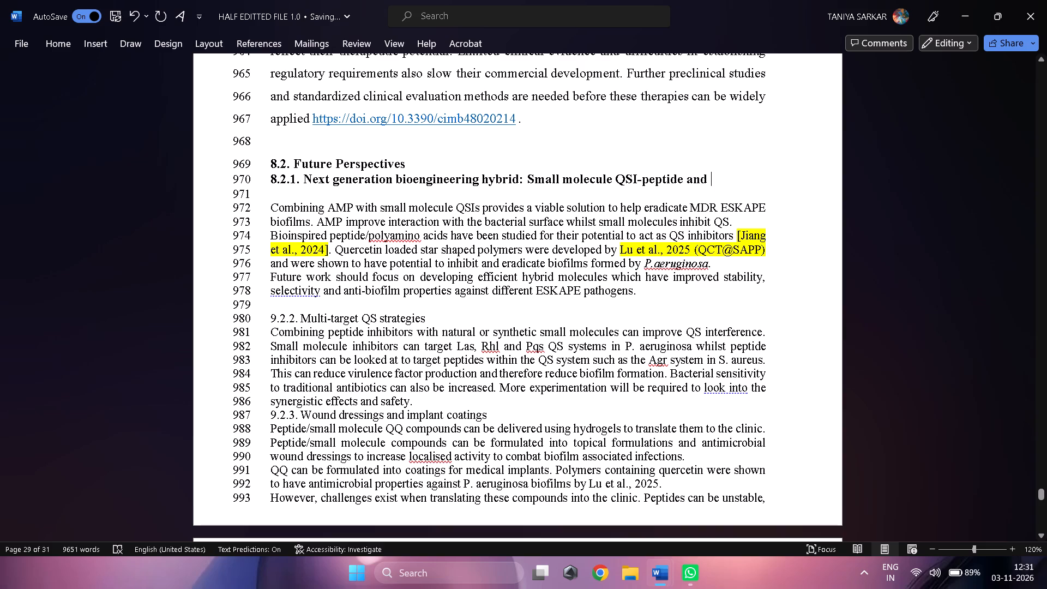
left_click_drag(430, 321, 313, 320)
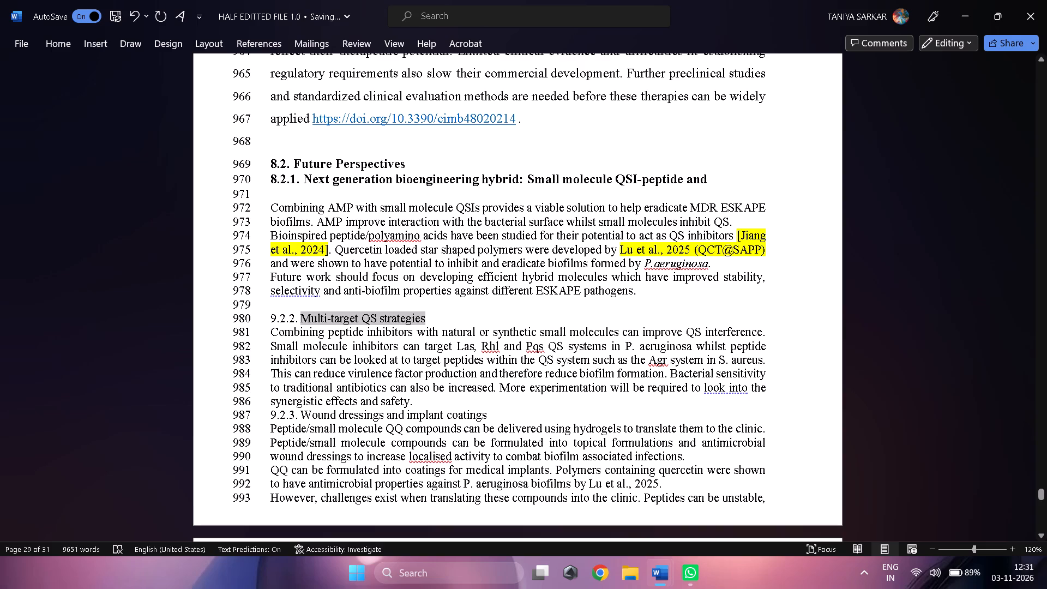
left_click_drag(313, 320, 311, 320)
key("ctrl+c")
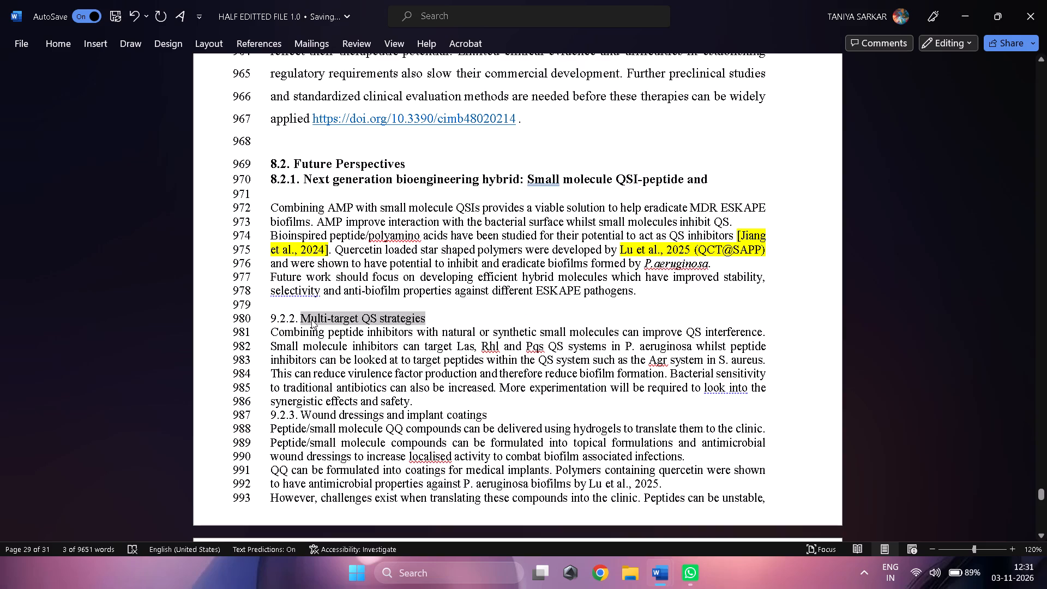
left_click(730, 167)
left_click(729, 181)
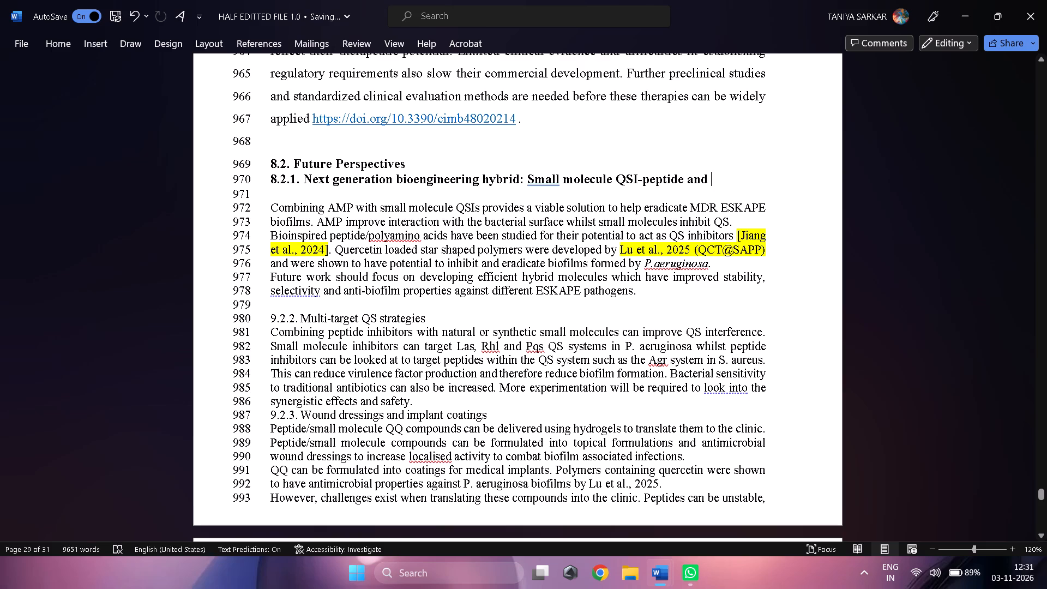
key("ctrl+v")
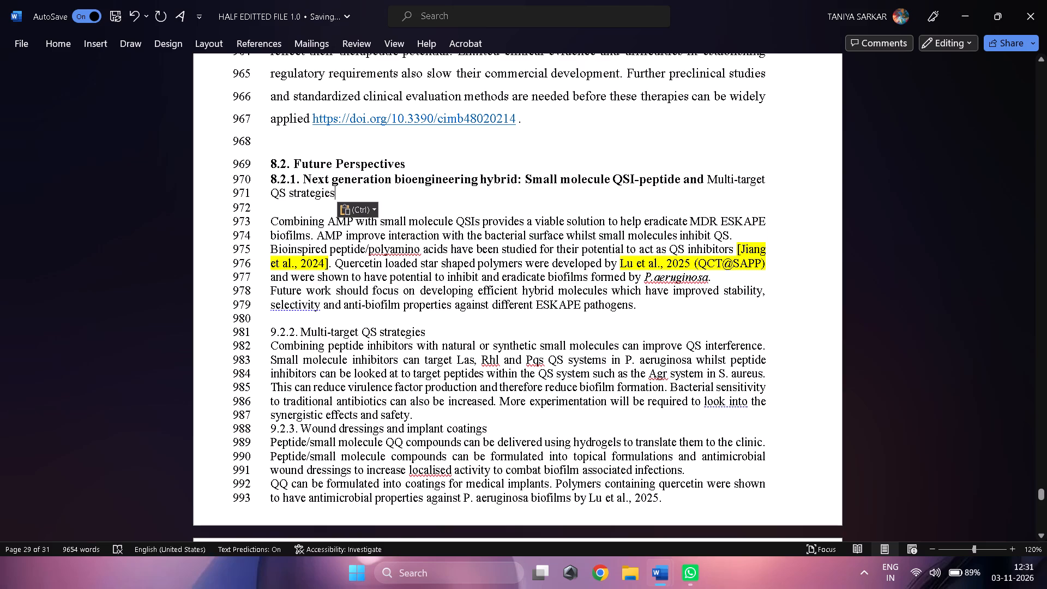
left_click_drag(707, 177, 751, 196)
left_click(658, 172)
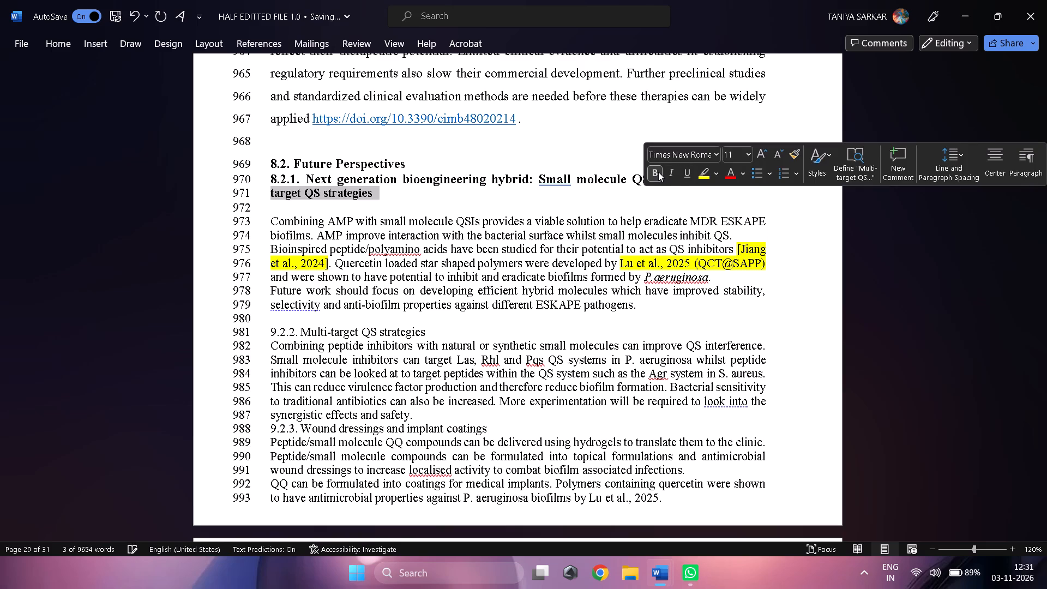
left_click(681, 200)
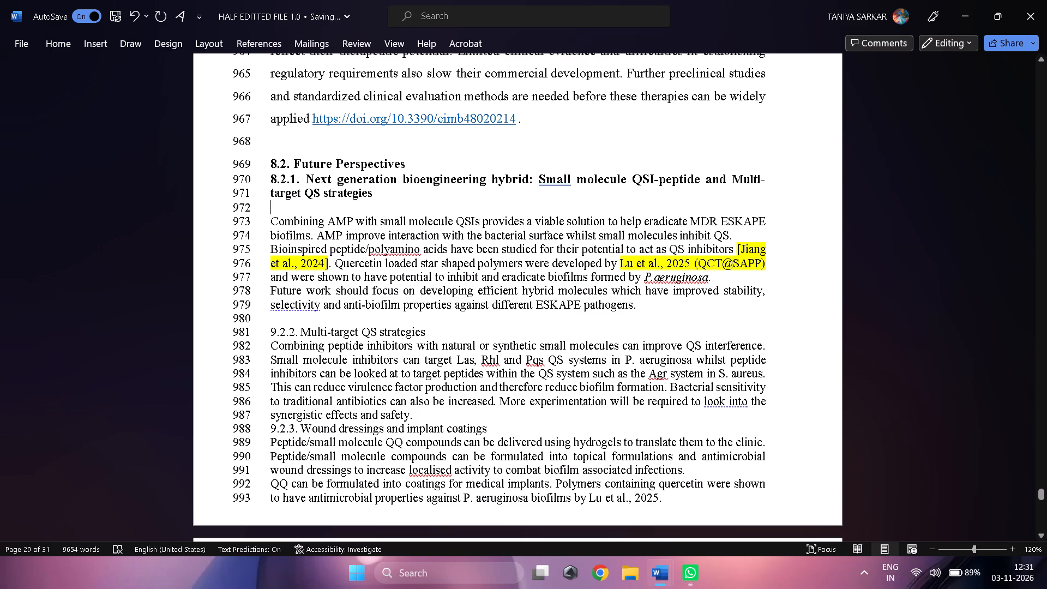
Delete the separate "9.2.2. Multi-target QS strategies" heading line.
left_click_drag(437, 330, 311, 332)
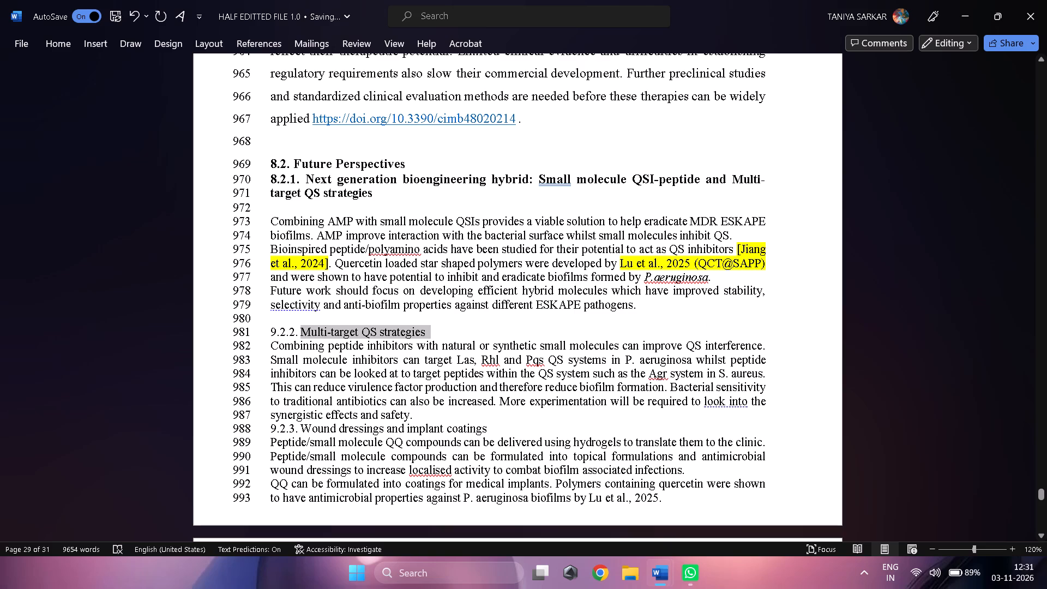
left_click_drag(311, 332, 270, 334)
key("BackSpace")
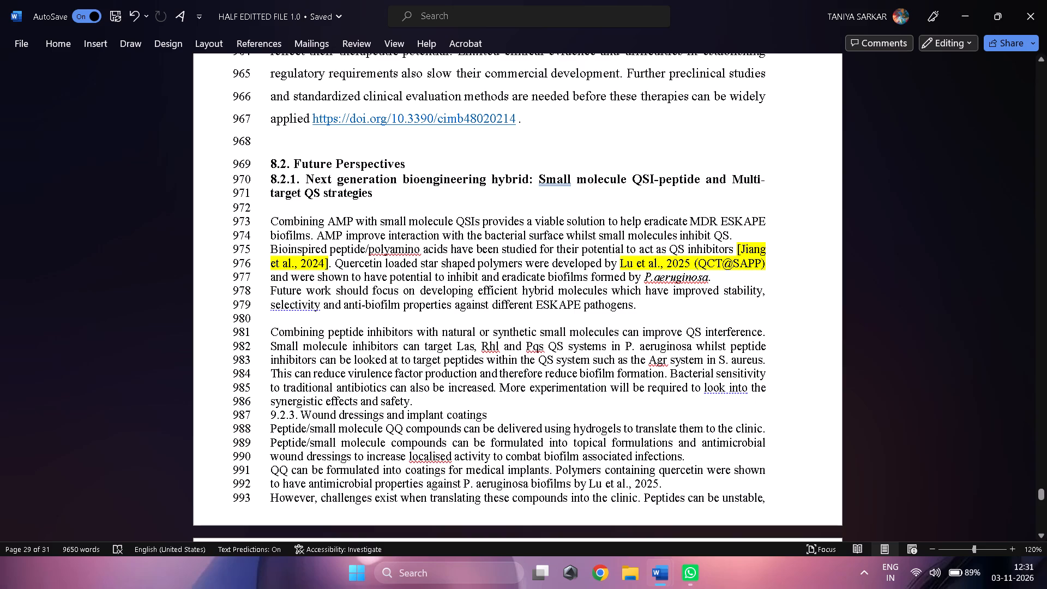
Italicise "P. aeruginosa" and "S. aureus" in the paragraph on combining peptide inhibitors with small molecules.
left_click_drag(695, 349, 627, 348)
left_click(648, 328)
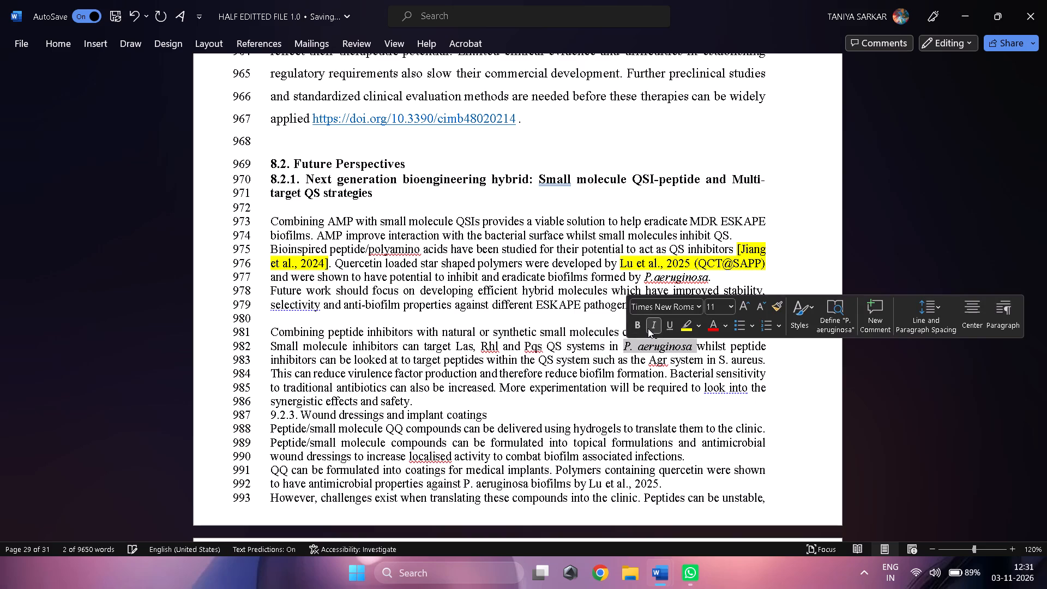
left_click(722, 366)
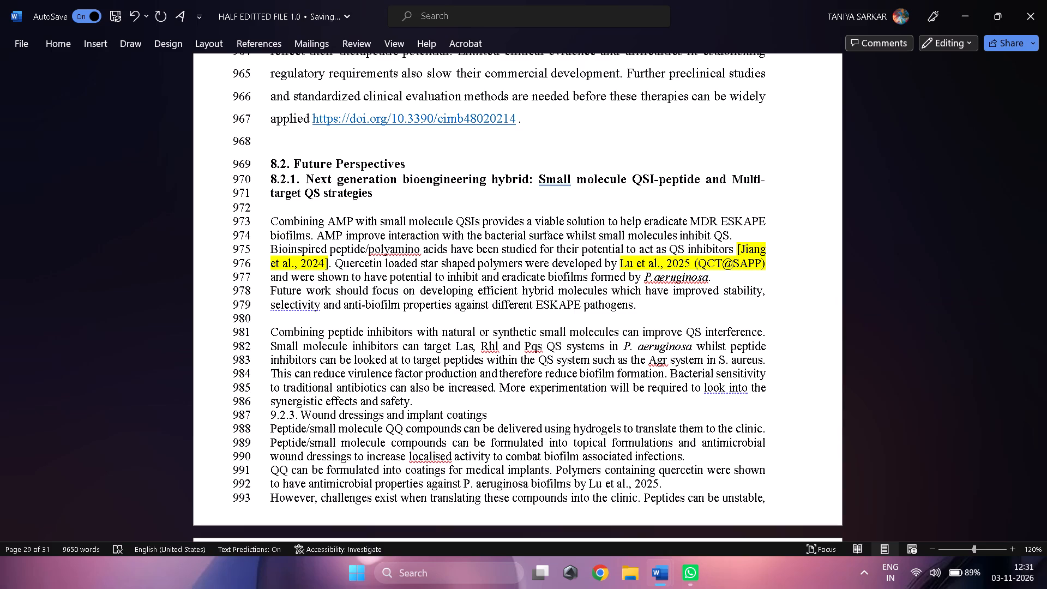
left_click_drag(764, 362, 739, 366)
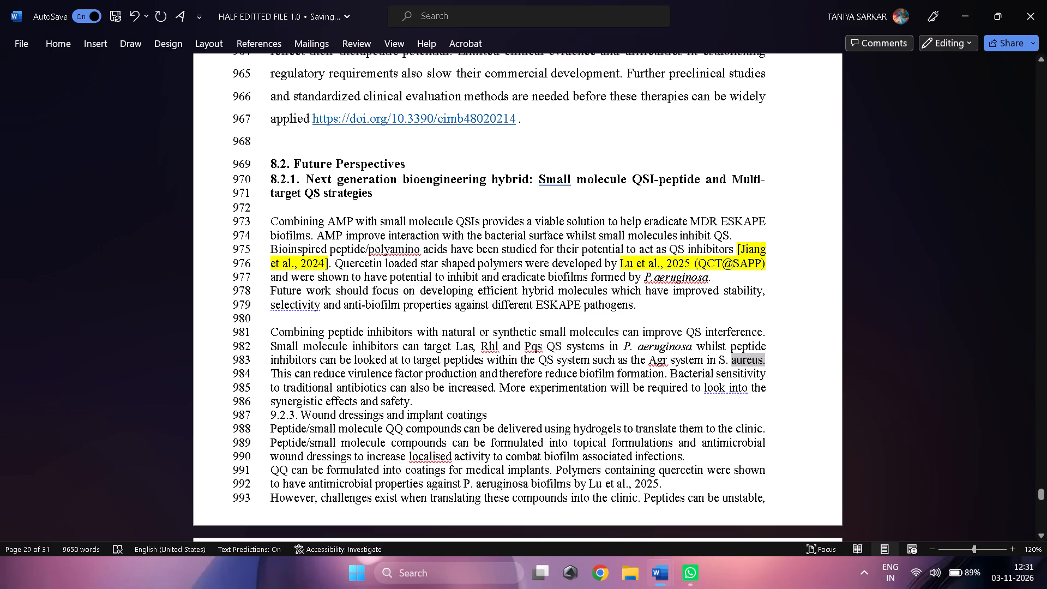
left_click_drag(739, 366, 720, 363)
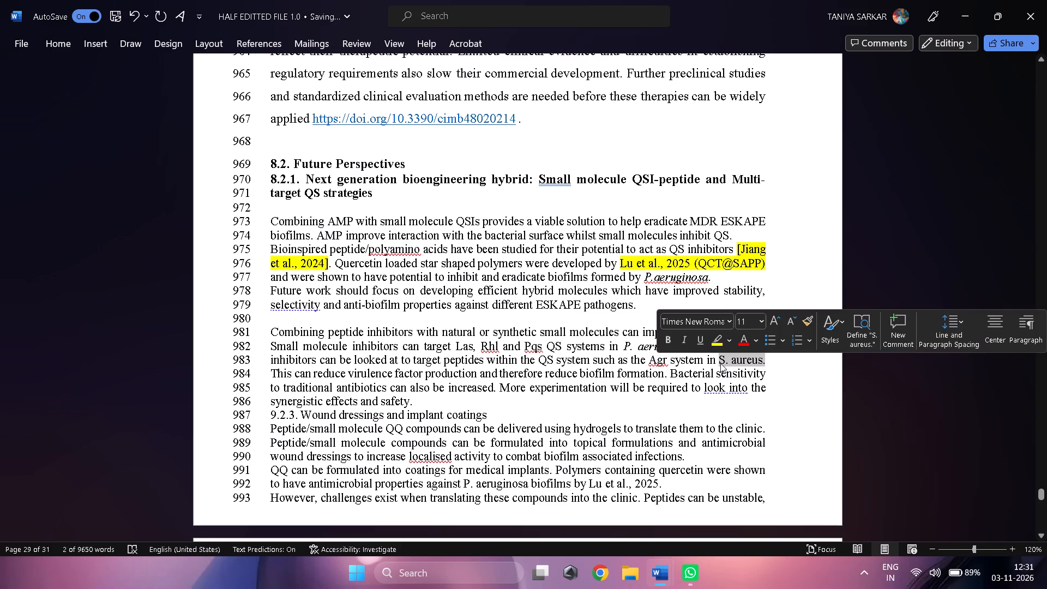
left_click(685, 342)
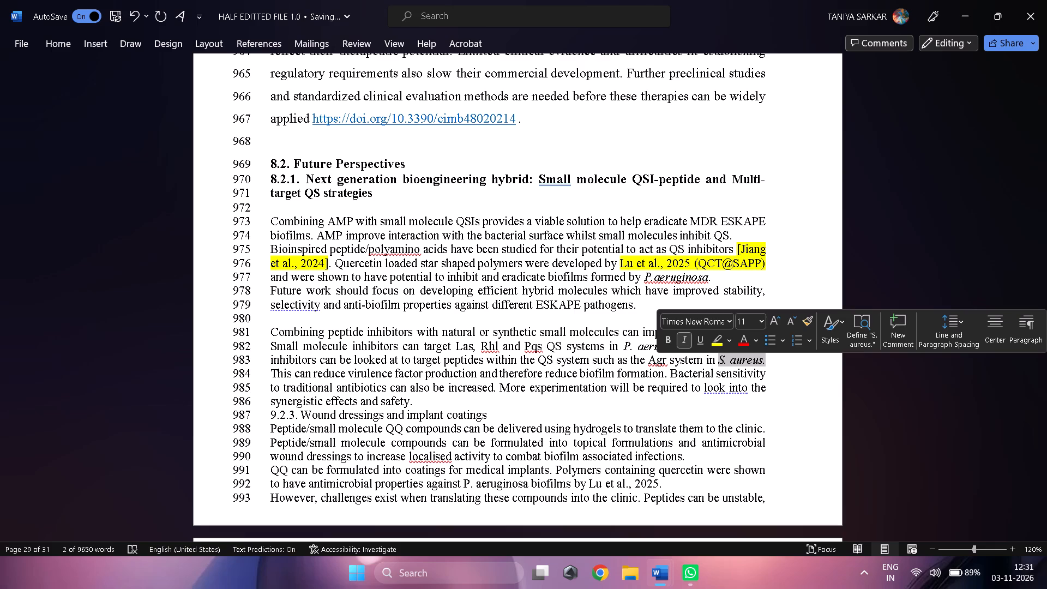
Insert a blank line before the "9.2.3. Wound dressings and implant coatings" heading.
left_click(496, 409)
left_click(496, 402)
key("Return")
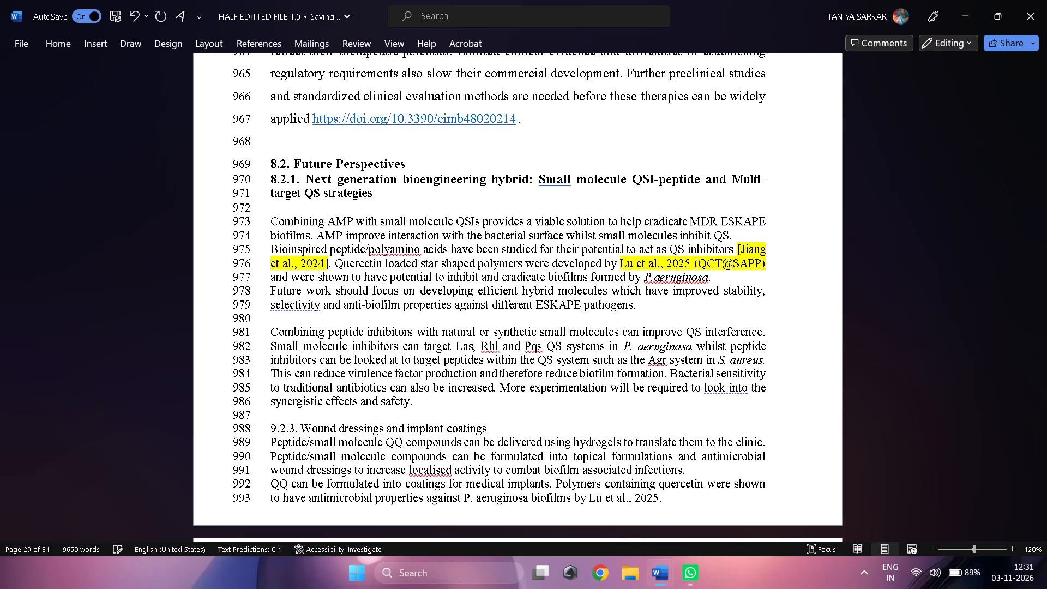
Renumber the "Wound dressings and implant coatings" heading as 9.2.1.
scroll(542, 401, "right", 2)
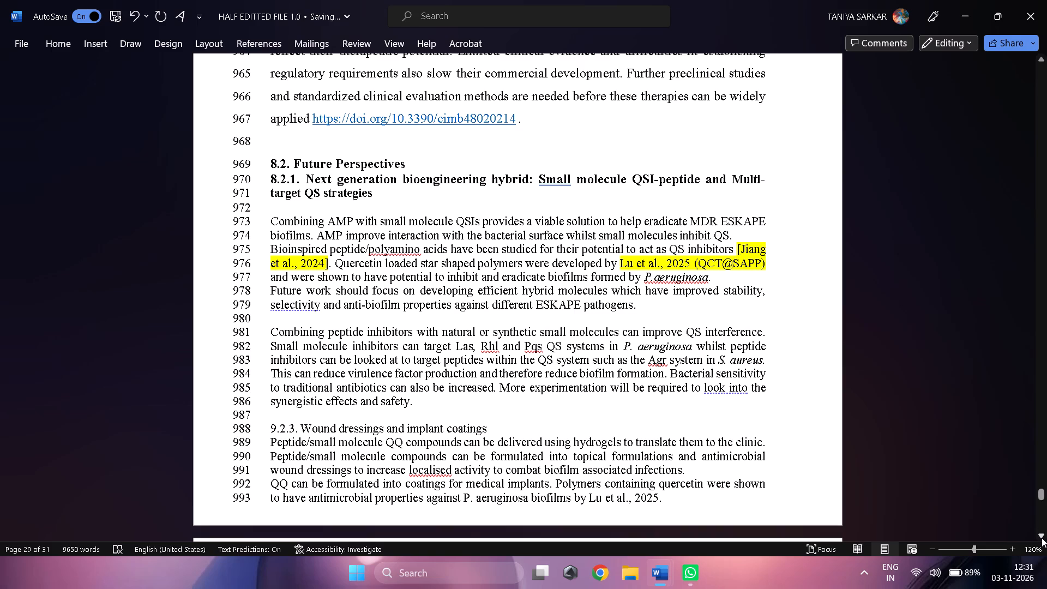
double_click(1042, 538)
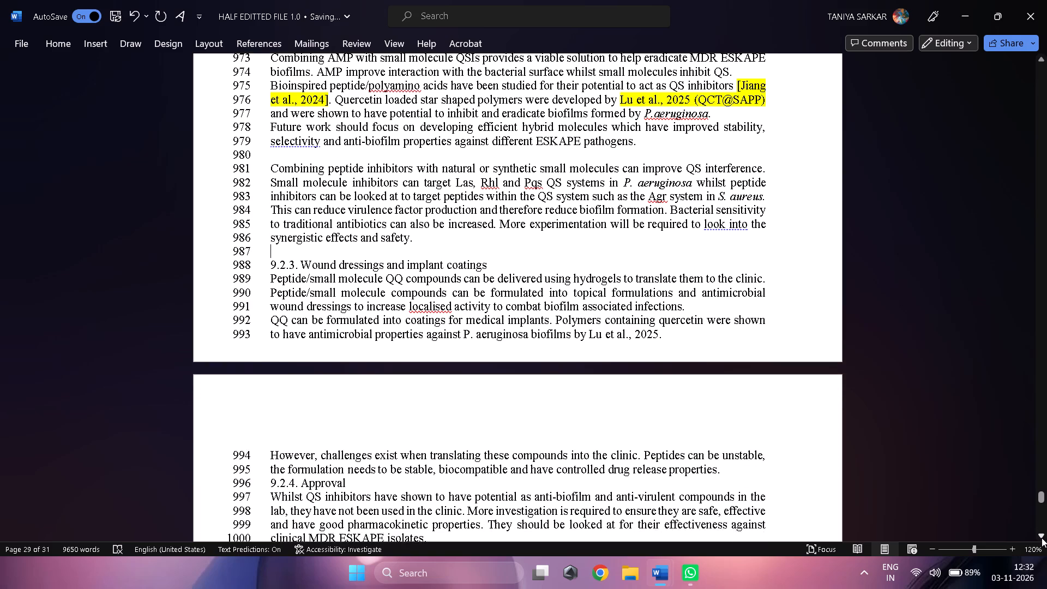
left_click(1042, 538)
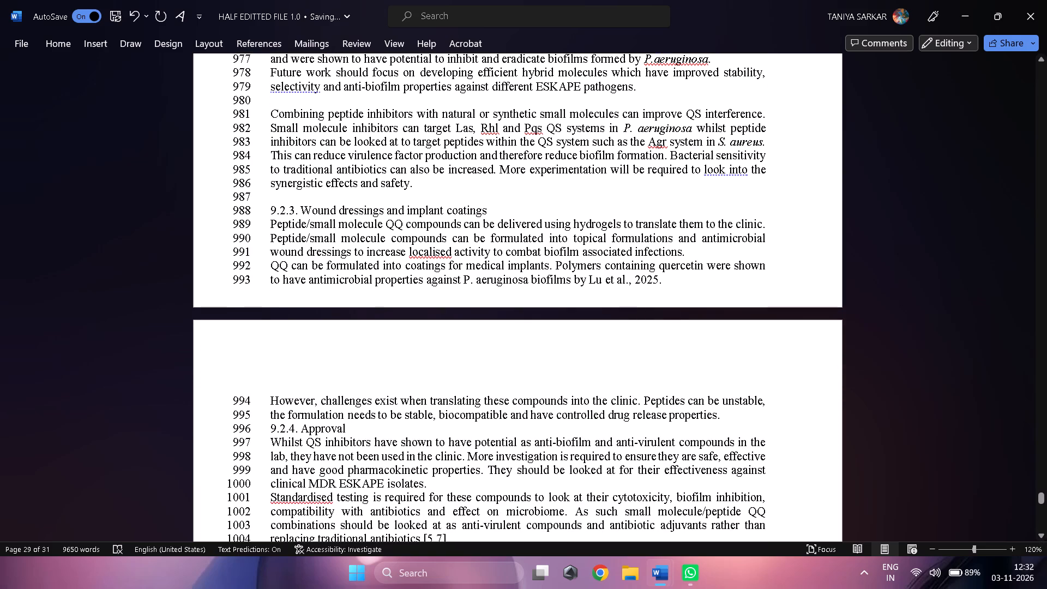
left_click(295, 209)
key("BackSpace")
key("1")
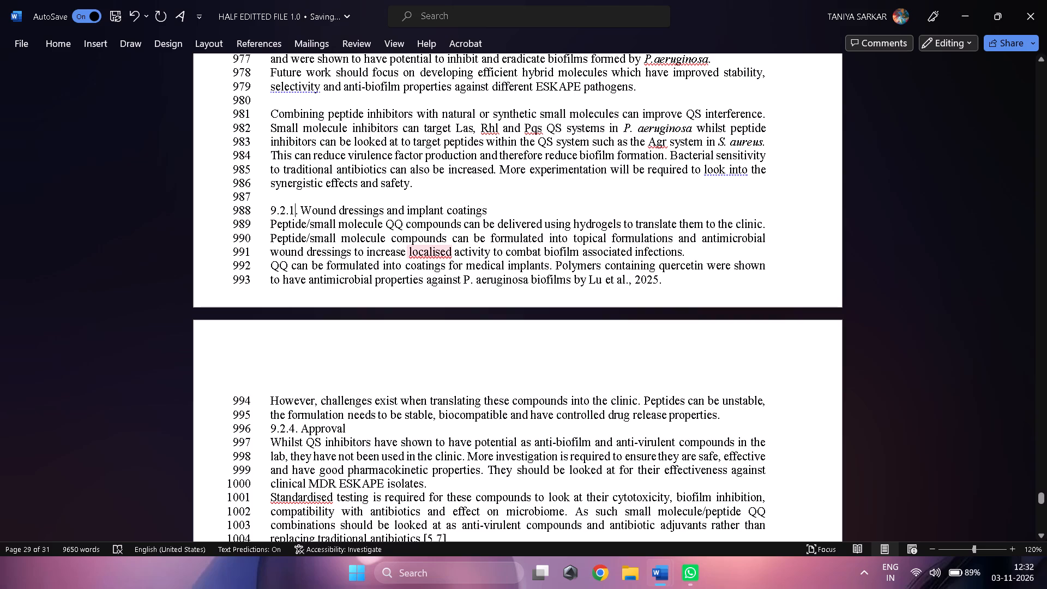
Append "and Approval" to the "Wound dressings and implant coatings" heading, reusing the 9.2.4 heading's wording, and make the whole heading bold.
left_click_drag(348, 427, 340, 427)
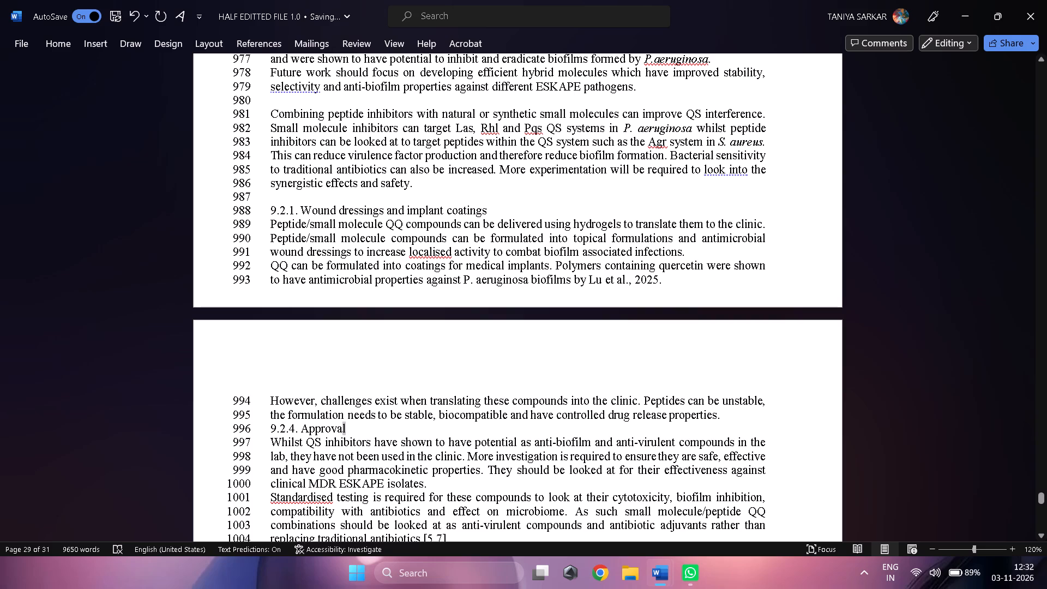
left_click_drag(340, 427, 303, 429)
key("ctrl+c")
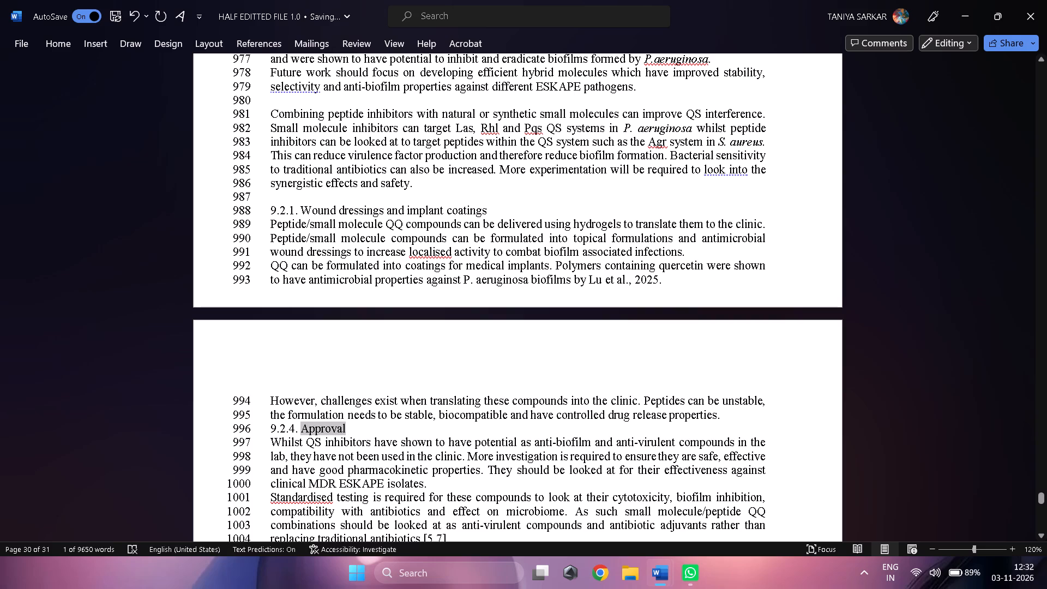
left_click(495, 214)
key("space")
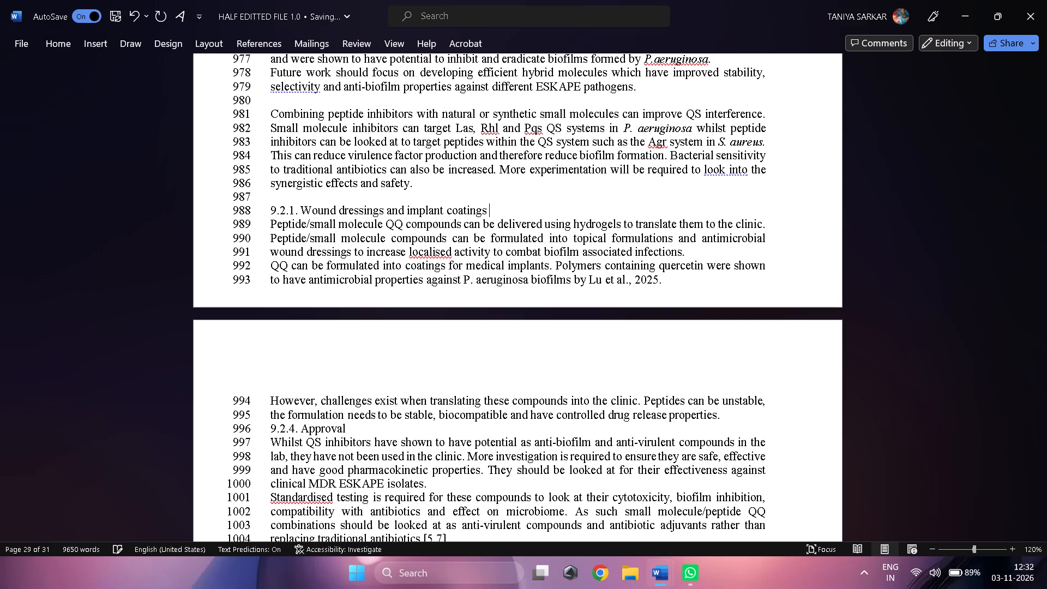
type("and")
key("space")
key("ctrl+v")
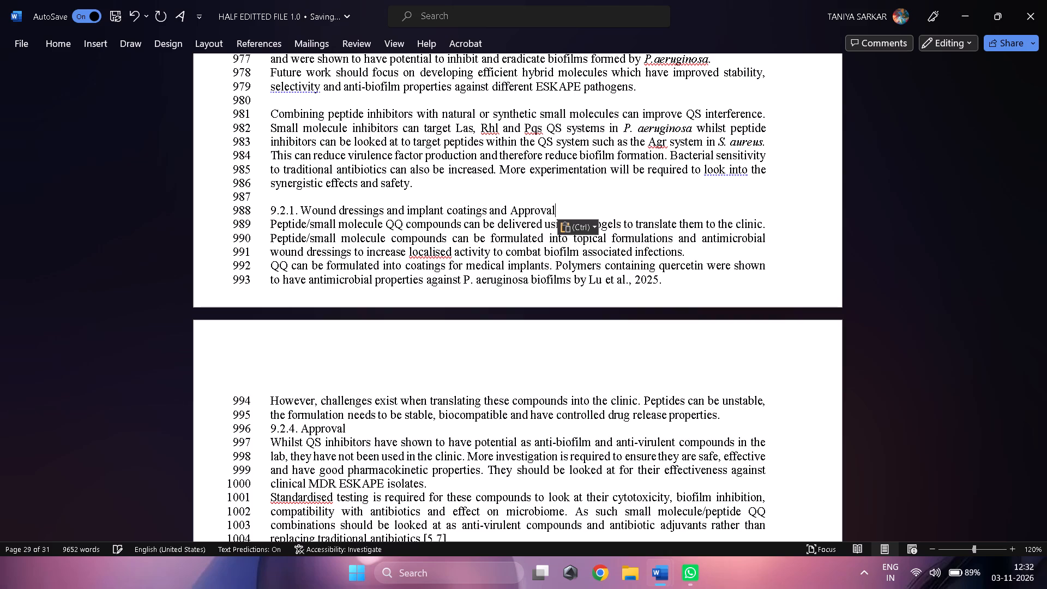
left_click_drag(565, 210, 284, 213)
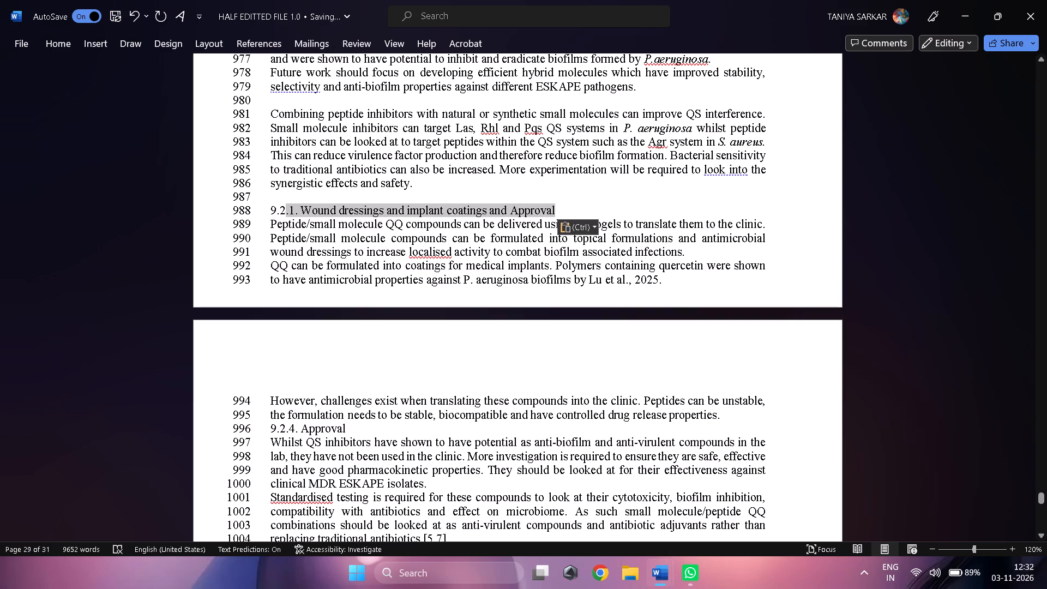
left_click_drag(284, 213, 267, 210)
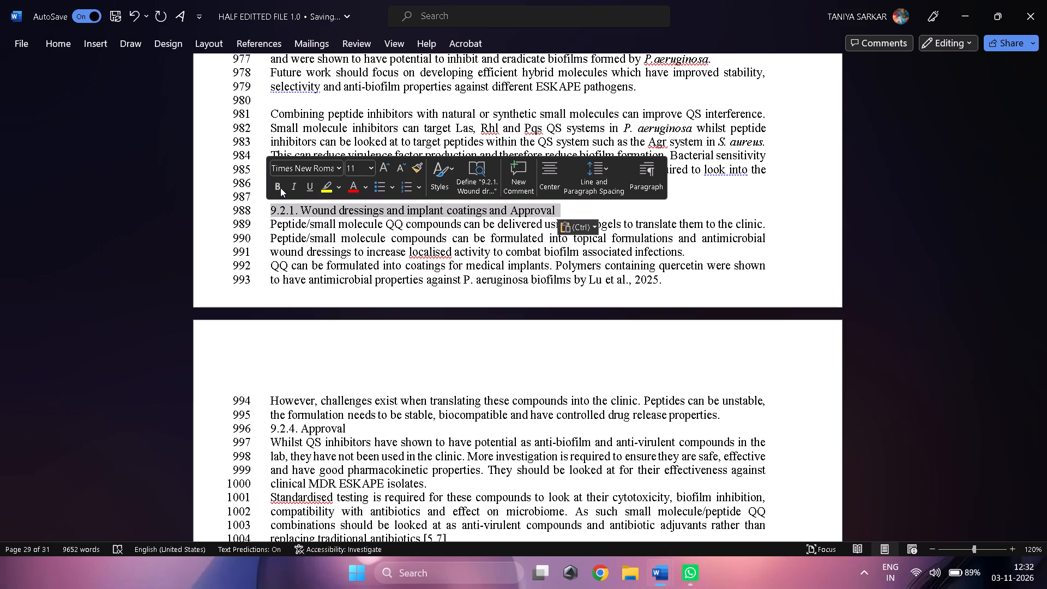
left_click(277, 187)
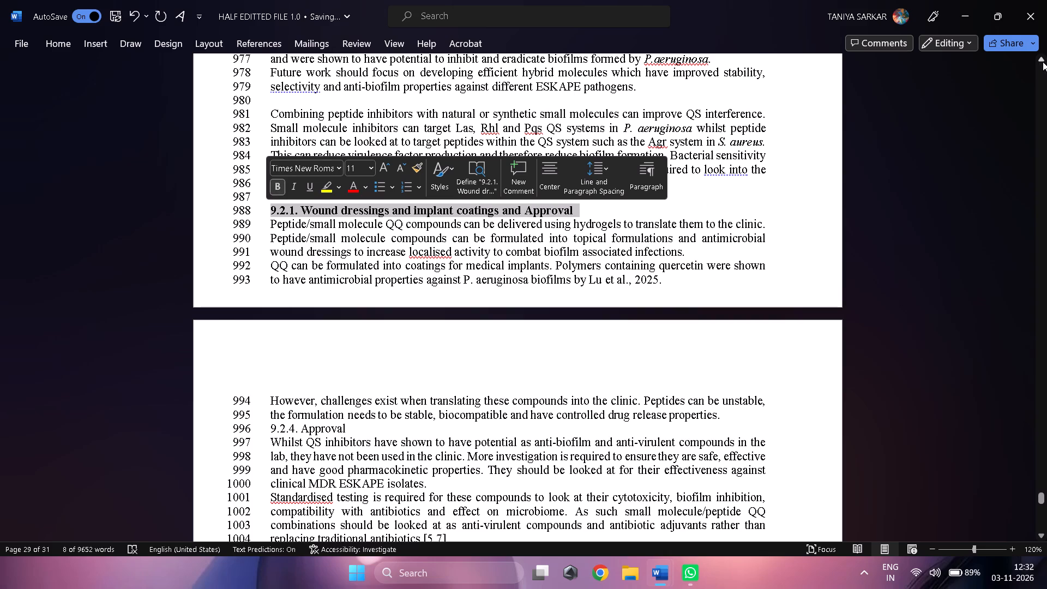
Renumber the "Wound dressings and implant coatings and Approval" heading as 8.2.2.
left_click(1043, 62)
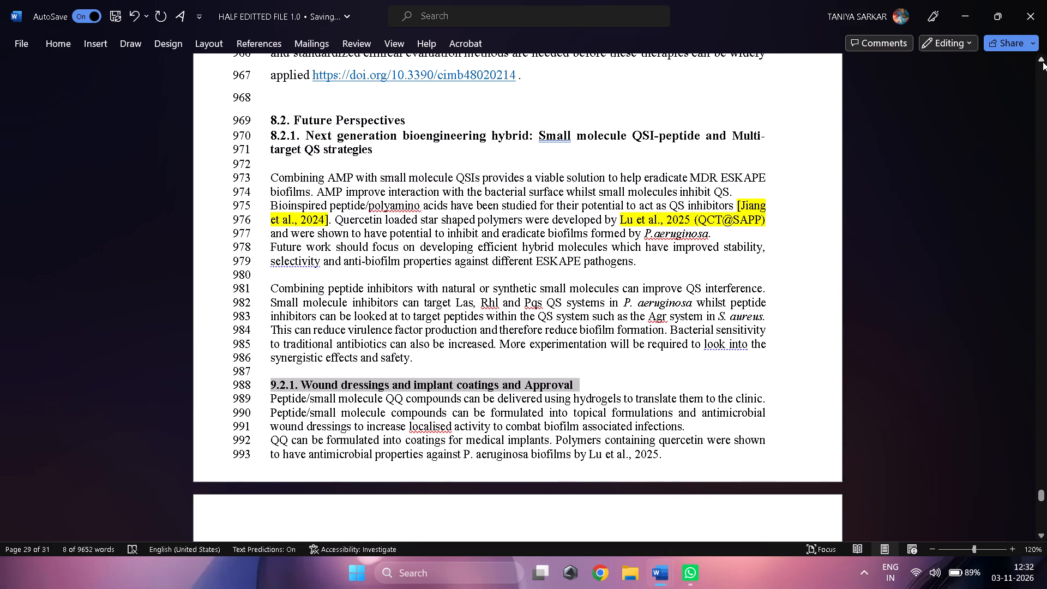
left_click(294, 382)
key("BackSpace")
key("2")
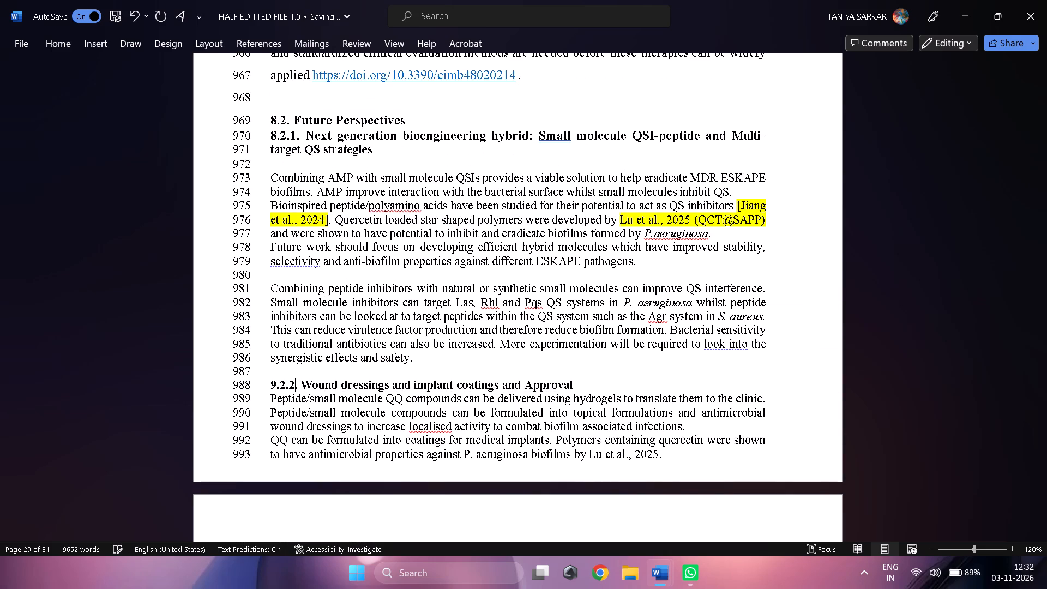
left_click(278, 384)
key("BackSpace")
key("8")
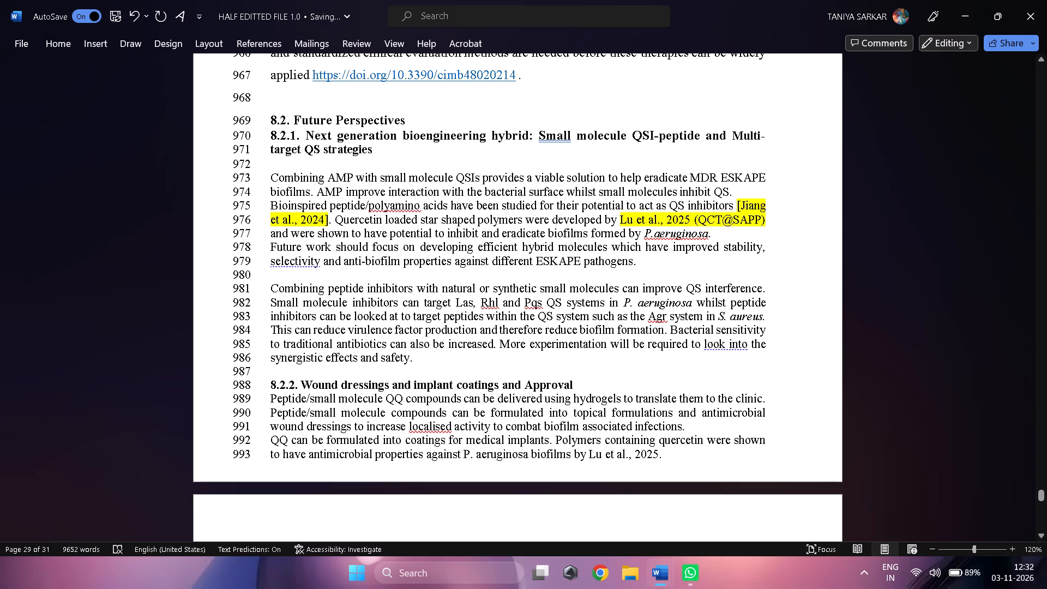
Insert a blank line below the "8.2.2. Wound dressings and implant coatings and Approval" heading.
left_click(577, 389)
key("Return")
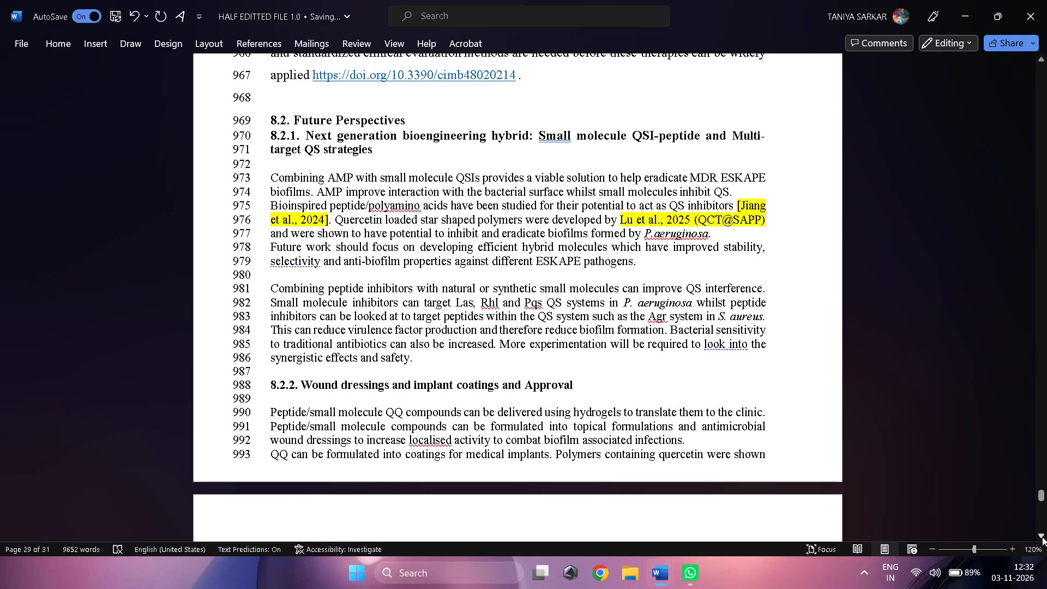
Italicise "P. aeruginosa" in the section 8.2.2 sentence about the antimicrobial properties of quercetin polymers.
double_click(1042, 532)
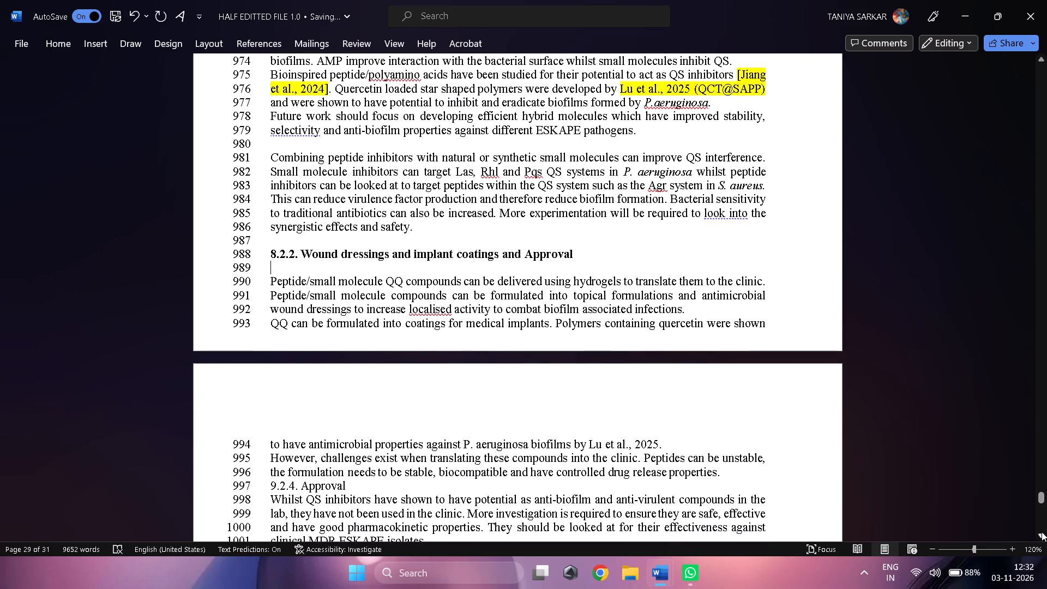
left_click(1042, 532)
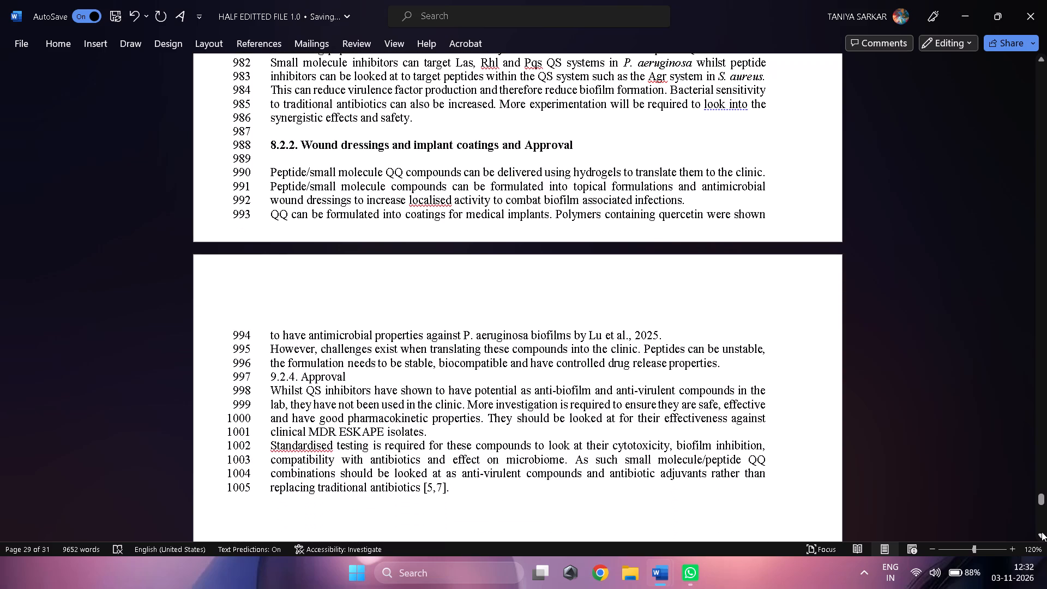
left_click_drag(464, 334, 518, 336)
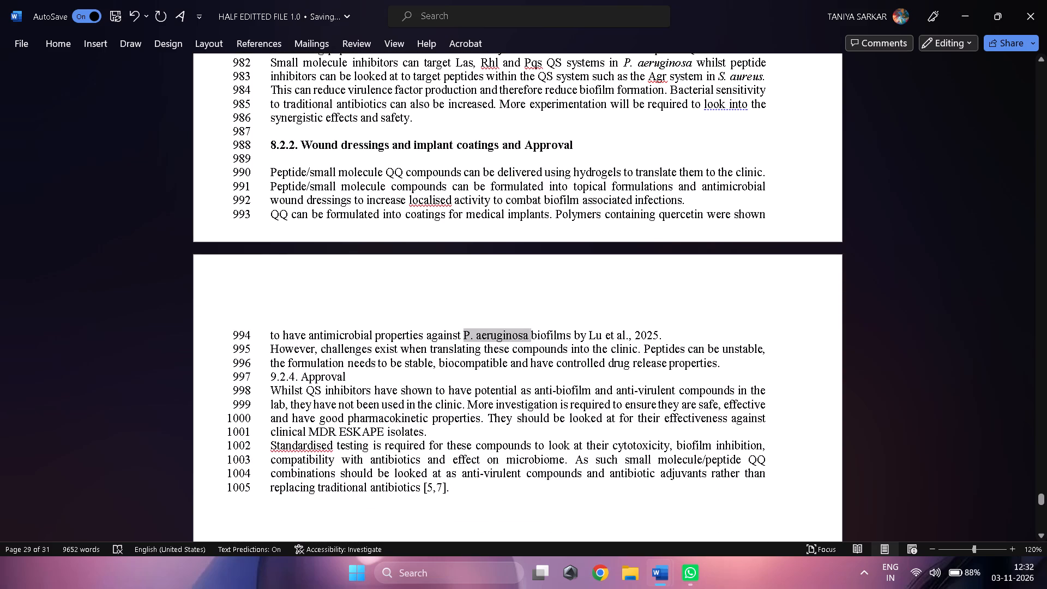
left_click_drag(518, 336, 518, 336)
left_click(545, 314)
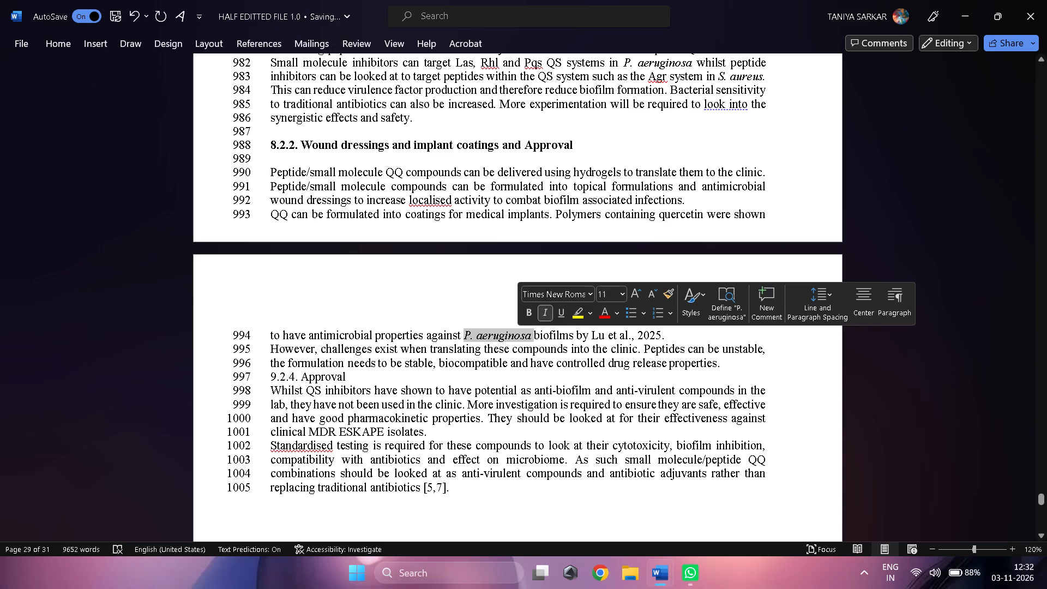
left_click(562, 336)
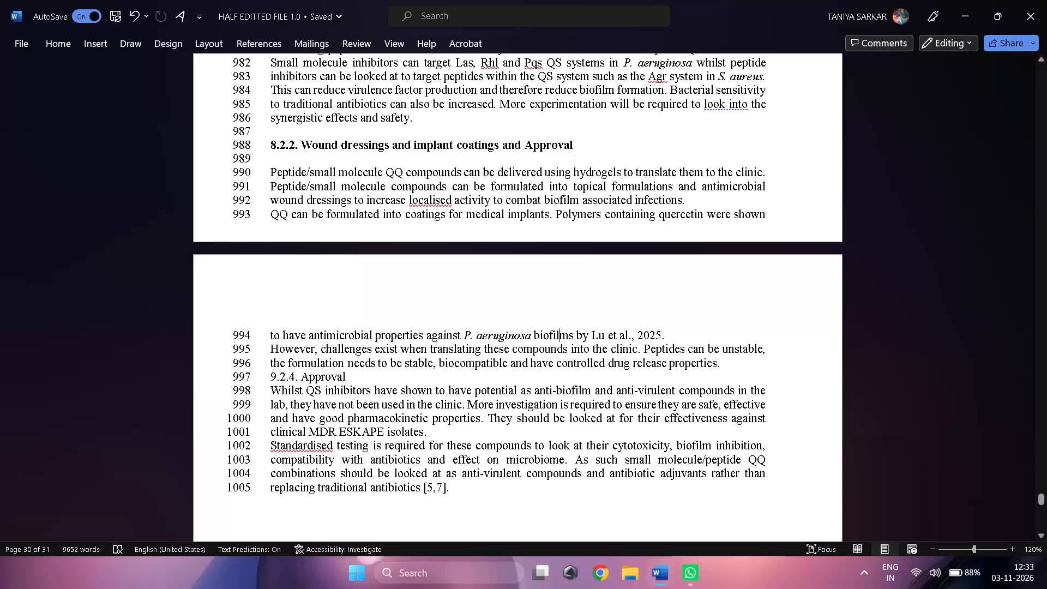
Highlight the "Lu et al., 2025." citation in section 8.2.2 in yellow.
left_click_drag(666, 334, 587, 334)
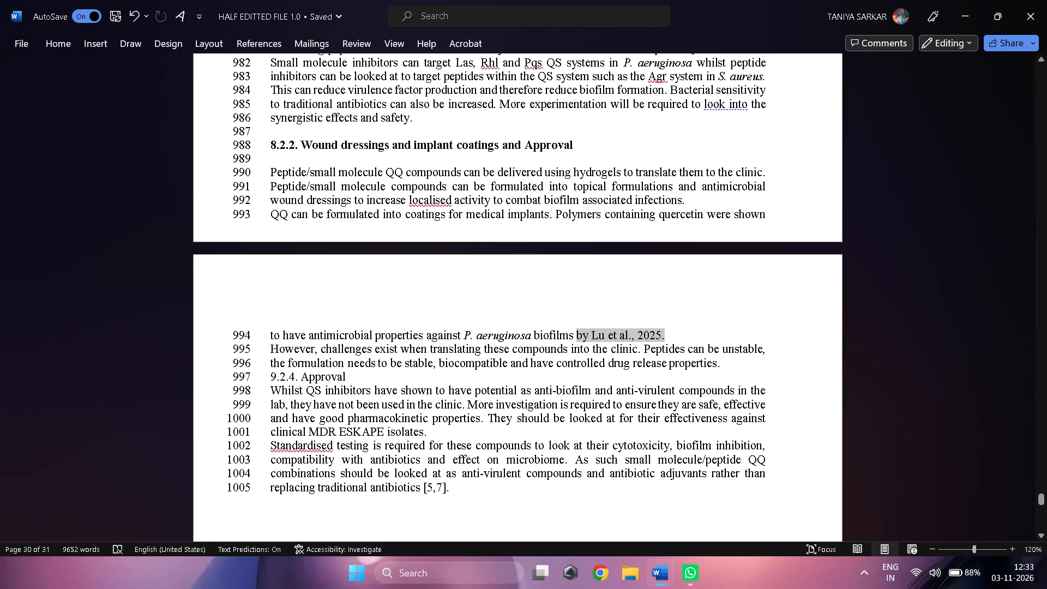
left_click_drag(587, 334, 603, 334)
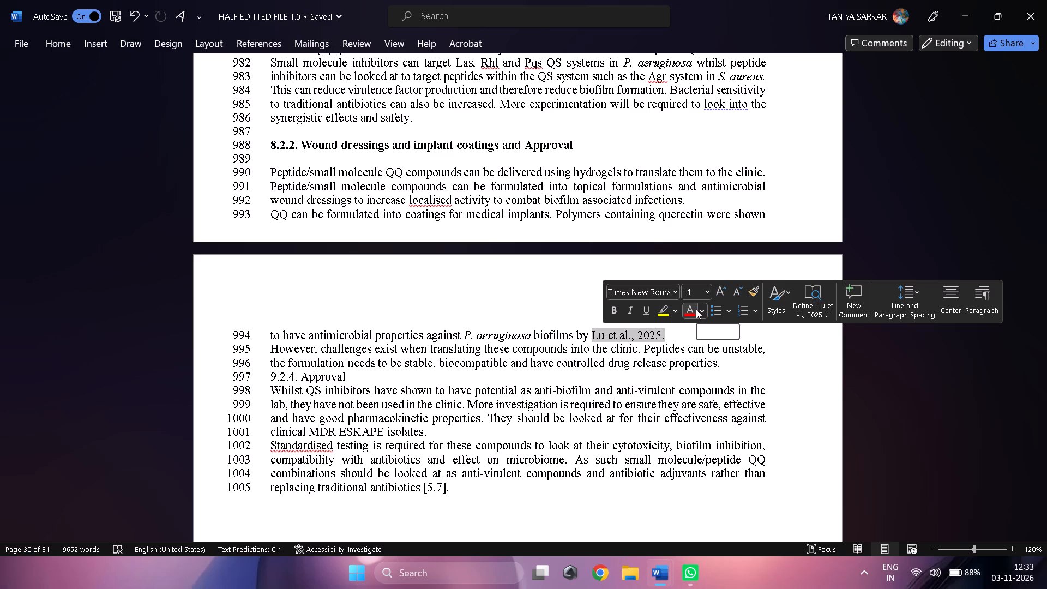
left_click(660, 315)
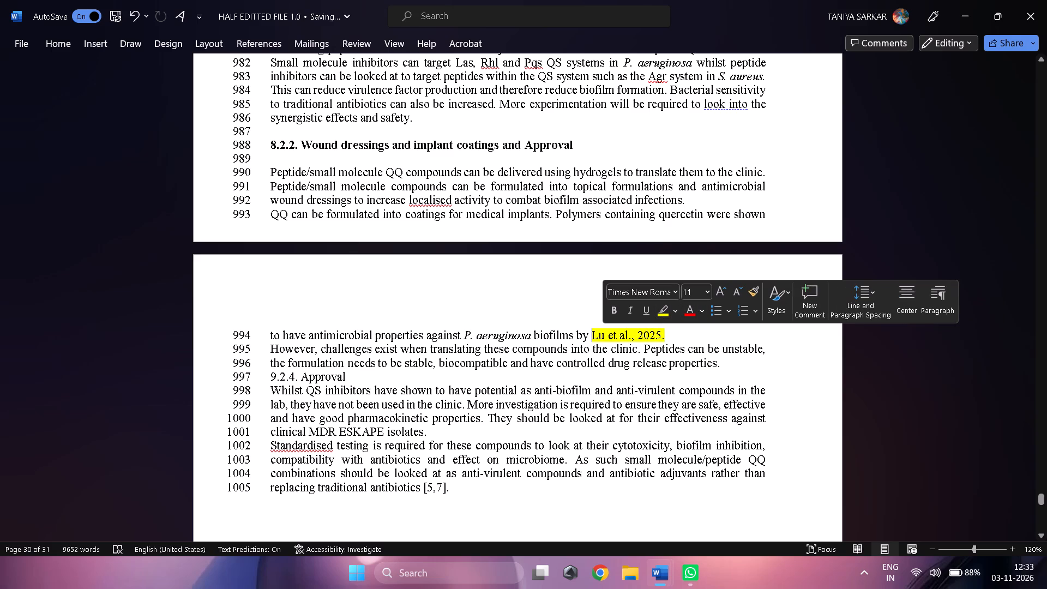
Delete the "9.2.4. Approval" heading and leave a blank line before the paragraph starting "Whilst QS inhibitors".
right_click_drag(348, 376, 268, 378)
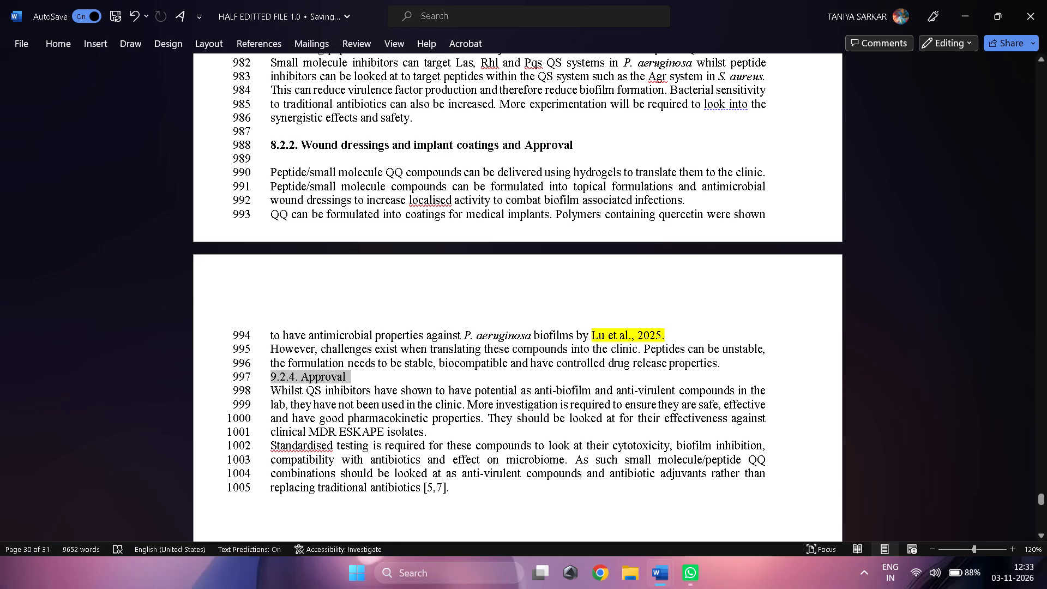
key("BackSpace")
key("Return")
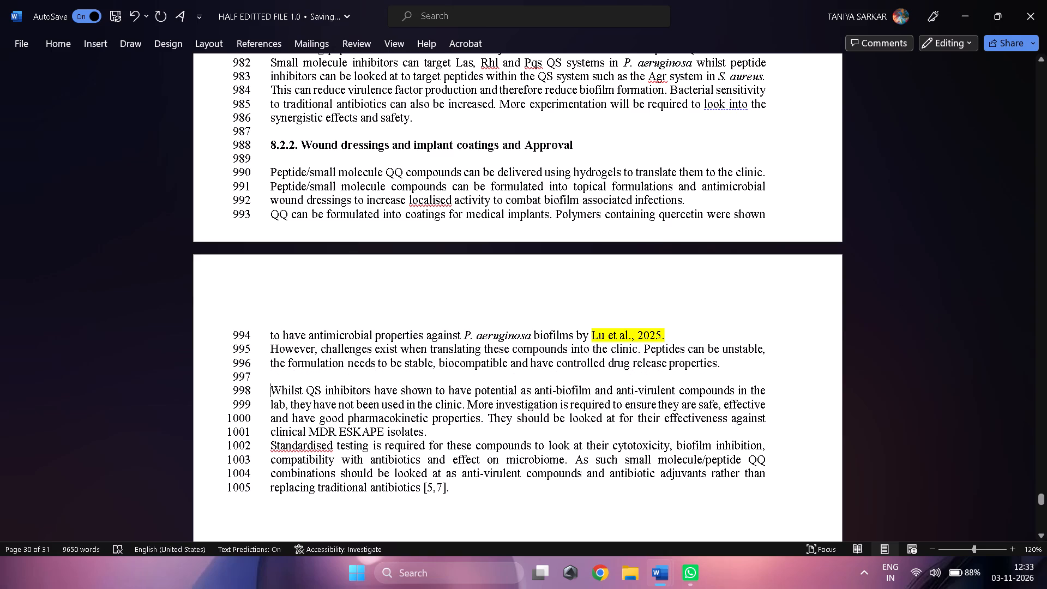
Correct the spelling of "Standardised" to "Standardized" at the start of the last paragraph.
left_click(326, 445)
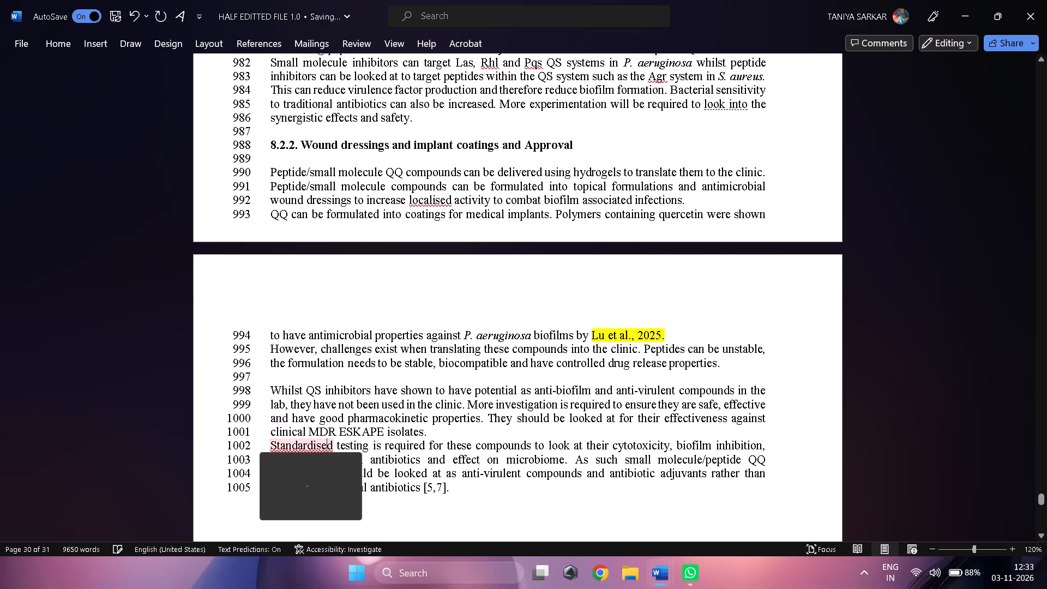
left_click(326, 490)
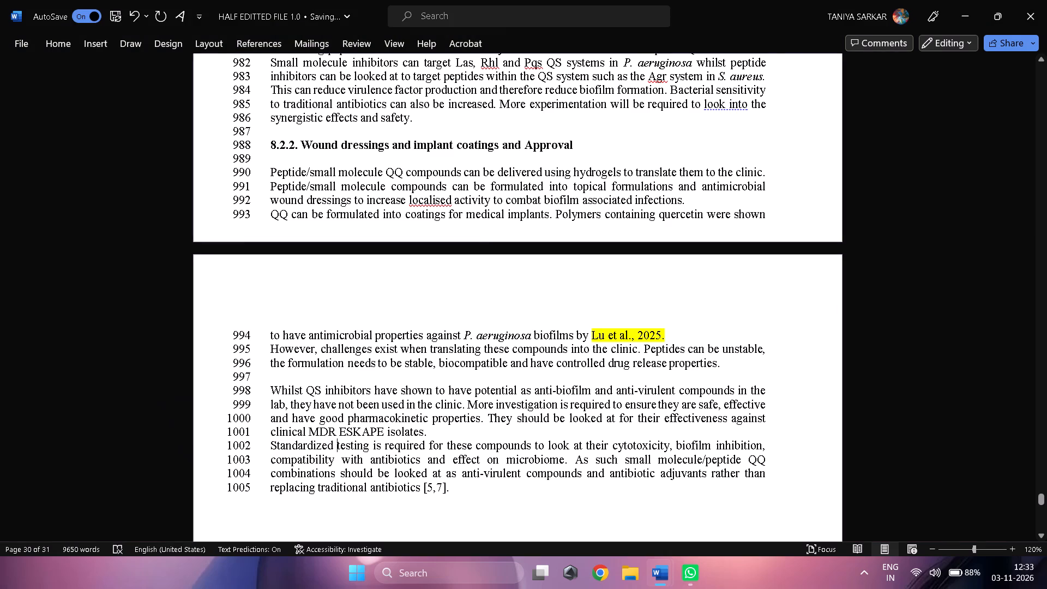
Set 1.5 line spacing for the text from "Combining AMP with small molecule QSIs" to the end of section 8.2.2.
scroll(755, 275, "down", 4, "ctrl")
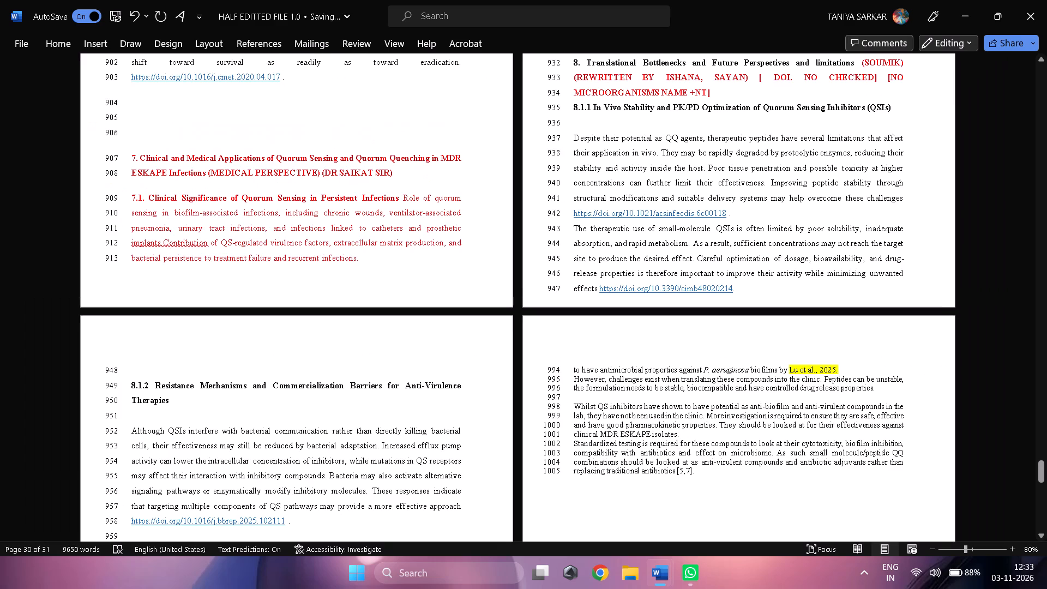
left_click_drag(1043, 470, 1046, 477)
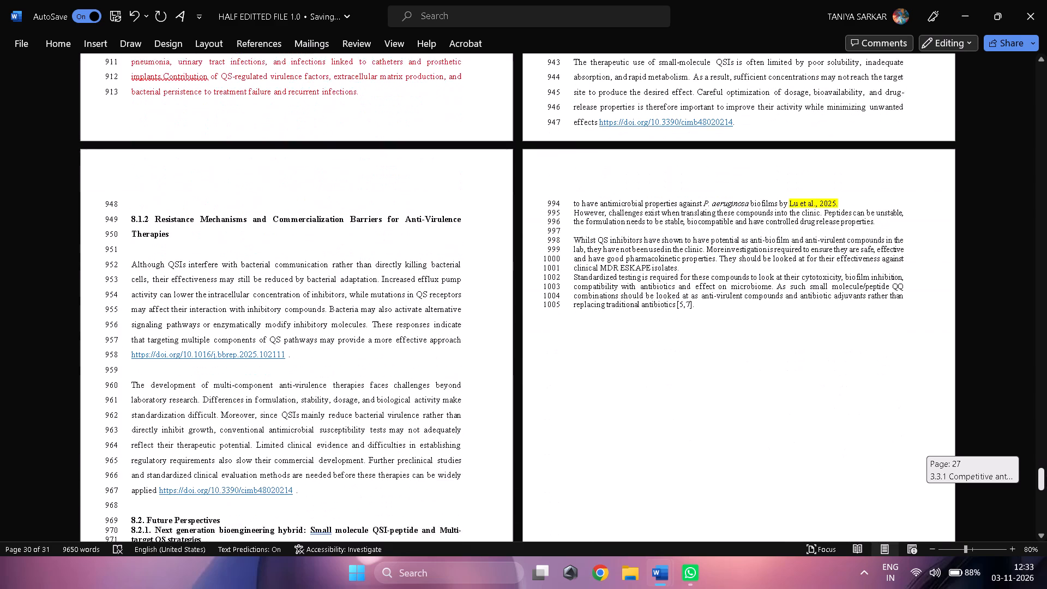
left_click_drag(1046, 477, 1046, 482)
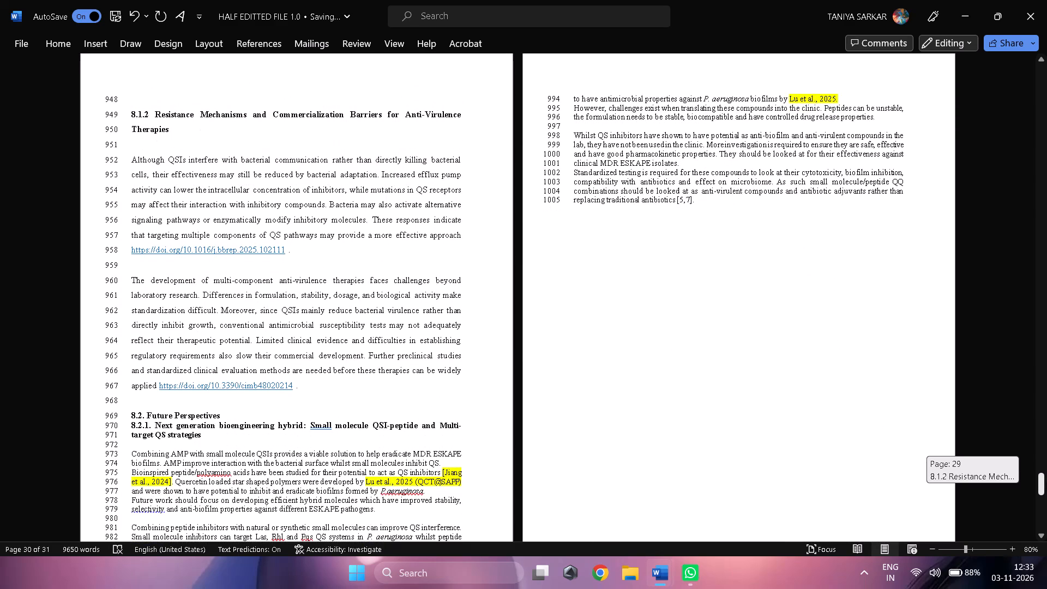
left_click_drag(1046, 482, 1046, 486)
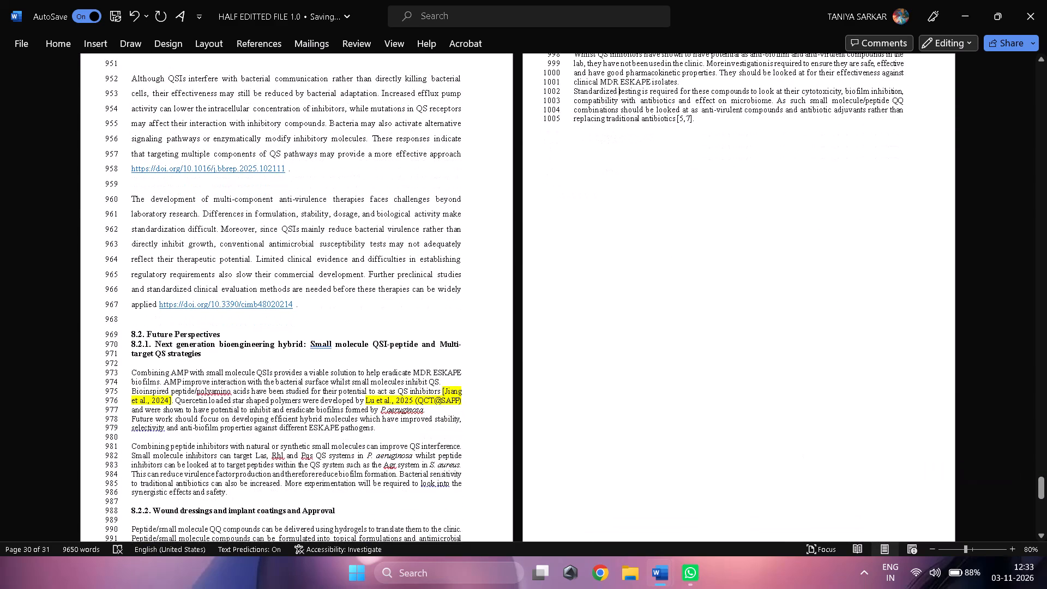
left_click_drag(126, 376, 458, 523)
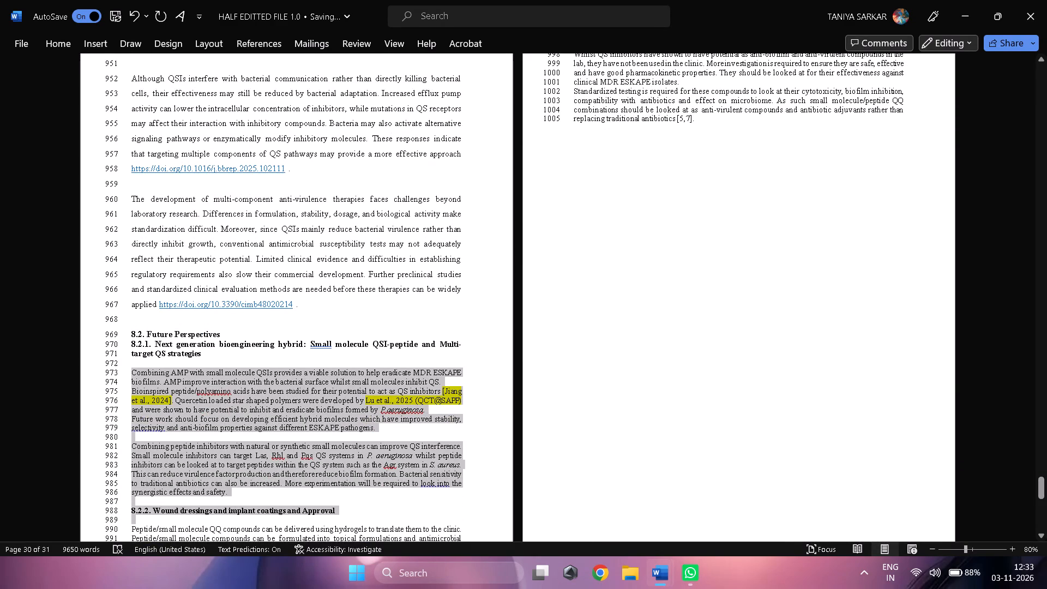
left_click_drag(458, 523, 702, 235)
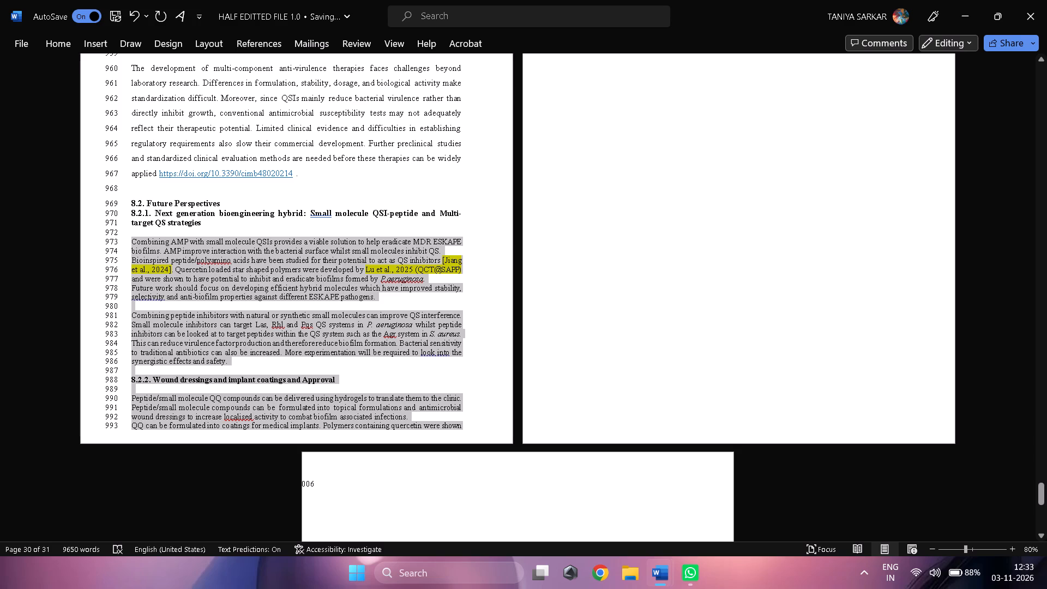
left_click_drag(702, 235, 736, 219)
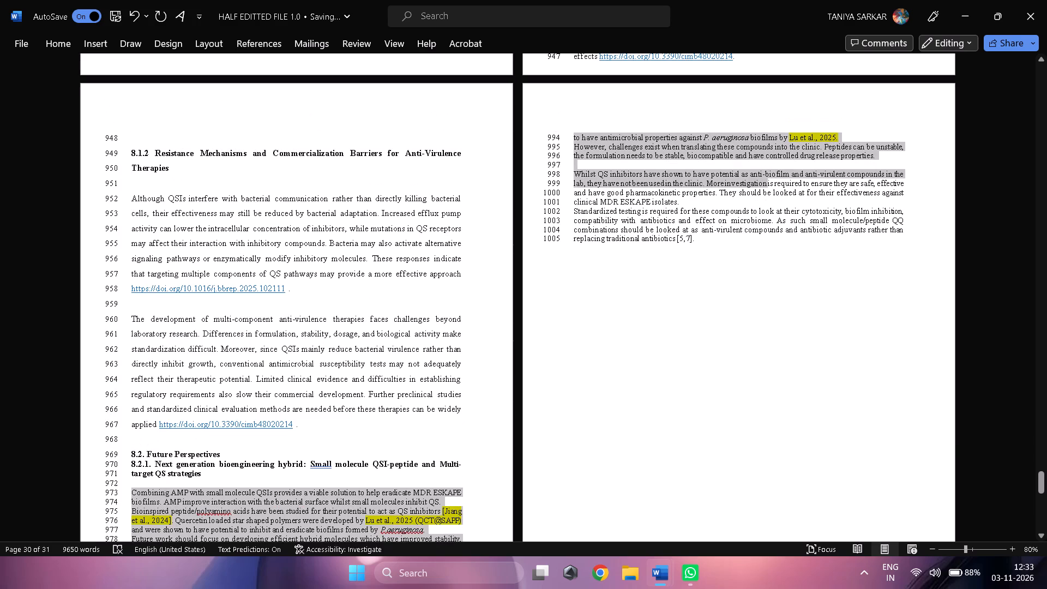
left_click_drag(736, 219, 737, 255)
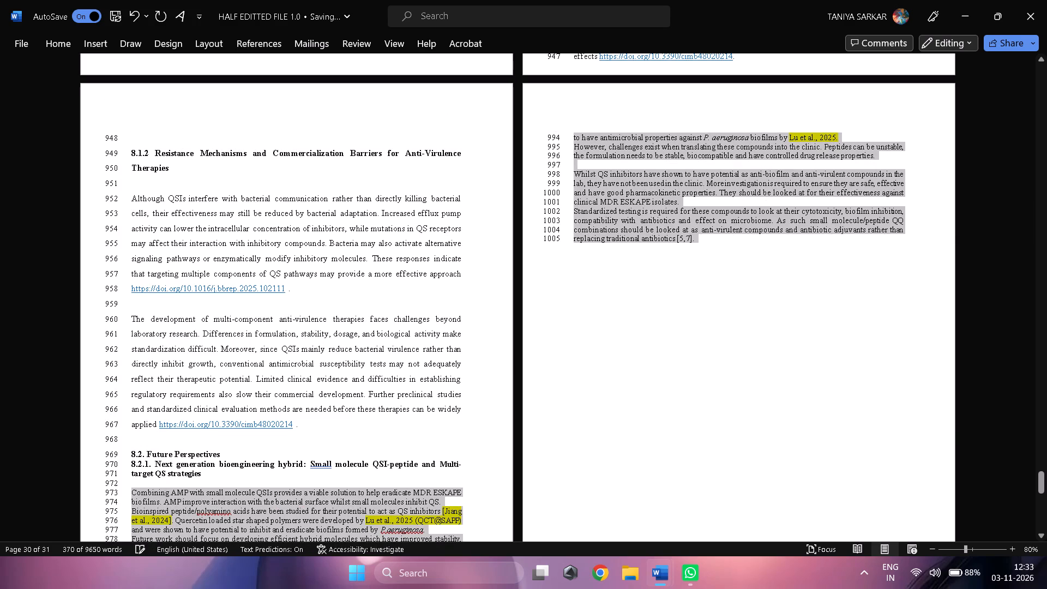
left_click(69, 44)
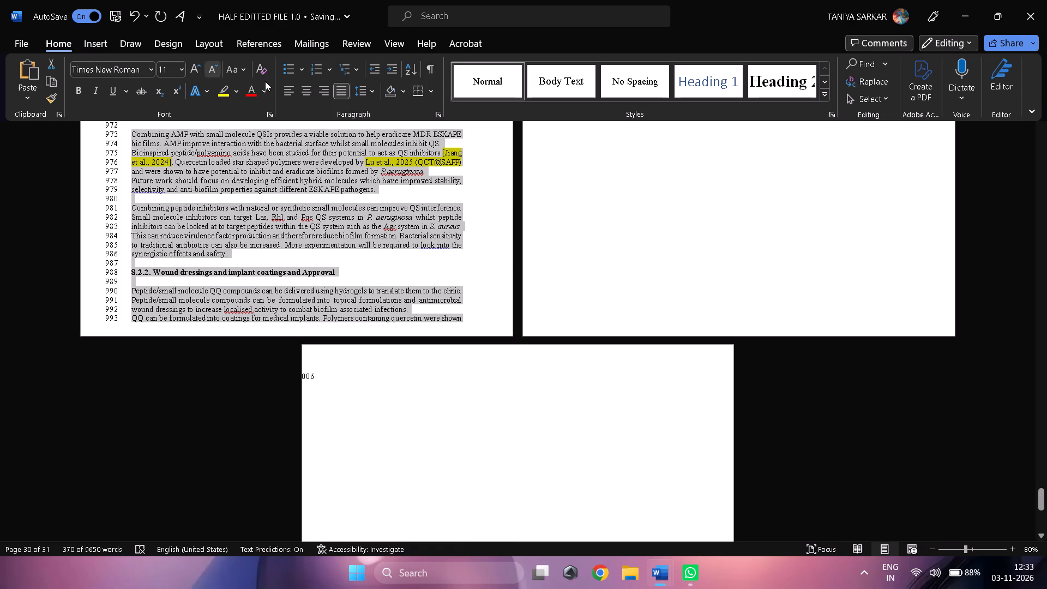
left_click(368, 92)
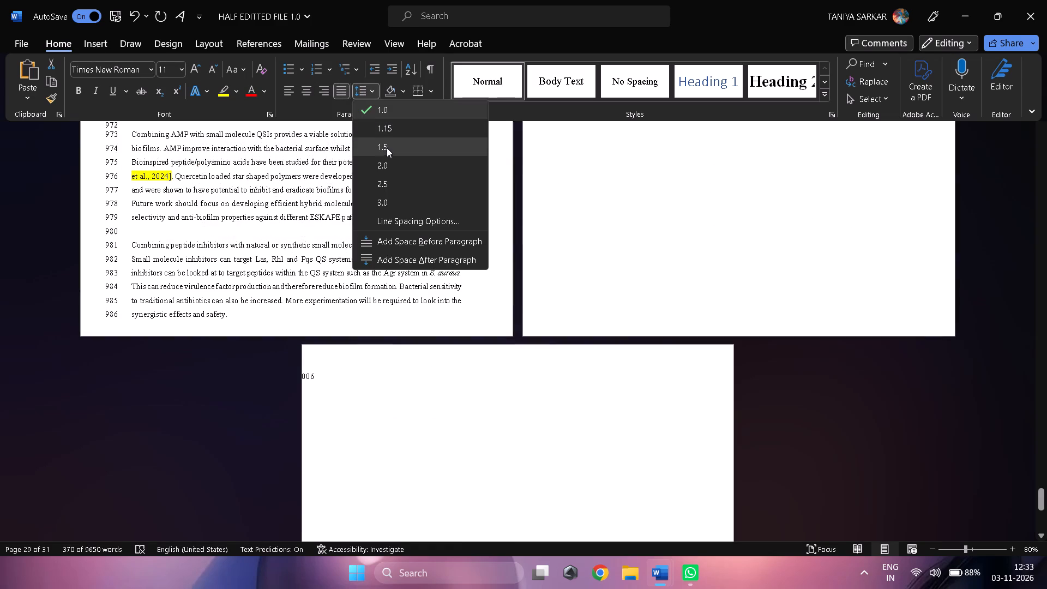
left_click(387, 151)
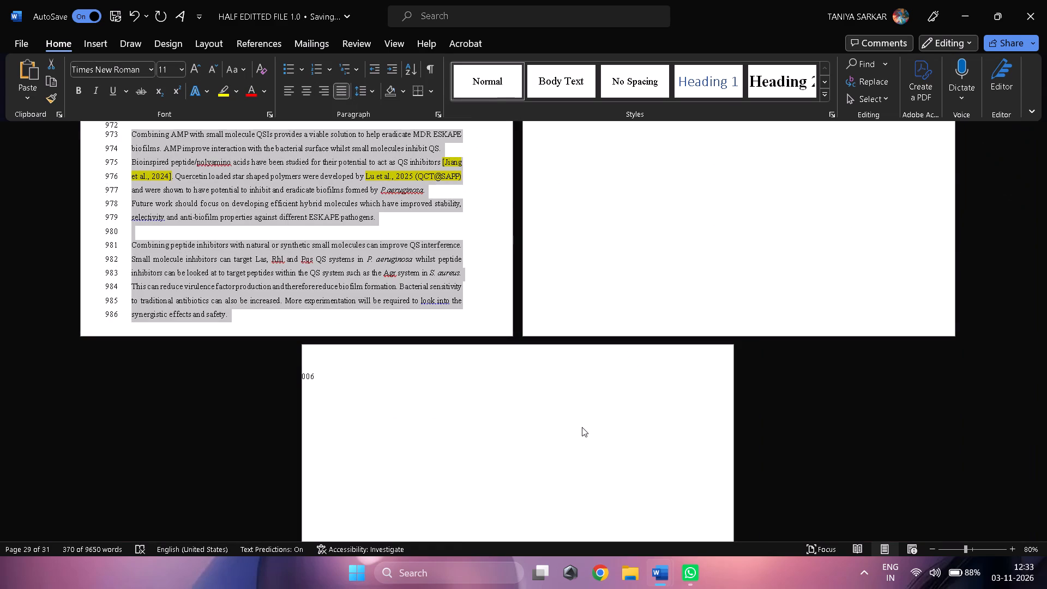
left_click(958, 411)
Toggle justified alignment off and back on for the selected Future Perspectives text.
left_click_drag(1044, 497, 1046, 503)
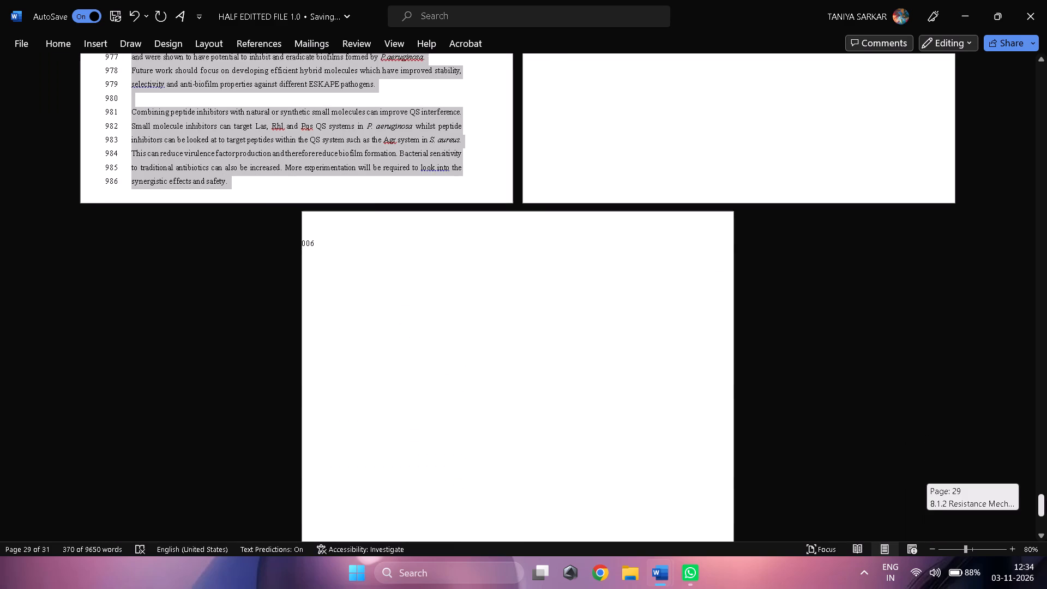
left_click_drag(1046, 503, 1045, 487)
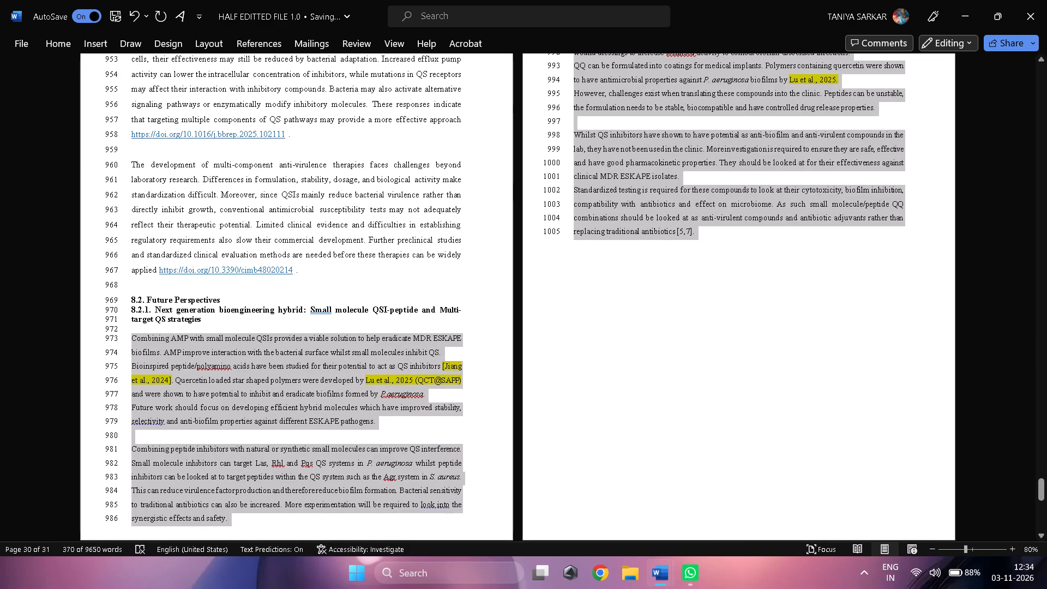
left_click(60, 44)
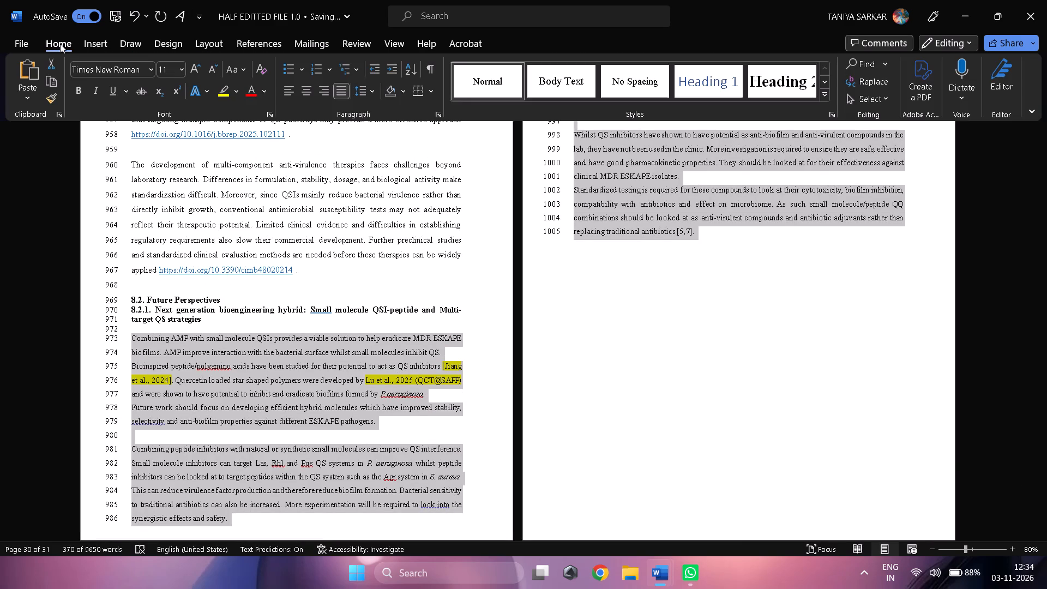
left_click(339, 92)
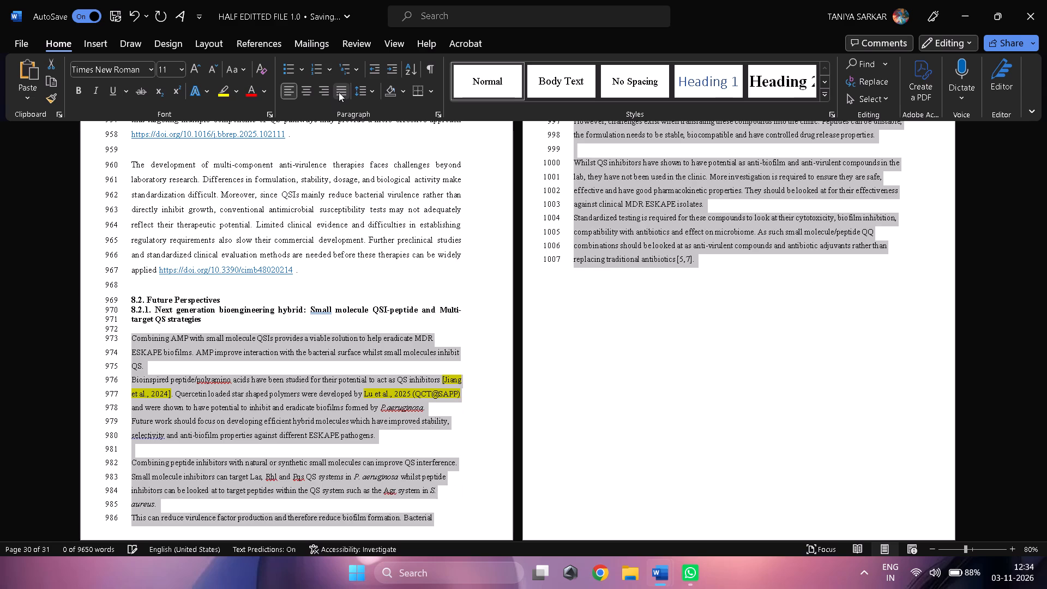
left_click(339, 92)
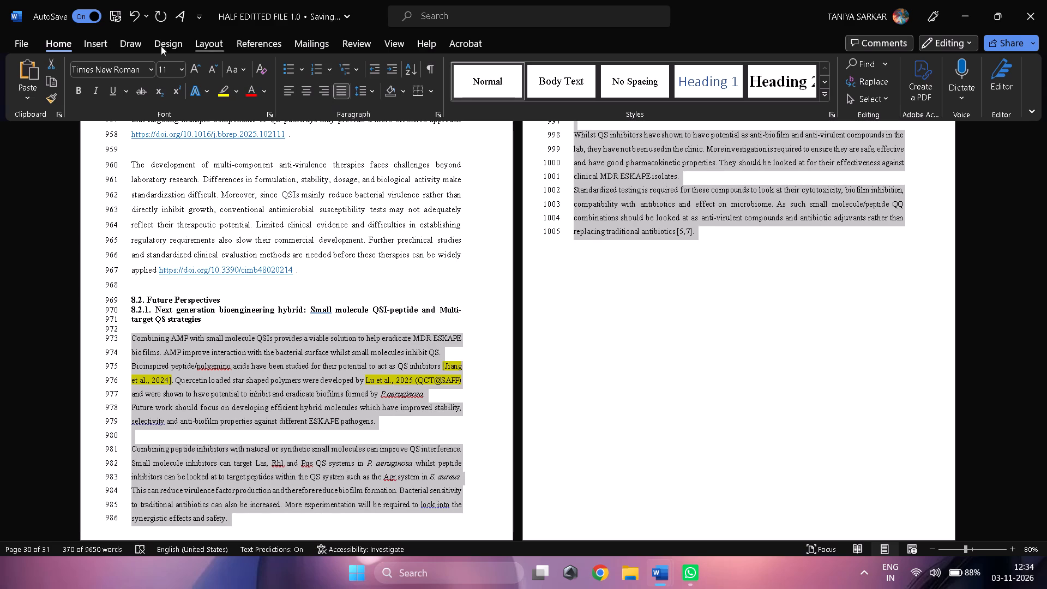
Set the font size of the selected Future Perspectives text to 12.
left_click(185, 71)
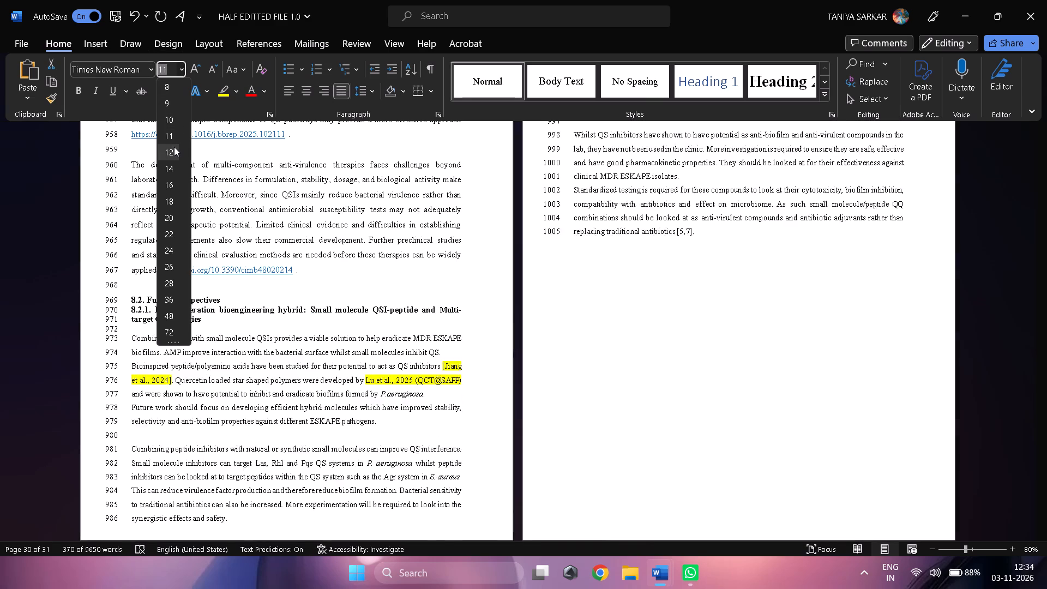
left_click(173, 149)
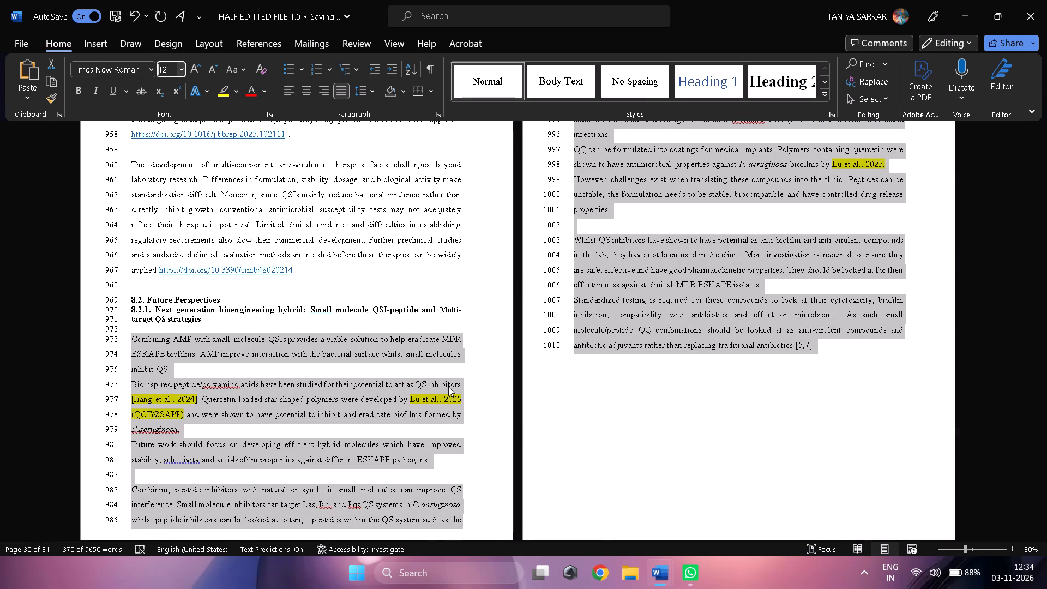
left_click(562, 419)
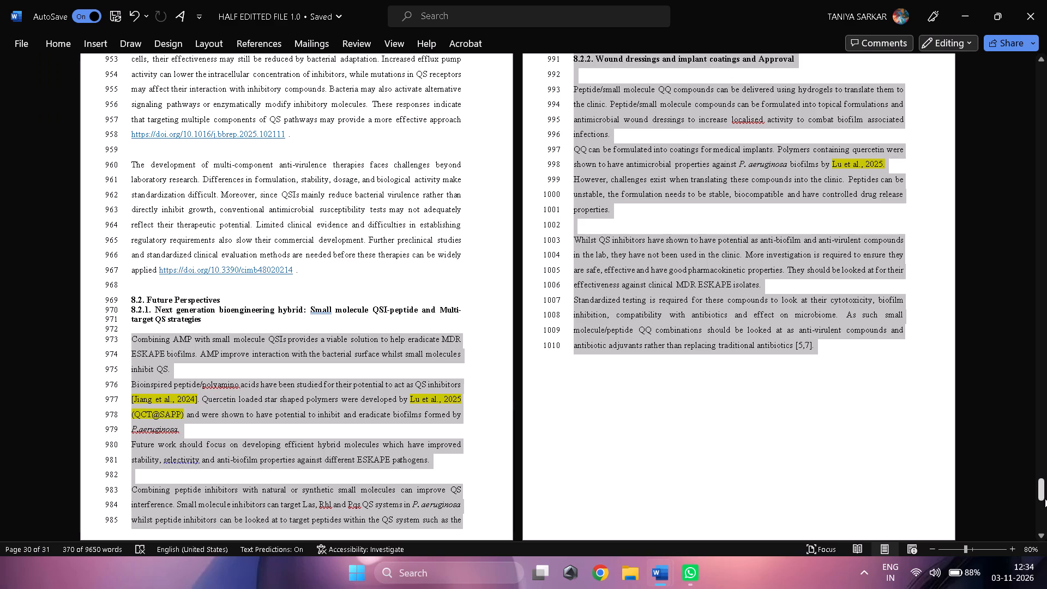
Copy all of section 5, from the heading "5. Synergistic Combinations: Peptides + Small Molecules / QQ Enzymes" through the end of section 5.3.
left_click_drag(1040, 495, 1037, 460)
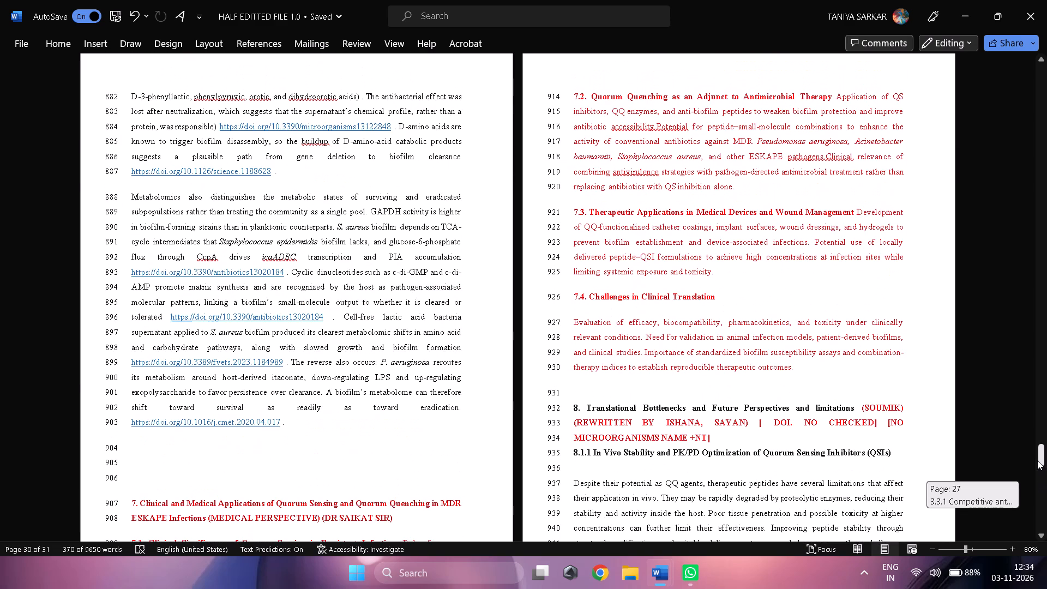
left_click_drag(1037, 460, 1027, 435)
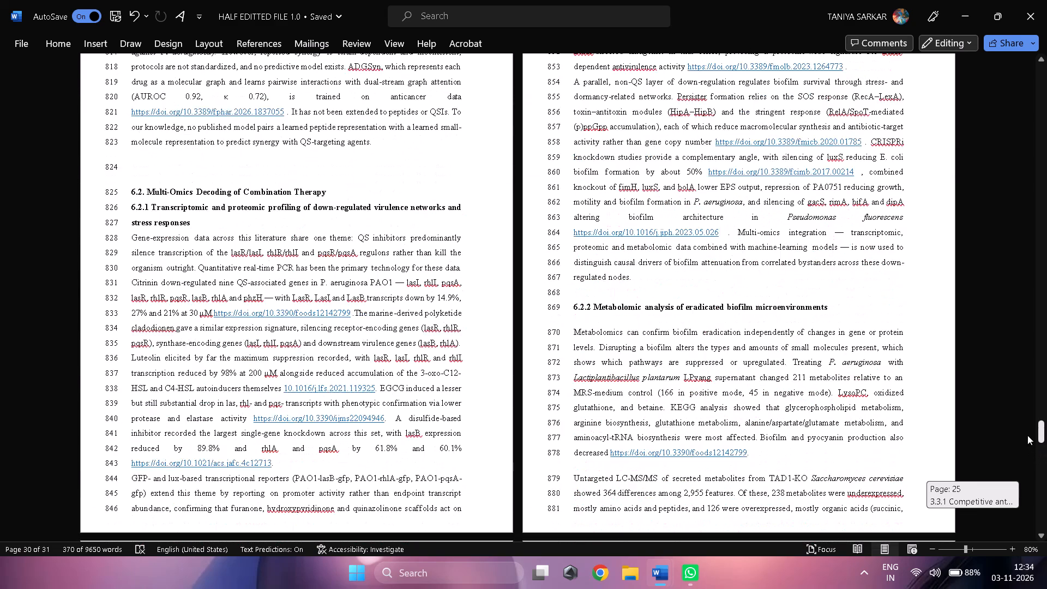
left_click_drag(1027, 435, 1026, 408)
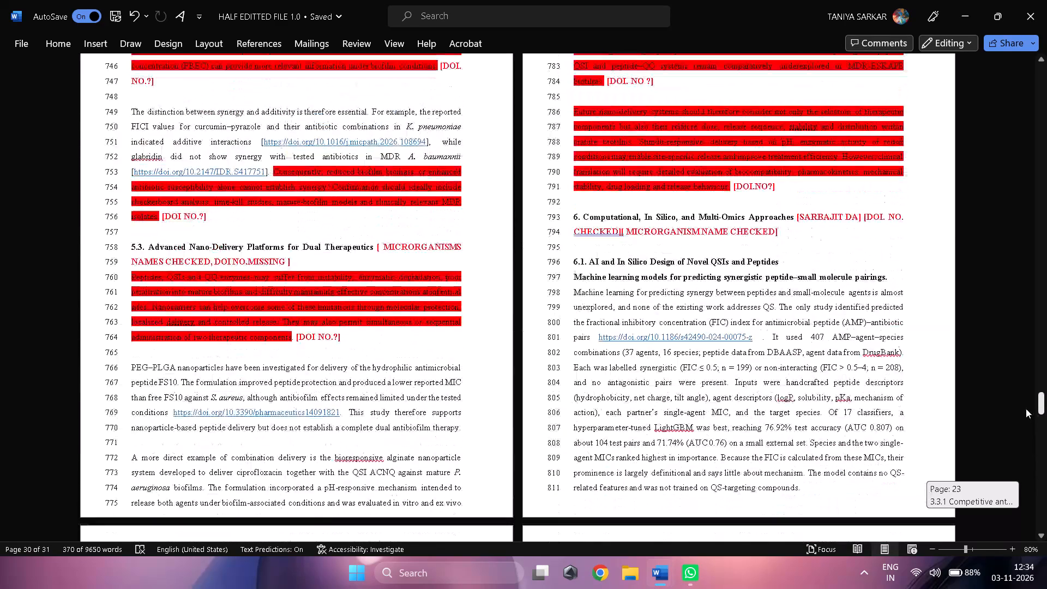
left_click_drag(1026, 408, 1026, 376)
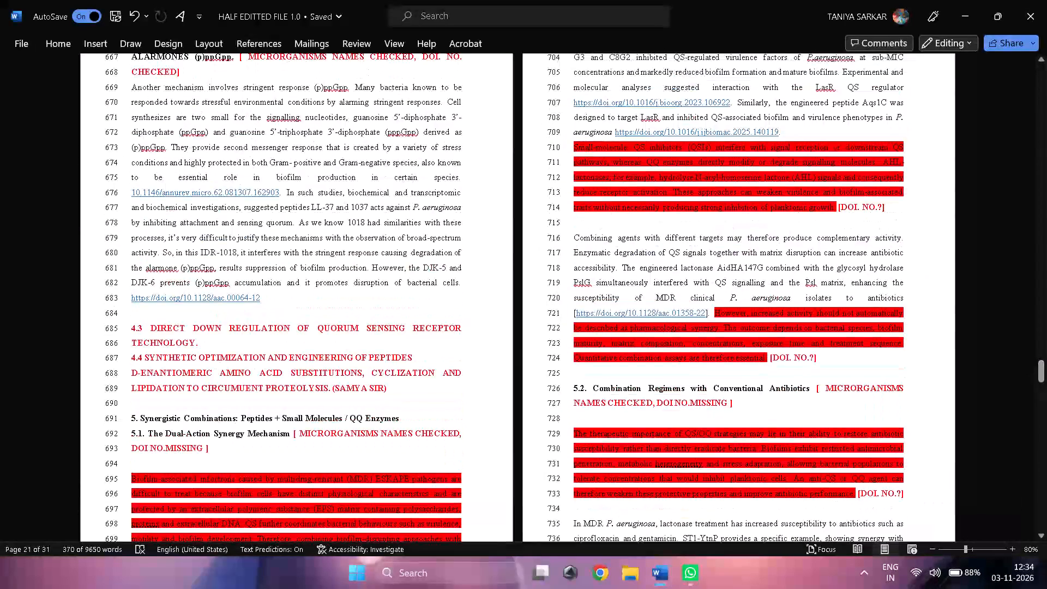
left_click_drag(131, 417, 380, 546)
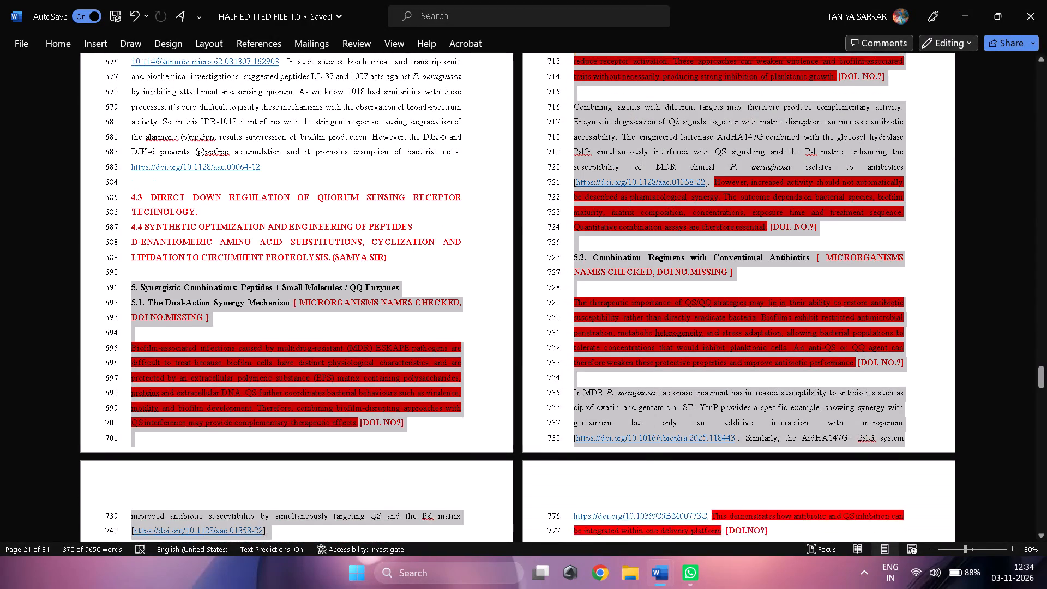
left_click_drag(380, 546, 465, 503)
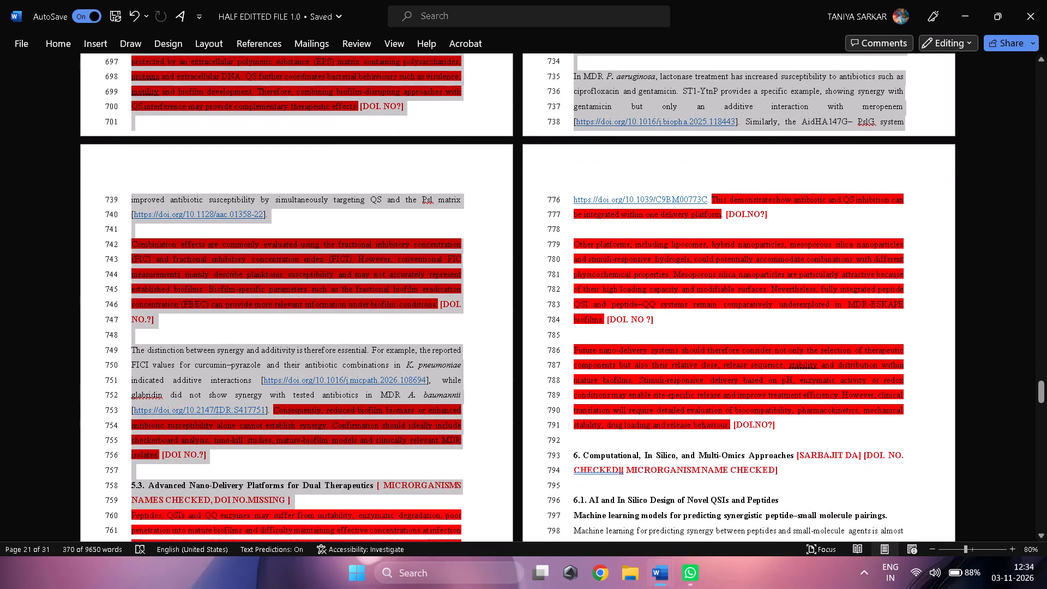
left_click_drag(465, 503, 756, 439)
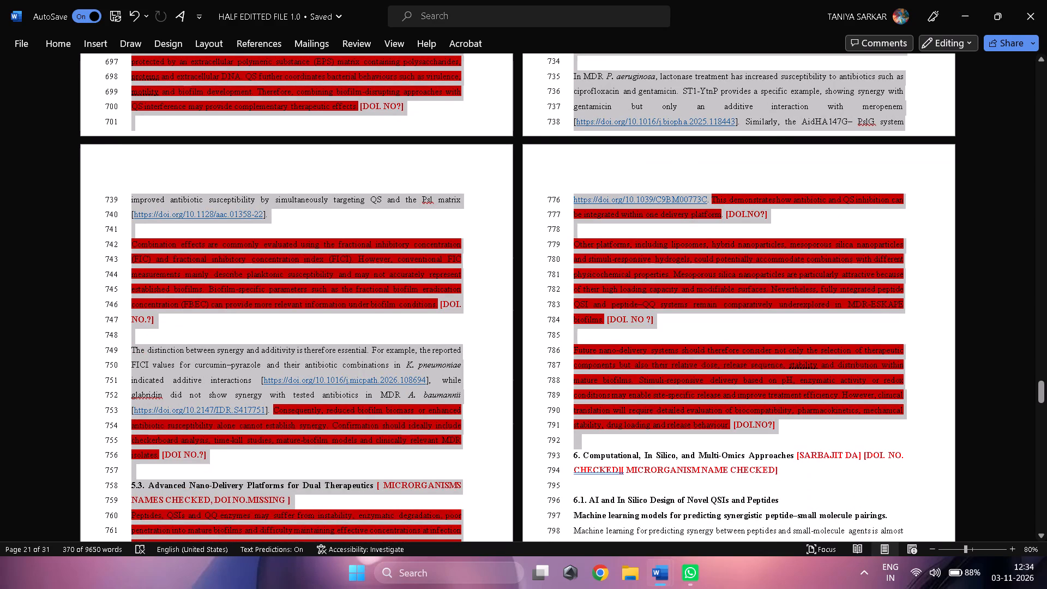
left_click_drag(756, 439, 774, 433)
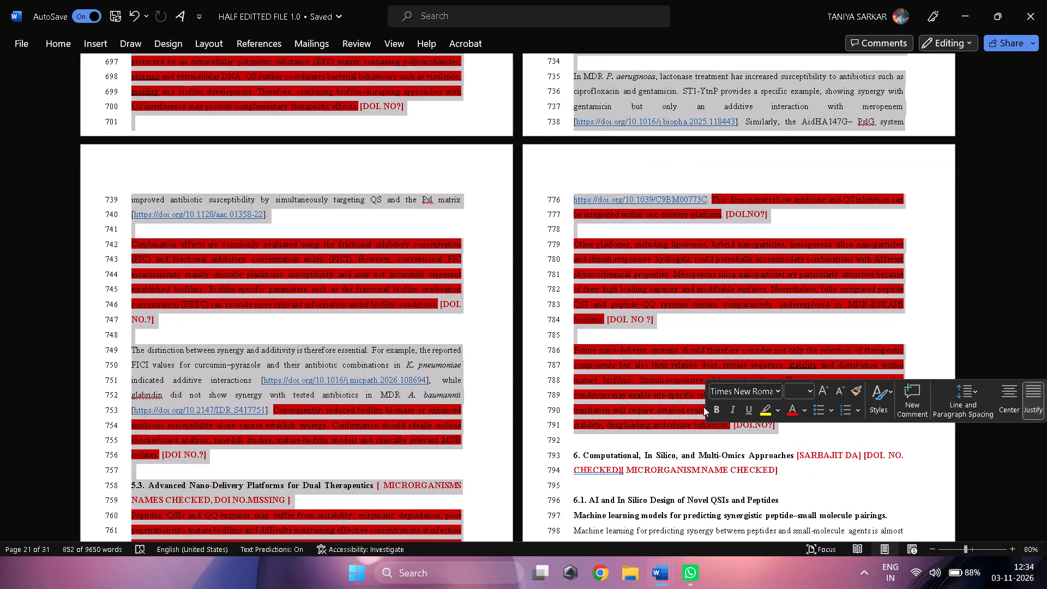
key("ctrl+c")
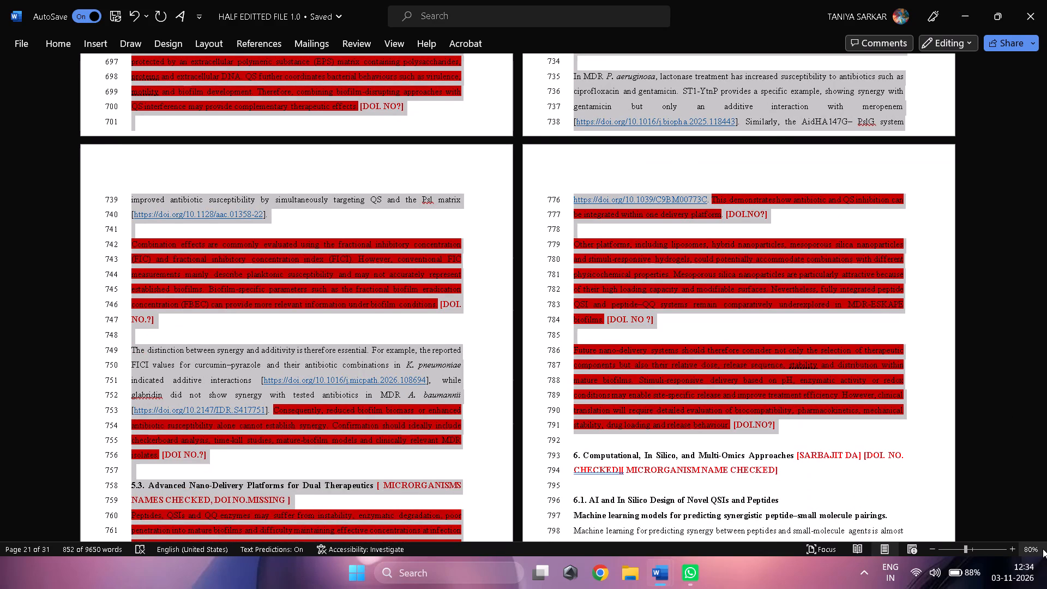
left_click(1042, 536)
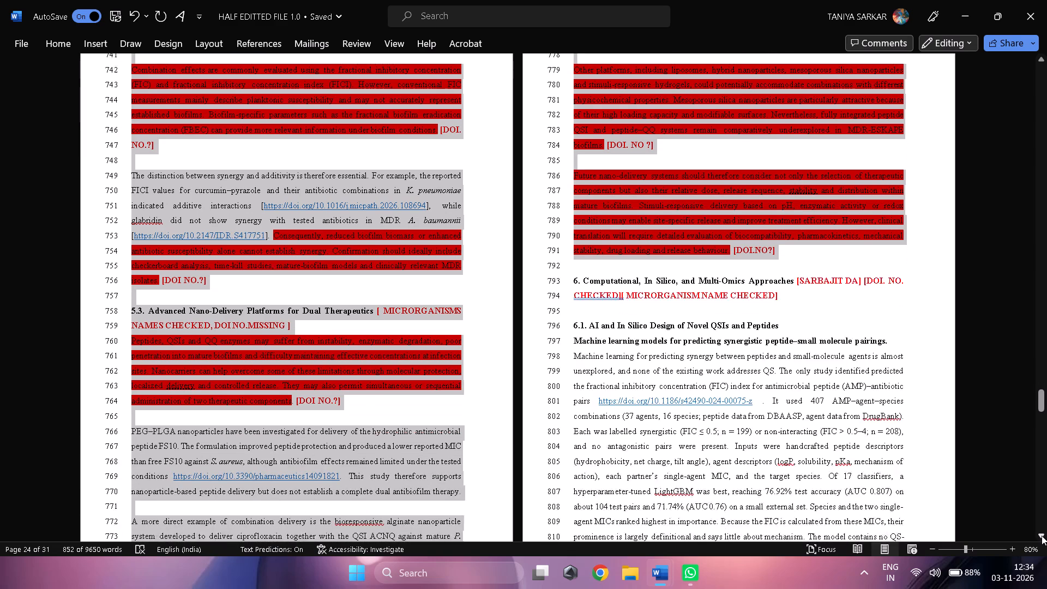
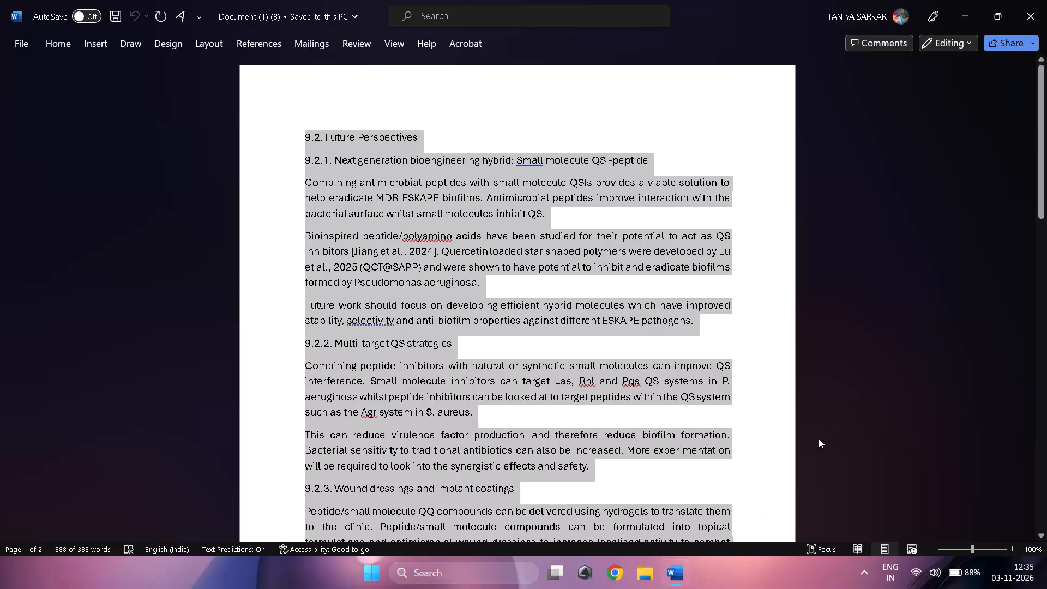
Close the Document (1) (8) file containing the 9.2 Future Perspectives text.
left_click(1038, 16)
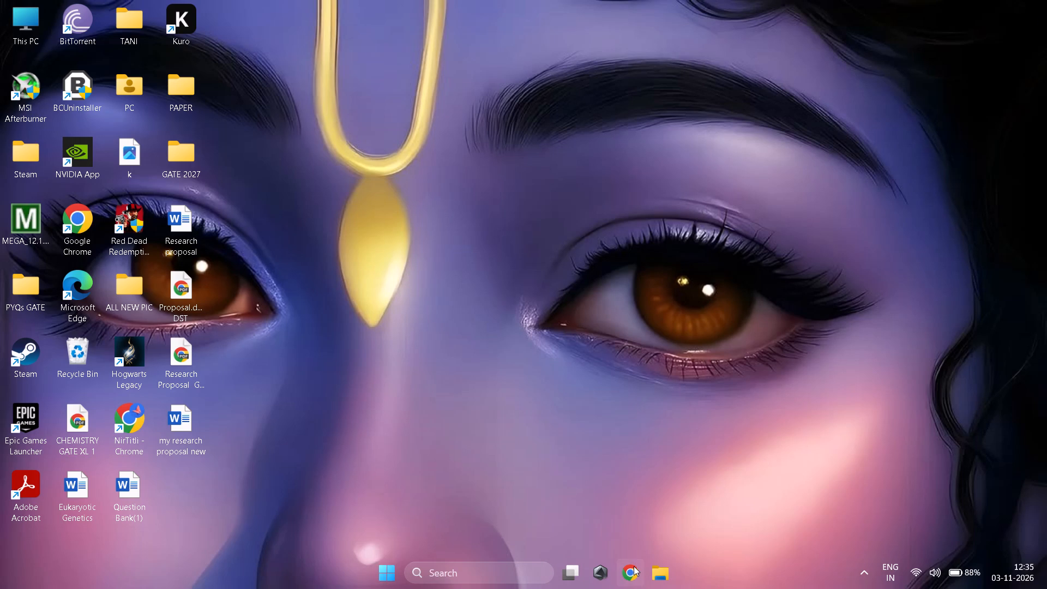
Open the Windows search.
left_click(484, 576)
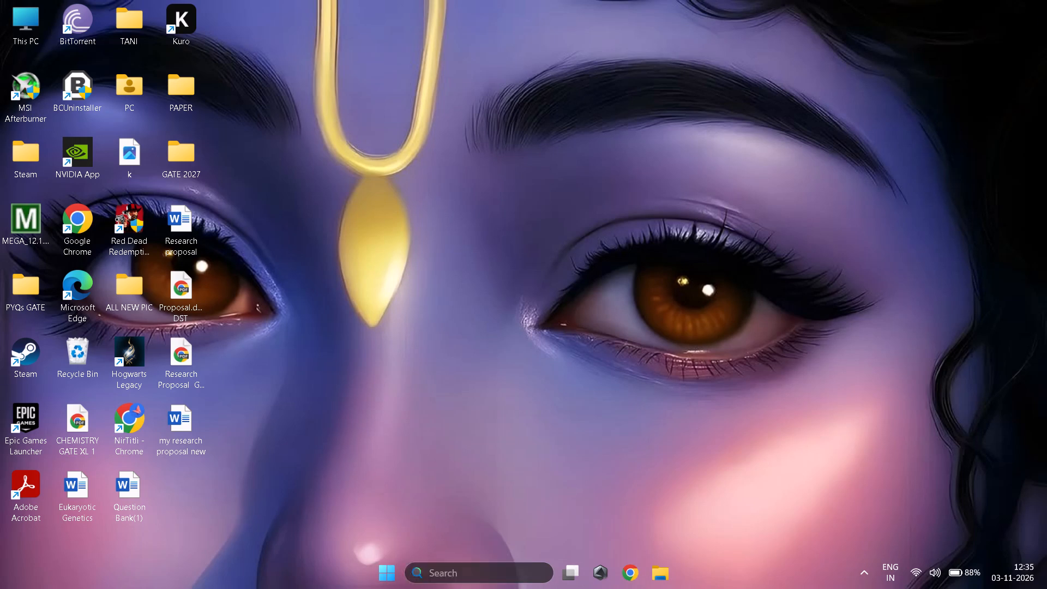
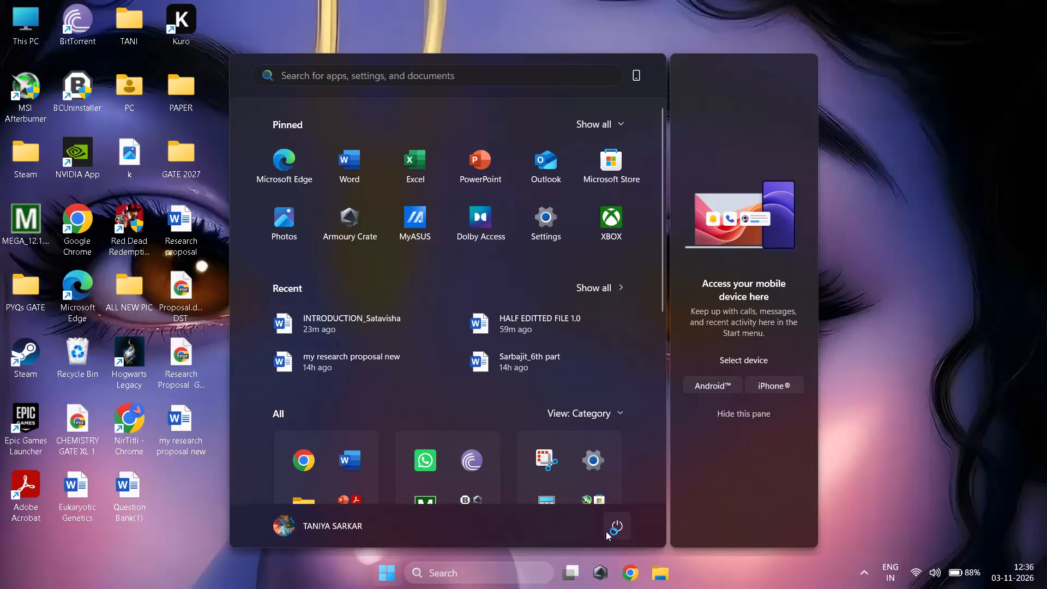
Open the computer's power options to shut down Windows.
left_click(608, 526)
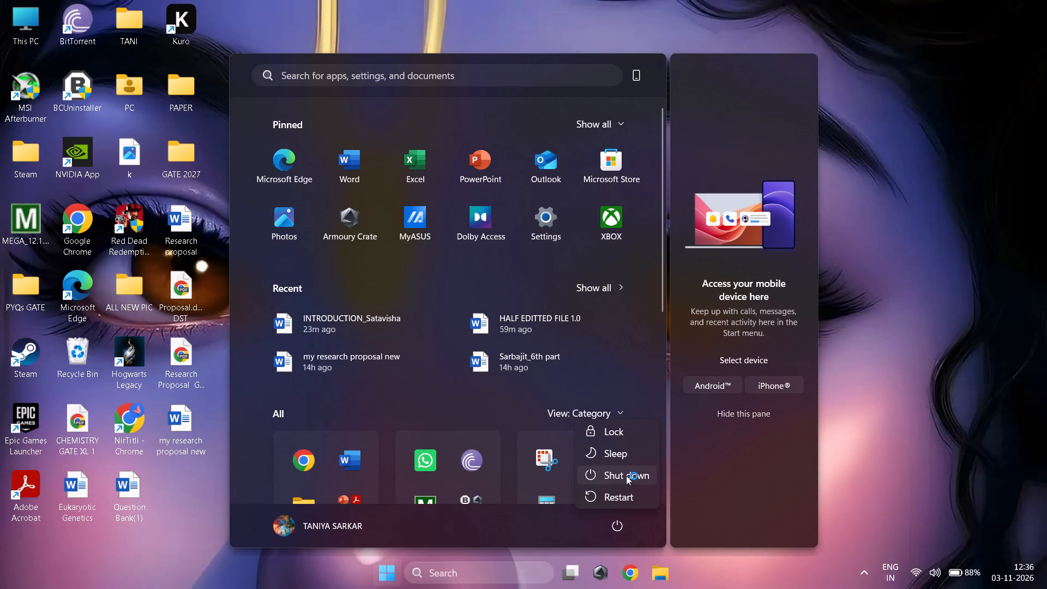